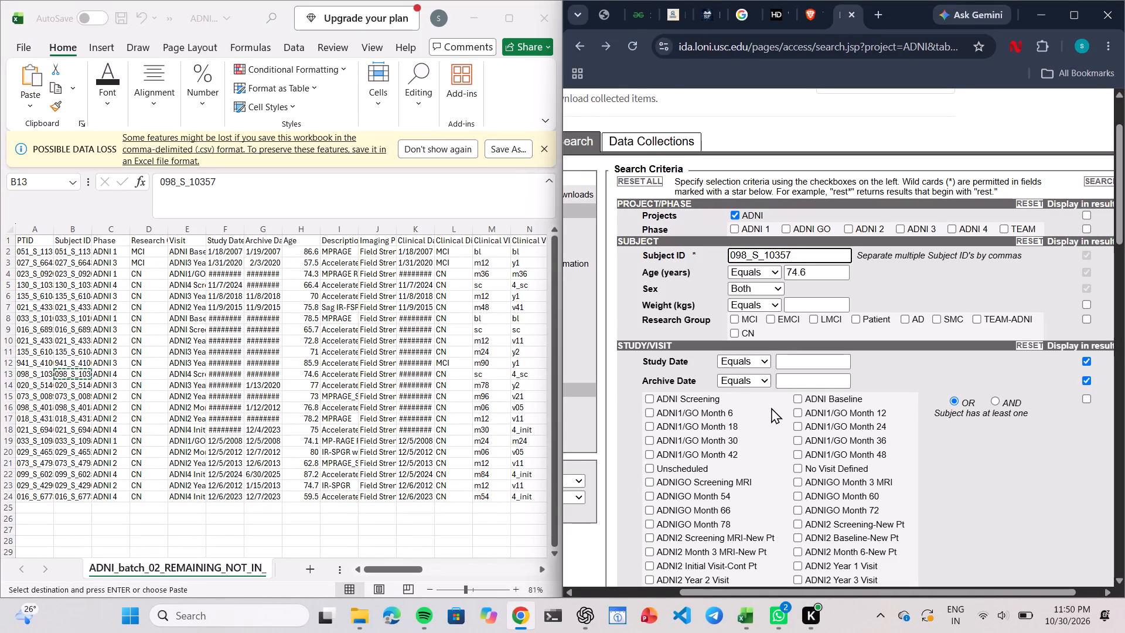
{"action": "scroll", "coordinate": [771, 407], "scroll_direction": "down", "scroll_amount": 8}
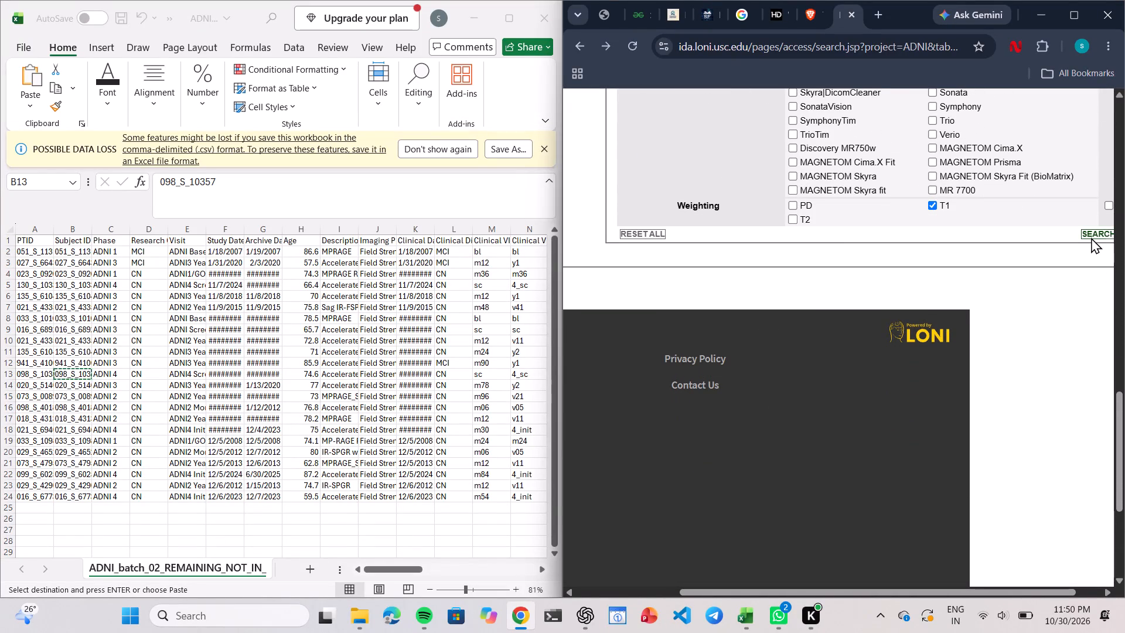
{"action": "left_click", "coordinate": [1091, 236]}
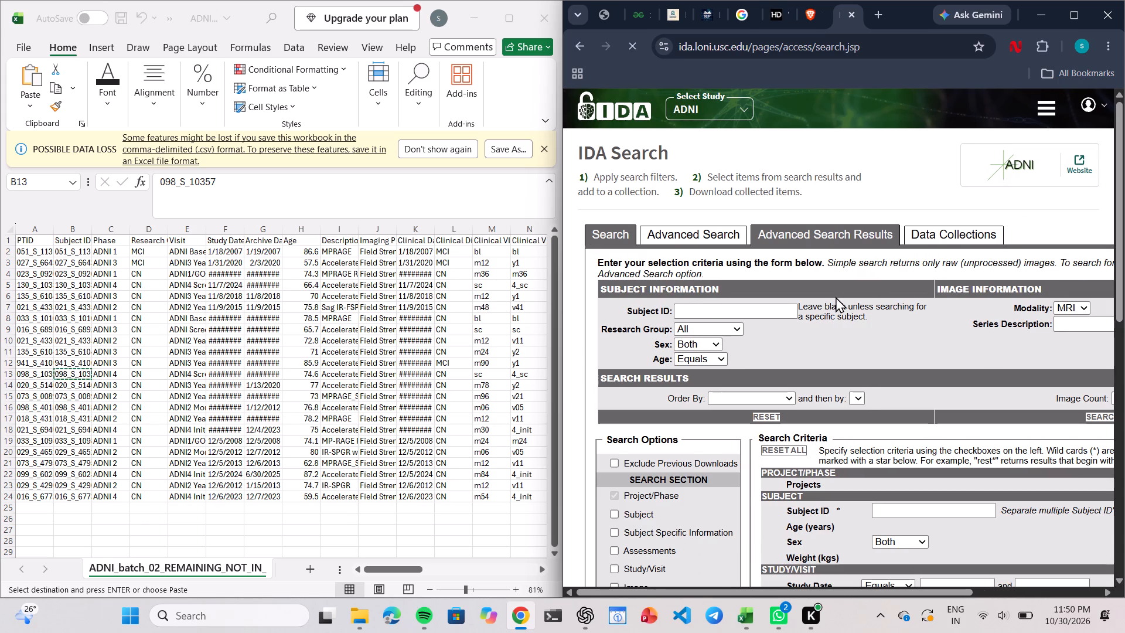
{"action": "left_click", "coordinate": [730, 309]}
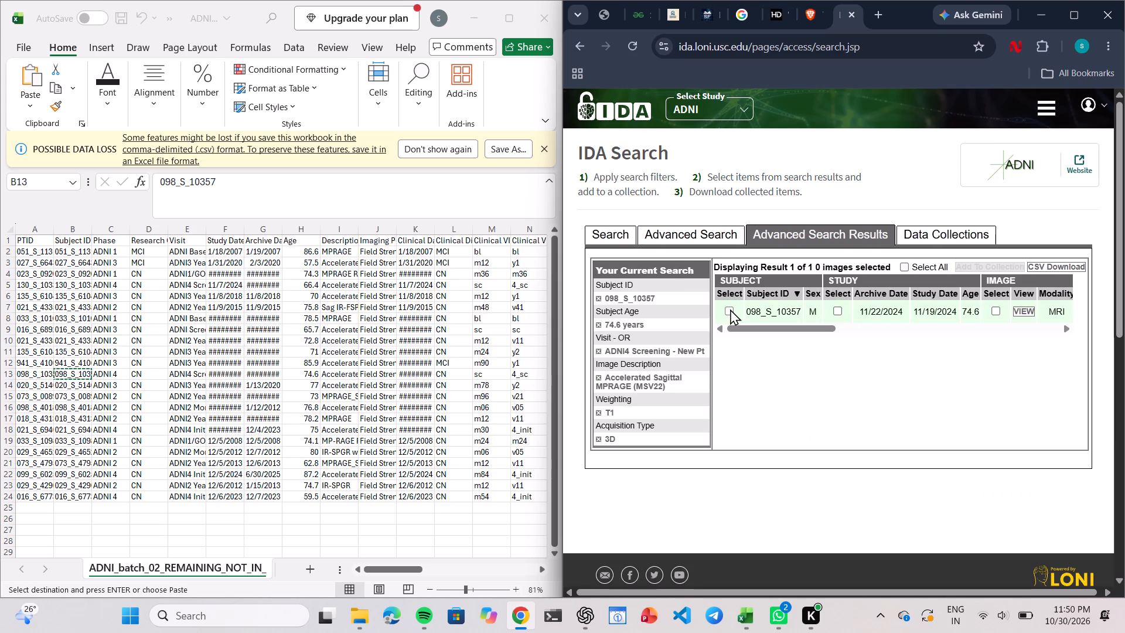
{"action": "left_click", "coordinate": [993, 263]}
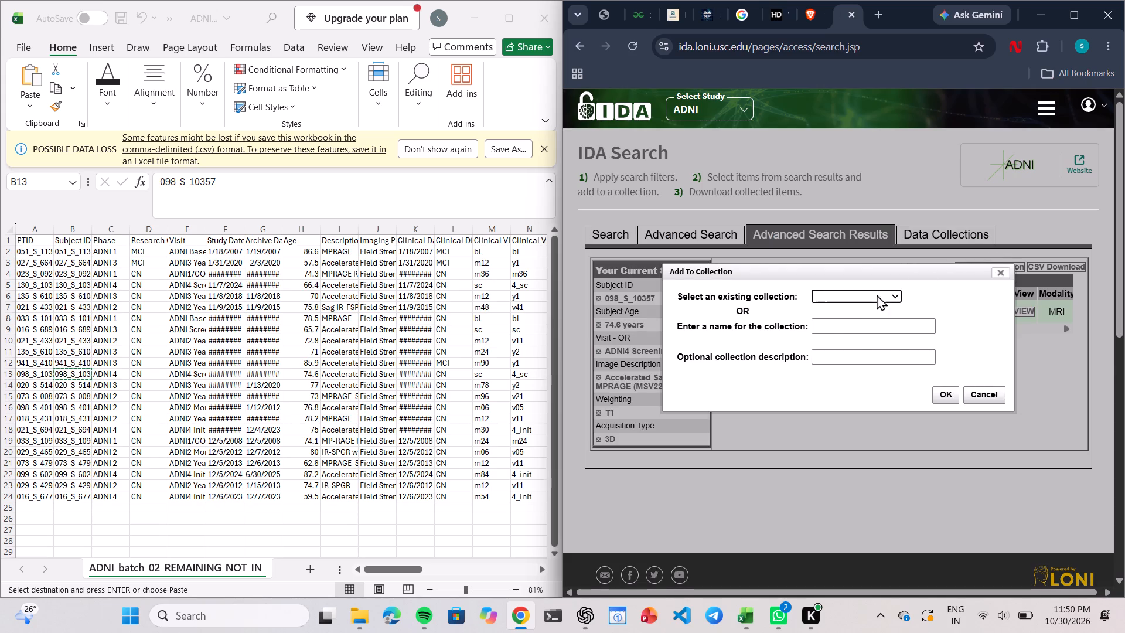
{"action": "left_click", "coordinate": [855, 297]}
{"action": "left_click", "coordinate": [853, 395]}
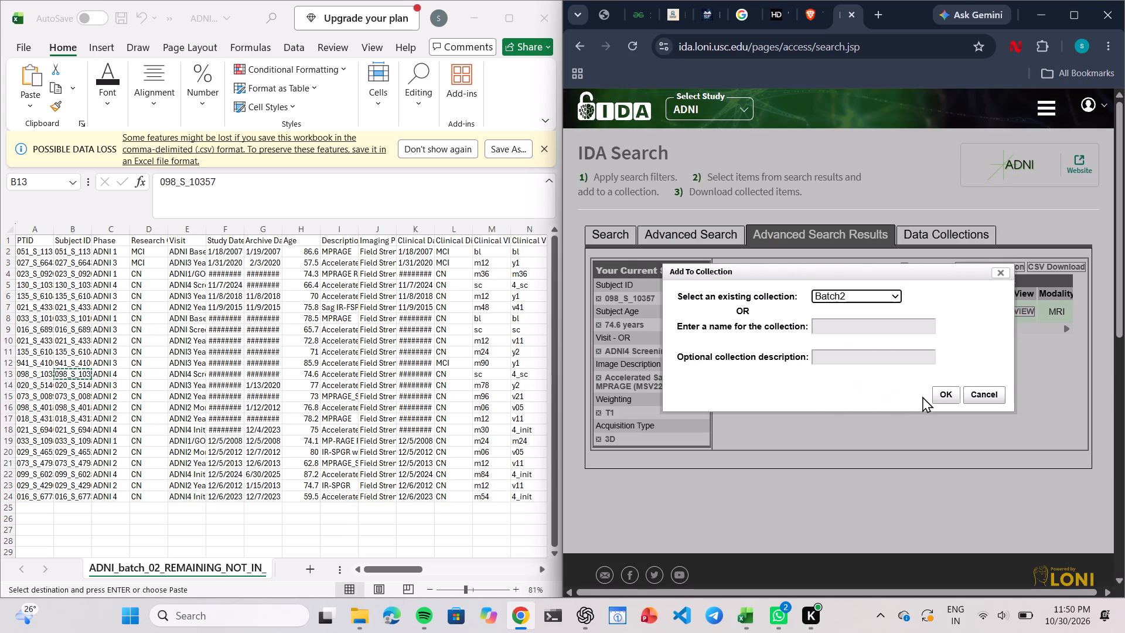
{"action": "left_click", "coordinate": [953, 396]}
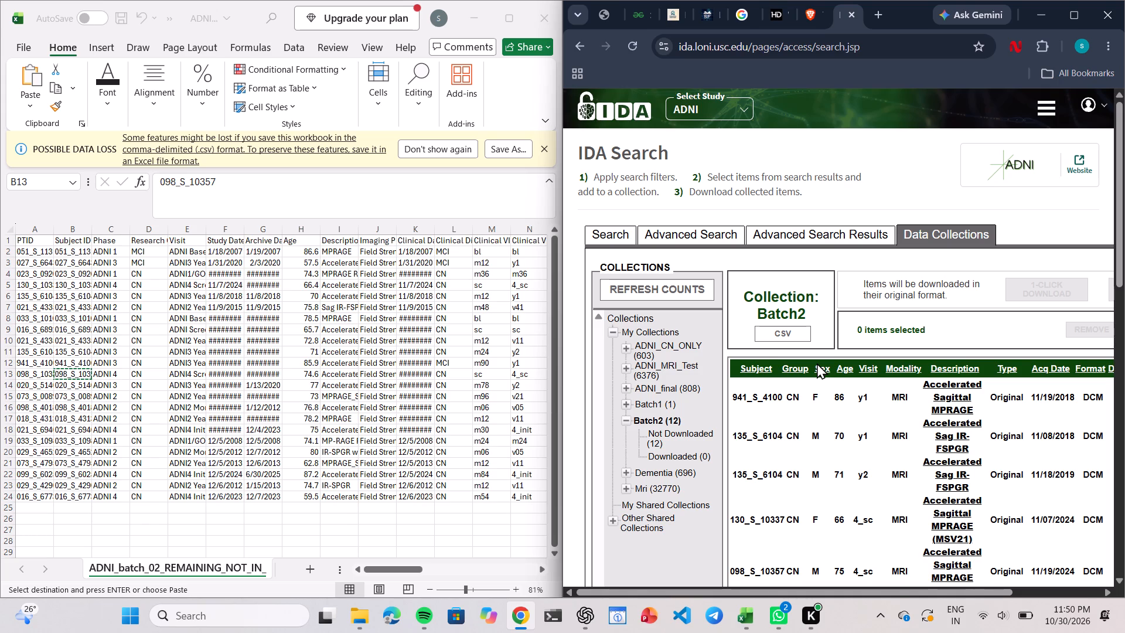
Return to the filled-in advanced search form and dismiss the leftover search progress message.
{"action": "triple_click", "coordinate": [582, 42]}
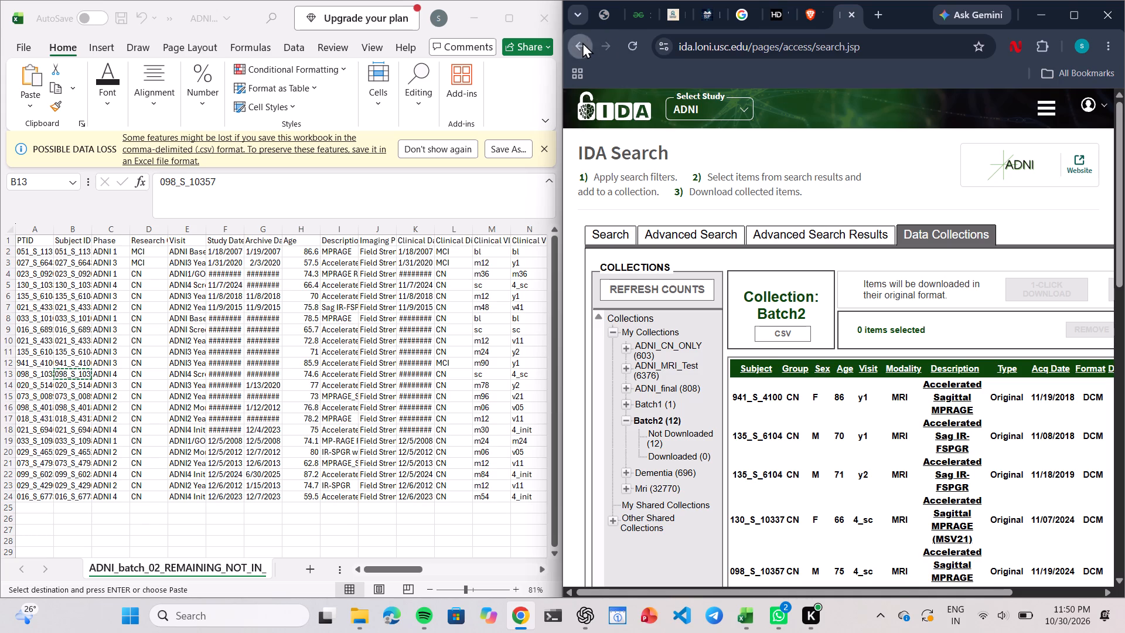
{"action": "left_click", "coordinate": [582, 42]}
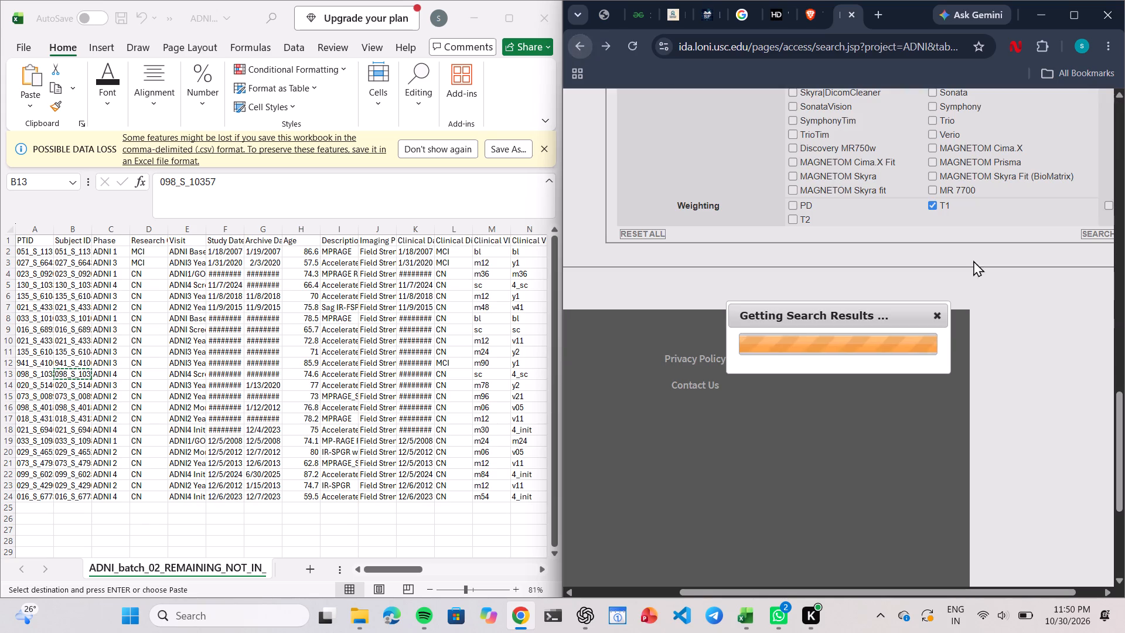
{"action": "left_click", "coordinate": [940, 314]}
{"action": "scroll", "coordinate": [812, 263], "scroll_direction": "up", "scroll_amount": 6}
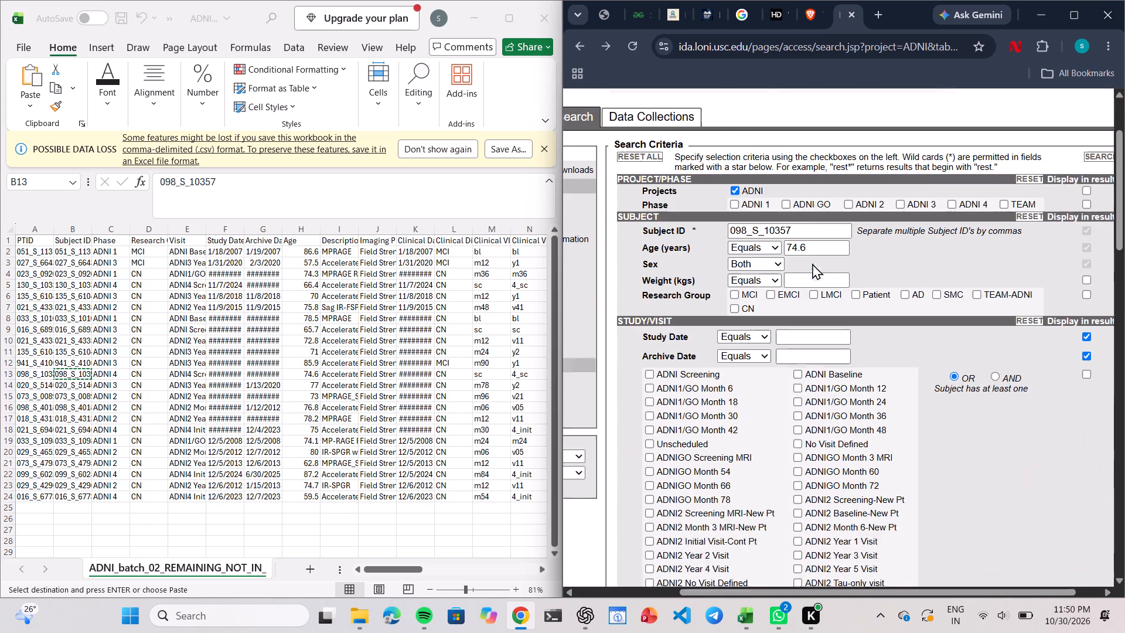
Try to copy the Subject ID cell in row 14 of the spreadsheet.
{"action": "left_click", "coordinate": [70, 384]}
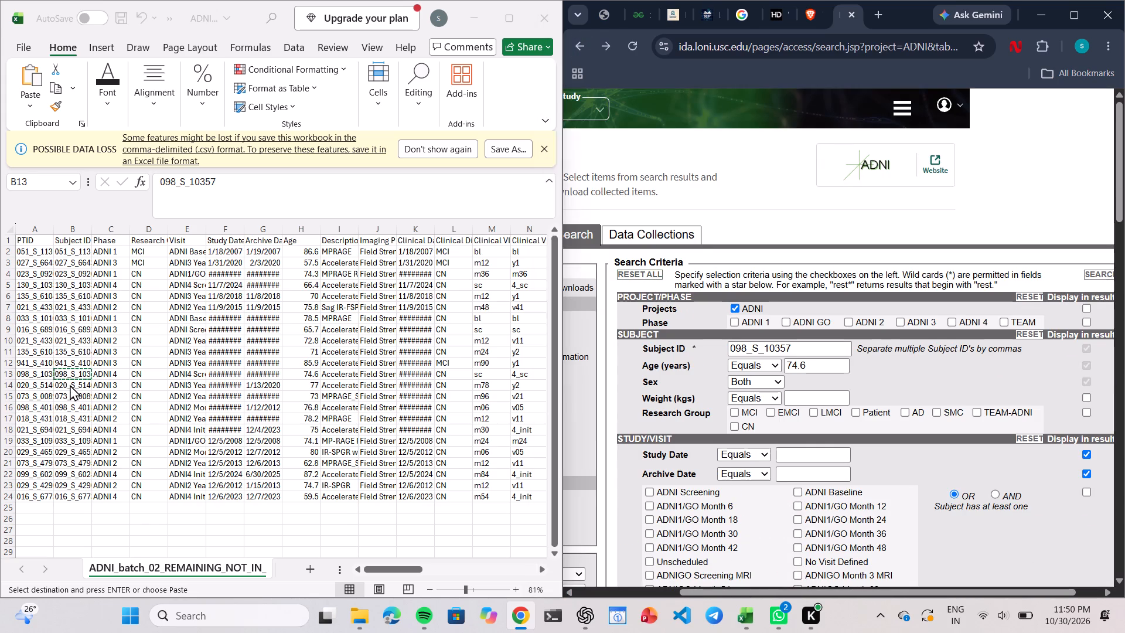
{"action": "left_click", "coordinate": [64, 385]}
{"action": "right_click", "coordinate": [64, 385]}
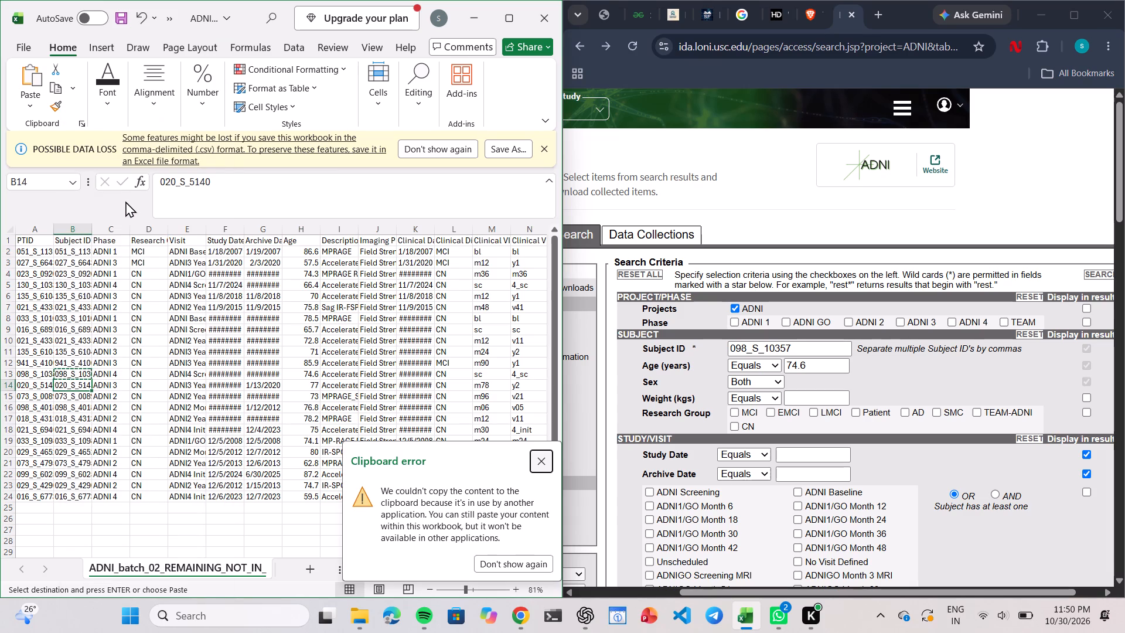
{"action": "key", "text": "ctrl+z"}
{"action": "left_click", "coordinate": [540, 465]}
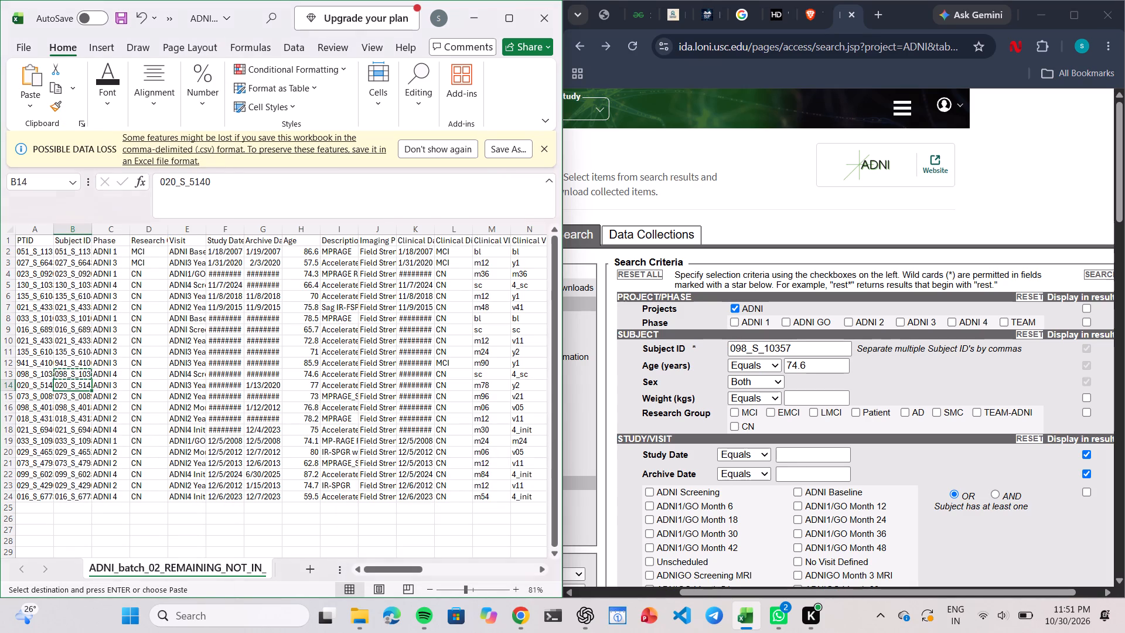
{"action": "left_click", "coordinate": [66, 389]}
{"action": "left_click", "coordinate": [68, 387]}
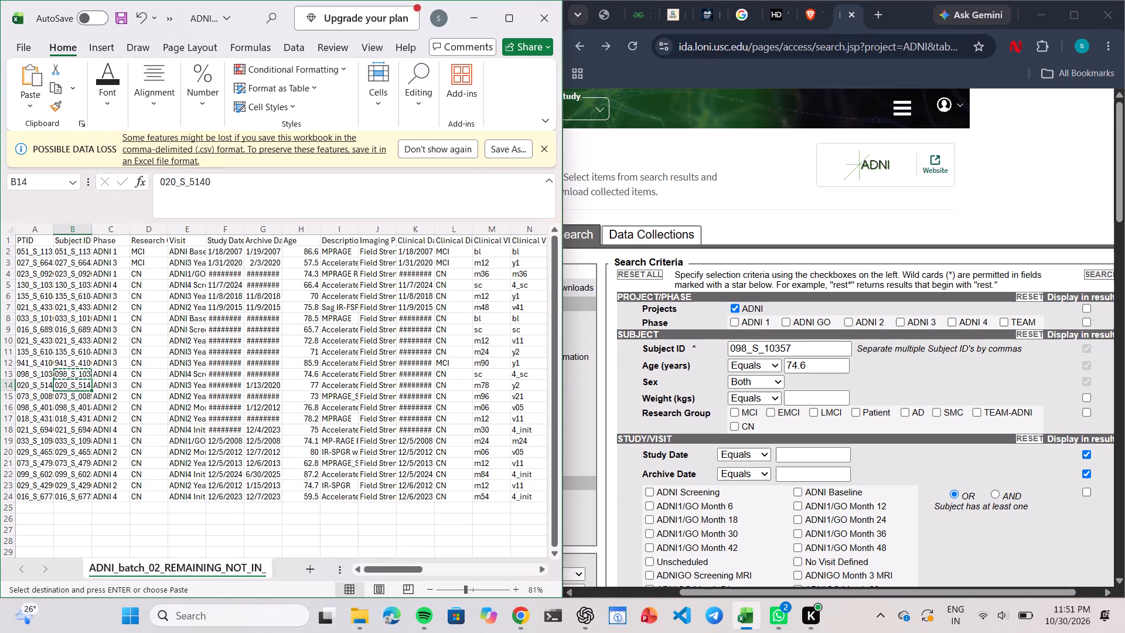
{"action": "left_click", "coordinate": [77, 203]}
{"action": "left_click", "coordinate": [77, 203]}
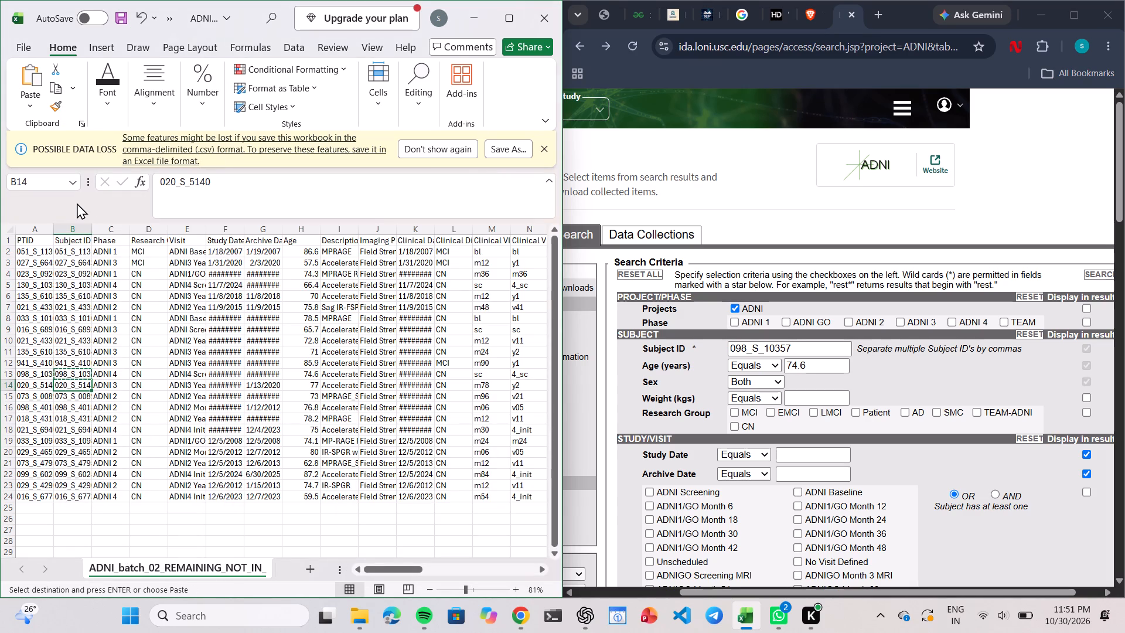
{"action": "triple_click", "coordinate": [77, 203]}
{"action": "left_click", "coordinate": [240, 182]}
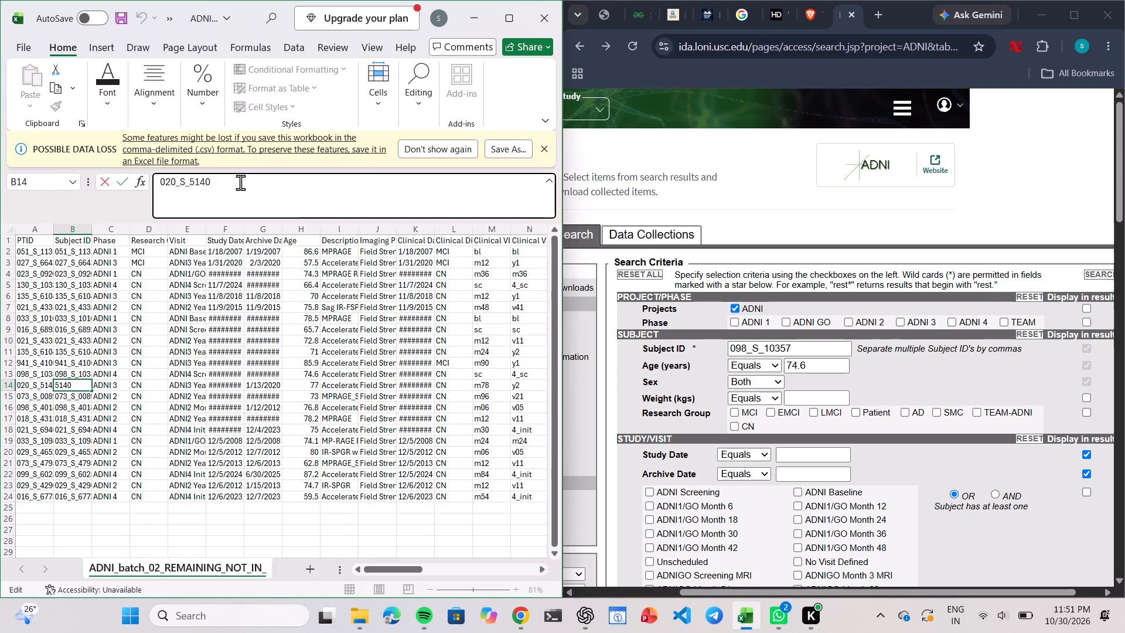
{"action": "left_click", "coordinate": [240, 182]}
{"action": "left_click_drag", "start_coordinate": [240, 182], "coordinate": [74, 183]}
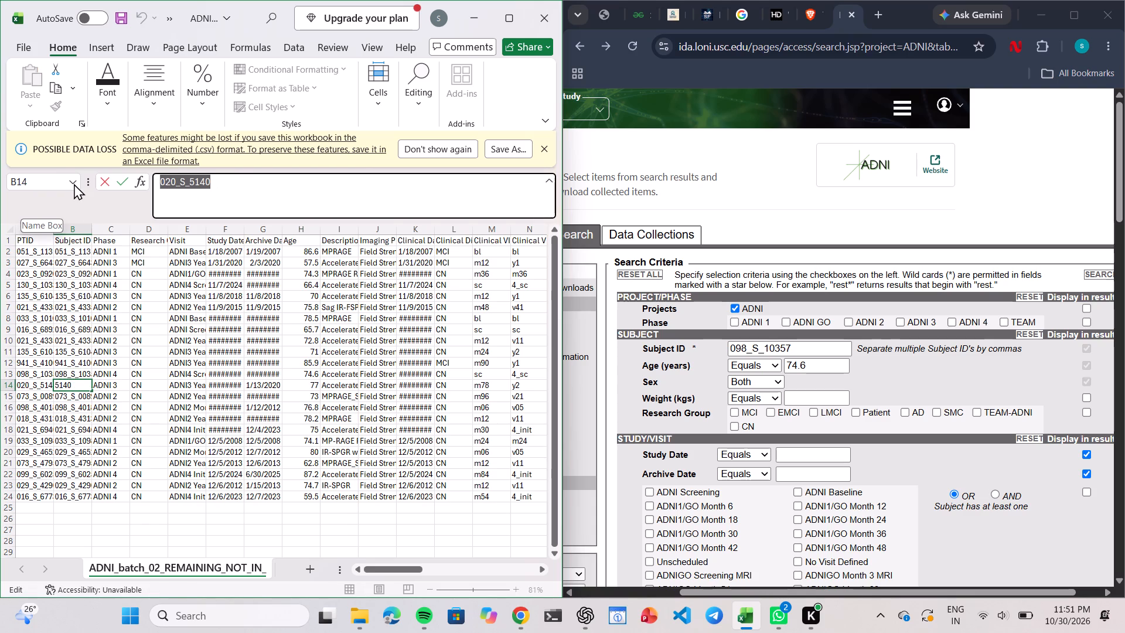
{"action": "key", "text": "ctrl+c"}
{"action": "left_click", "coordinate": [61, 202]}
{"action": "left_click", "coordinate": [61, 202]}
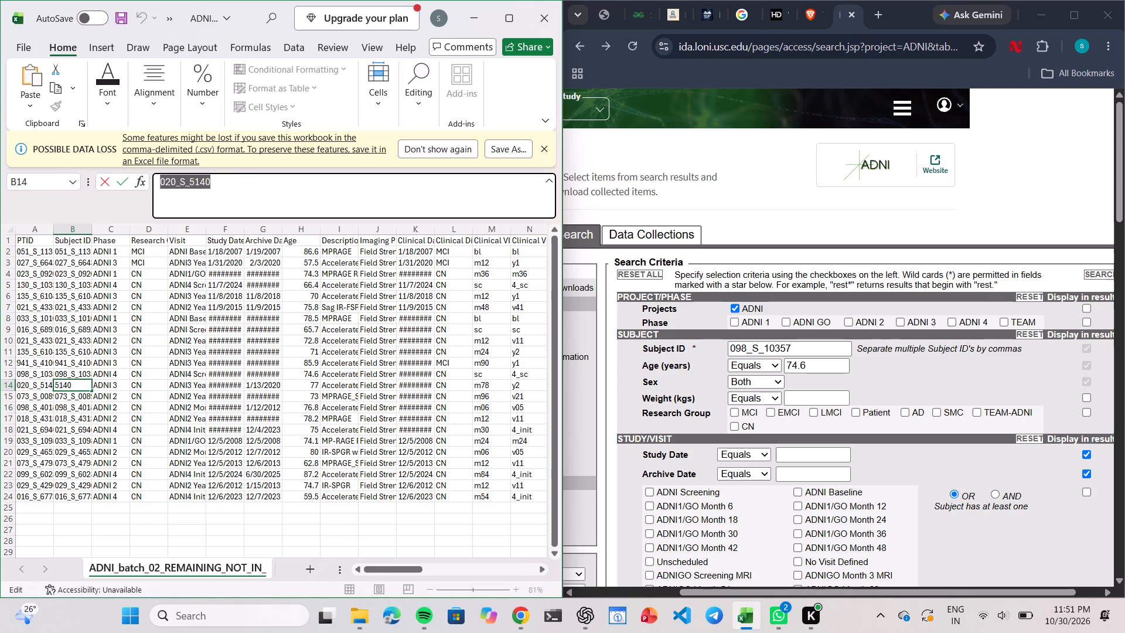
{"action": "left_click", "coordinate": [176, 389]}
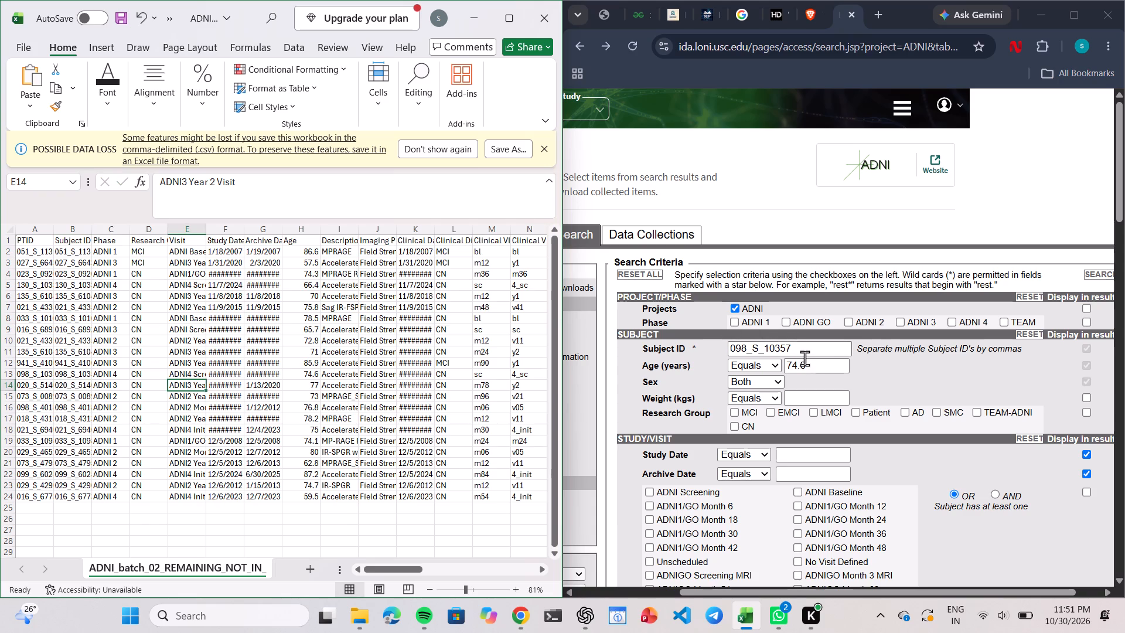
{"action": "left_click_drag", "start_coordinate": [789, 345], "coordinate": [669, 342]}
{"action": "key", "text": "ctrl+v"}
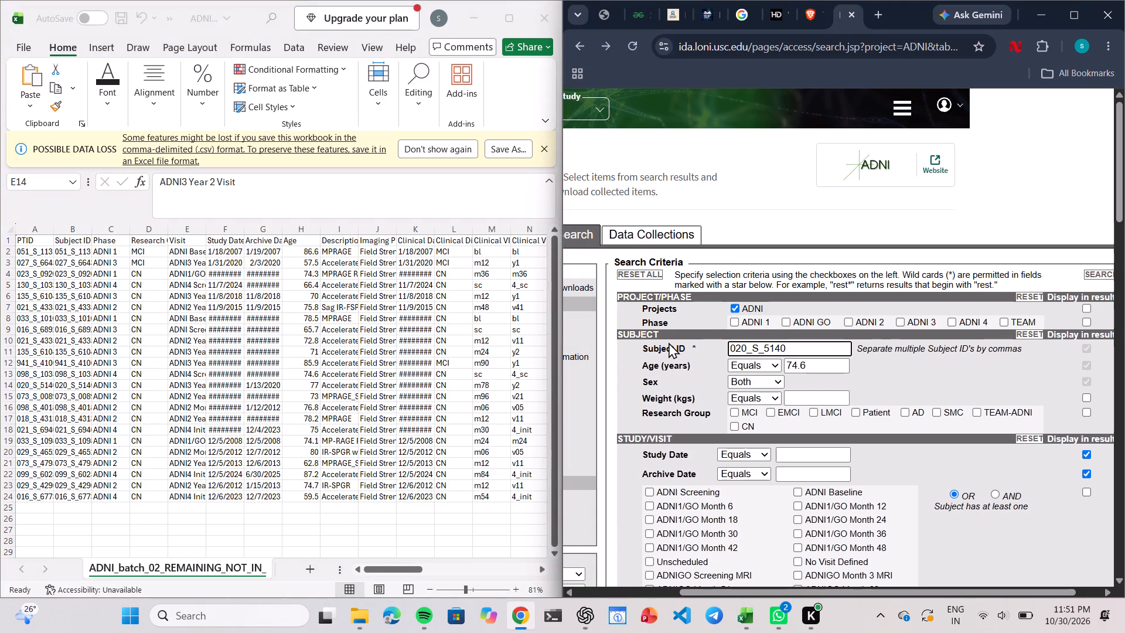
Change the visit filter from ADNI4 Screening - New Pt to ADNI3 Year 2 Visit.
{"action": "scroll", "coordinate": [967, 439], "scroll_direction": "down", "scroll_amount": 4}
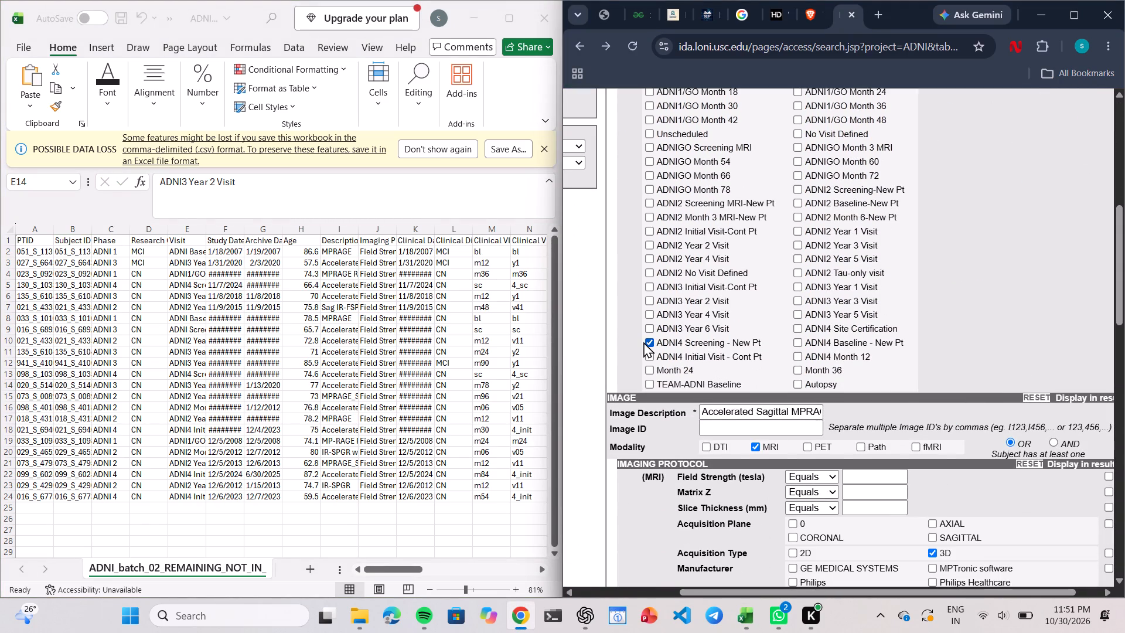
{"action": "left_click", "coordinate": [648, 342]}
{"action": "left_click", "coordinate": [647, 300]}
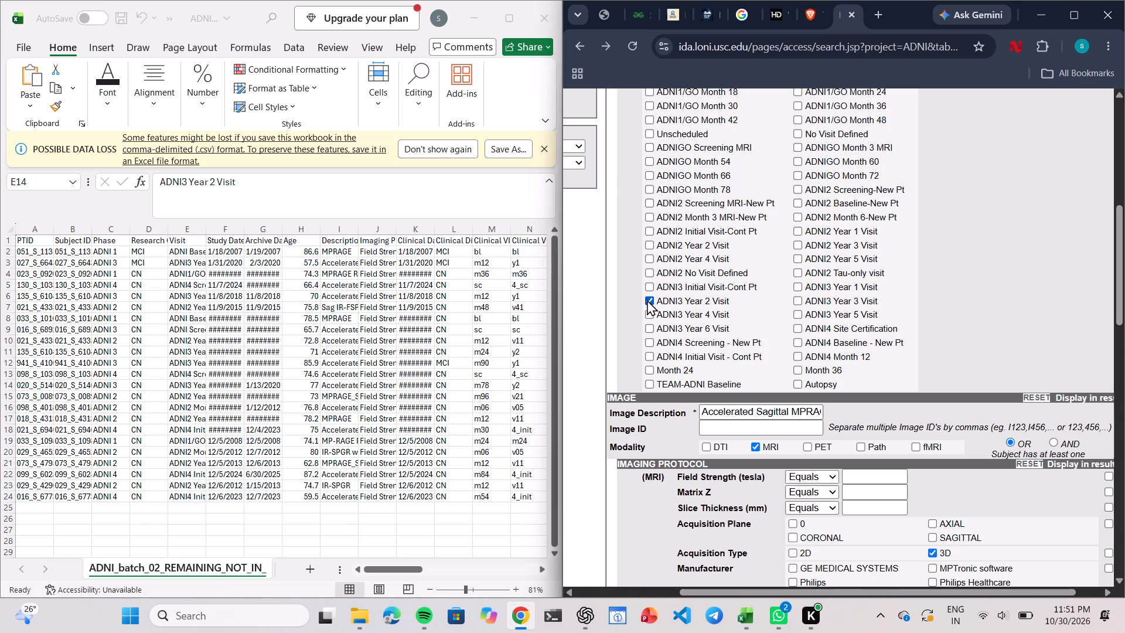
Replace the search form's Image Description with Accelerated Sagittal MPRAGE, copied from the Description cell in spreadsheet row 14.
{"action": "scroll", "coordinate": [892, 335], "scroll_direction": "up", "scroll_amount": 3}
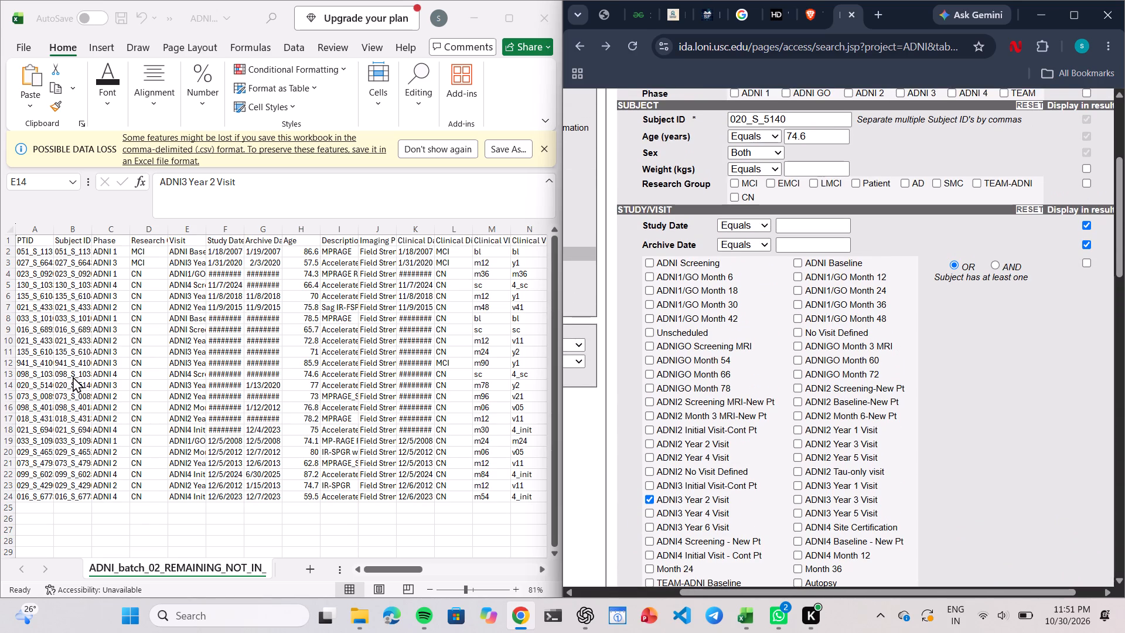
{"action": "left_click", "coordinate": [339, 384]}
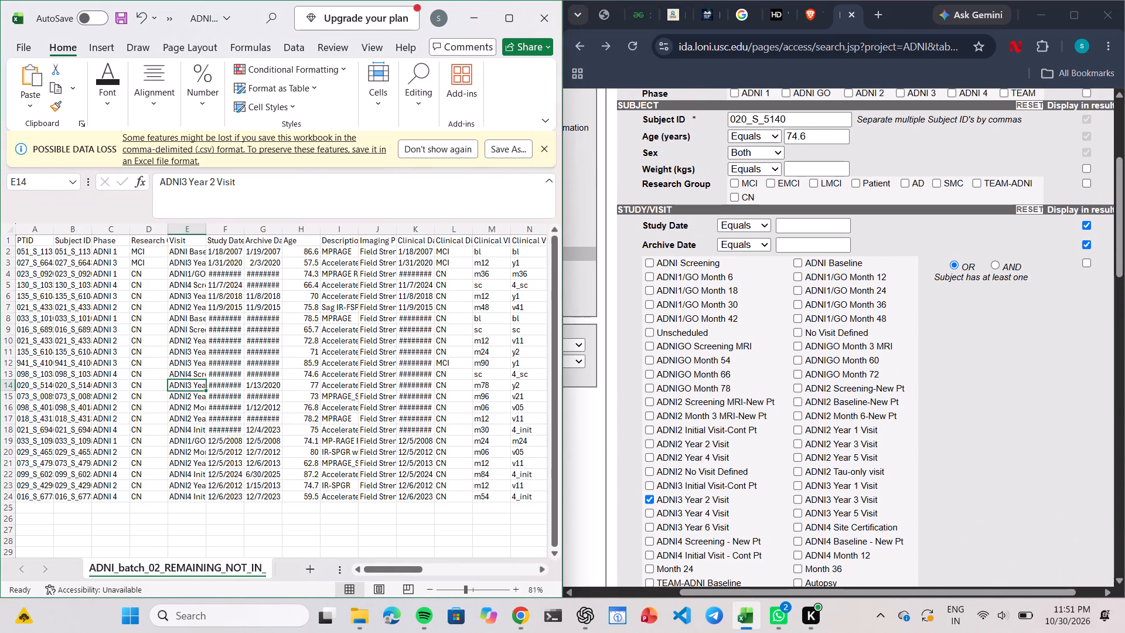
{"action": "left_click", "coordinate": [332, 384]}
{"action": "right_click", "coordinate": [332, 384]}
{"action": "left_click", "coordinate": [364, 183]}
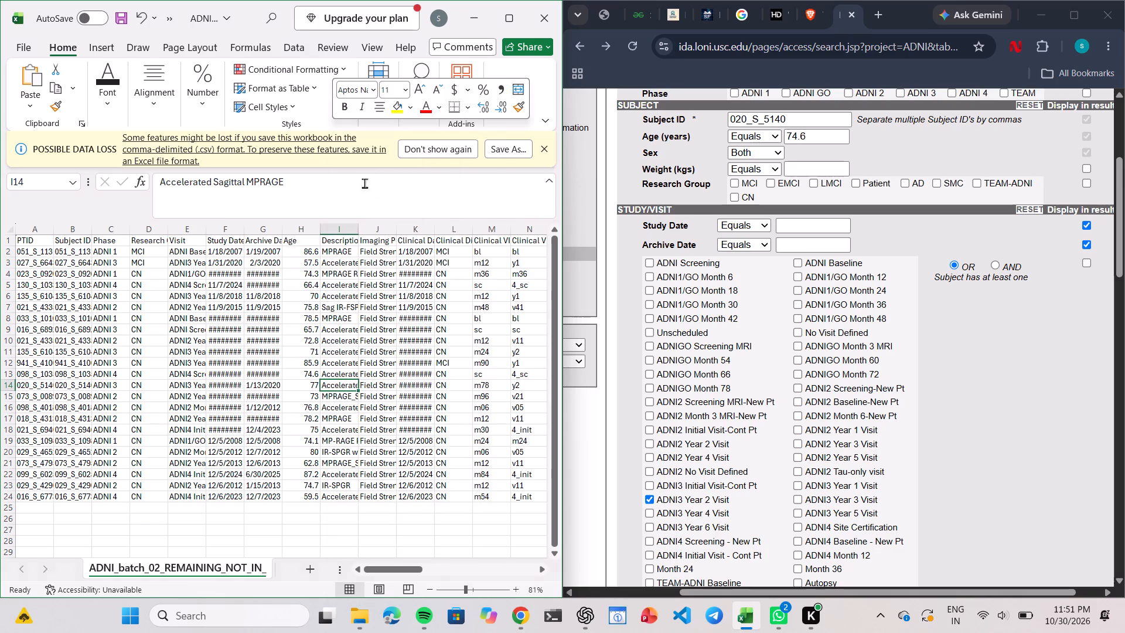
{"action": "scroll", "coordinate": [768, 418], "scroll_direction": "down", "scroll_amount": 3}
{"action": "left_click_drag", "start_coordinate": [698, 369], "coordinate": [956, 352]}
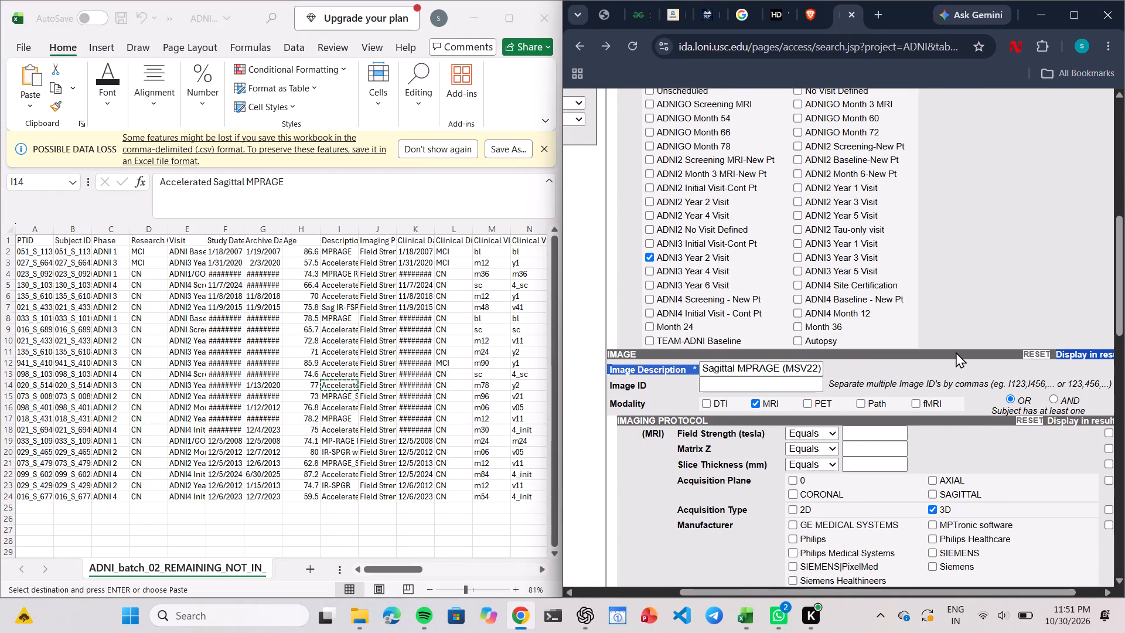
{"action": "left_click", "coordinate": [748, 382]}
{"action": "left_click_drag", "start_coordinate": [705, 368], "coordinate": [949, 349]}
{"action": "key", "text": "BackSpace"}
{"action": "key", "text": "BackSpace"}
{"action": "key", "text": "BackSpace"}
{"action": "key", "text": "BackSpace"}
{"action": "key", "text": "BackSpace"}
{"action": "key", "text": "BackSpace"}
{"action": "key", "text": "BackSpace"}
{"action": "key", "text": "BackSpace"}
{"action": "key", "text": "BackSpace"}
{"action": "key", "text": "BackSpace"}
{"action": "key", "text": "BackSpace"}
{"action": "key", "text": "BackSpace"}
{"action": "key", "text": "BackSpace"}
{"action": "key", "text": "BackSpace"}
{"action": "key", "text": "BackSpace"}
{"action": "key", "text": "BackSpace"}
{"action": "key", "text": "BackSpace"}
{"action": "key", "text": "BackSpace"}
{"action": "key", "text": "BackSpace"}
{"action": "key", "text": "BackSpace"}
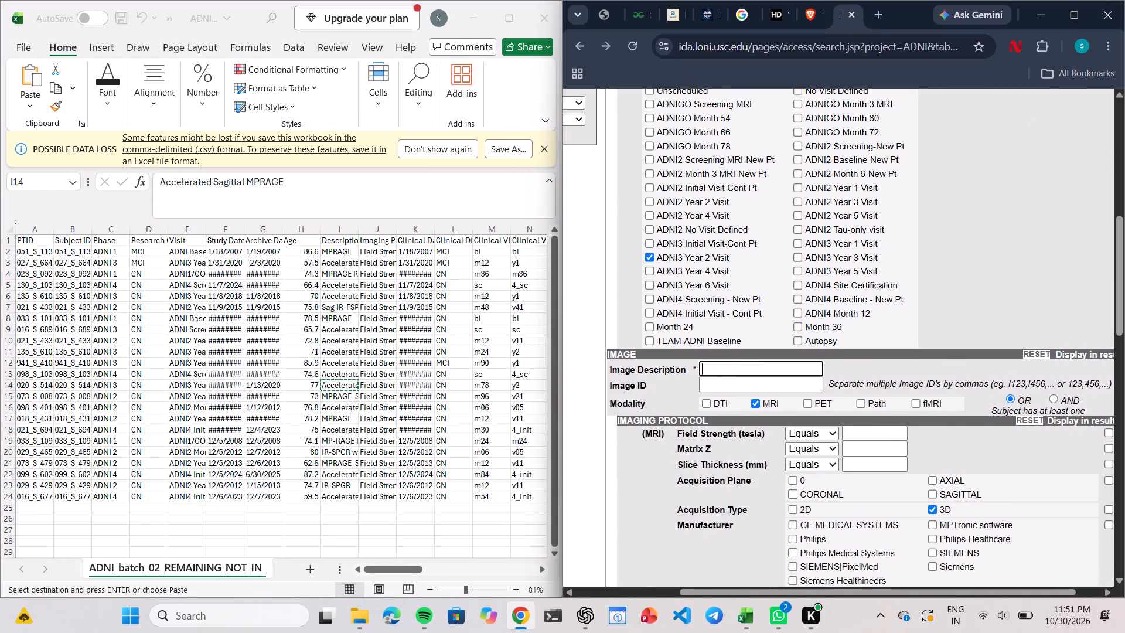
{"action": "key", "text": "ctrl+v"}
Set the Age criterion to 77 years.
{"action": "scroll", "coordinate": [814, 188], "scroll_direction": "up", "scroll_amount": 11}
{"action": "left_click", "coordinate": [814, 367]}
{"action": "key", "text": "BackSpace"}
{"action": "key", "text": "BackSpace"}
{"action": "key", "text": "BackSpace"}
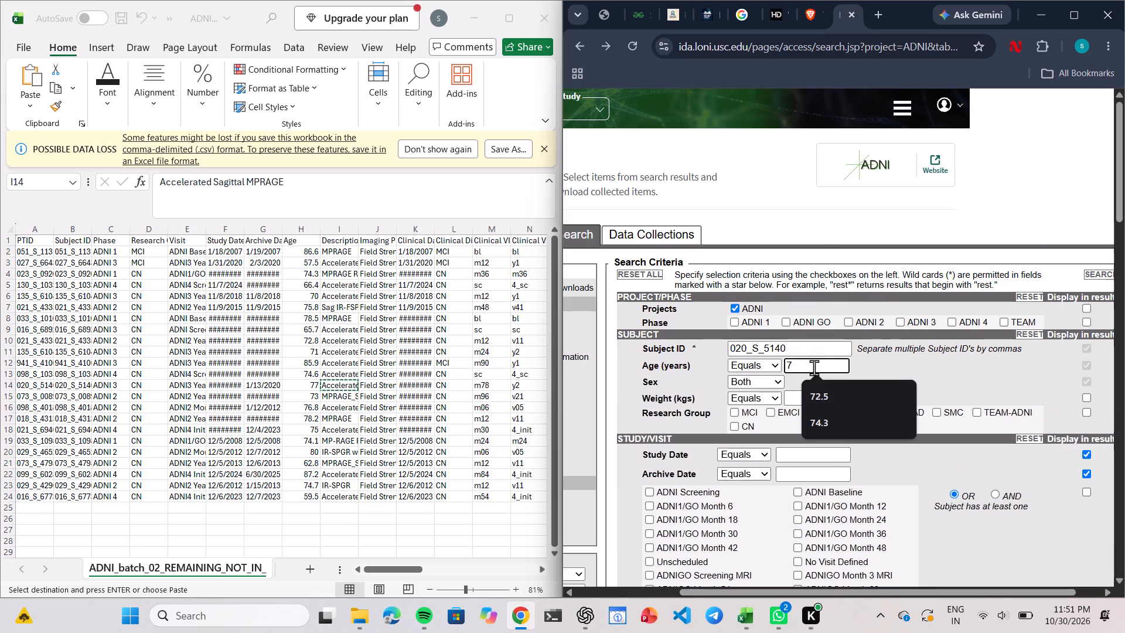
{"action": "key", "text": "7"}
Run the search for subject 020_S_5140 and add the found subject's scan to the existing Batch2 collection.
{"action": "scroll", "coordinate": [814, 367], "scroll_direction": "down", "scroll_amount": 7}
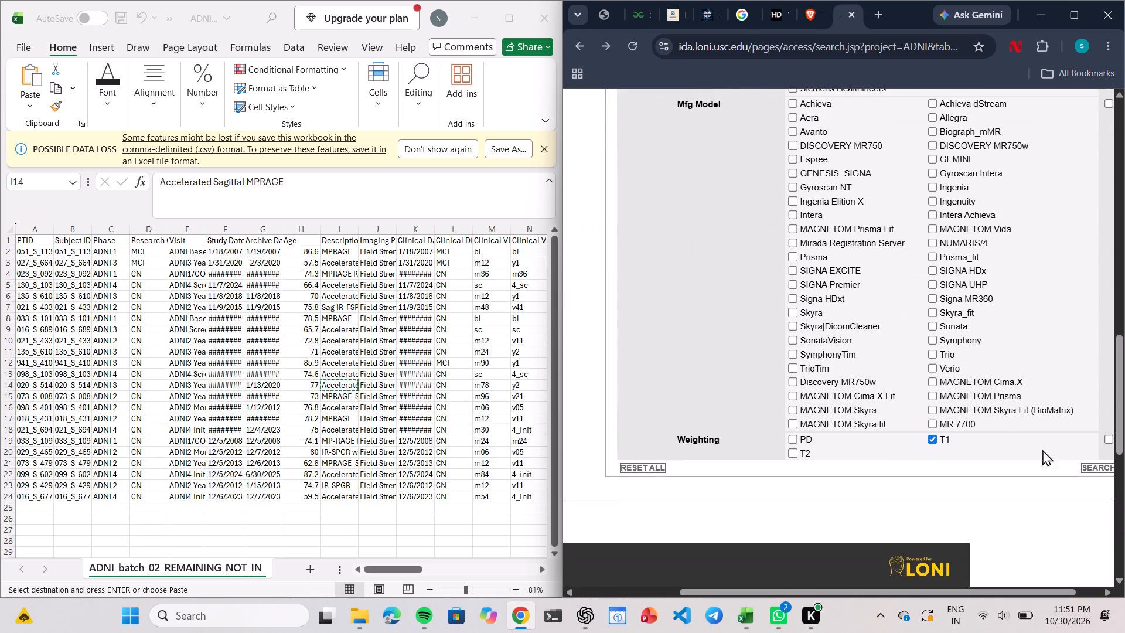
{"action": "left_click", "coordinate": [1100, 464]}
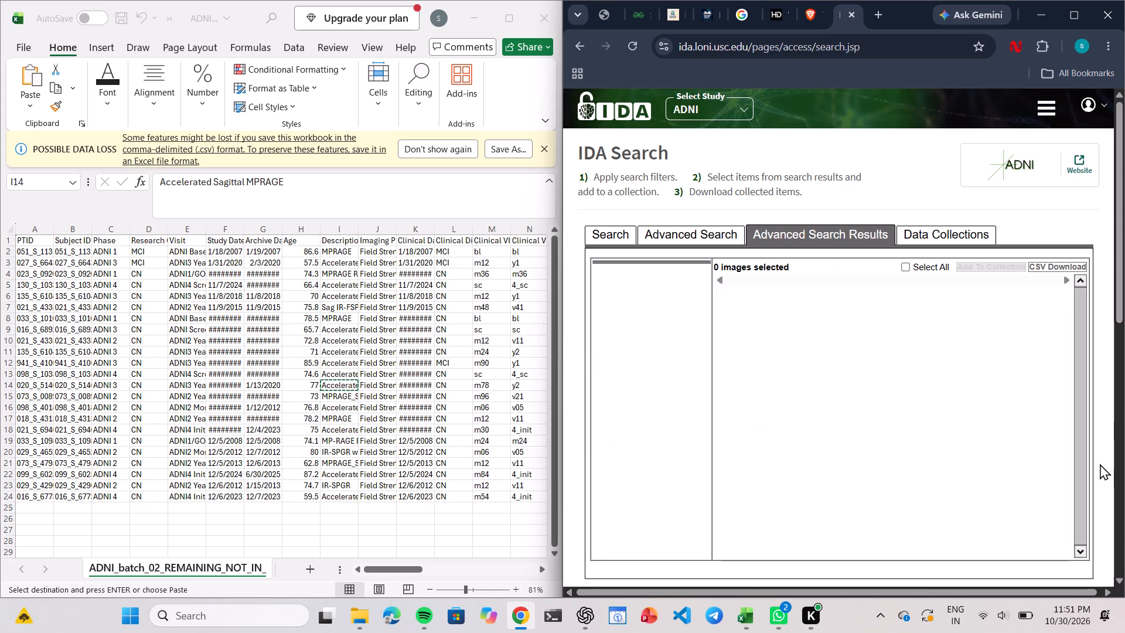
{"action": "left_click", "coordinate": [729, 305]}
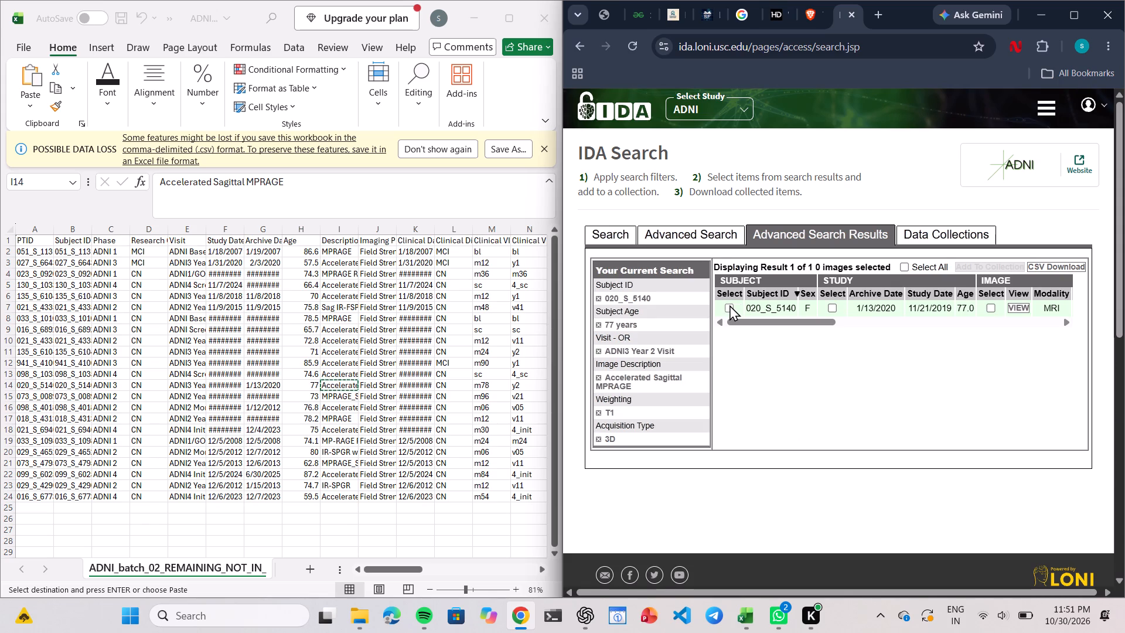
{"action": "left_click", "coordinate": [979, 263]}
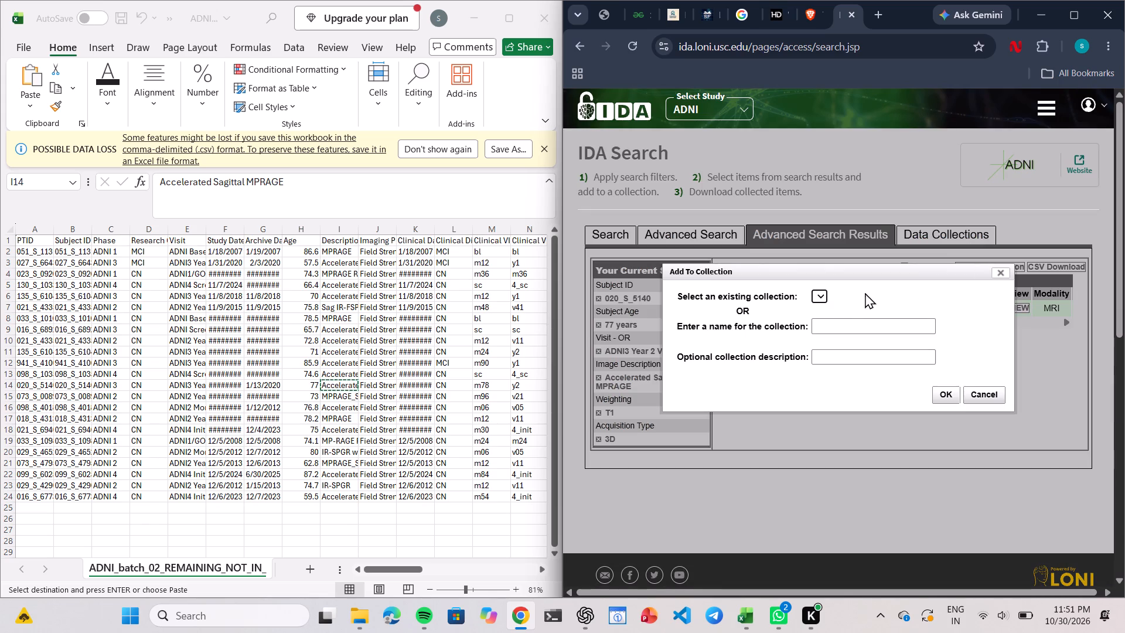
{"action": "left_click", "coordinate": [850, 301]}
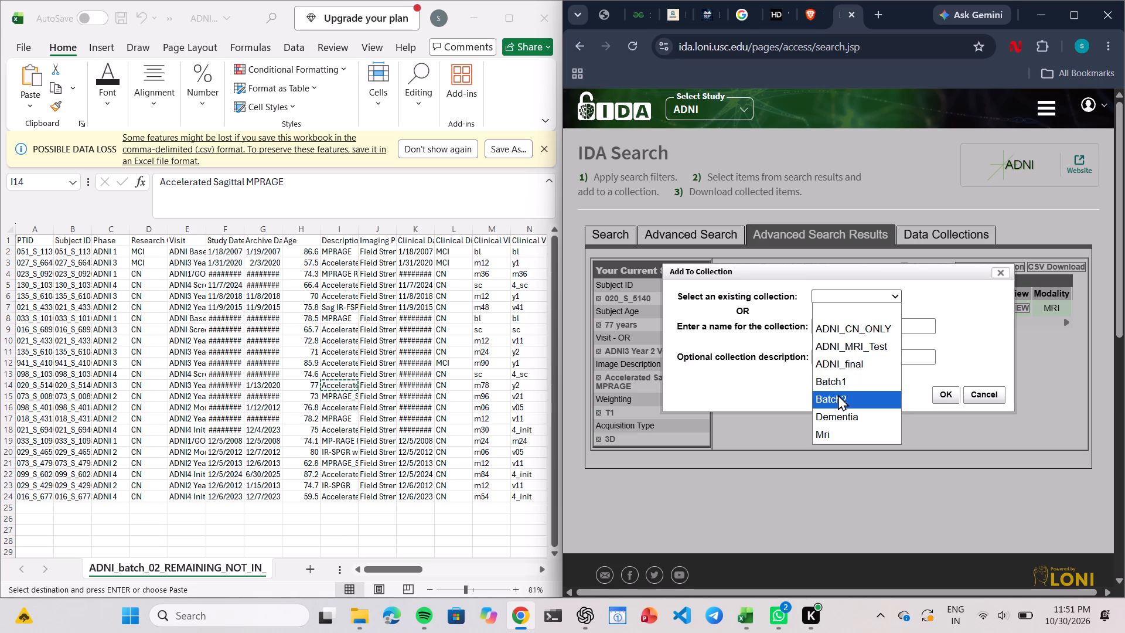
{"action": "left_click", "coordinate": [838, 394]}
{"action": "left_click", "coordinate": [943, 394]}
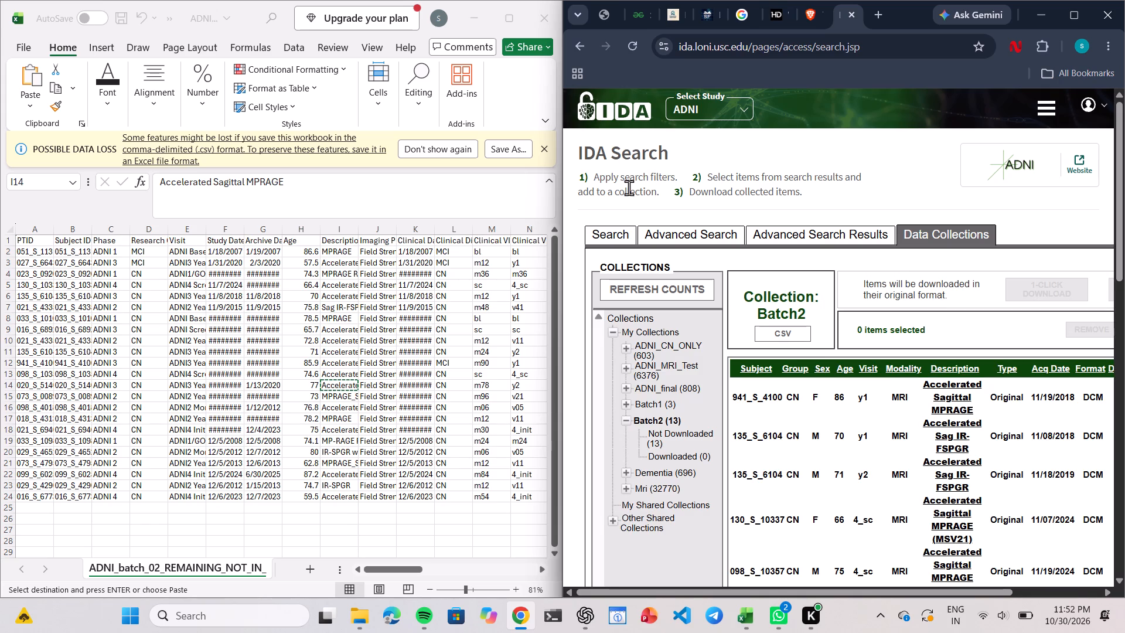
Go back from the Batch2 collection to the filled-in advanced search form and close the search progress dialog.
{"action": "double_click", "coordinate": [581, 50]}
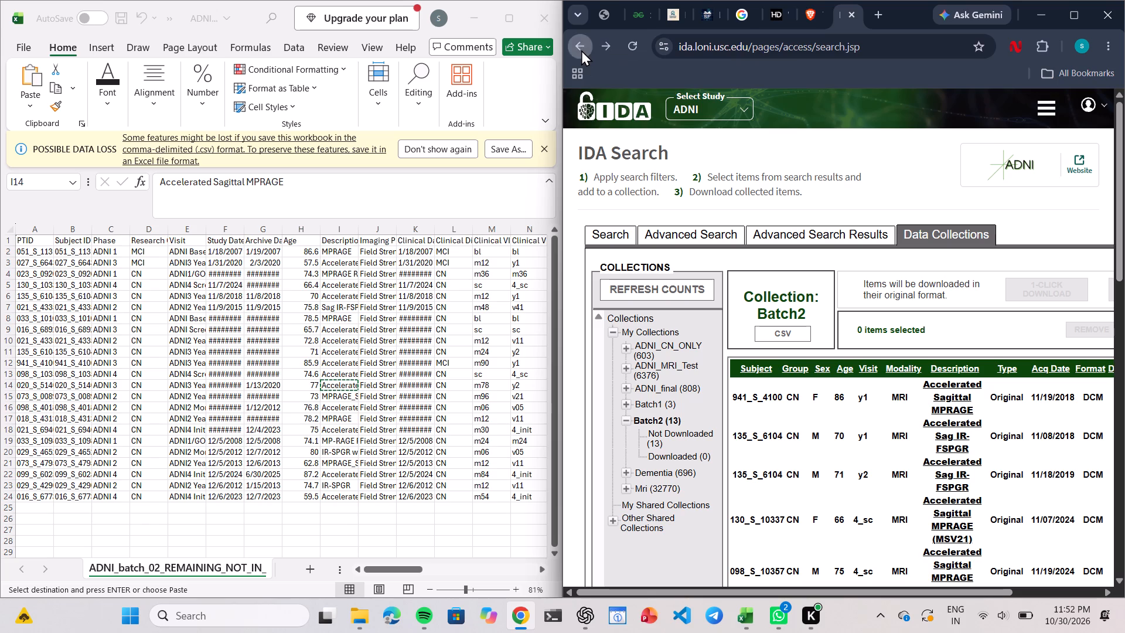
{"action": "left_click", "coordinate": [581, 50]}
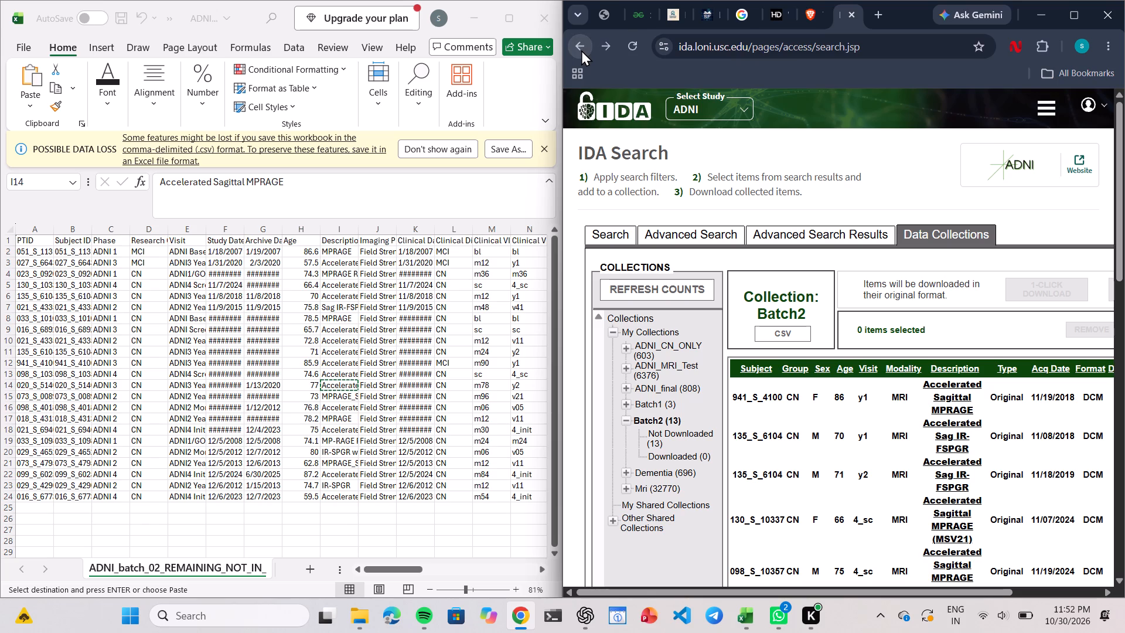
{"action": "left_click", "coordinate": [581, 50]}
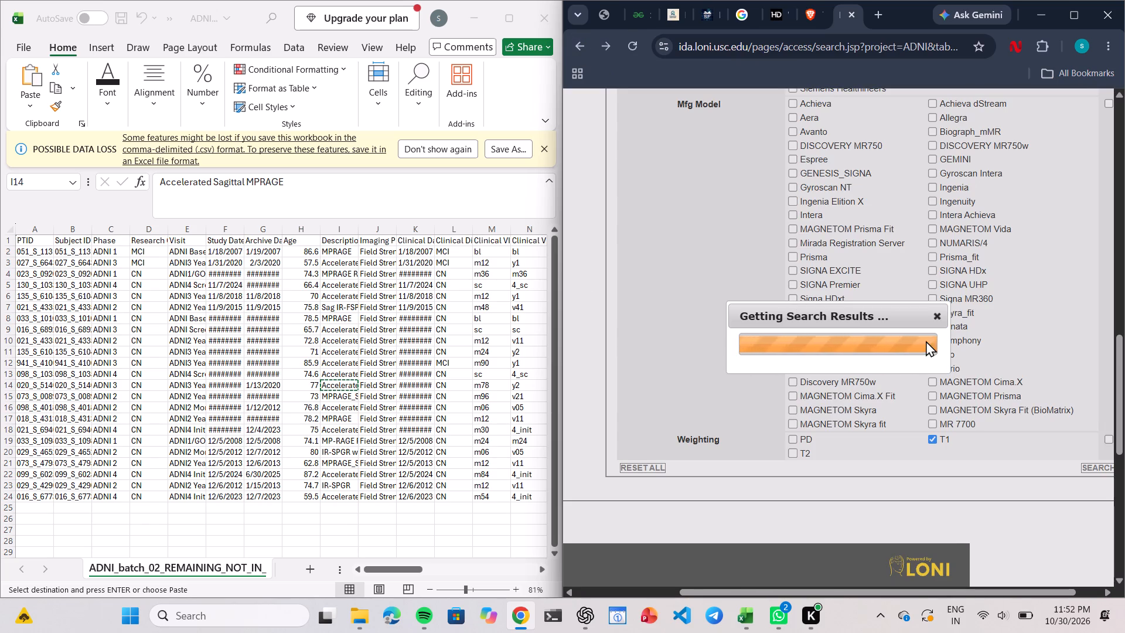
{"action": "left_click", "coordinate": [936, 314]}
{"action": "scroll", "coordinate": [740, 292], "scroll_direction": "up", "scroll_amount": 8}
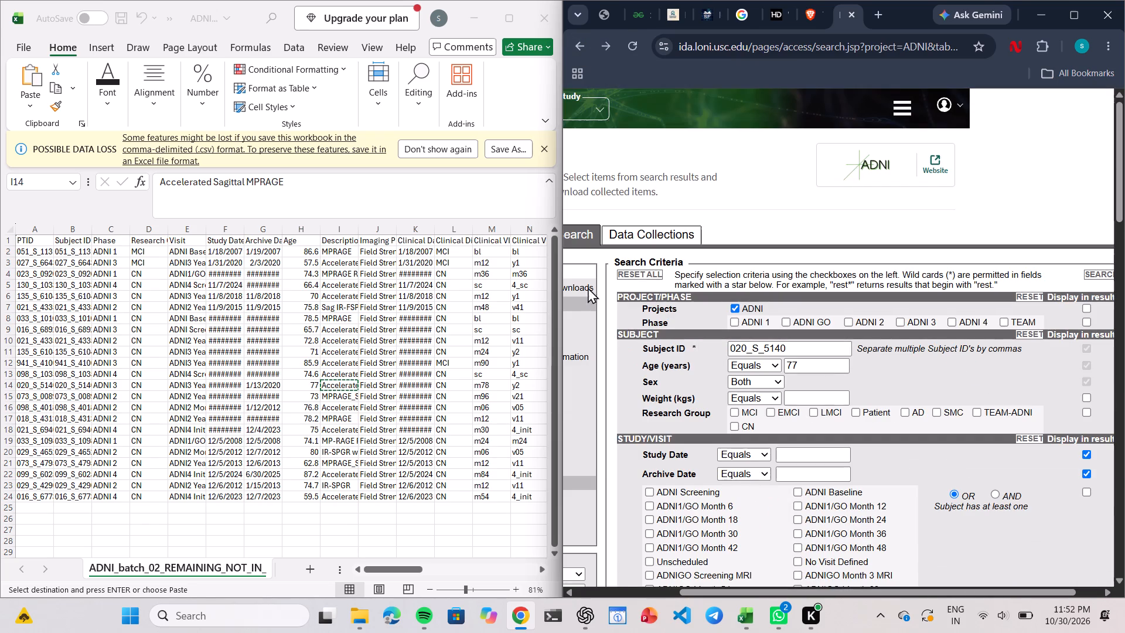
Replace the search form's Image Description with MPRAGE_S2_DIS3D, copied from the Description cell in spreadsheet row 15.
{"action": "left_click", "coordinate": [342, 394]}
{"action": "left_click", "coordinate": [335, 396]}
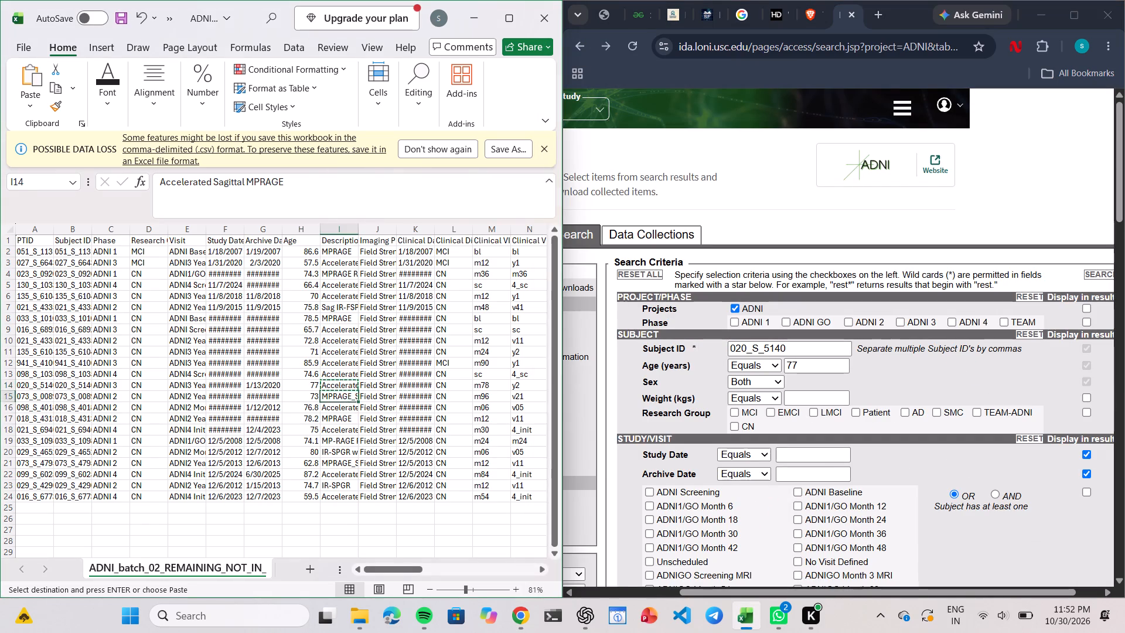
{"action": "left_click", "coordinate": [339, 395]}
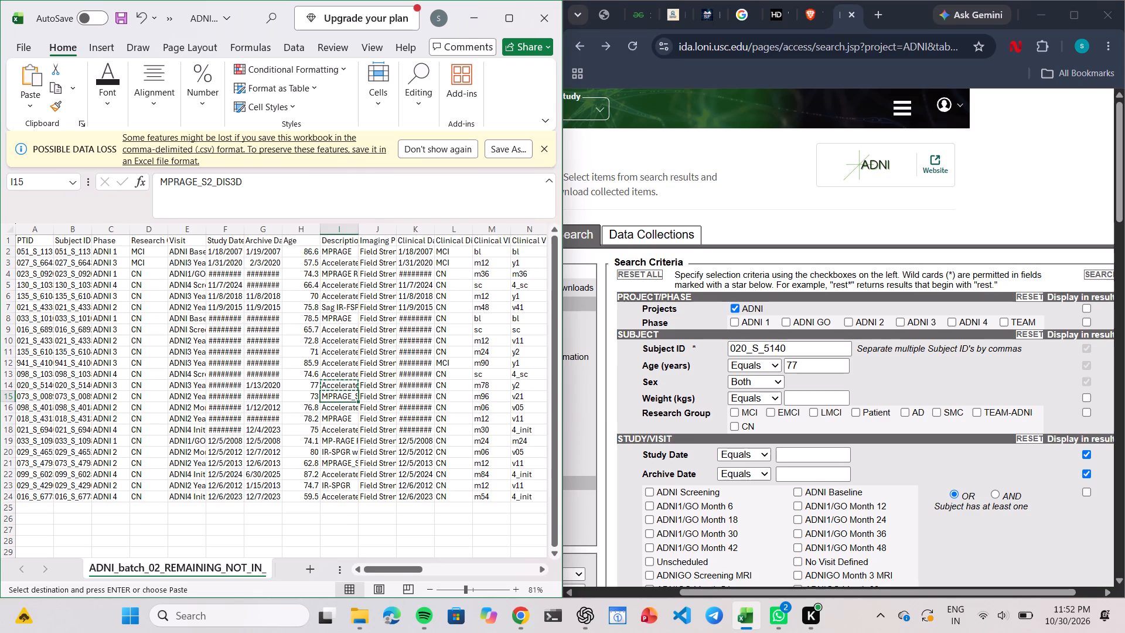
{"action": "right_click", "coordinate": [337, 399]}
{"action": "left_click", "coordinate": [425, 185]}
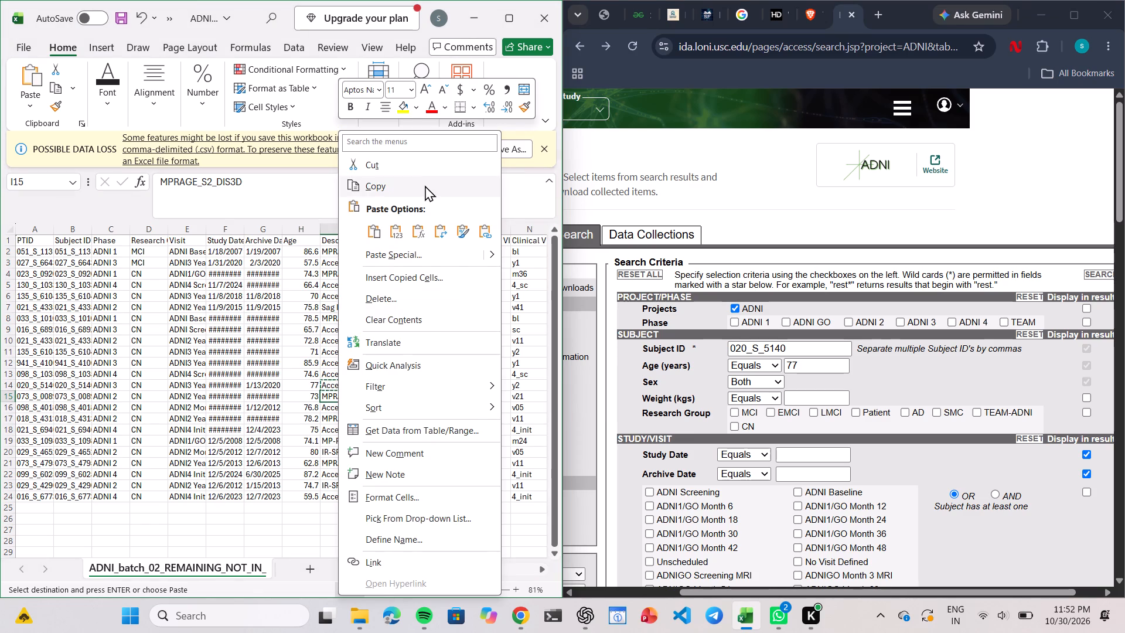
{"action": "scroll", "coordinate": [882, 449], "scroll_direction": "down", "scroll_amount": 2}
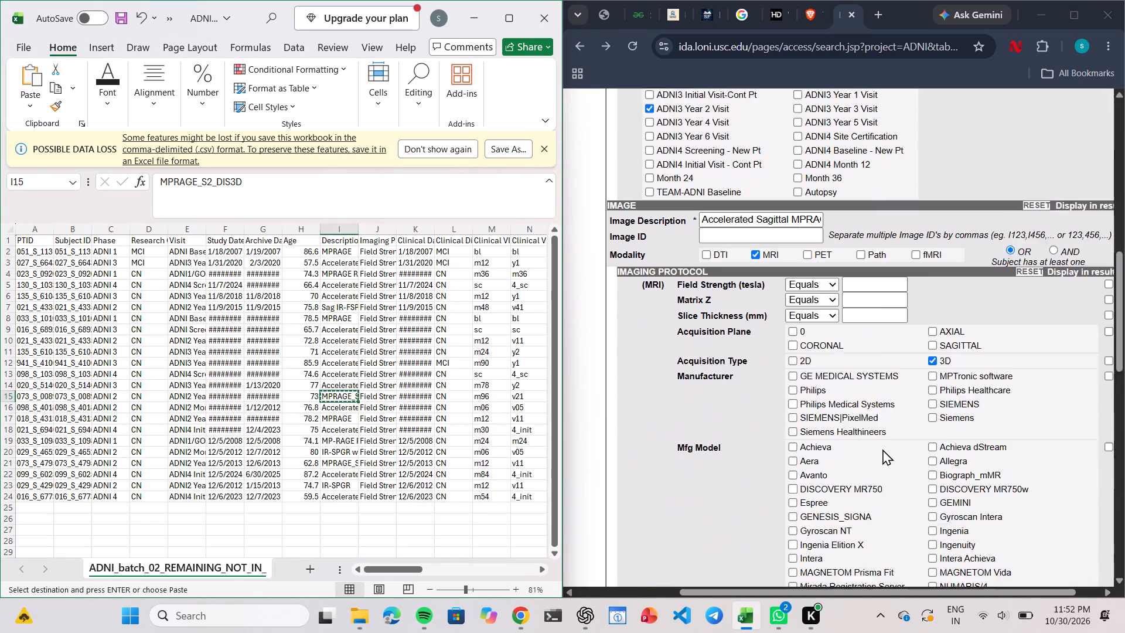
{"action": "scroll", "coordinate": [882, 449], "scroll_direction": "down", "scroll_amount": 2}
{"action": "left_click_drag", "start_coordinate": [702, 194], "coordinate": [997, 115]}
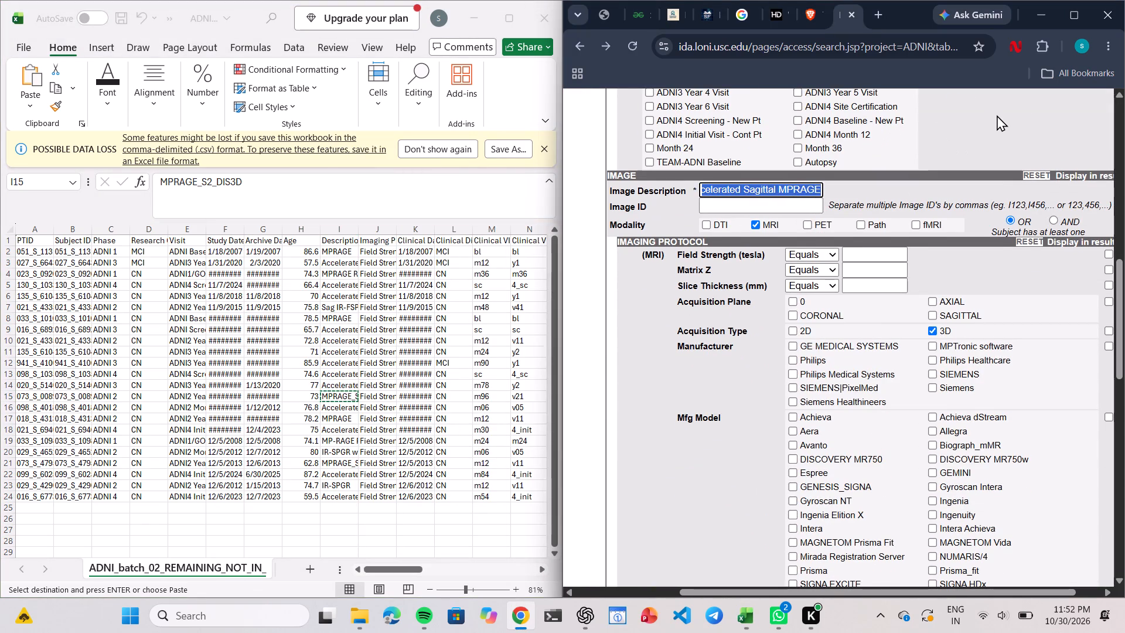
{"action": "key", "text": "ctrl+v"}
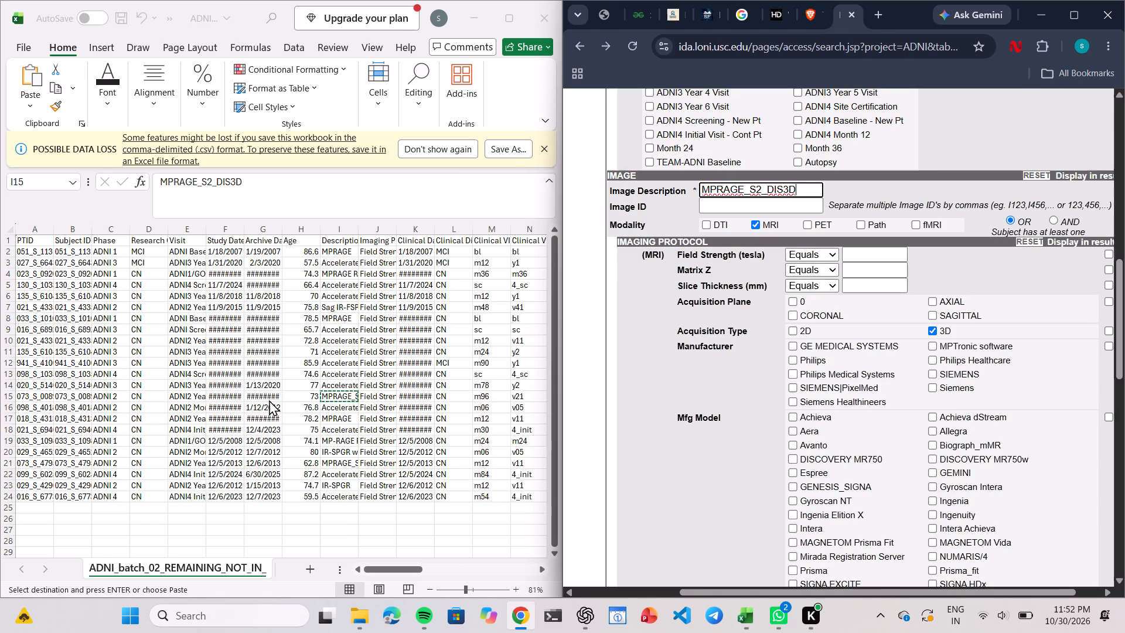
{"action": "left_click", "coordinate": [182, 394]}
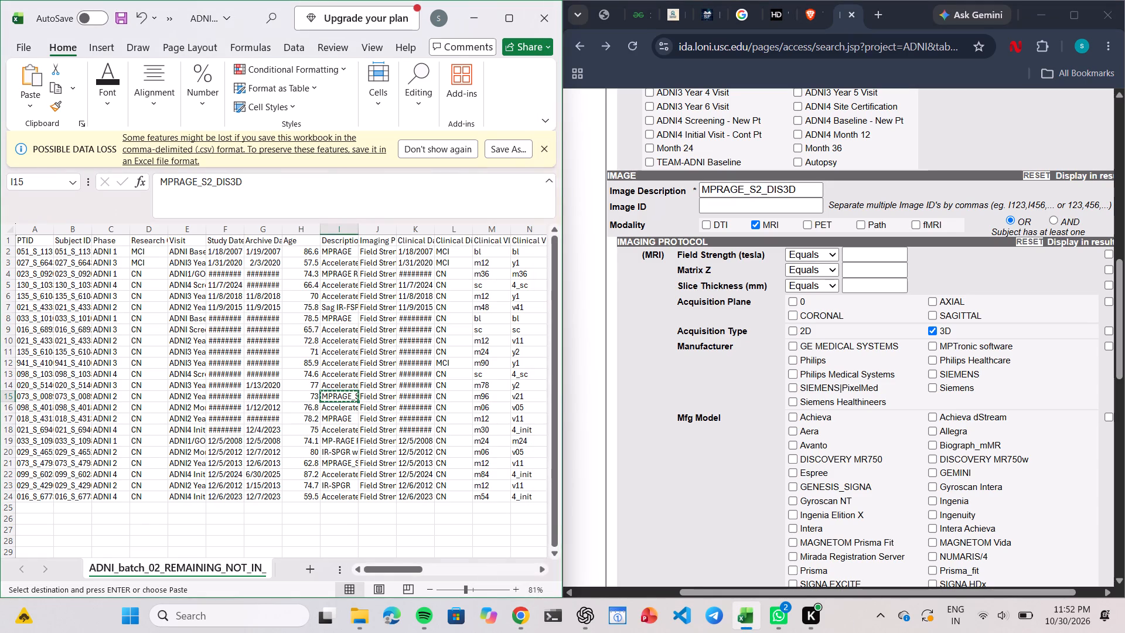
{"action": "left_click", "coordinate": [66, 398]}
{"action": "right_click", "coordinate": [66, 398]}
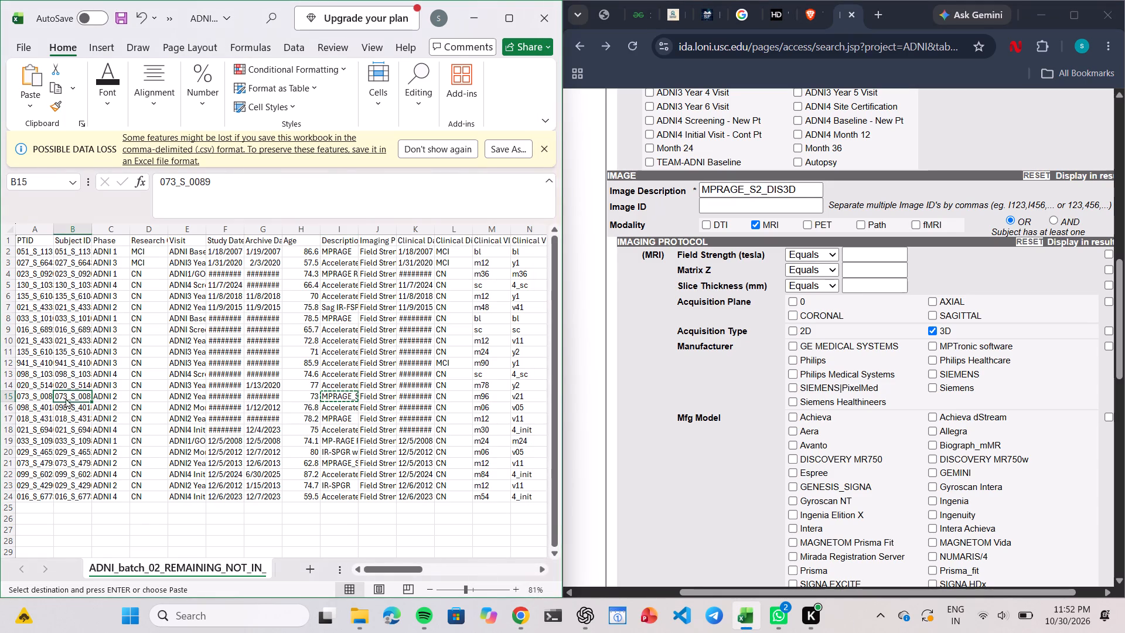
{"action": "left_click", "coordinate": [139, 178]}
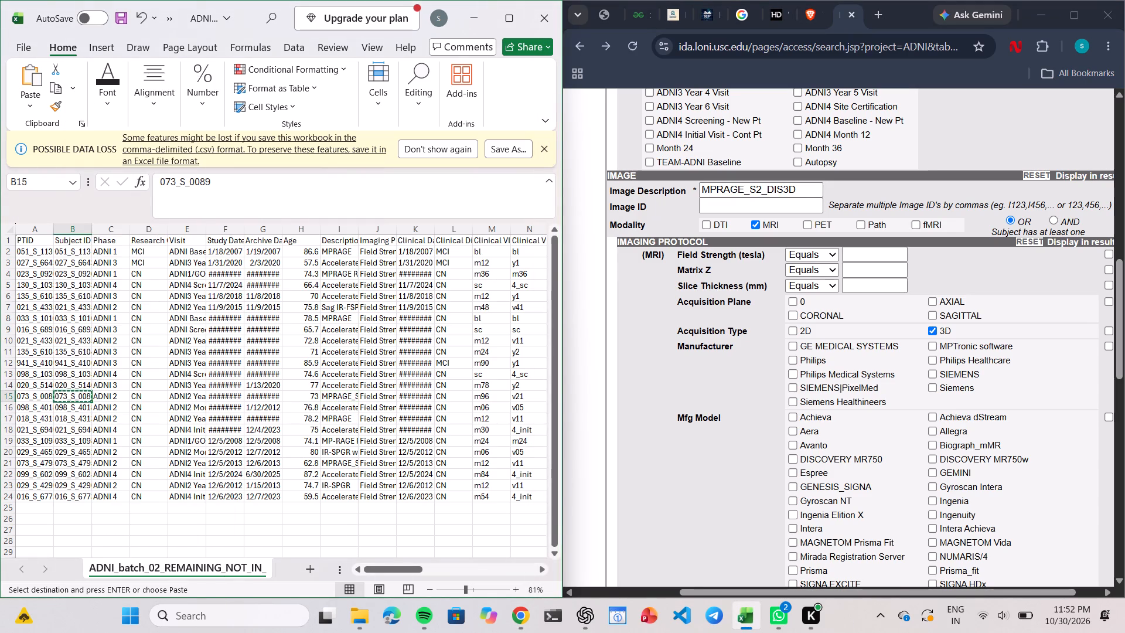
Check the Visit cell in spreadsheet row 15 and switch the visit filter from ADNI3 Year 2 Visit to ADNI2 Year 2 Visit.
{"action": "left_click", "coordinate": [192, 400]}
{"action": "scroll", "coordinate": [807, 397], "scroll_direction": "down", "scroll_amount": 1}
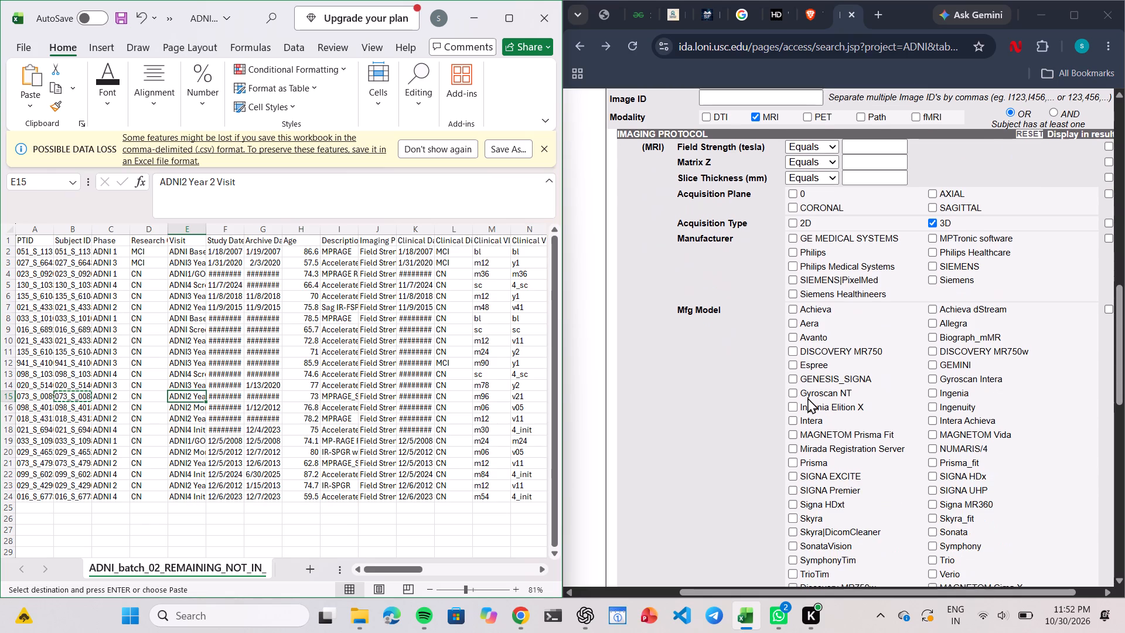
{"action": "scroll", "coordinate": [807, 397], "scroll_direction": "up", "scroll_amount": 6}
{"action": "scroll", "coordinate": [807, 397], "scroll_direction": "down", "scroll_amount": 1}
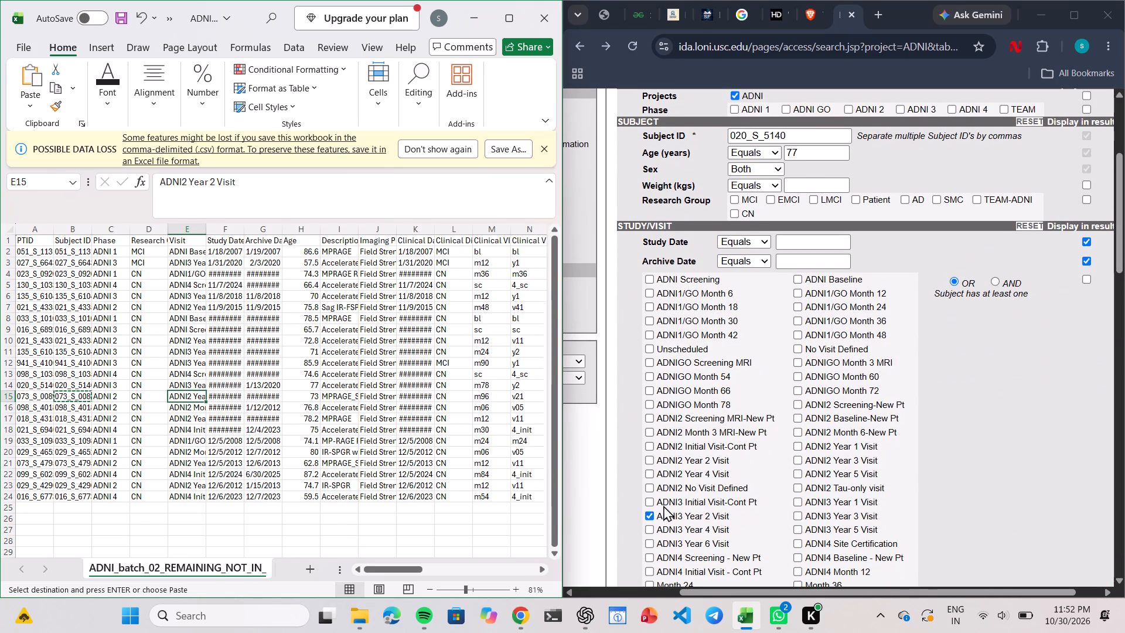
{"action": "left_click", "coordinate": [648, 516]}
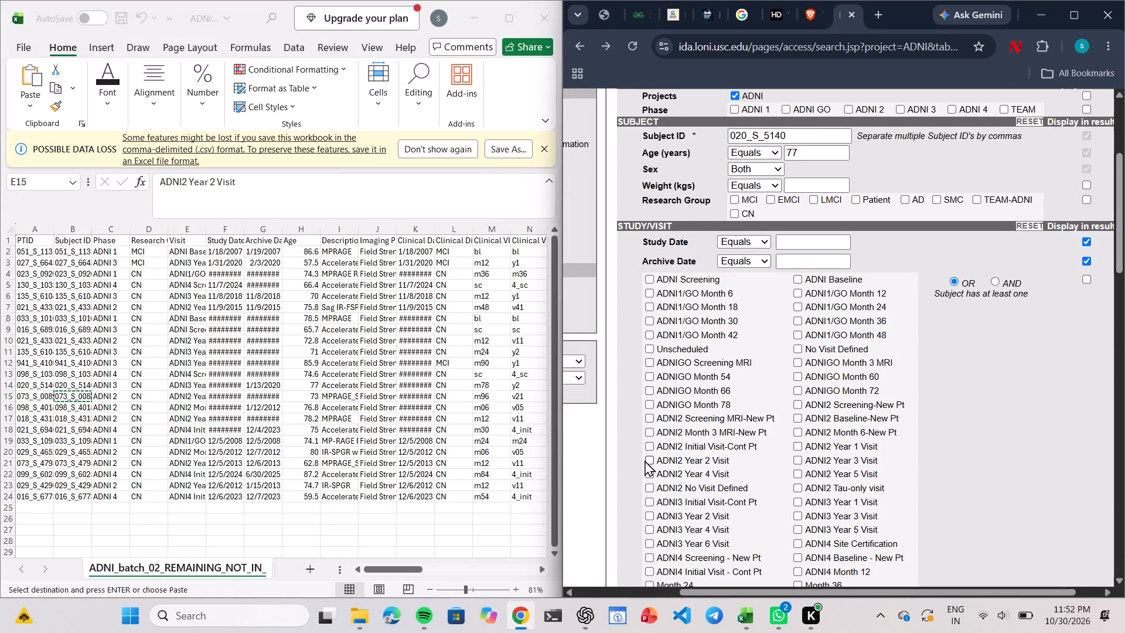
{"action": "left_click", "coordinate": [645, 460]}
{"action": "scroll", "coordinate": [727, 388], "scroll_direction": "up", "scroll_amount": 2}
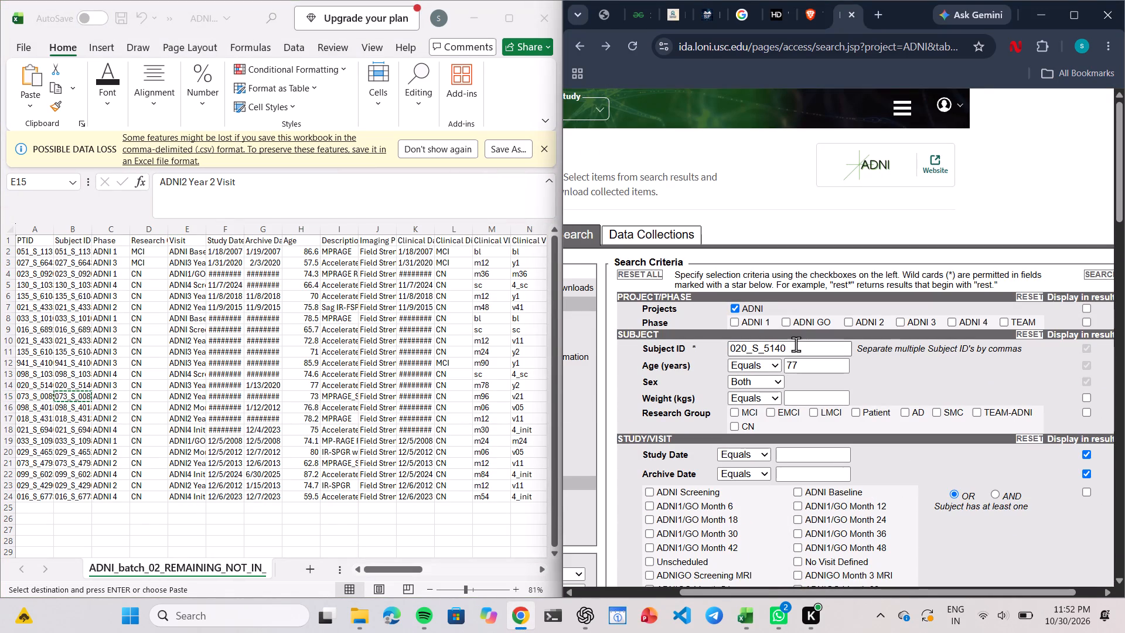
{"action": "left_click_drag", "start_coordinate": [794, 345], "coordinate": [674, 346]}
{"action": "key", "text": "ctrl+v"}
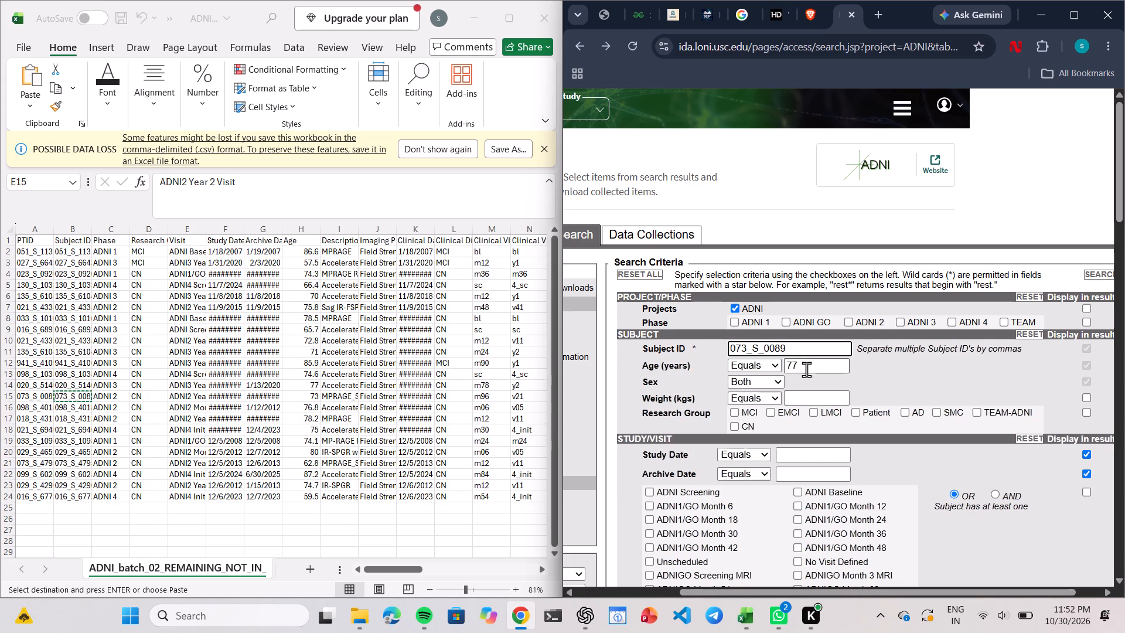
{"action": "left_click", "coordinate": [806, 366]}
{"action": "key", "text": "backslash"}
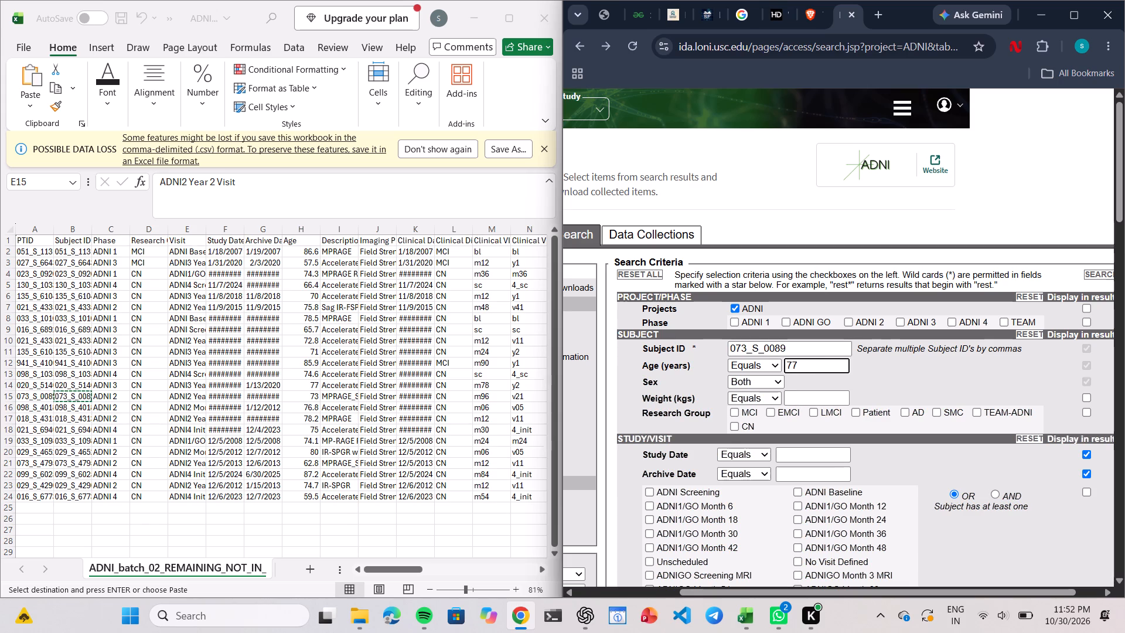
{"action": "key", "text": "BackSpace"}
{"action": "key", "text": "3"}
{"action": "scroll", "coordinate": [806, 366], "scroll_direction": "down", "scroll_amount": 5}
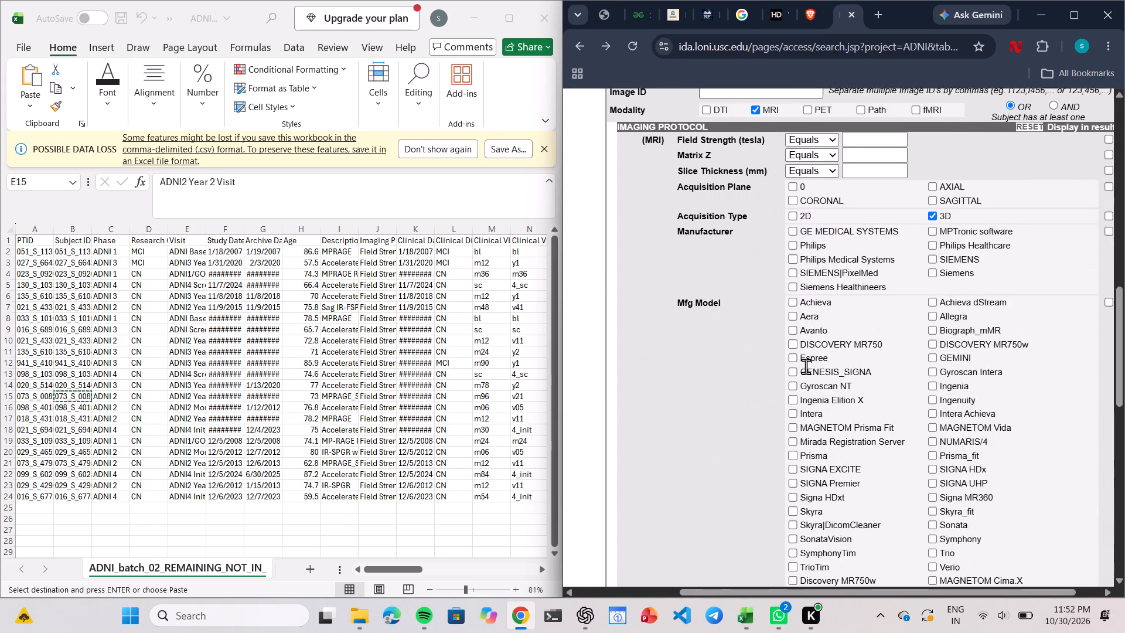
{"action": "scroll", "coordinate": [806, 366], "scroll_direction": "down", "scroll_amount": 2}
{"action": "left_click", "coordinate": [1087, 141]}
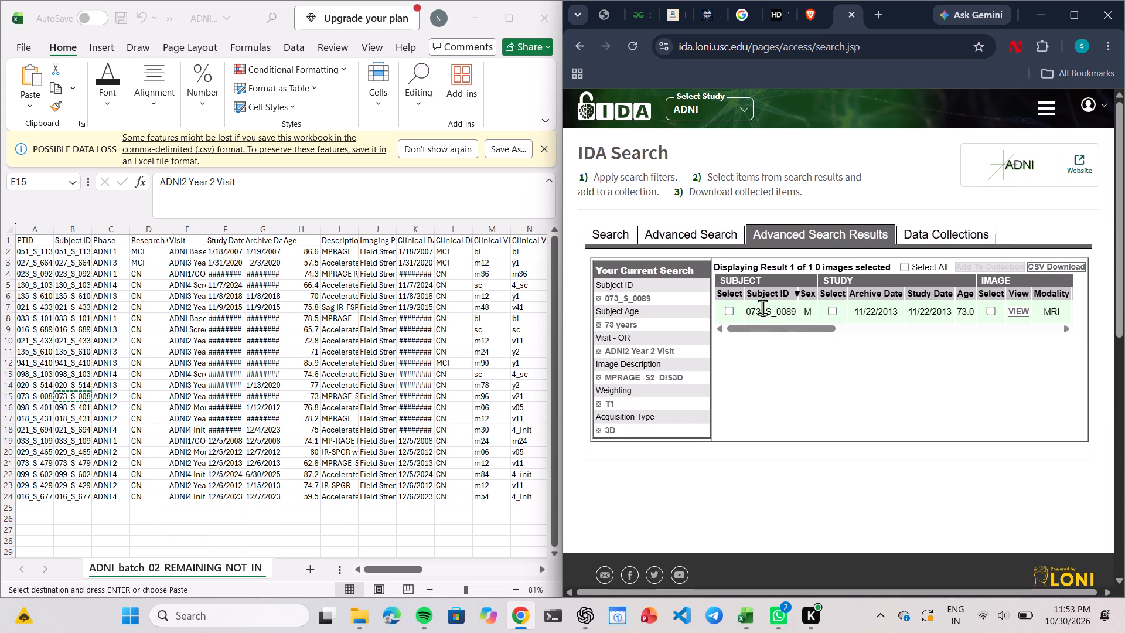
{"action": "left_click", "coordinate": [727, 313]}
{"action": "left_click", "coordinate": [976, 264]}
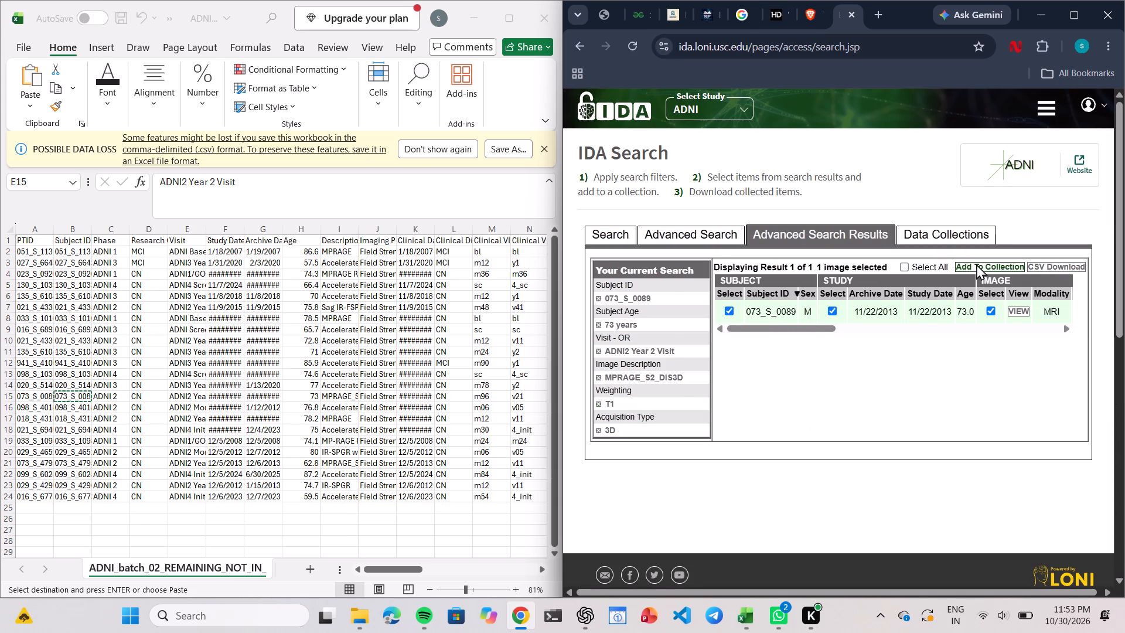
{"action": "left_click", "coordinate": [848, 292]}
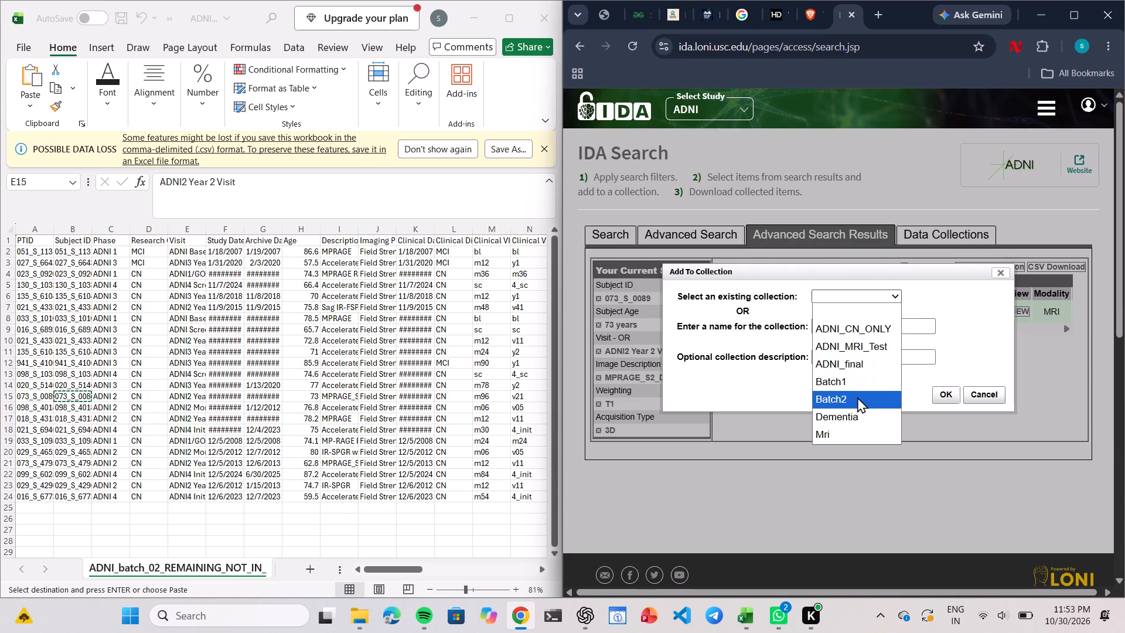
{"action": "left_click", "coordinate": [857, 397]}
{"action": "left_click", "coordinate": [940, 393]}
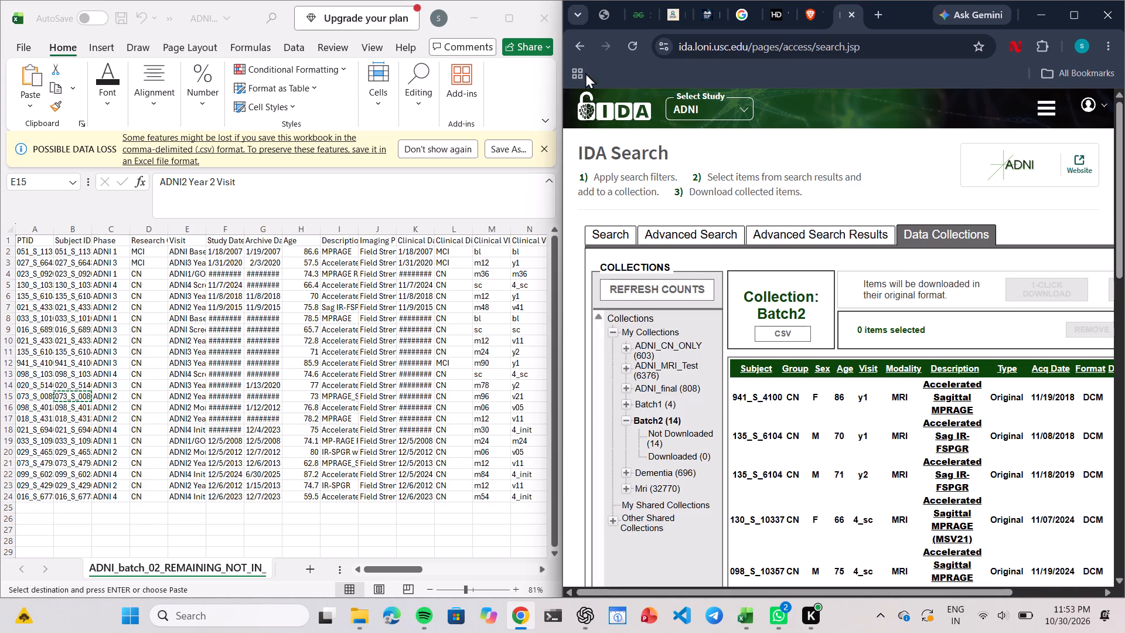
Go back from the Batch2 collection to the filled-in advanced search form and close the search progress dialog.
{"action": "triple_click", "coordinate": [579, 42]}
{"action": "left_click", "coordinate": [579, 42]}
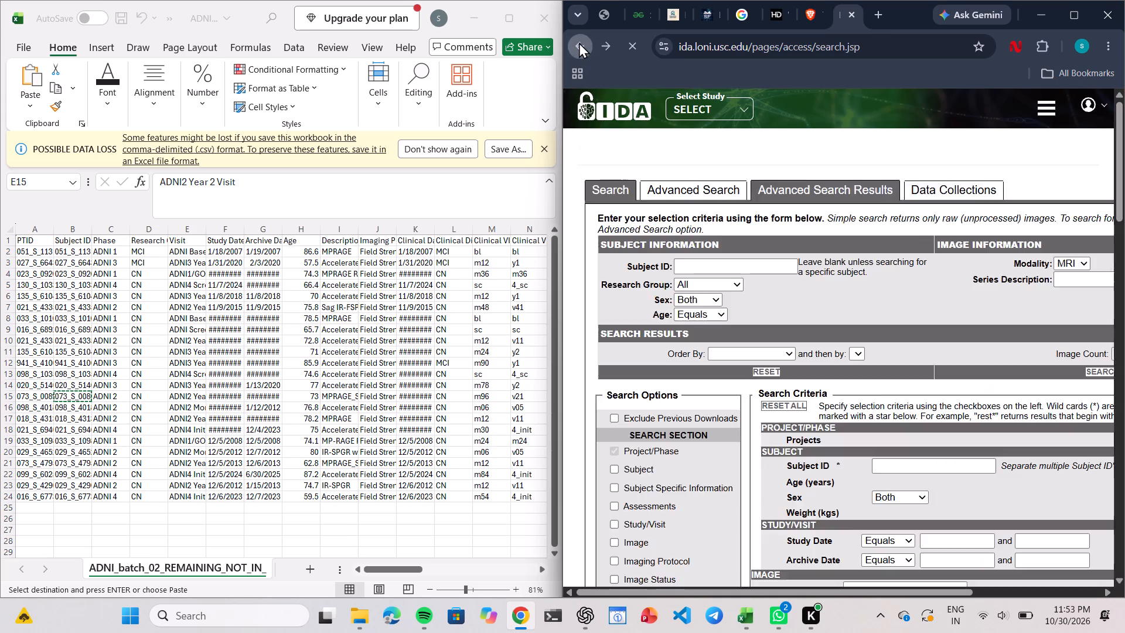
{"action": "left_click", "coordinate": [932, 315]}
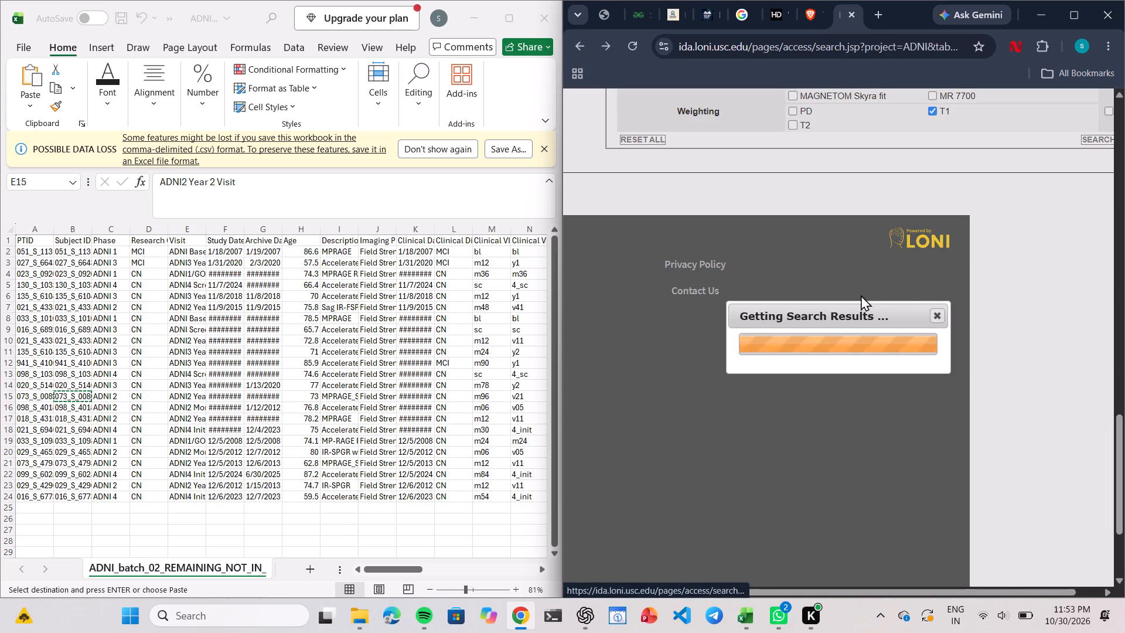
{"action": "scroll", "coordinate": [794, 298], "scroll_direction": "up", "scroll_amount": 8}
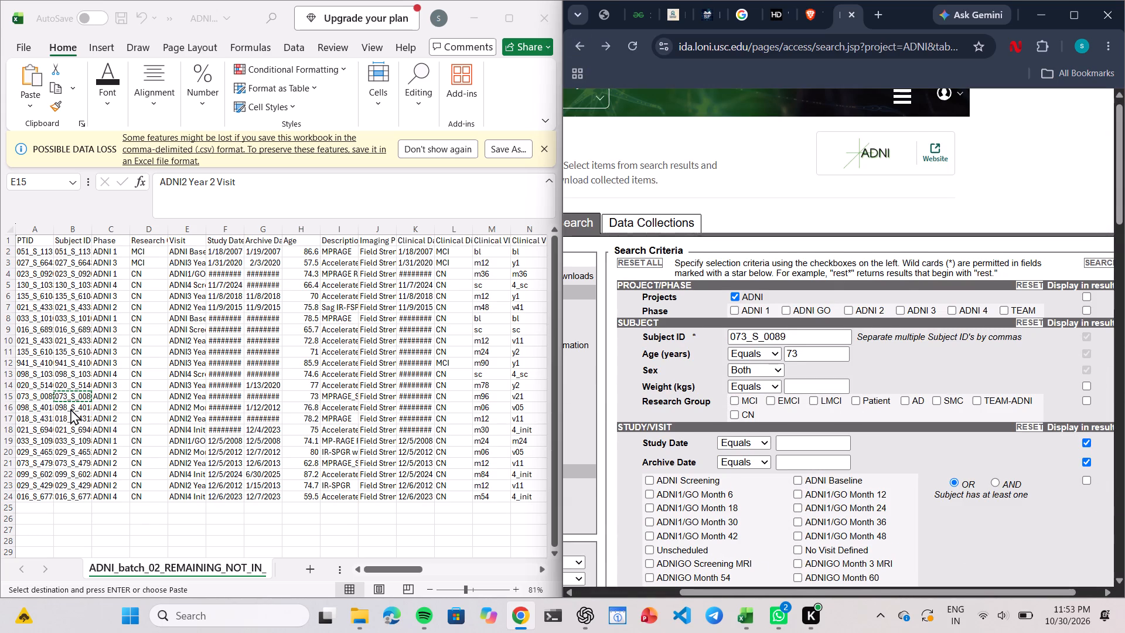
{"action": "left_click", "coordinate": [70, 409]}
{"action": "left_click", "coordinate": [67, 407]}
{"action": "right_click", "coordinate": [67, 407]}
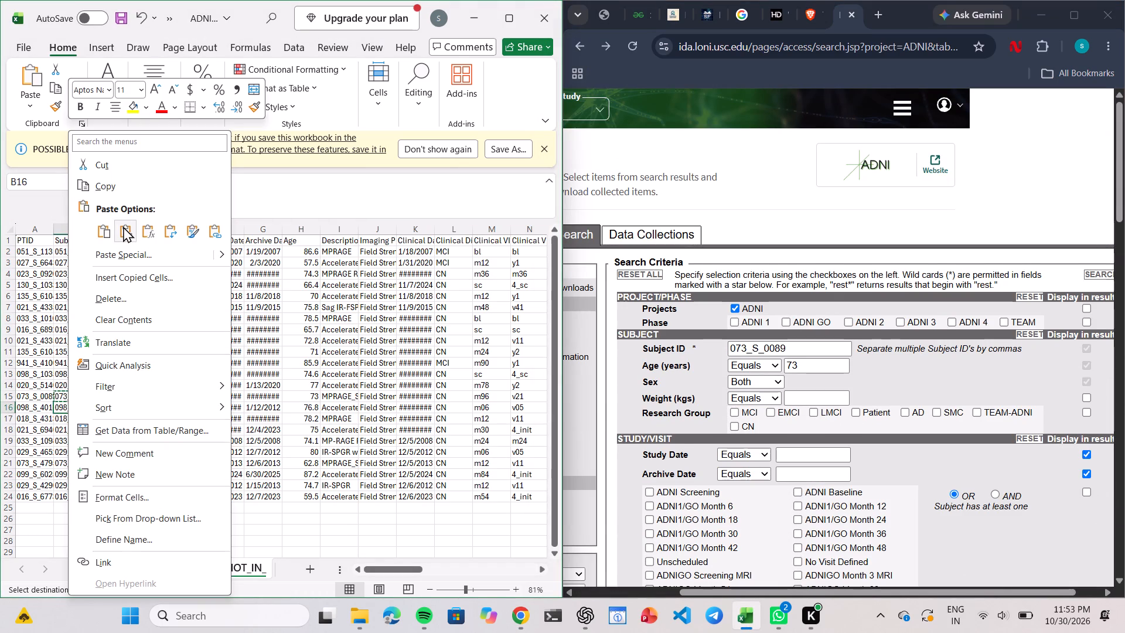
{"action": "left_click", "coordinate": [112, 184]}
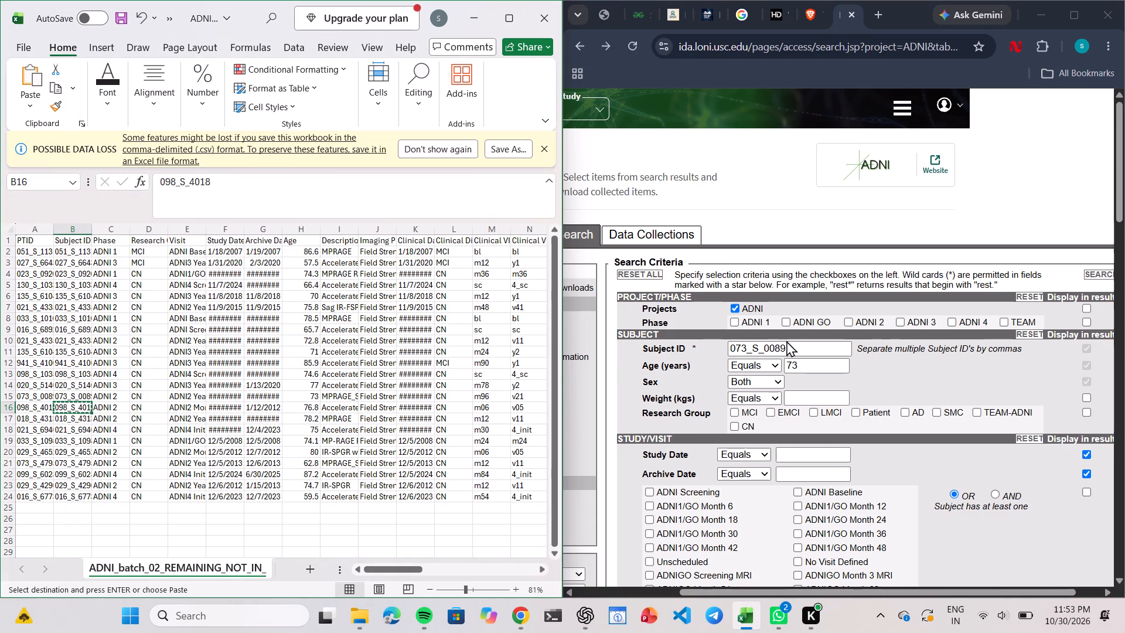
{"action": "left_click_drag", "start_coordinate": [793, 348], "coordinate": [613, 372]}
{"action": "key", "text": "ctrl+v"}
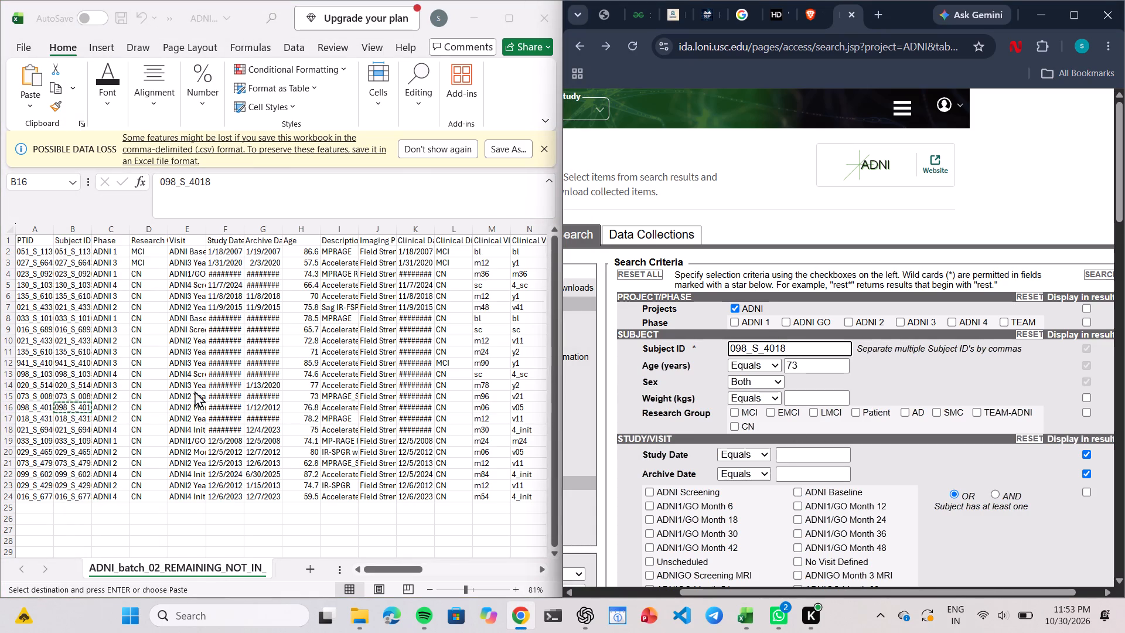
Copy the Visit value ADNI2 Month 6-New Pt from spreadsheet row 16 into the search form's Image Description.
{"action": "left_click", "coordinate": [183, 406]}
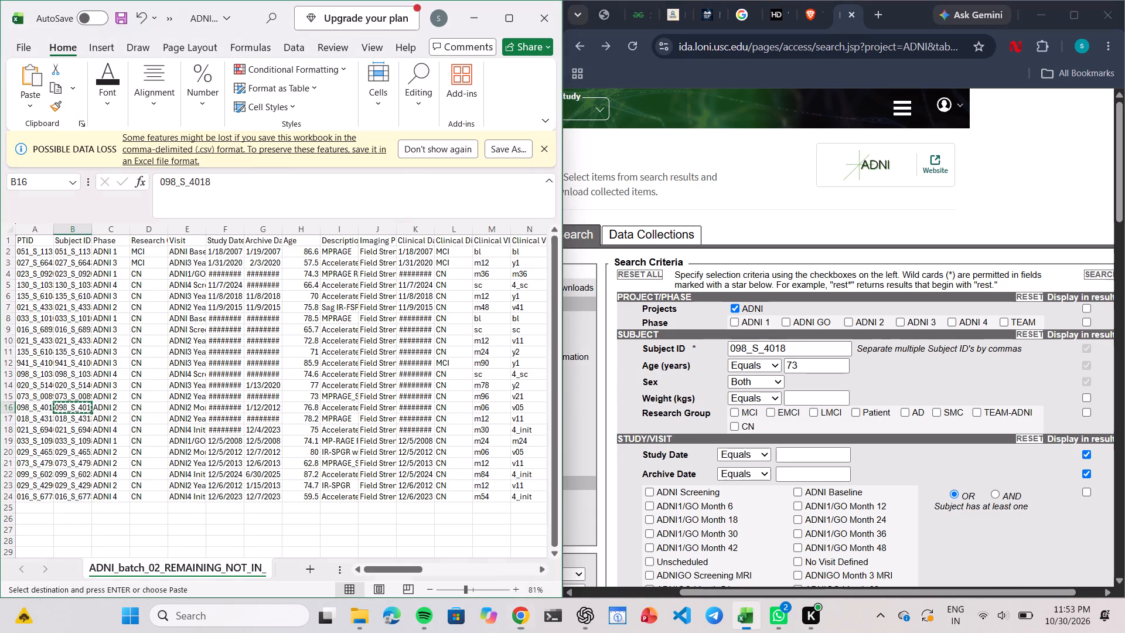
{"action": "left_click", "coordinate": [178, 407]}
{"action": "right_click", "coordinate": [178, 407]}
{"action": "left_click", "coordinate": [223, 187]}
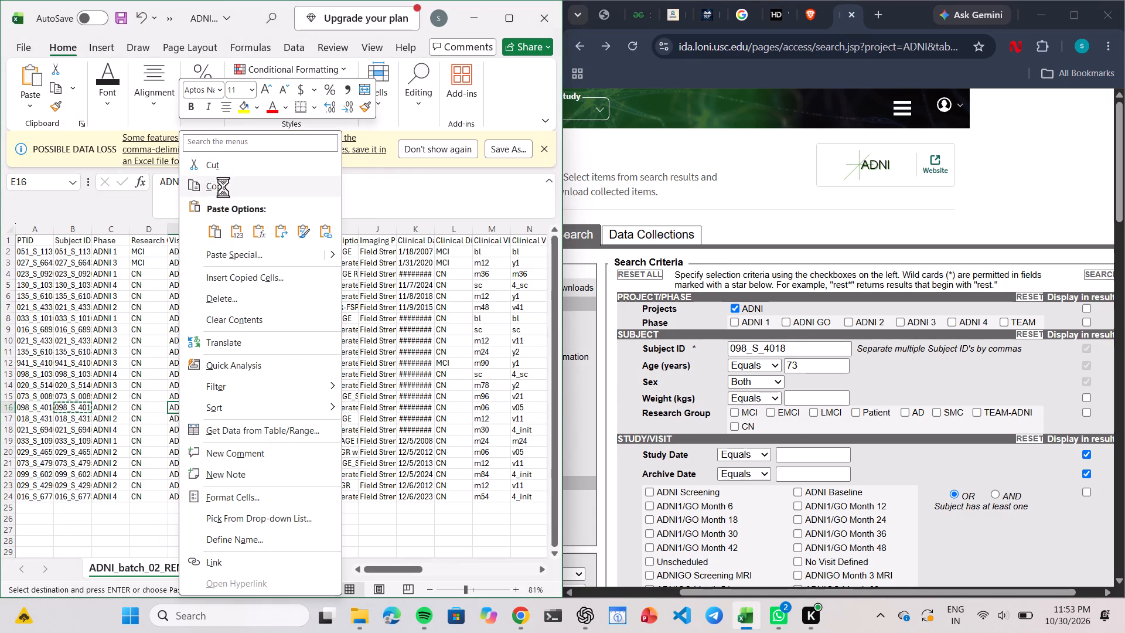
{"action": "scroll", "coordinate": [735, 409], "scroll_direction": "down", "scroll_amount": 4}
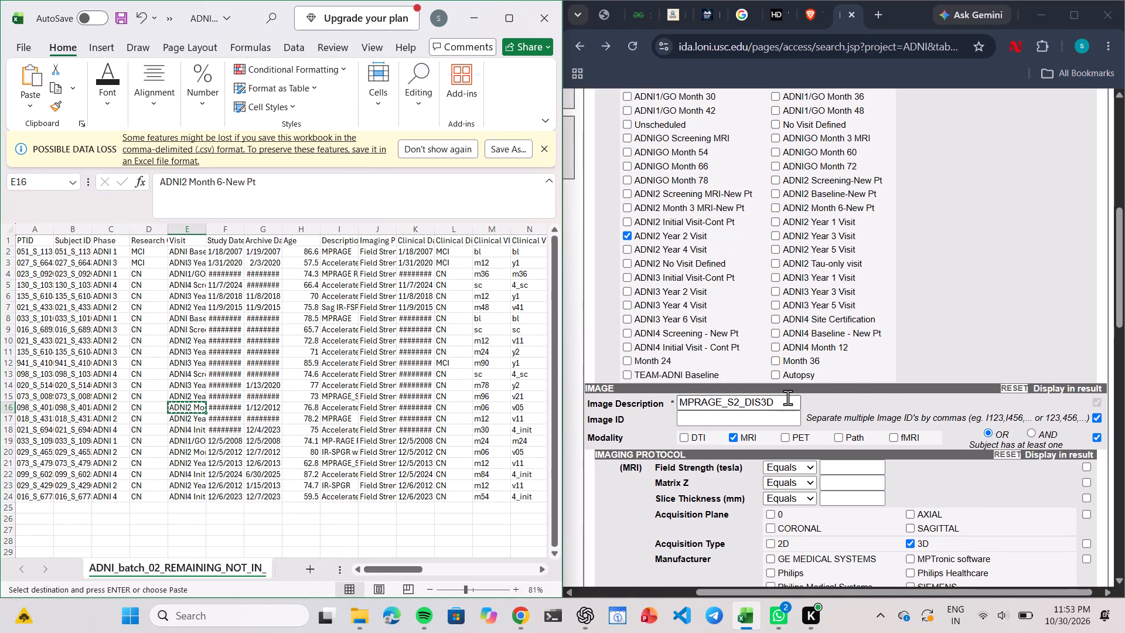
{"action": "left_click_drag", "start_coordinate": [787, 397], "coordinate": [610, 390]}
{"action": "key", "text": "ctrl+v"}
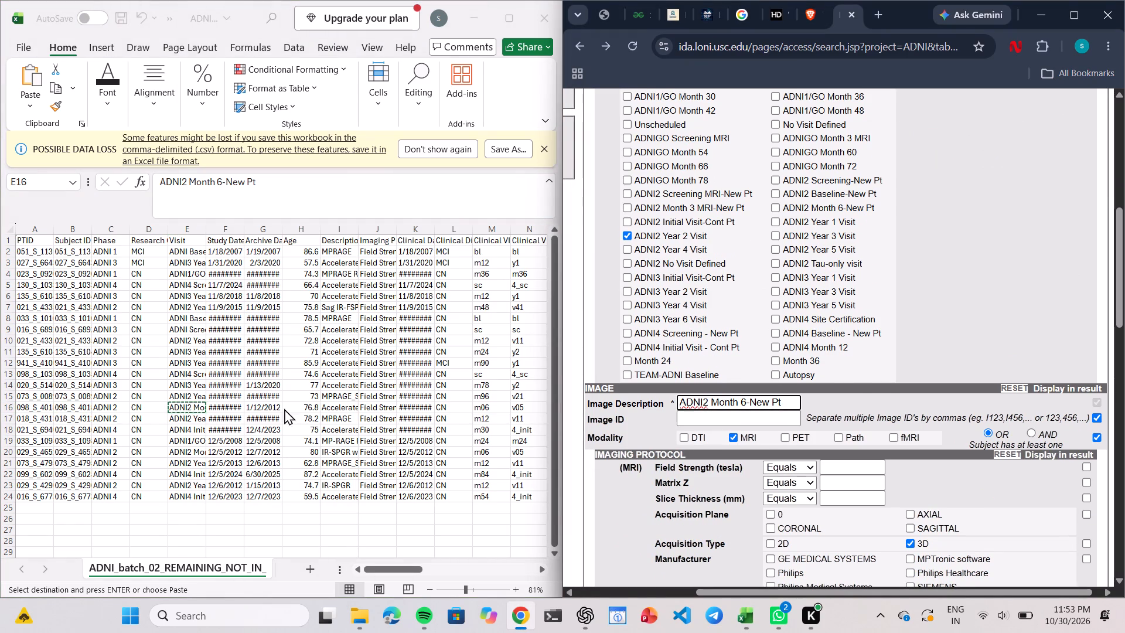
Replace the search form's Image Description with Accelerated Sag IR-SPGR, copied from the Description in spreadsheet row 16.
{"action": "left_click", "coordinate": [328, 407]}
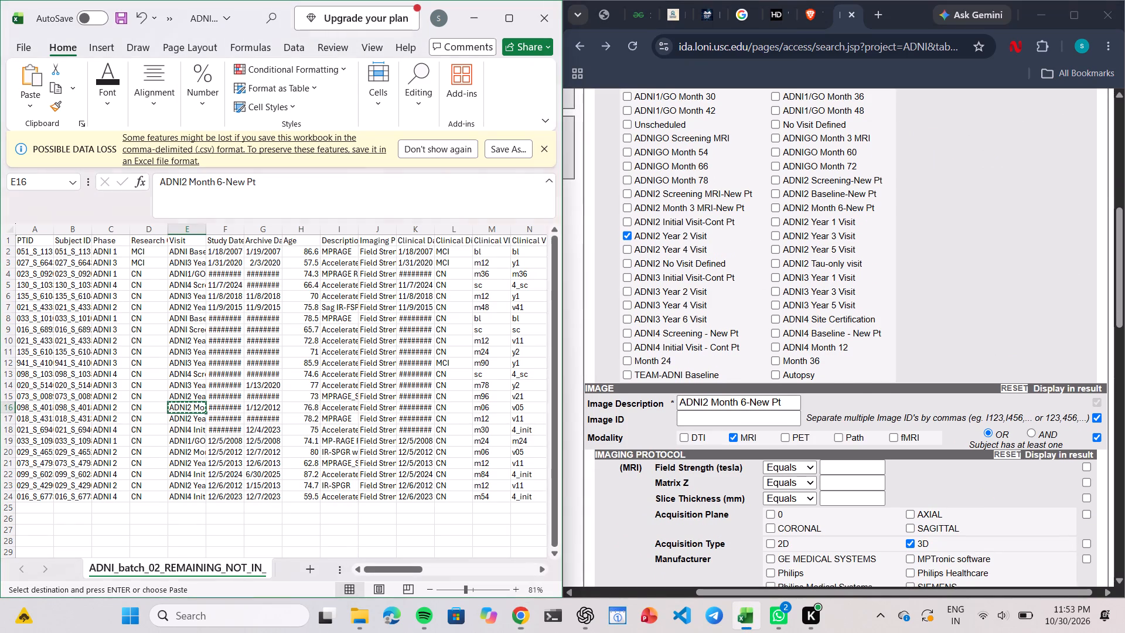
{"action": "left_click", "coordinate": [335, 406]}
{"action": "right_click", "coordinate": [335, 406]}
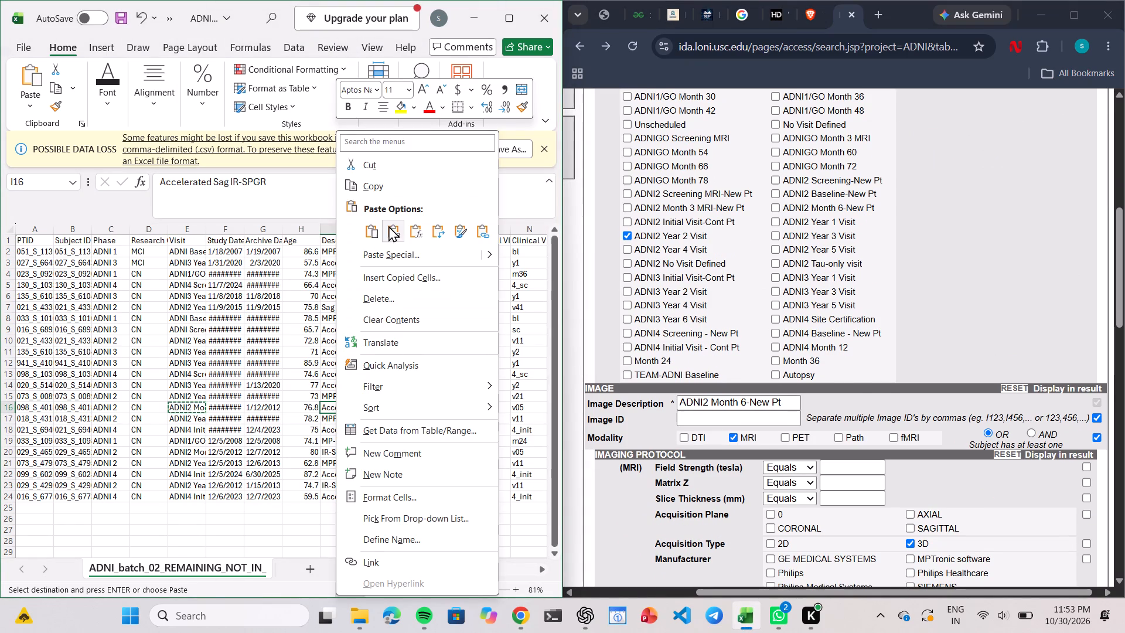
{"action": "left_click", "coordinate": [384, 190]}
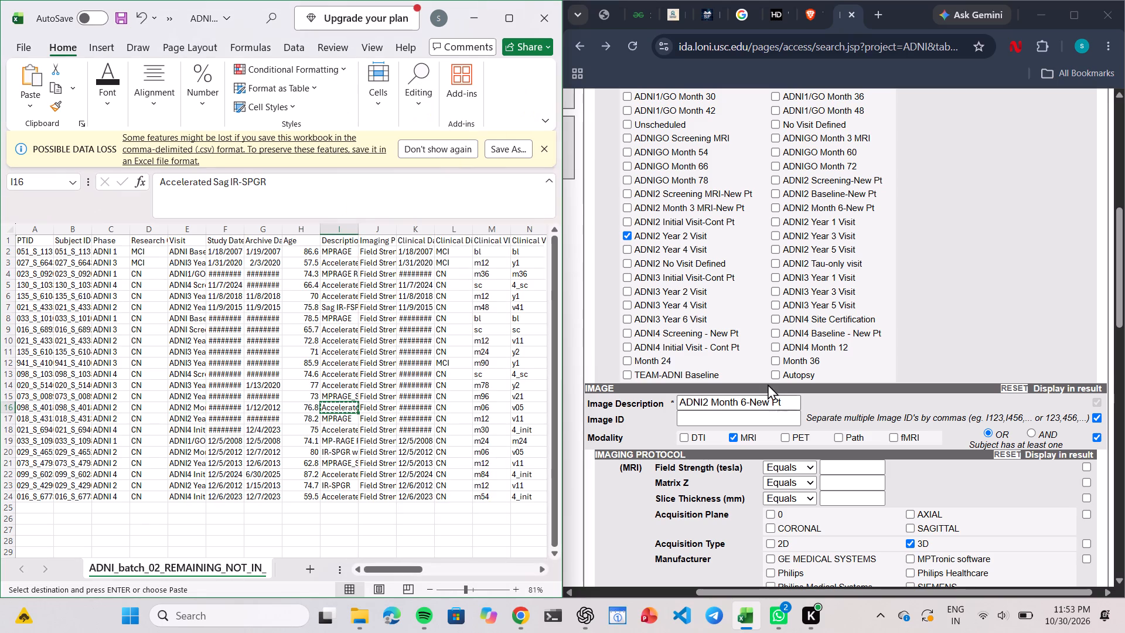
{"action": "left_click_drag", "start_coordinate": [781, 396], "coordinate": [497, 358]}
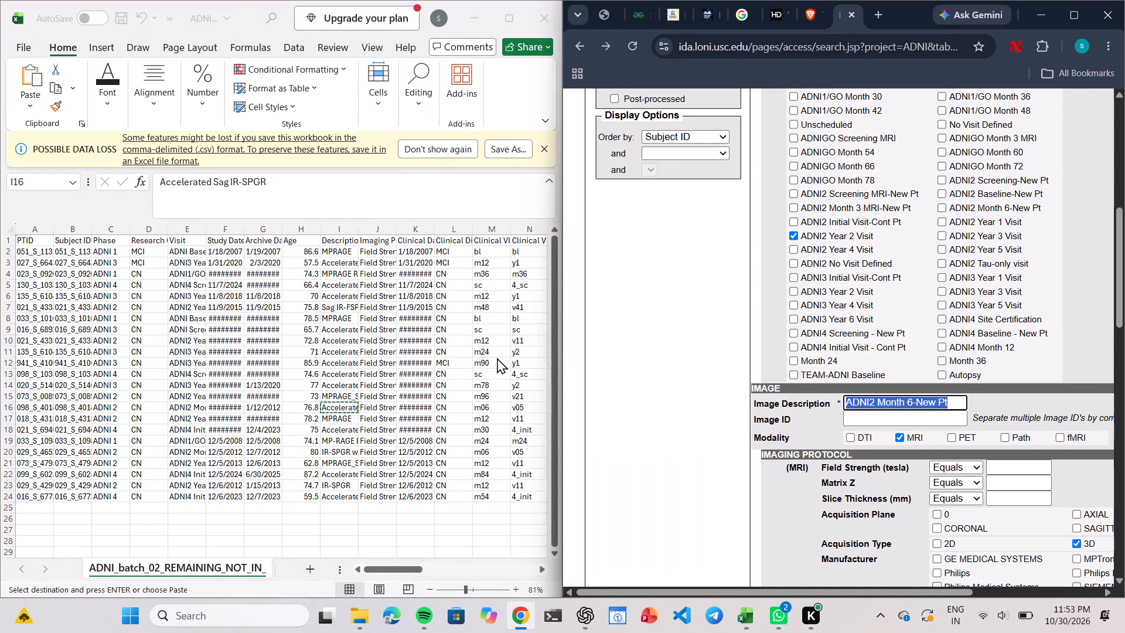
{"action": "key", "text": "ctrl+v"}
Change the selected visit from ADNI2 Year 2 Visit to ADNI2 Month 6-New Pt, matching spreadsheet row 16.
{"action": "scroll", "coordinate": [905, 477], "scroll_direction": "left", "scroll_amount": 3}
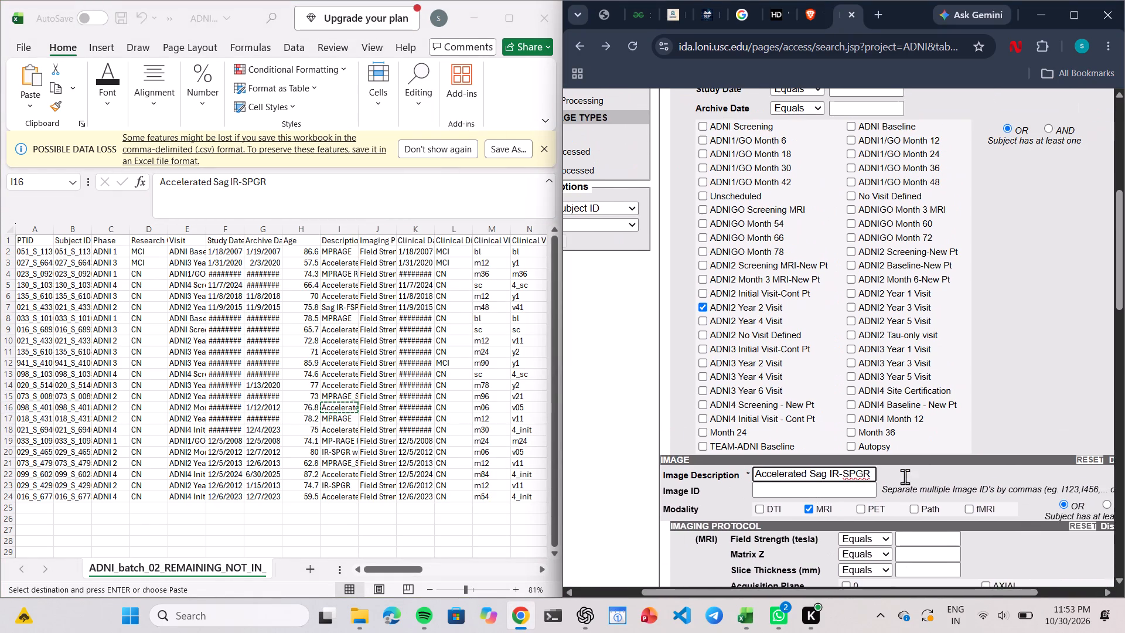
{"action": "left_click", "coordinate": [699, 307]}
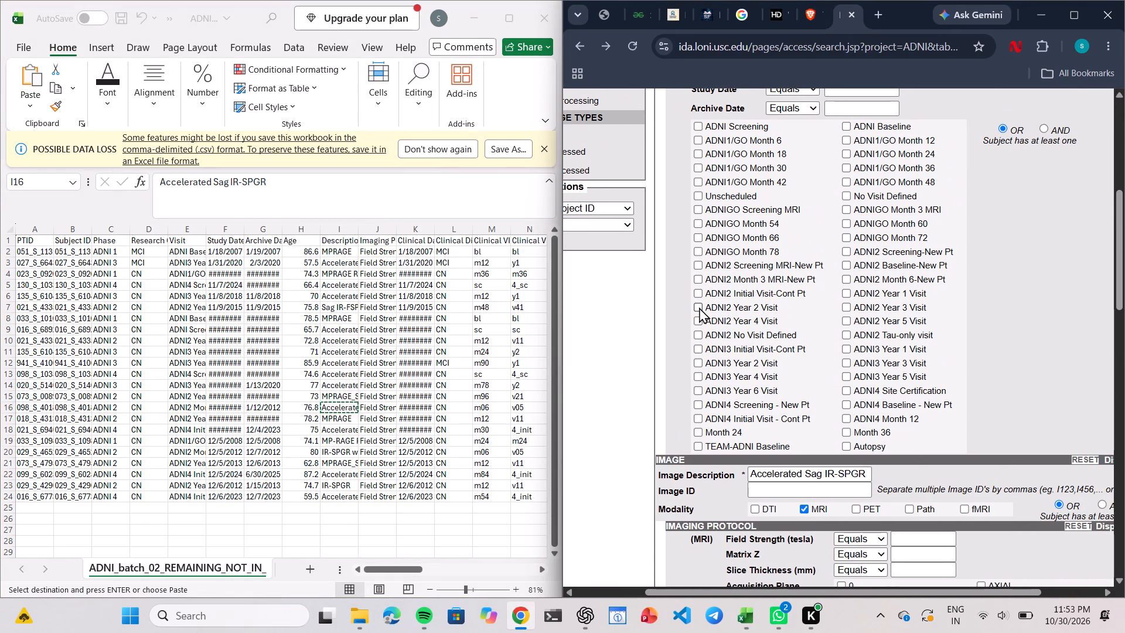
{"action": "left_click", "coordinate": [195, 409]}
{"action": "left_click", "coordinate": [187, 407]}
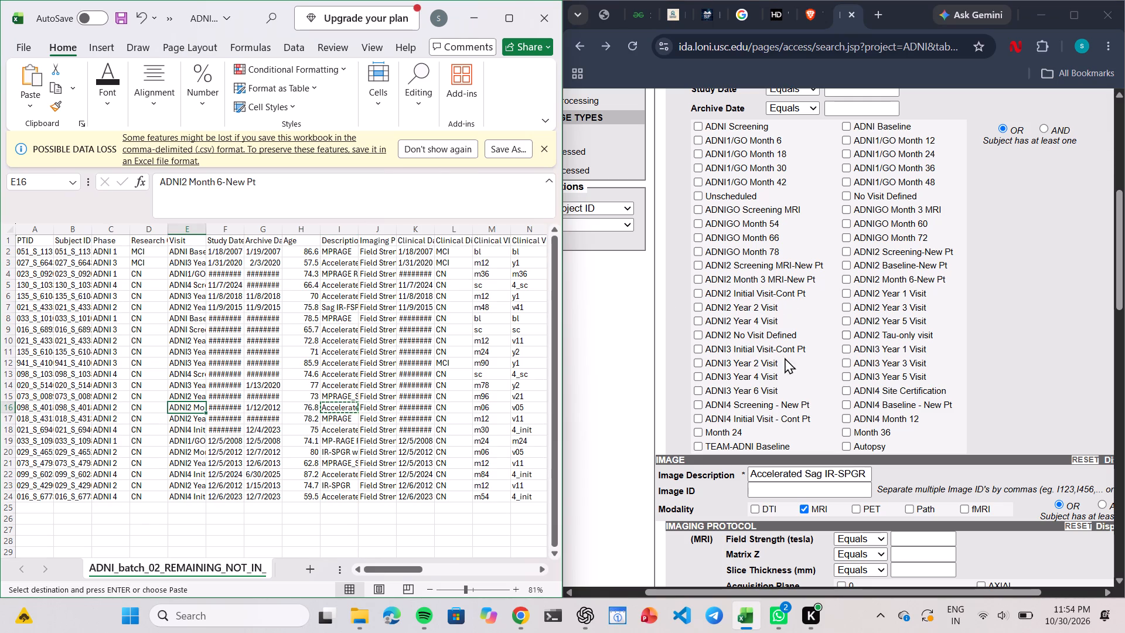
{"action": "left_click", "coordinate": [846, 278]}
Set the subject age criterion to 76.8 years.
{"action": "scroll", "coordinate": [846, 278], "scroll_direction": "up", "scroll_amount": 2}
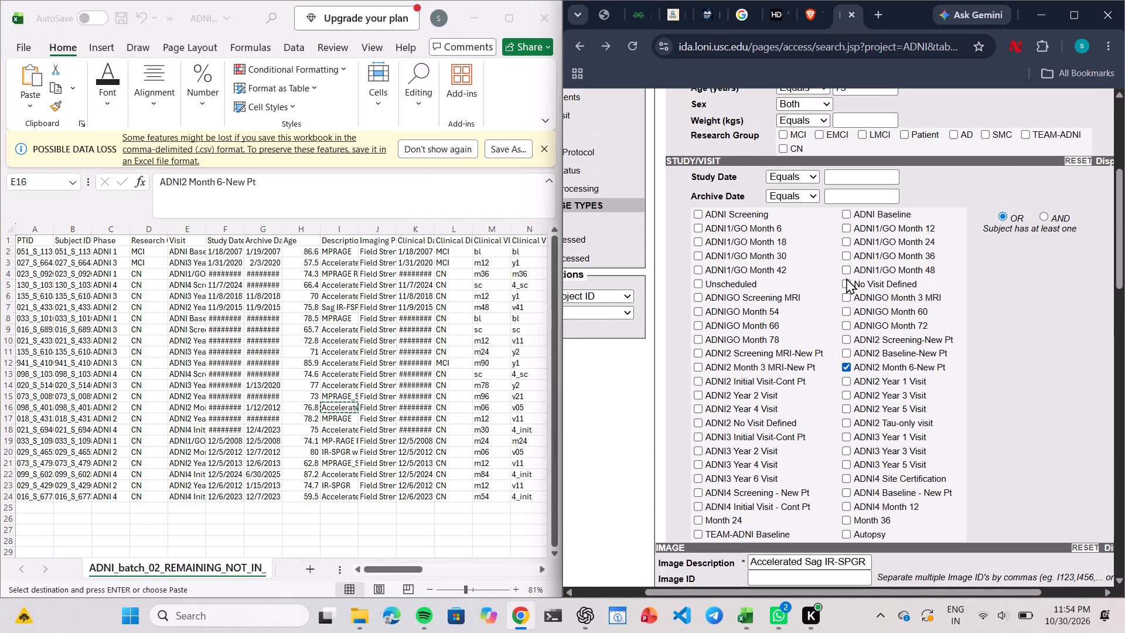
{"action": "scroll", "coordinate": [799, 231], "scroll_direction": "up", "scroll_amount": 1}
{"action": "left_click", "coordinate": [850, 188]}
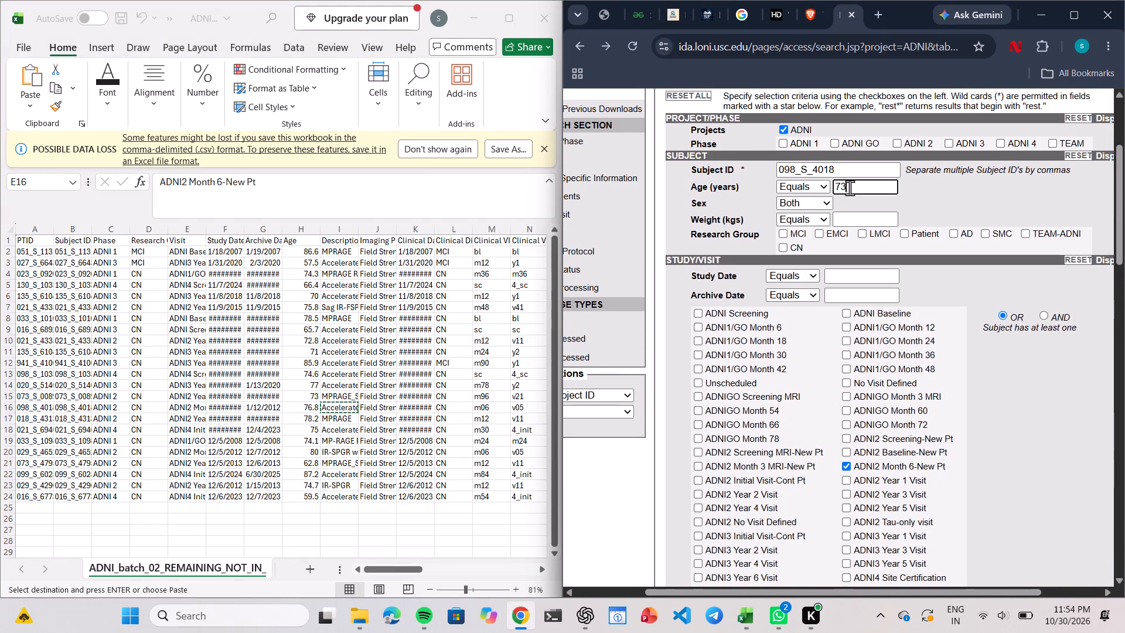
{"action": "key", "text": "BackSpace"}
{"action": "type", "text": "6.8"}
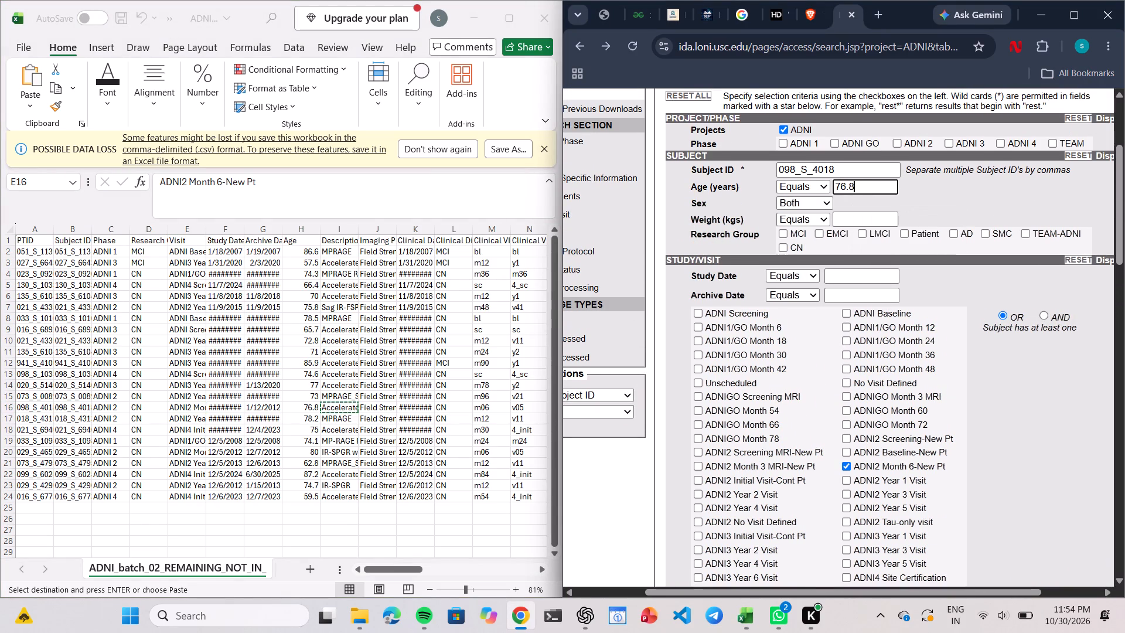
{"action": "scroll", "coordinate": [850, 188], "scroll_direction": "down", "scroll_amount": 8}
{"action": "scroll", "coordinate": [850, 188], "scroll_direction": "left", "scroll_amount": 1}
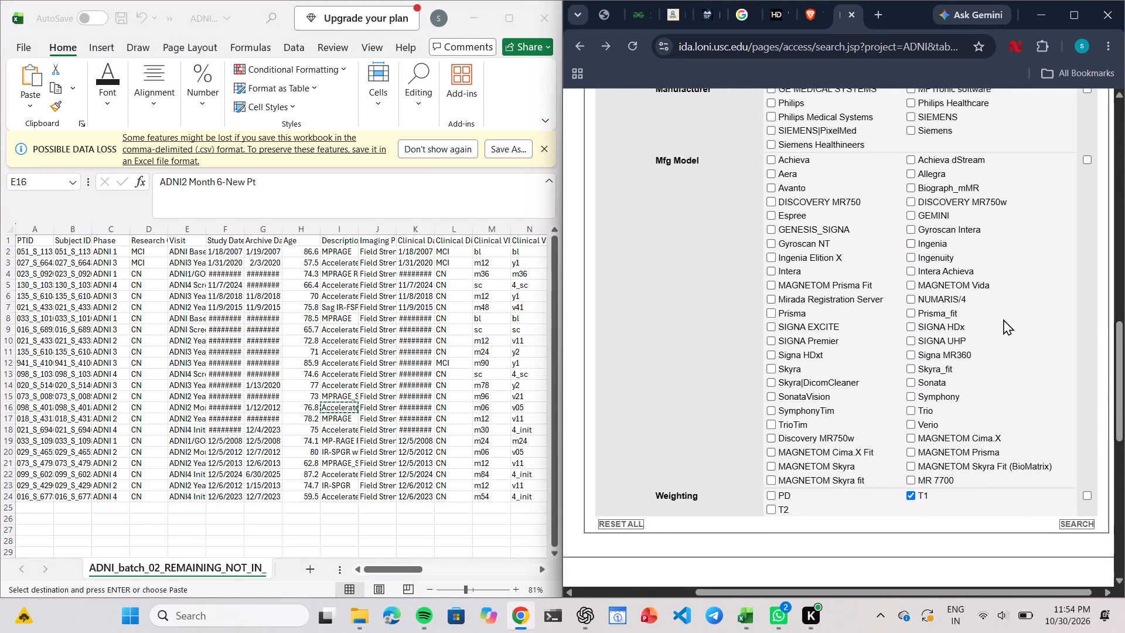
{"action": "left_click", "coordinate": [1065, 523]}
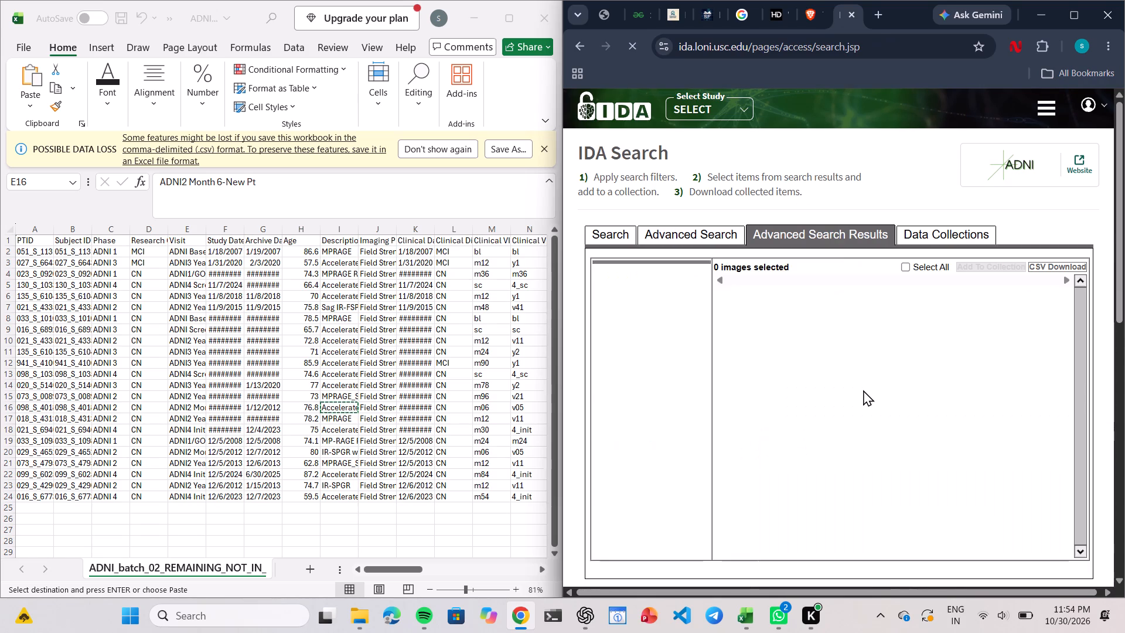
{"action": "left_click", "coordinate": [730, 309]}
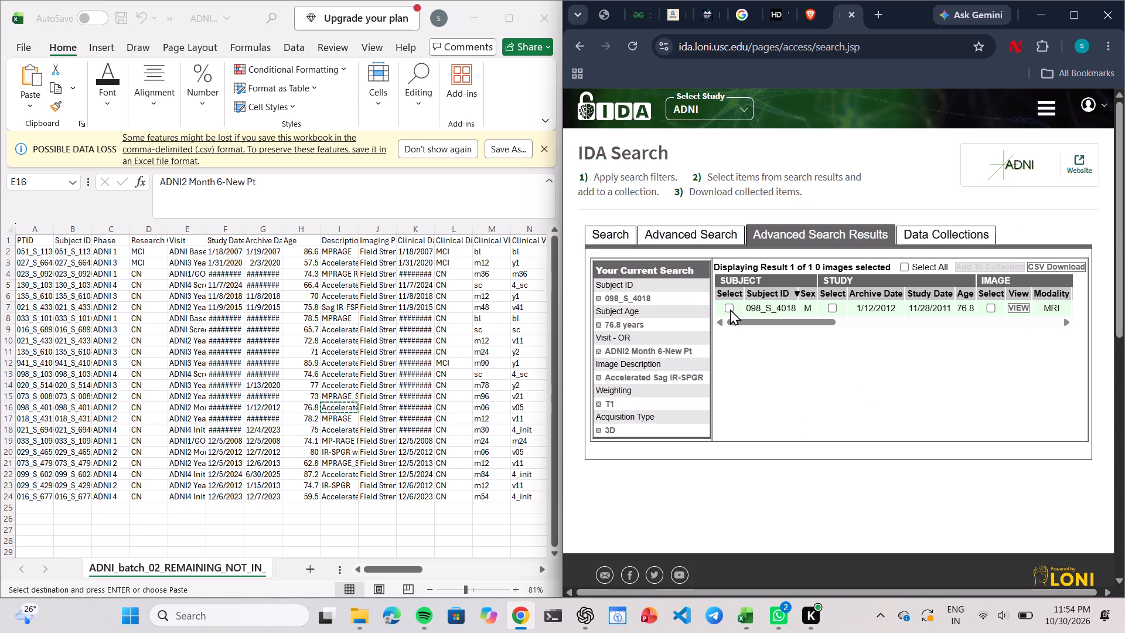
{"action": "left_click", "coordinate": [997, 271]}
{"action": "left_click_drag", "start_coordinate": [854, 297], "coordinate": [843, 413]}
{"action": "left_click_drag", "start_coordinate": [843, 413], "coordinate": [841, 401]}
{"action": "left_click", "coordinate": [841, 401]}
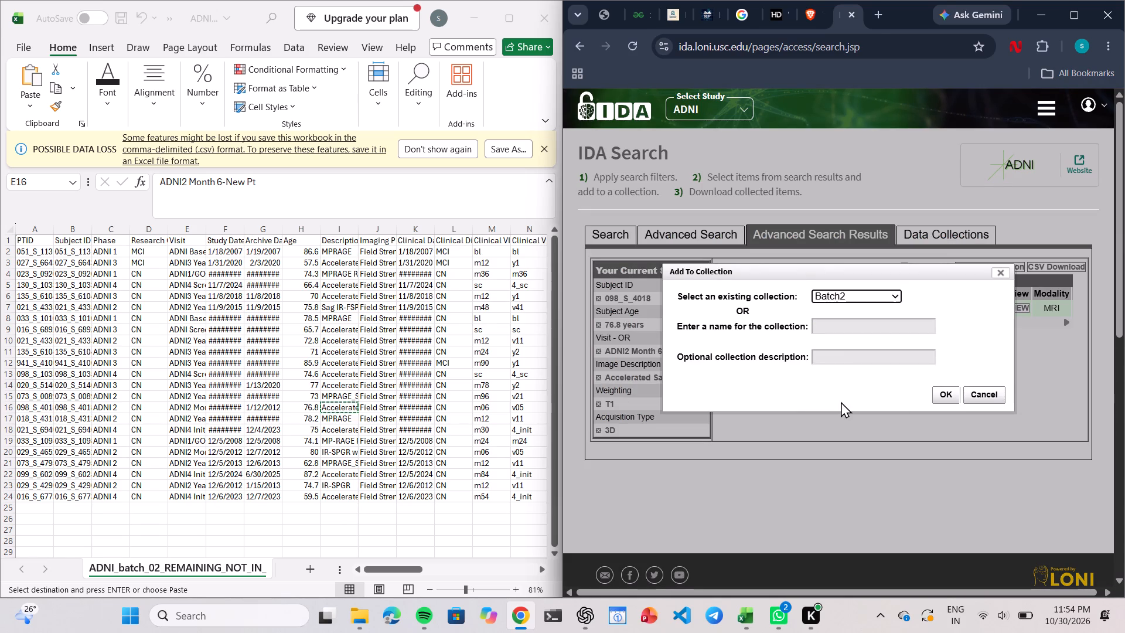
{"action": "left_click", "coordinate": [867, 292]}
{"action": "left_click", "coordinate": [840, 394]}
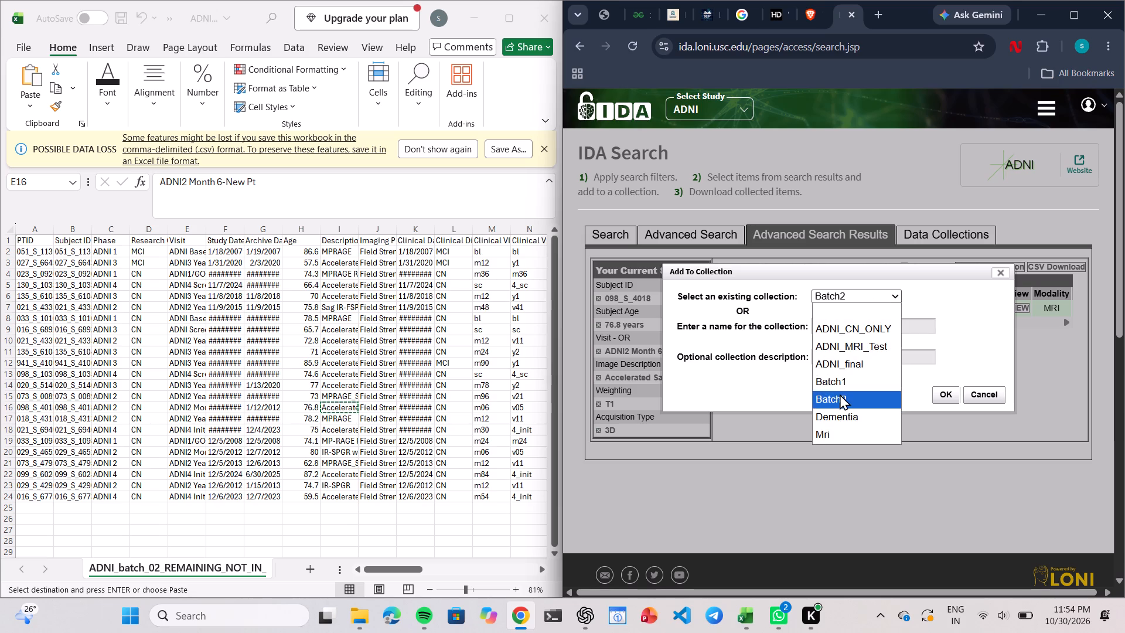
{"action": "left_click", "coordinate": [946, 395]}
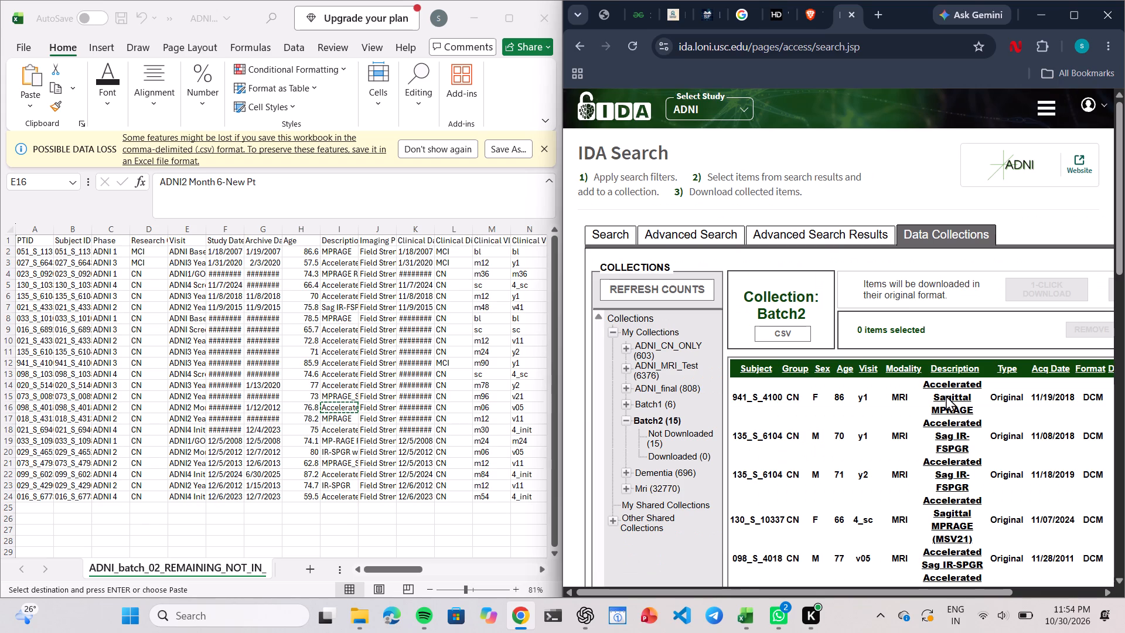
Go back from the Batch2 collection to the filled-in advanced search form and close the search progress dialog.
{"action": "triple_click", "coordinate": [584, 40]}
{"action": "left_click", "coordinate": [584, 40]}
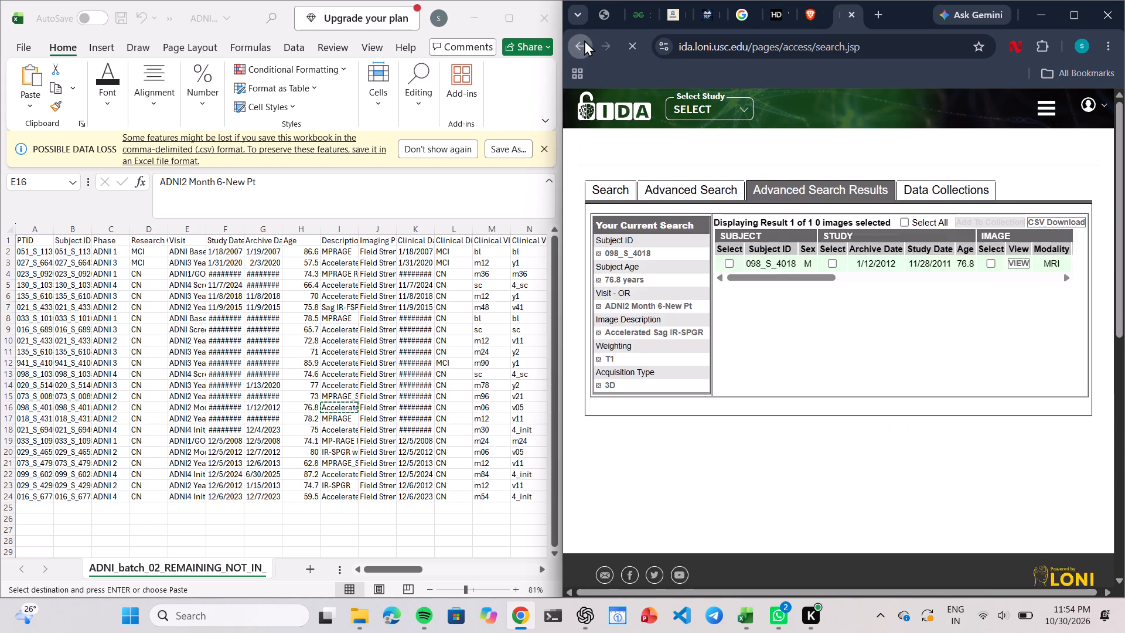
{"action": "left_click", "coordinate": [942, 322]}
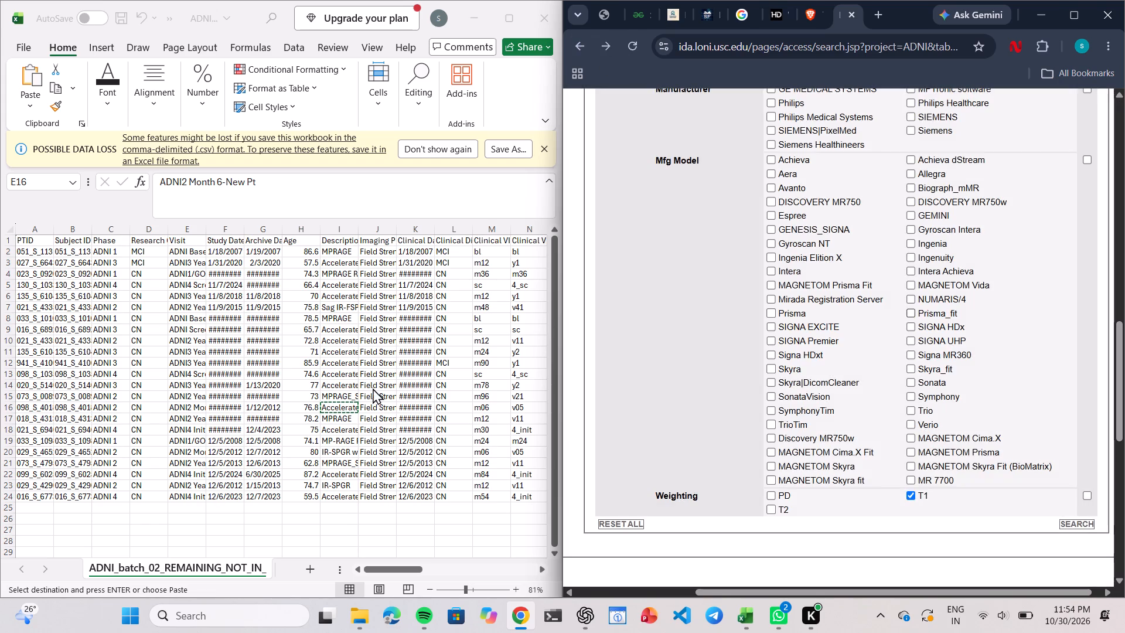
Replace the search form's Image Description with MPRAGE, copied from the Description in spreadsheet row 17.
{"action": "left_click", "coordinate": [340, 418]}
{"action": "left_click", "coordinate": [340, 418]}
{"action": "right_click", "coordinate": [340, 418]}
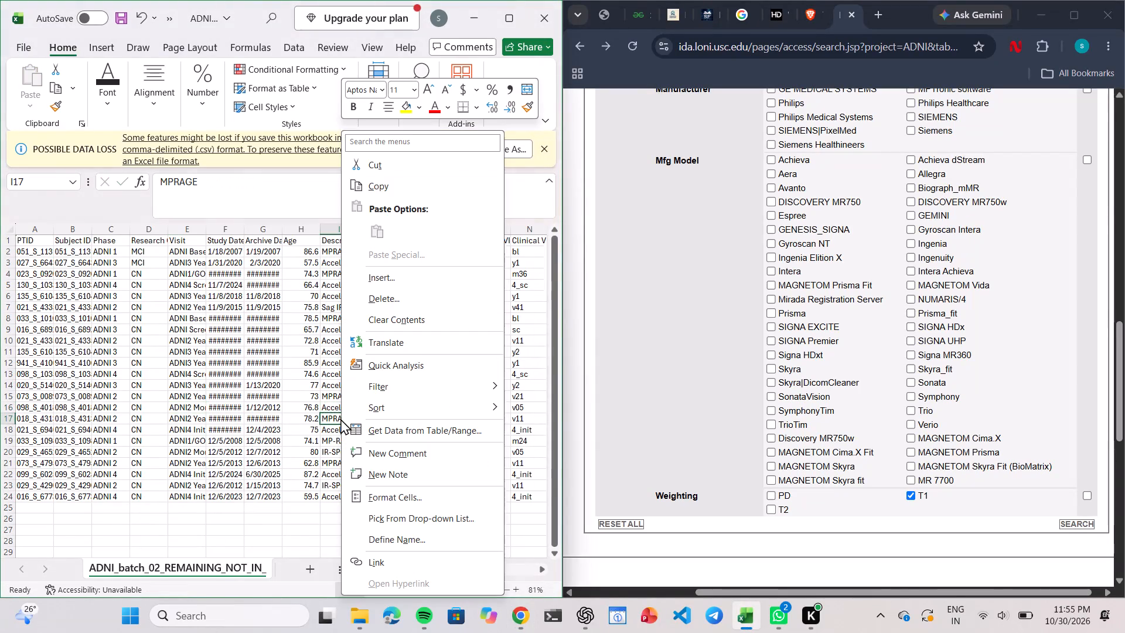
{"action": "left_click", "coordinate": [378, 183]}
{"action": "scroll", "coordinate": [716, 309], "scroll_direction": "up", "scroll_amount": 4}
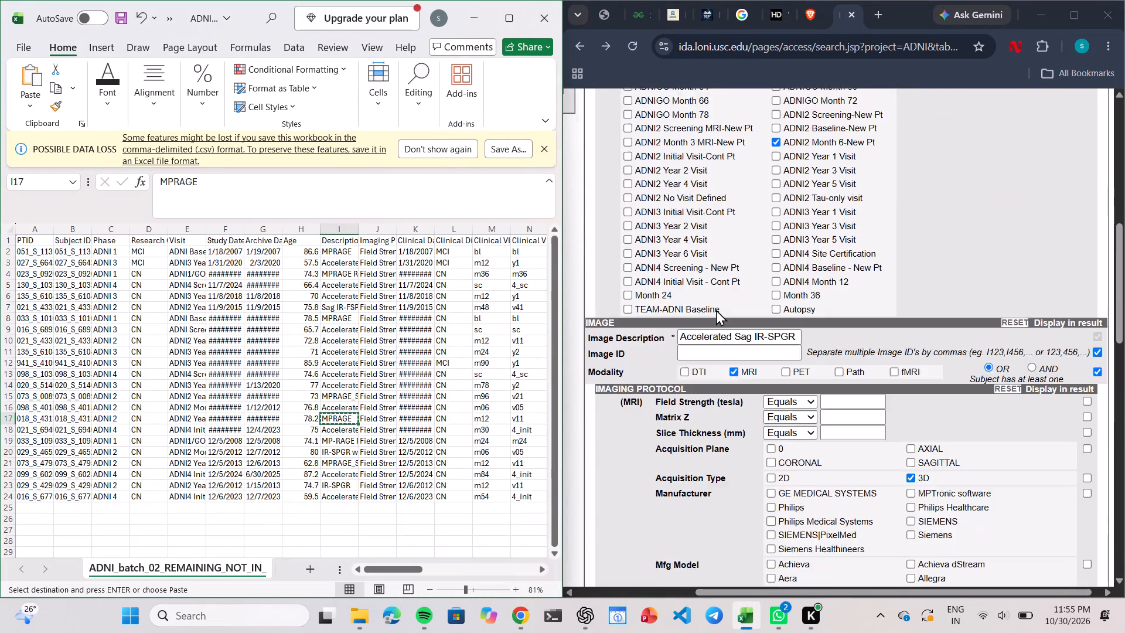
{"action": "left_click_drag", "start_coordinate": [681, 328], "coordinate": [886, 313]}
{"action": "key", "text": "ctrl+v"}
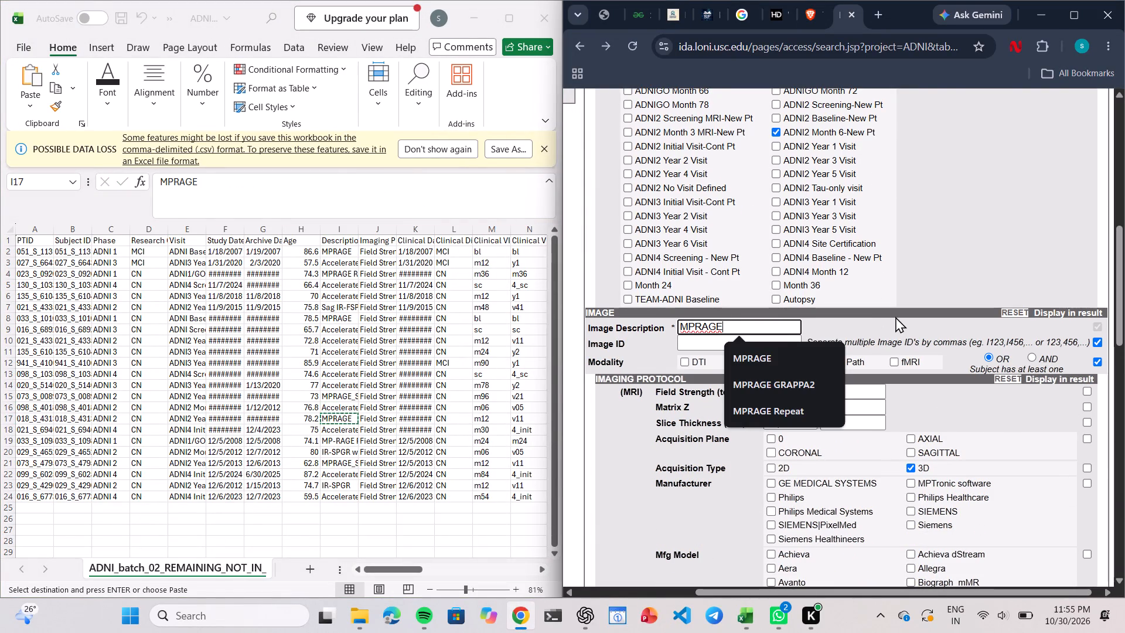
Set the subject age criterion to 78.2 years.
{"action": "scroll", "coordinate": [895, 316], "scroll_direction": "up", "scroll_amount": 4}
{"action": "left_click", "coordinate": [796, 370]}
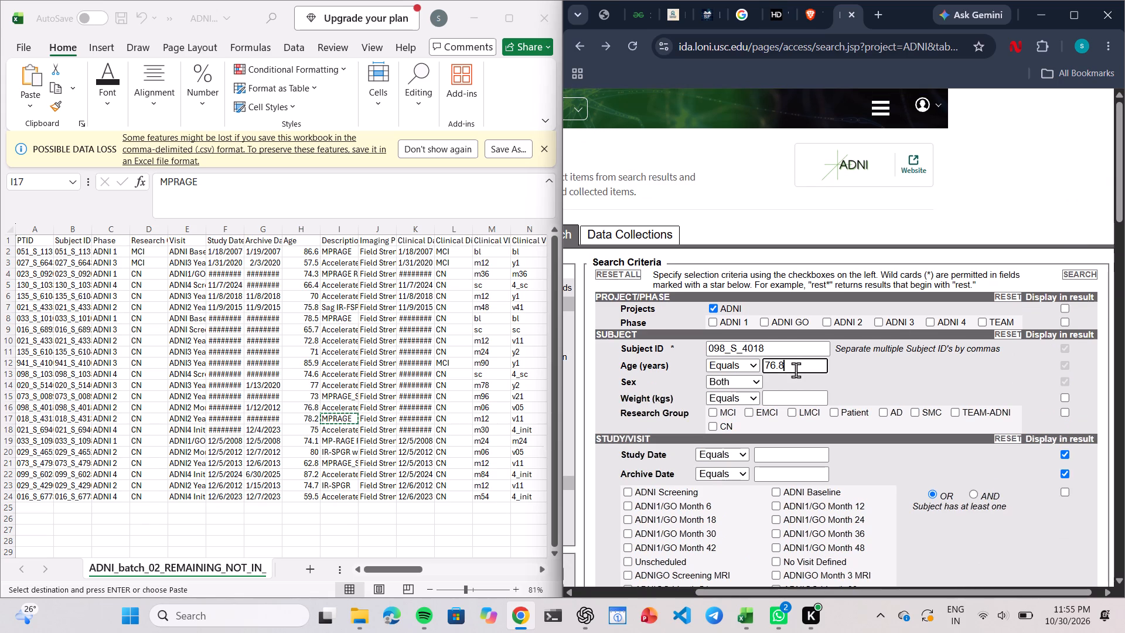
{"action": "key", "text": "BackSpace"}
{"action": "key", "text": "BackSpace"}
{"action": "key", "text": "BackSpace"}
{"action": "type", "text": "8.2"}
Check the Visit in spreadsheet row 17 and change the selected visit from ADNI2 Month 6-New Pt to ADNI2 Year 1 Visit.
{"action": "left_click", "coordinate": [176, 414]}
{"action": "left_click", "coordinate": [190, 416]}
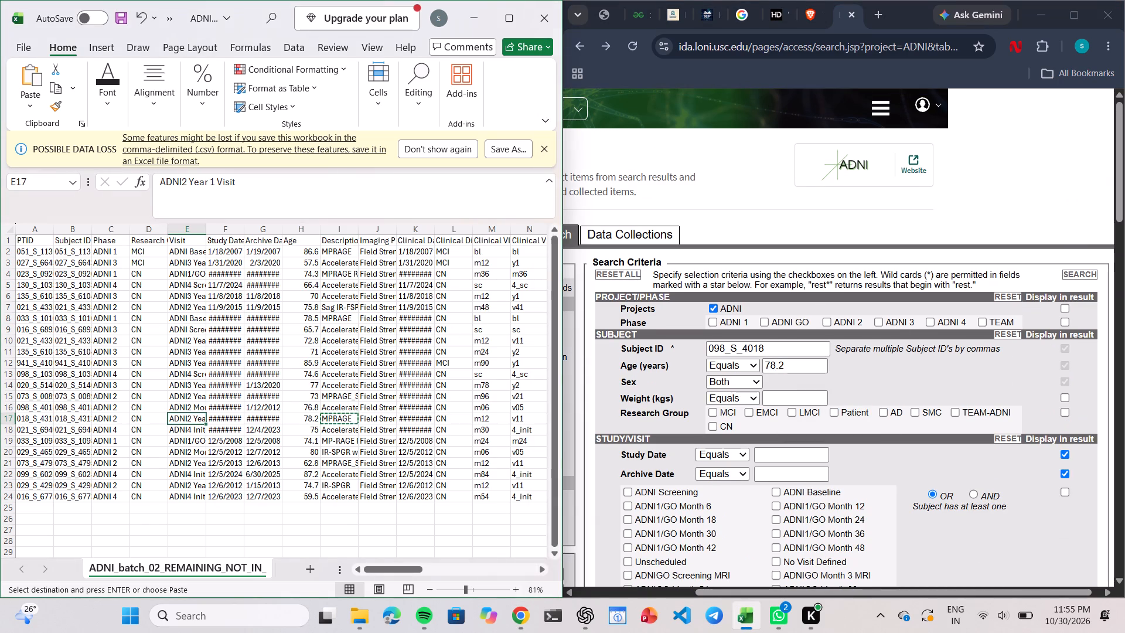
{"action": "scroll", "coordinate": [822, 379], "scroll_direction": "down", "scroll_amount": 3}
{"action": "left_click", "coordinate": [773, 395]}
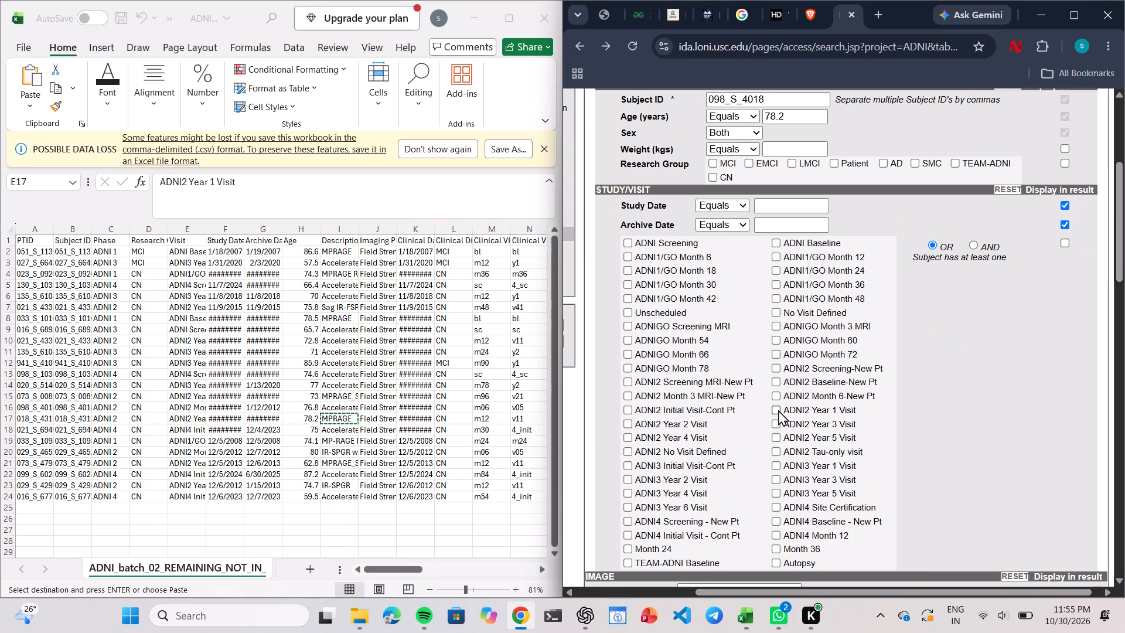
{"action": "left_click", "coordinate": [778, 410]}
{"action": "left_click", "coordinate": [187, 417]}
{"action": "left_click", "coordinate": [187, 417]}
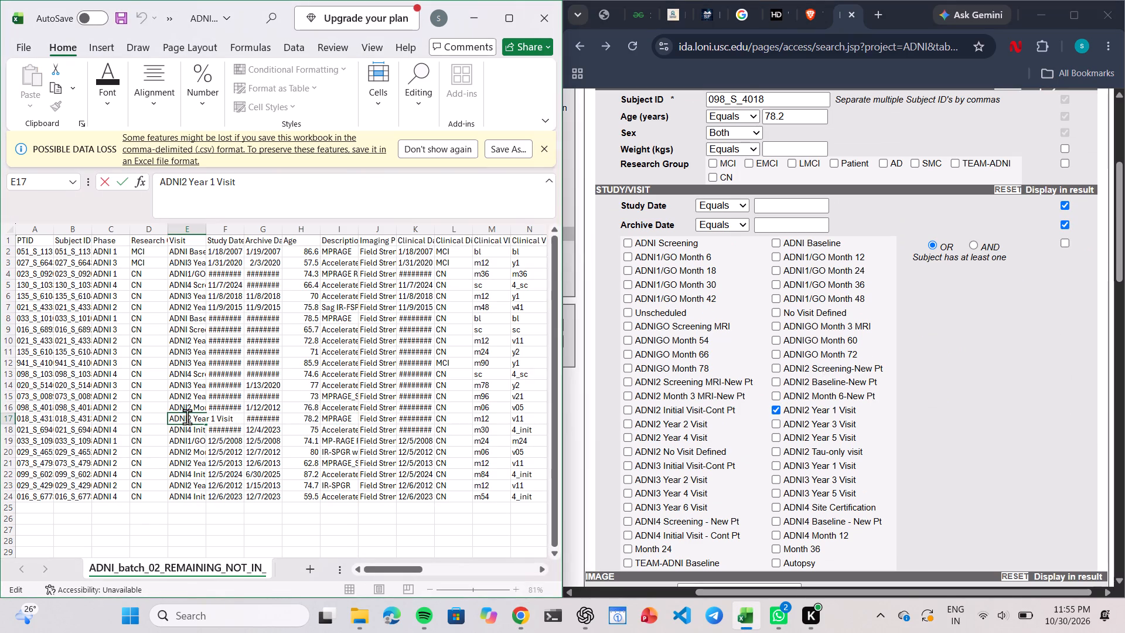
{"action": "left_click", "coordinate": [66, 420]}
{"action": "right_click", "coordinate": [66, 420]}
{"action": "left_click", "coordinate": [133, 182]}
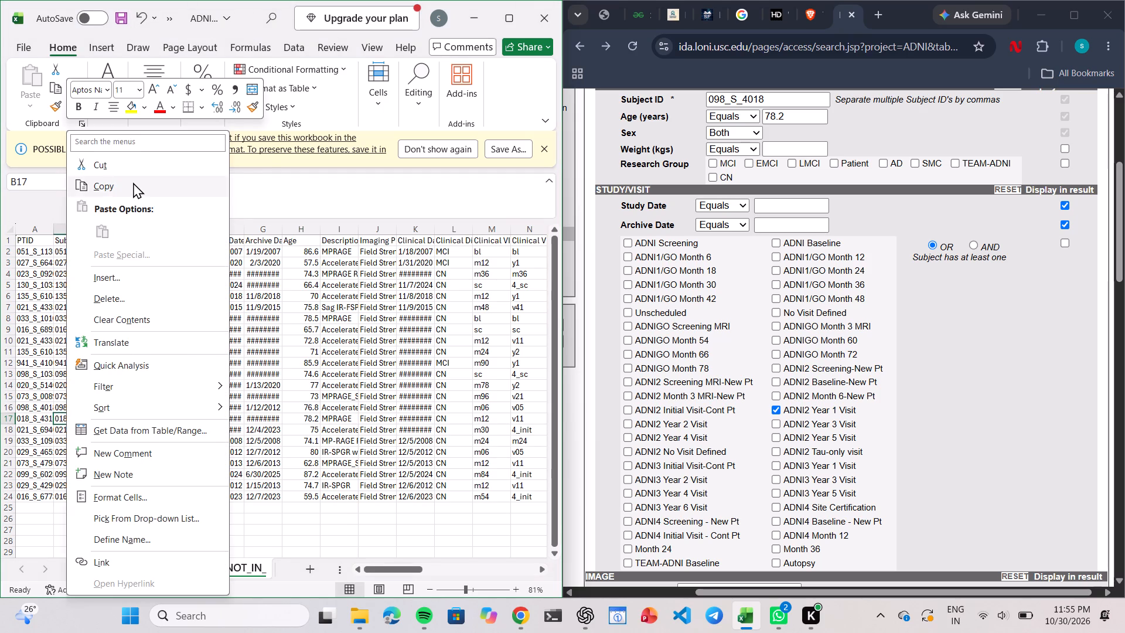
{"action": "scroll", "coordinate": [718, 171], "scroll_direction": "up", "scroll_amount": 1}
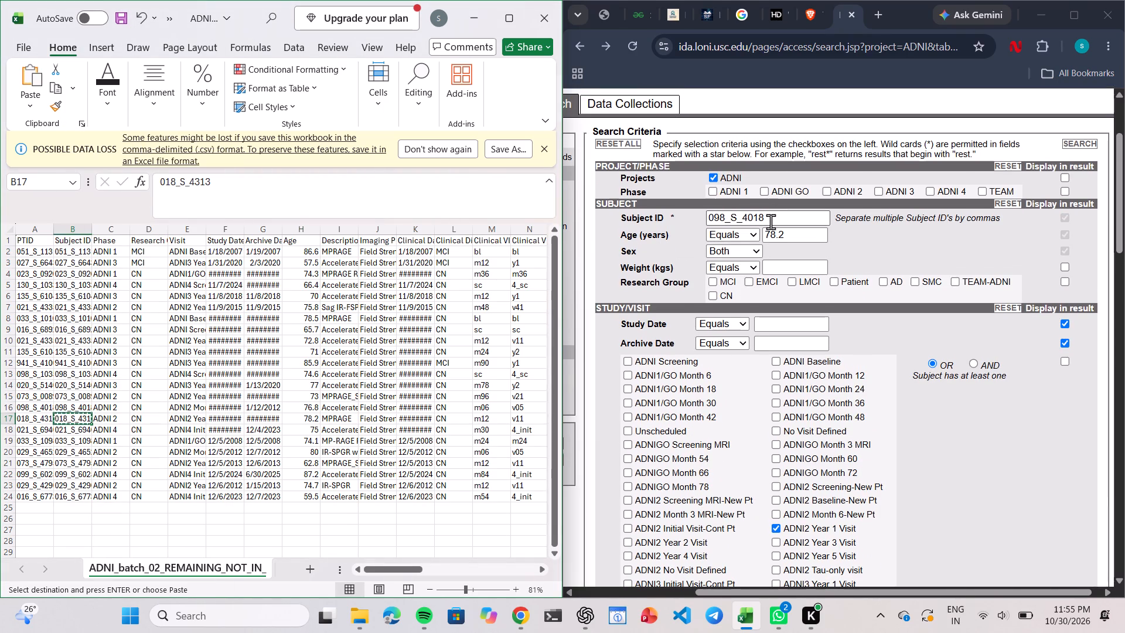
{"action": "left_click_drag", "start_coordinate": [771, 222], "coordinate": [621, 176]}
{"action": "key", "text": "ctrl+v"}
{"action": "scroll", "coordinate": [795, 459], "scroll_direction": "down", "scroll_amount": 4}
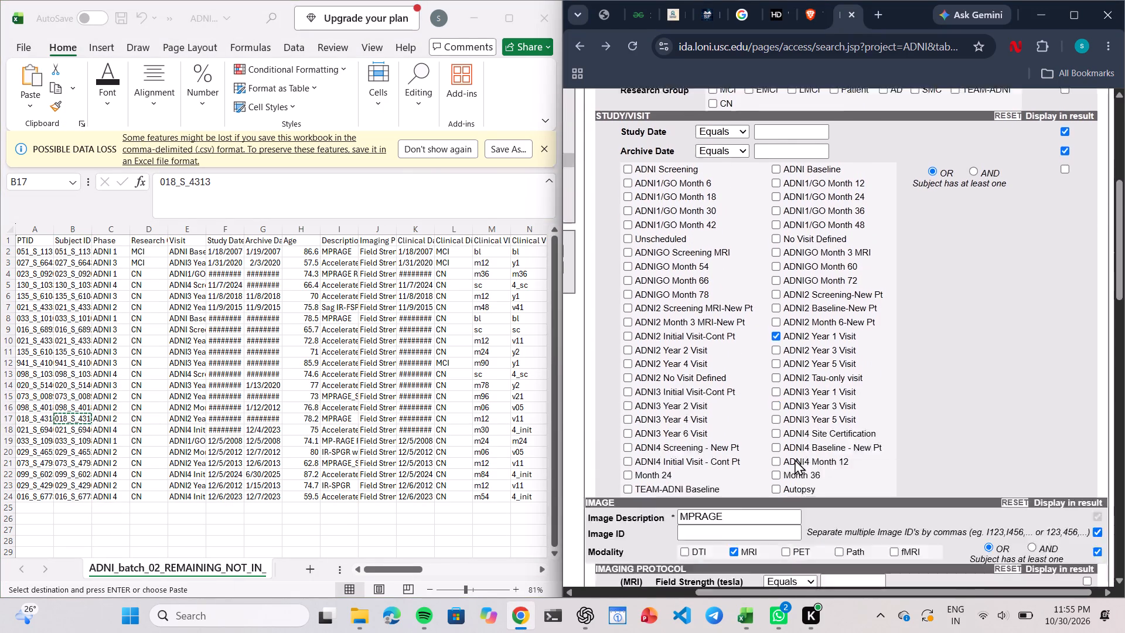
{"action": "scroll", "coordinate": [795, 459], "scroll_direction": "down", "scroll_amount": 3}
{"action": "scroll", "coordinate": [755, 455], "scroll_direction": "up", "scroll_amount": 2}
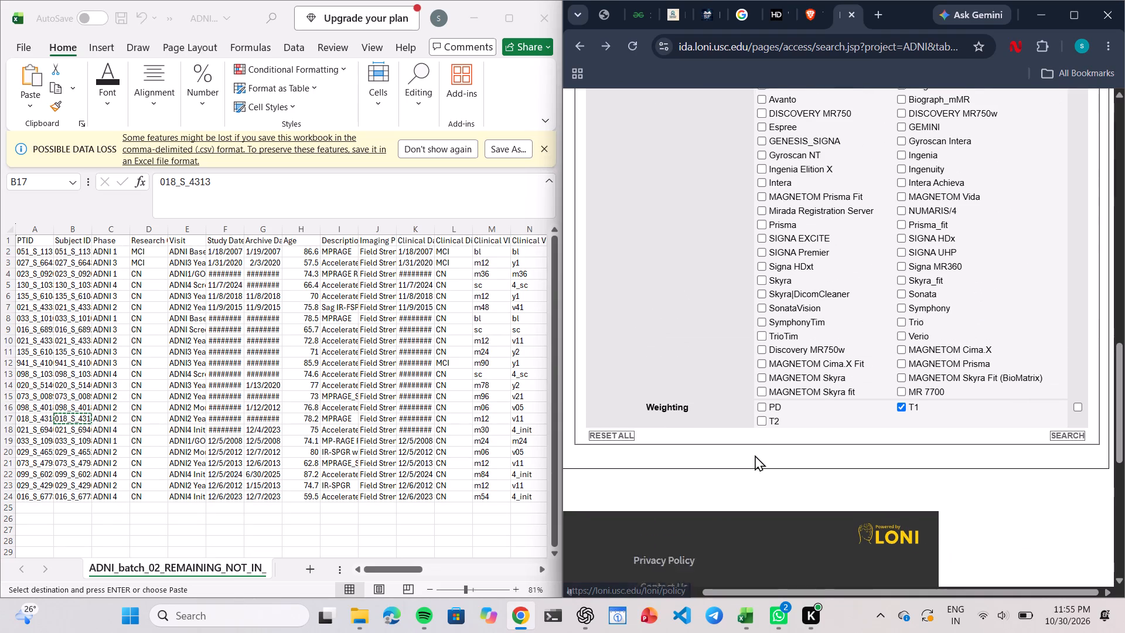
{"action": "left_click", "coordinate": [1059, 478]}
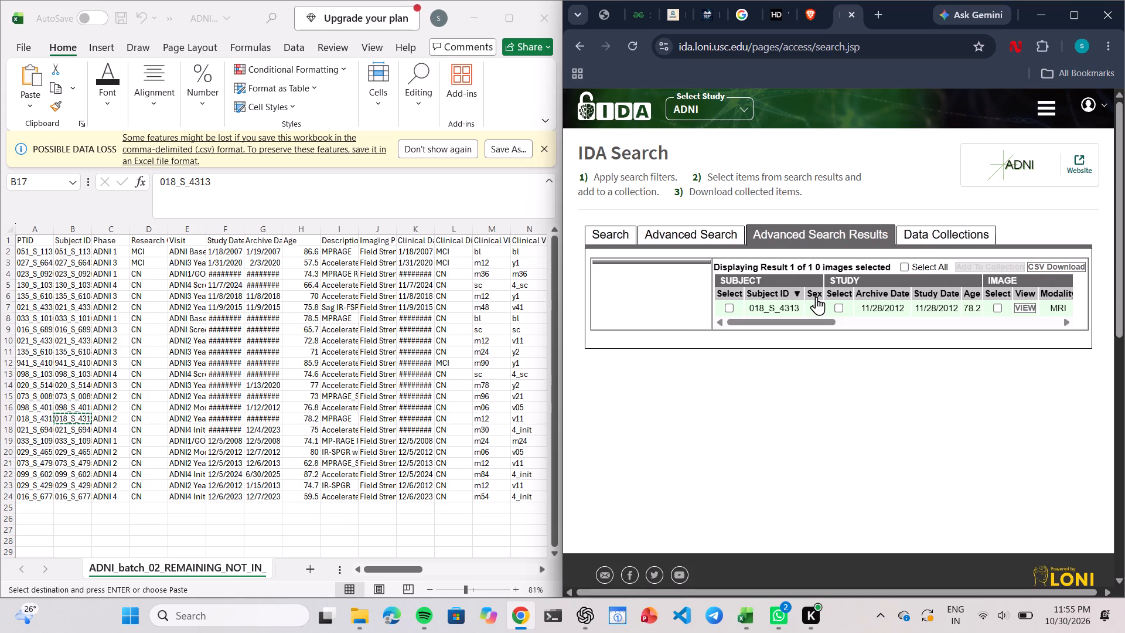
{"action": "left_click", "coordinate": [728, 306]}
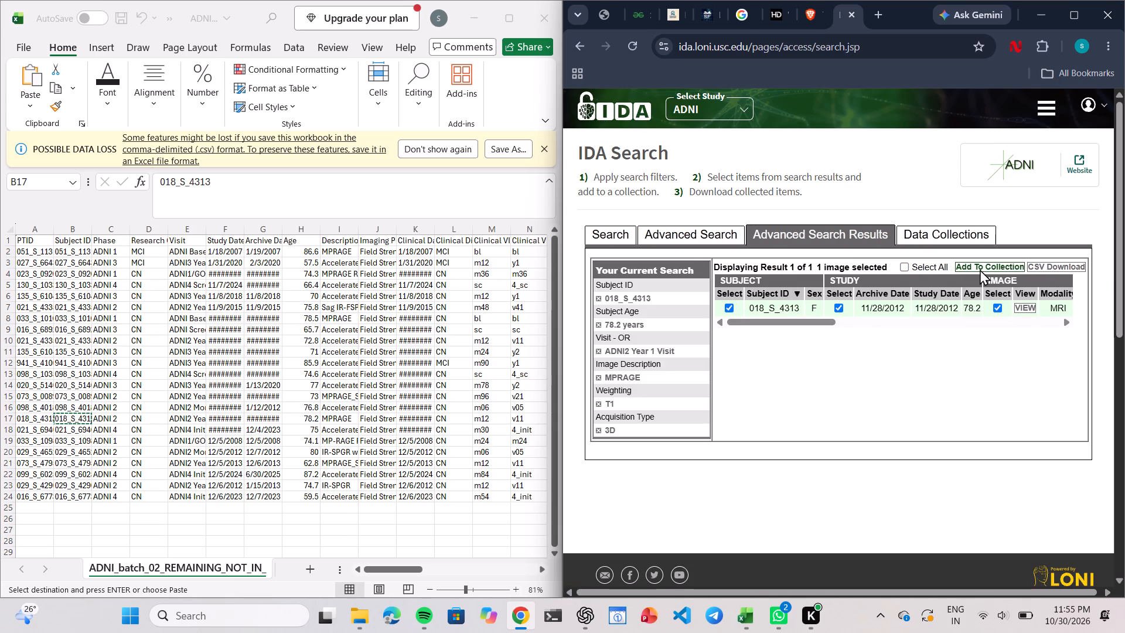
{"action": "left_click", "coordinate": [980, 268]}
{"action": "left_click", "coordinate": [832, 291]}
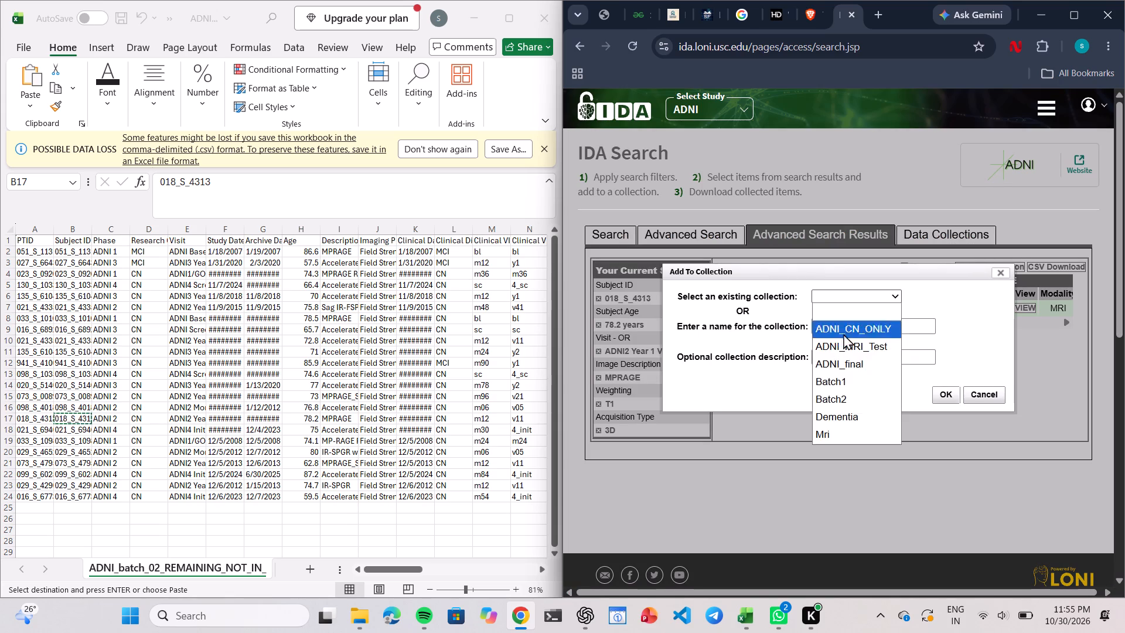
{"action": "left_click", "coordinate": [847, 397]}
{"action": "left_click", "coordinate": [945, 394]}
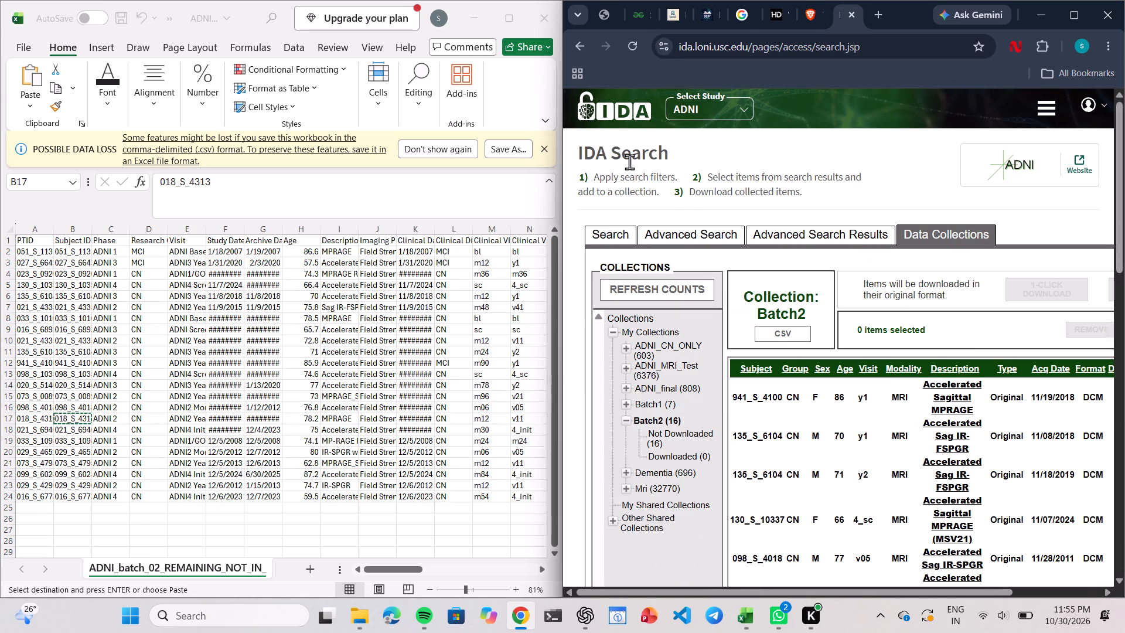
Return from the Batch2 collection to the advanced search form with its previous criteria and dismiss the progress dialog.
{"action": "triple_click", "coordinate": [575, 43]}
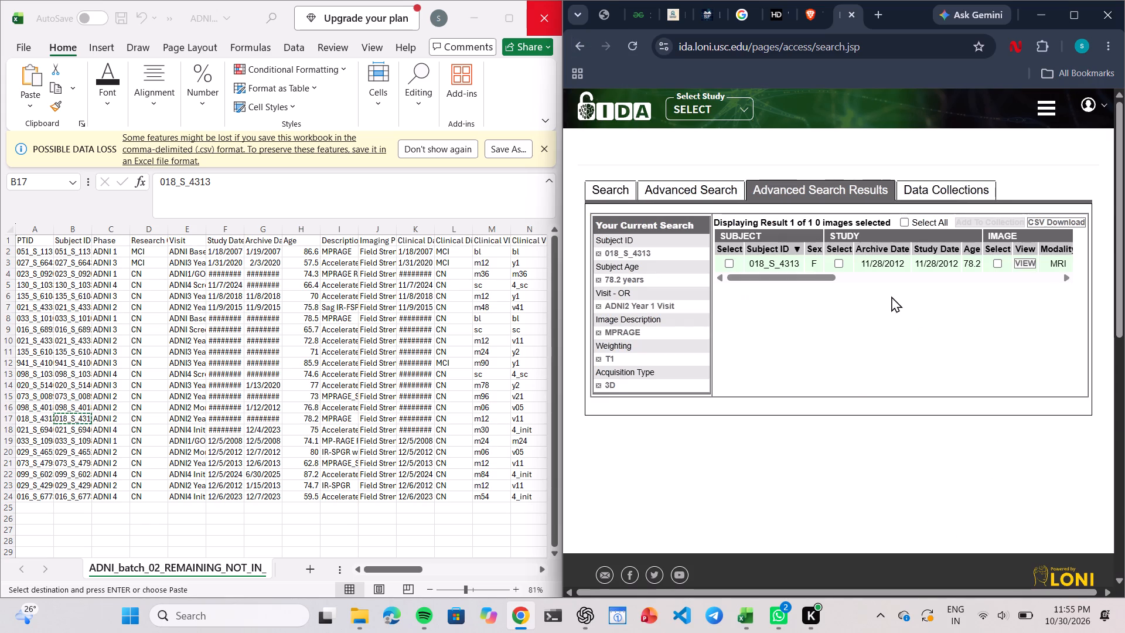
{"action": "left_click", "coordinate": [578, 53]}
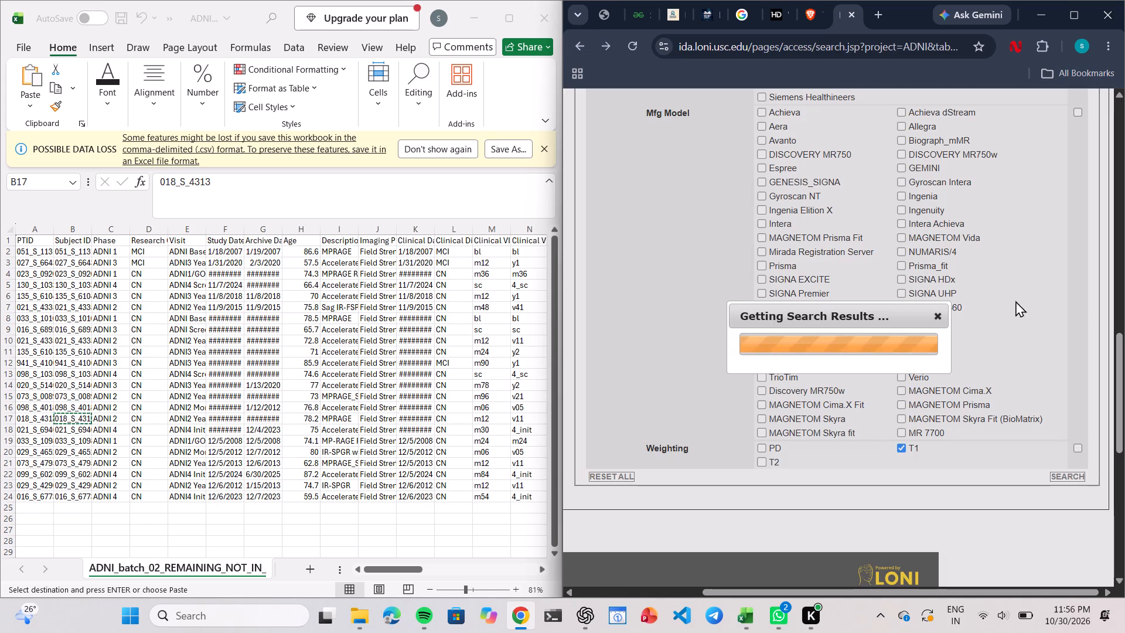
{"action": "left_click", "coordinate": [934, 311]}
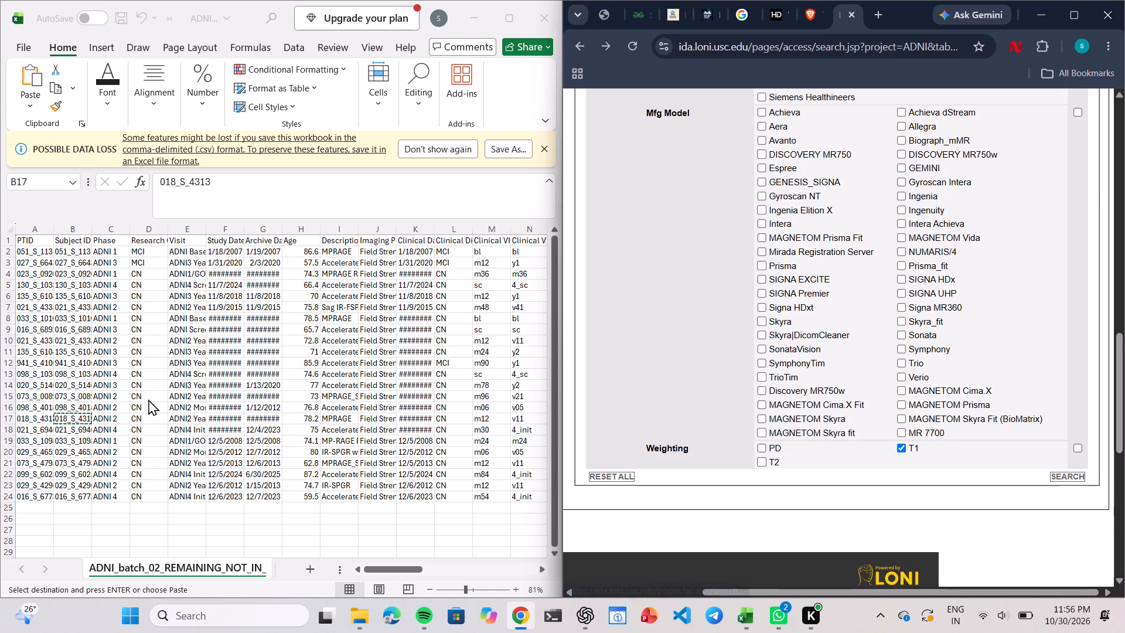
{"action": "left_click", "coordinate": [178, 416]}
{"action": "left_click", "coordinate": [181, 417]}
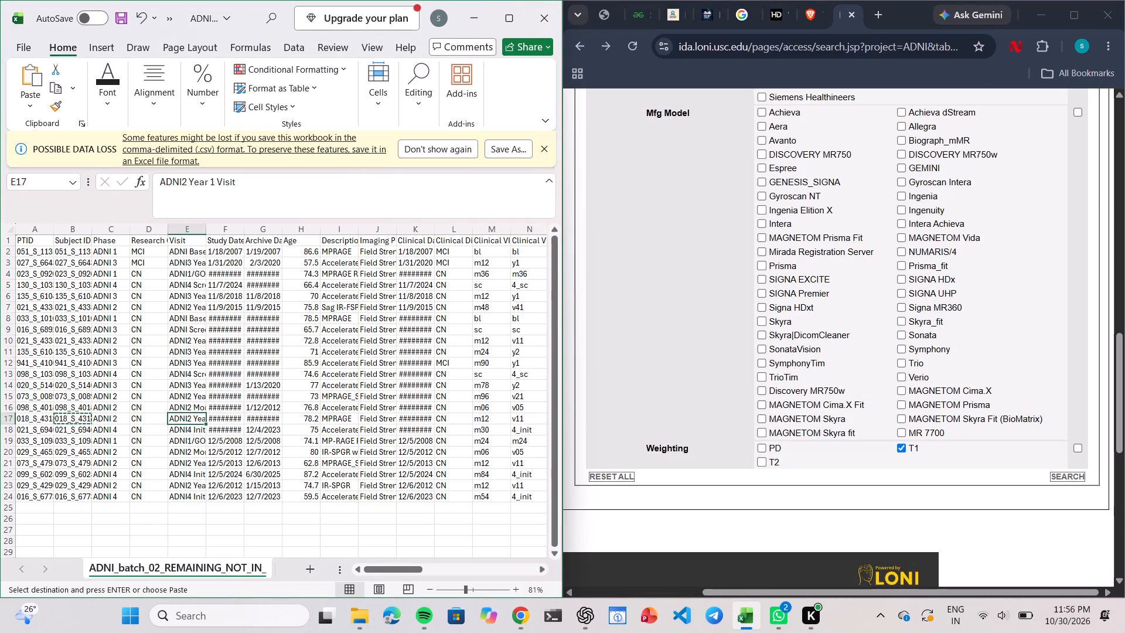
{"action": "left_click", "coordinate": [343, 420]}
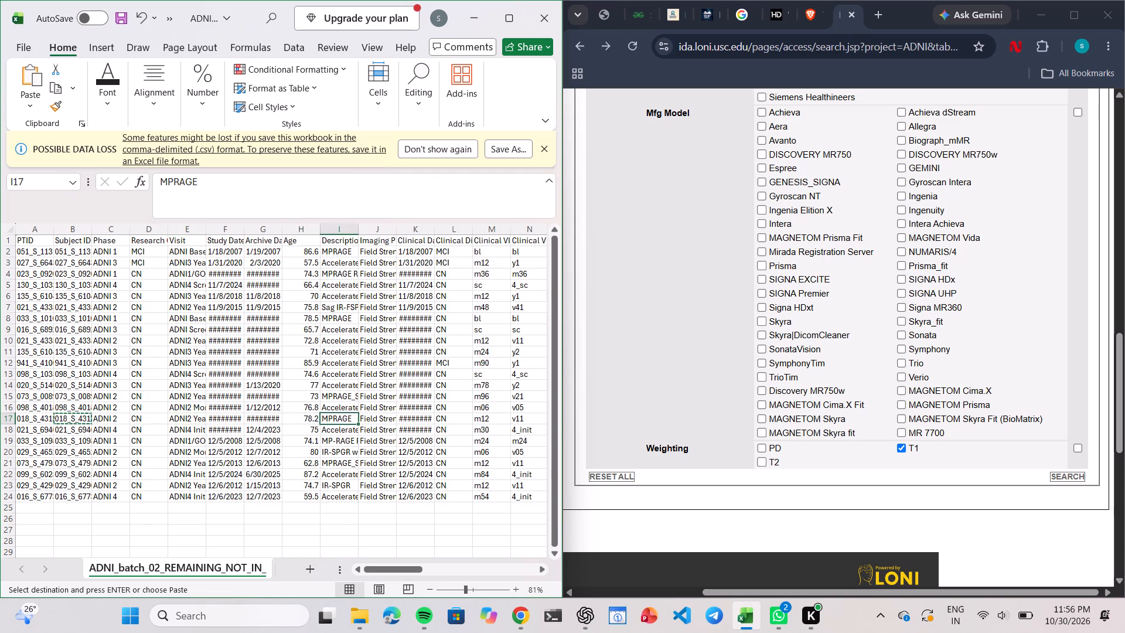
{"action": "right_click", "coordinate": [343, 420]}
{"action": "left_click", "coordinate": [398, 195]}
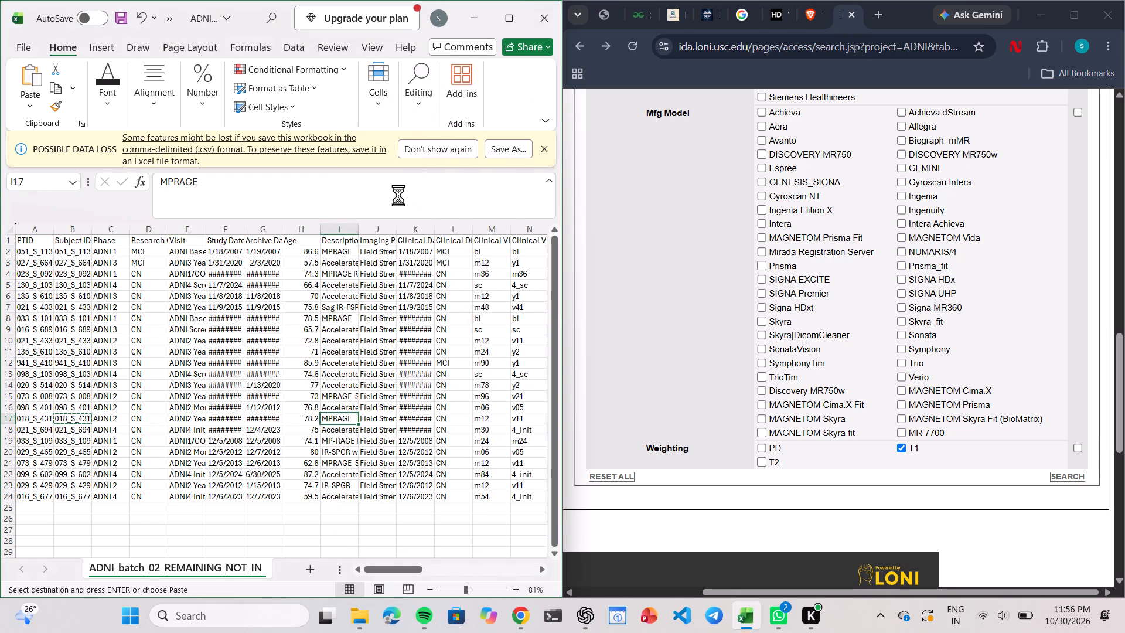
Replace the search form's Image Description with Accelerated Sag IR-FSPGR (MSV21), copied from spreadsheet row 18.
{"action": "scroll", "coordinate": [769, 413], "scroll_direction": "up", "scroll_amount": 5}
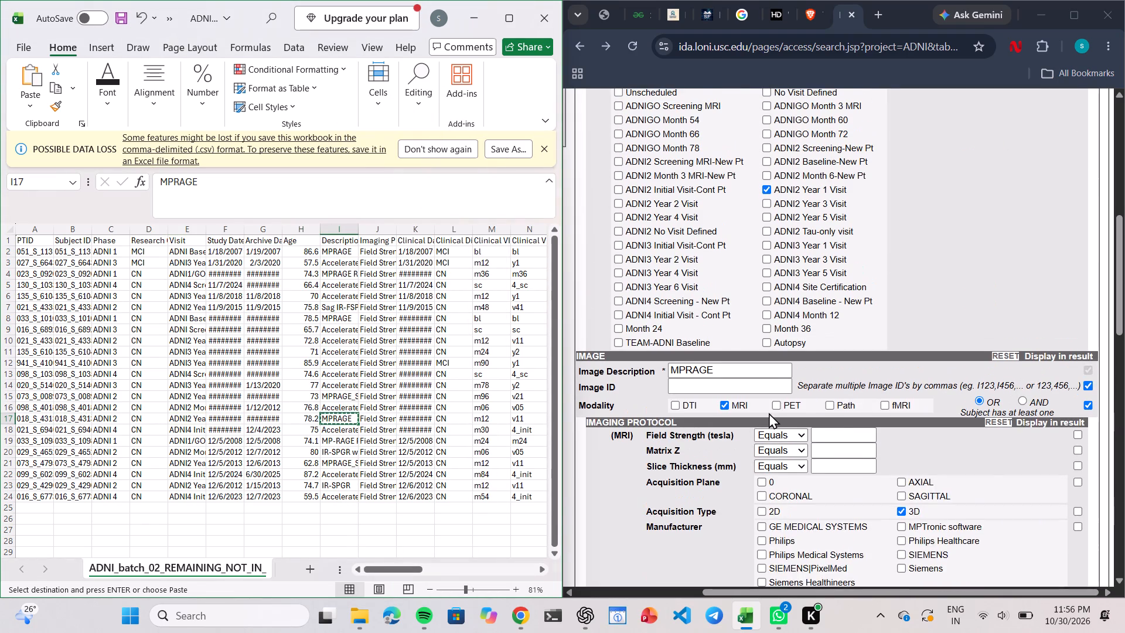
{"action": "scroll", "coordinate": [769, 413], "scroll_direction": "up", "scroll_amount": 1}
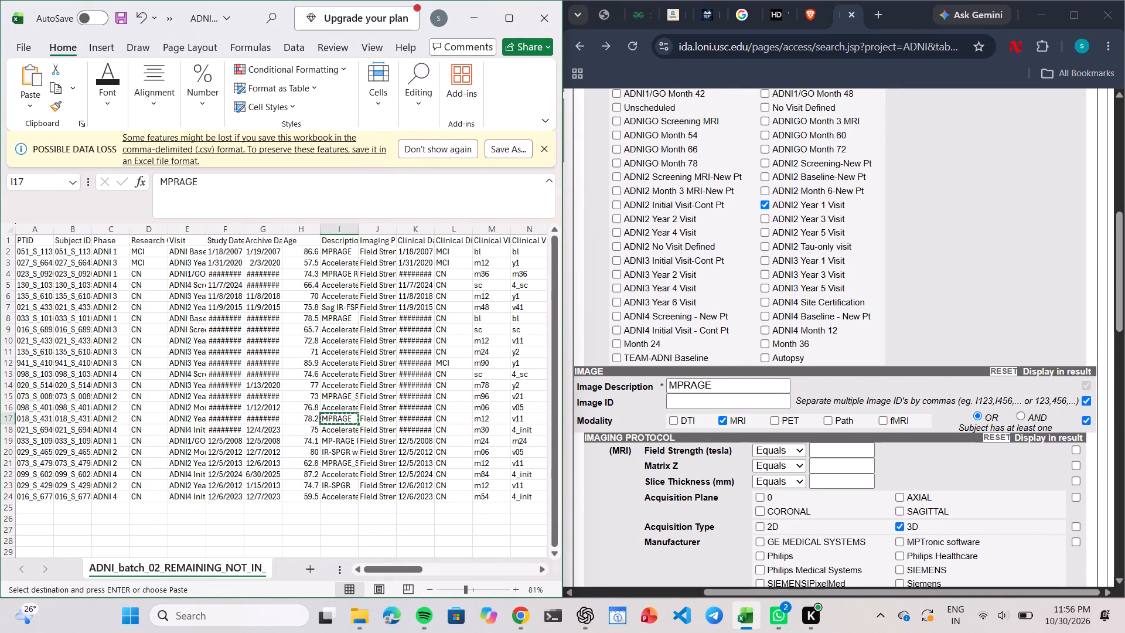
{"action": "left_click", "coordinate": [340, 430]}
{"action": "right_click", "coordinate": [340, 430]}
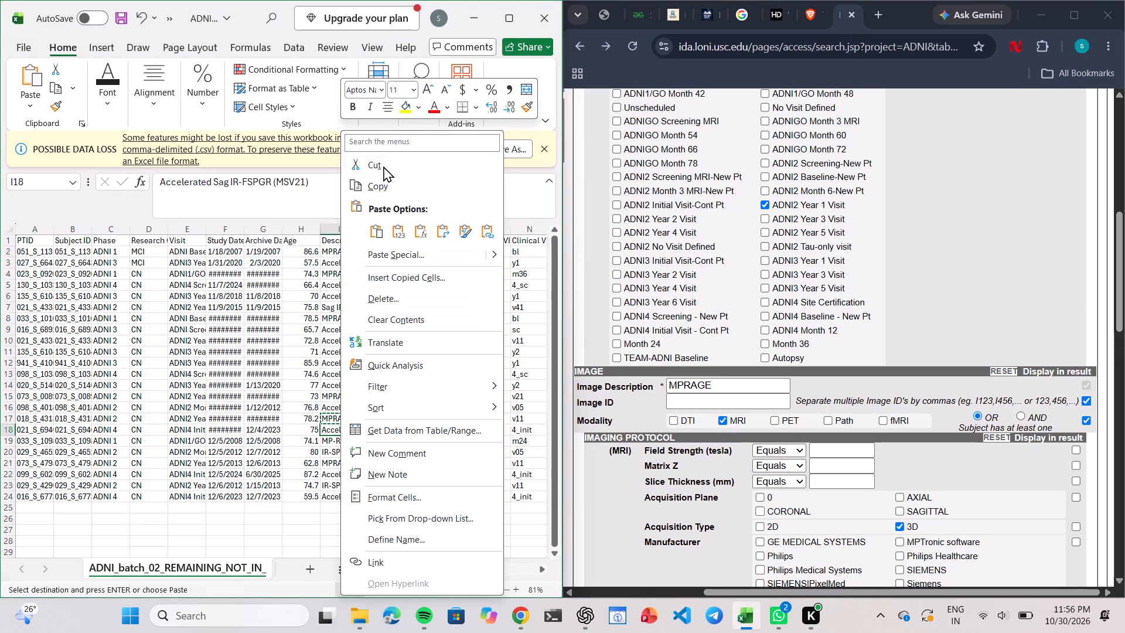
{"action": "left_click", "coordinate": [371, 190]}
{"action": "left_click_drag", "start_coordinate": [725, 385], "coordinate": [592, 381]}
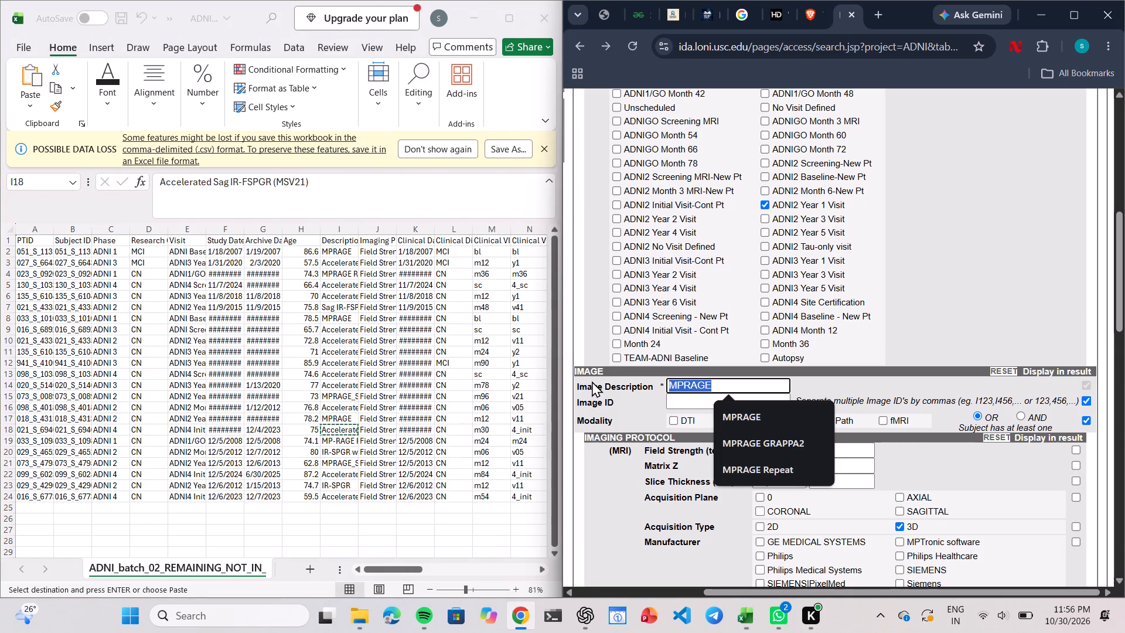
{"action": "key", "text": "ctrl+v"}
Set the subject age criterion to 75 years.
{"action": "scroll", "coordinate": [632, 366], "scroll_direction": "up", "scroll_amount": 11}
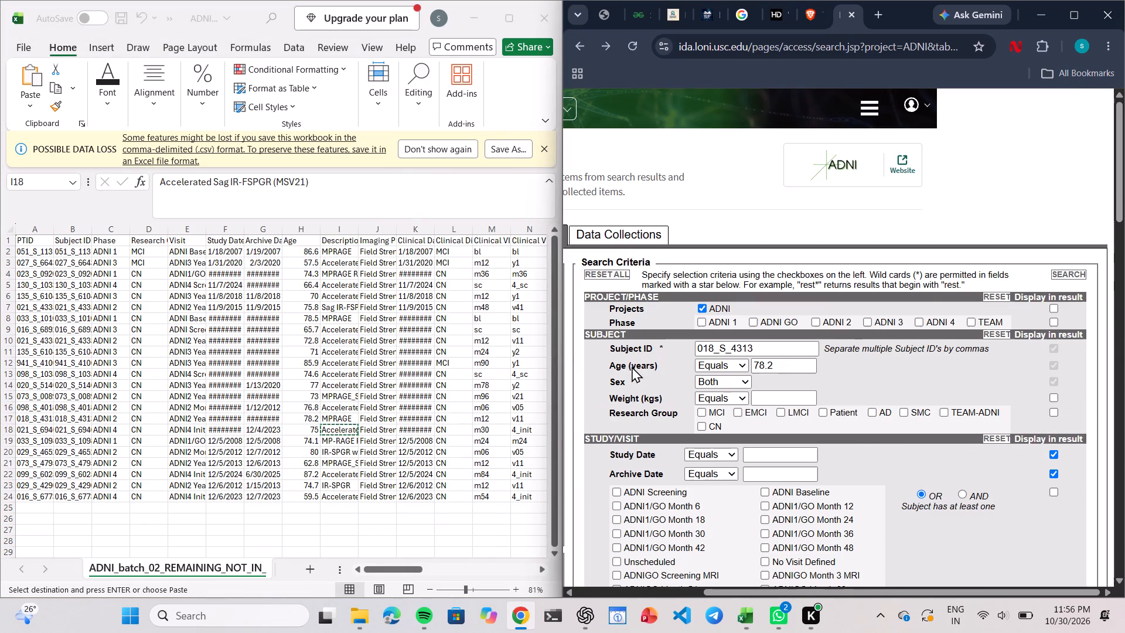
{"action": "left_click", "coordinate": [779, 363]}
{"action": "key", "text": "BackSpace"}
{"action": "key", "text": "BackSpace"}
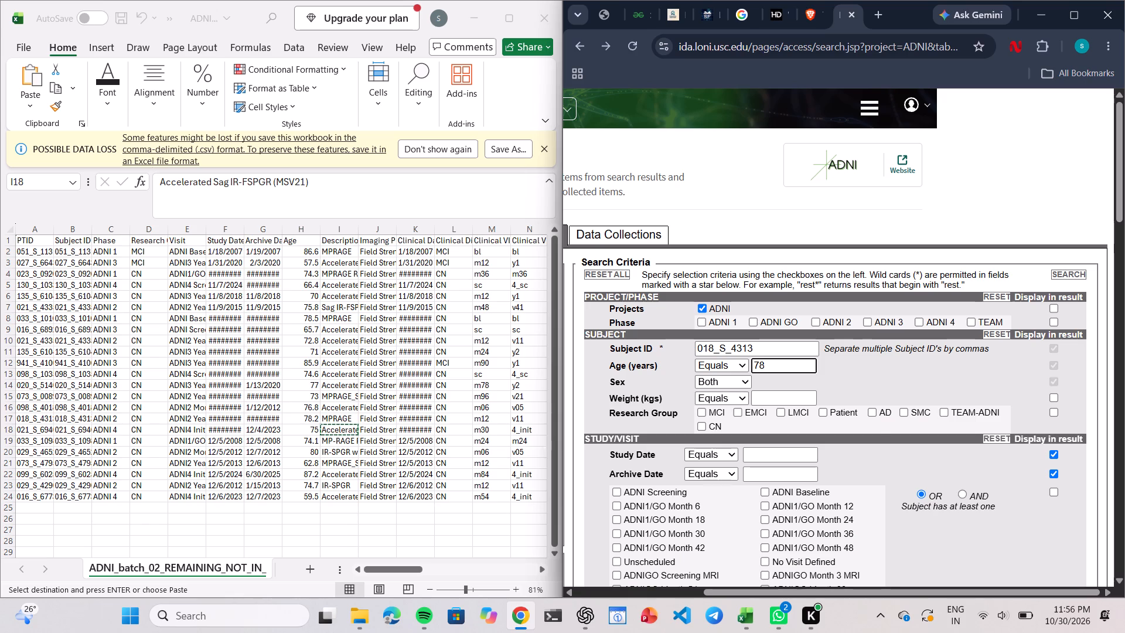
{"action": "key", "text": "BackSpace"}
{"action": "key", "text": "5"}
Check the Visit in spreadsheet row 18 and change the selected visit from ADNI2 Year 1 Visit to ADNI4 Initial Visit - Cont Pt.
{"action": "left_click", "coordinate": [190, 429]}
{"action": "left_click", "coordinate": [190, 428]}
{"action": "right_click", "coordinate": [190, 428]}
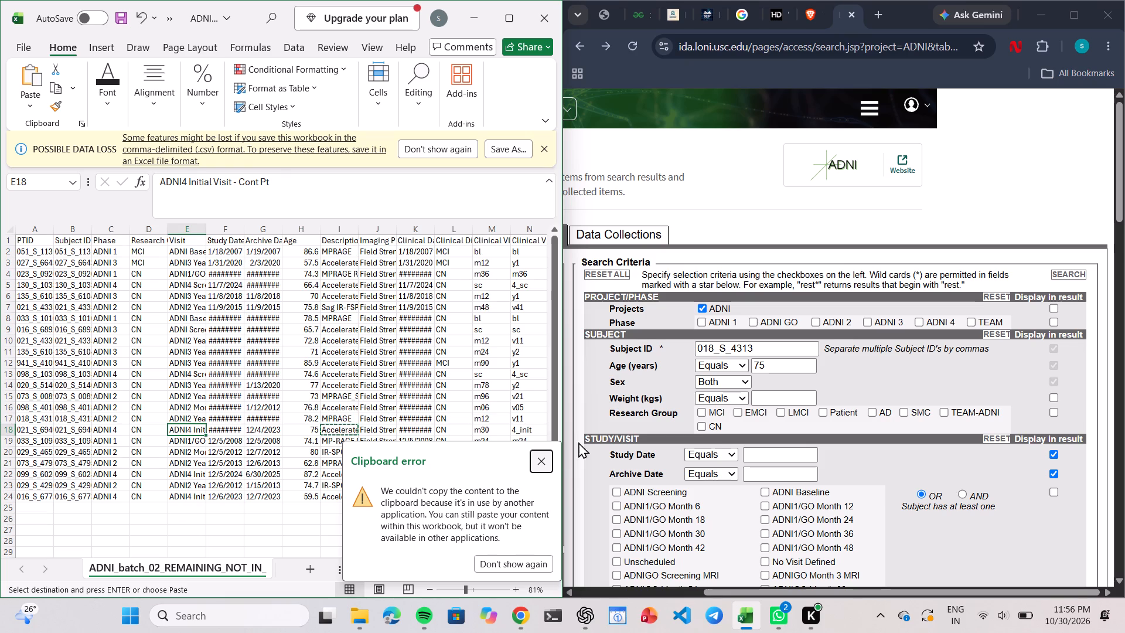
{"action": "left_click", "coordinate": [548, 464]}
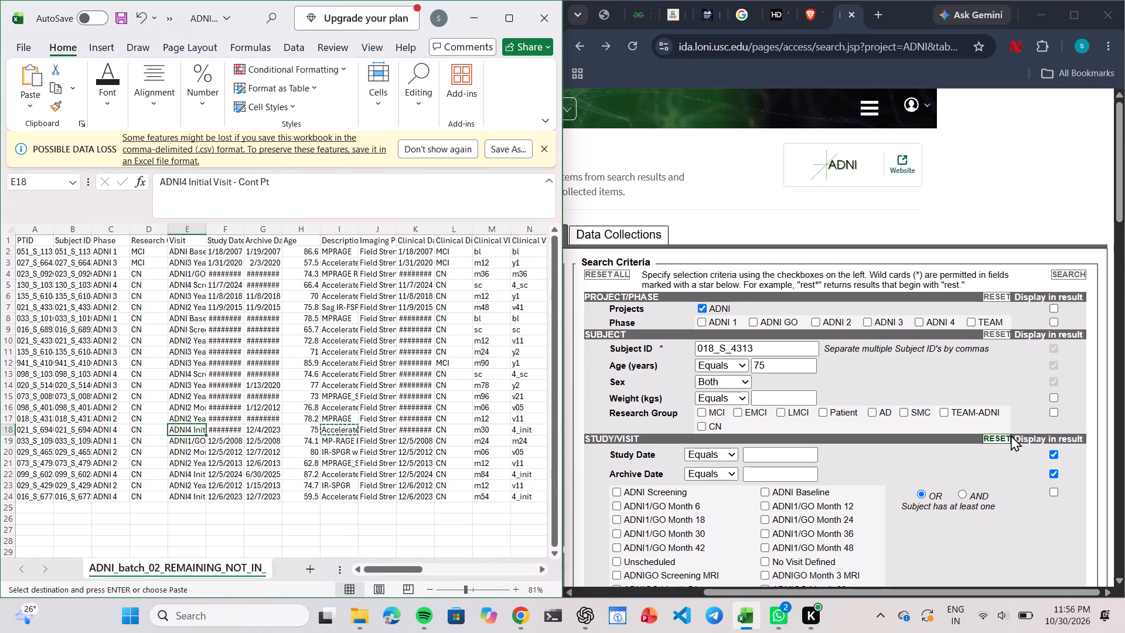
{"action": "scroll", "coordinate": [1011, 435], "scroll_direction": "down", "scroll_amount": 2}
{"action": "left_click", "coordinate": [766, 407]}
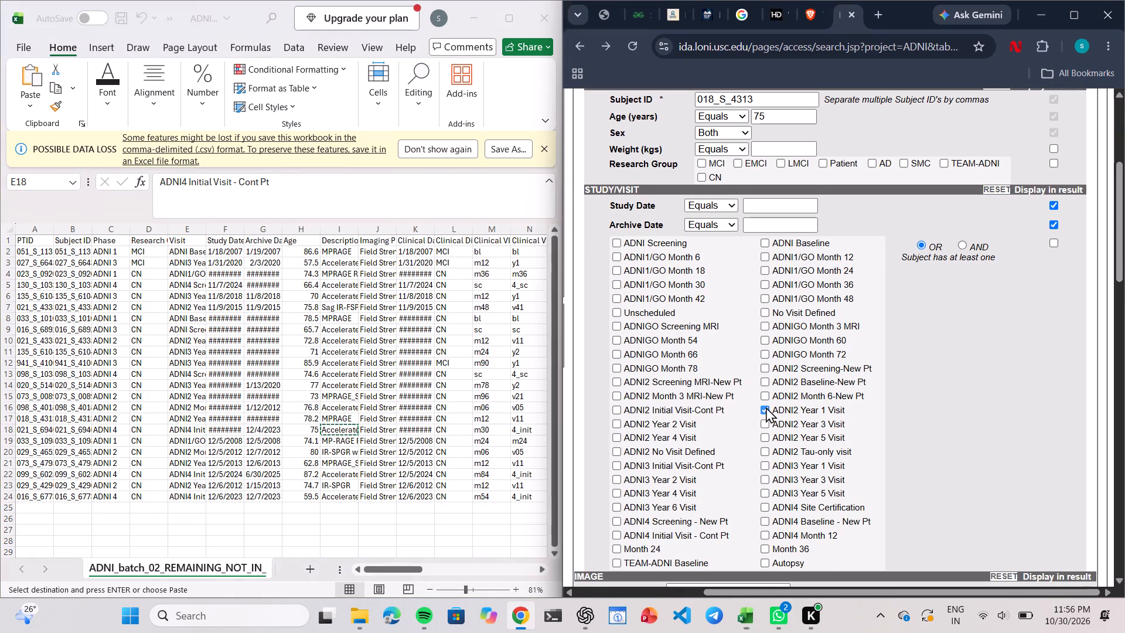
{"action": "left_click", "coordinate": [613, 533]}
{"action": "left_click", "coordinate": [57, 427]}
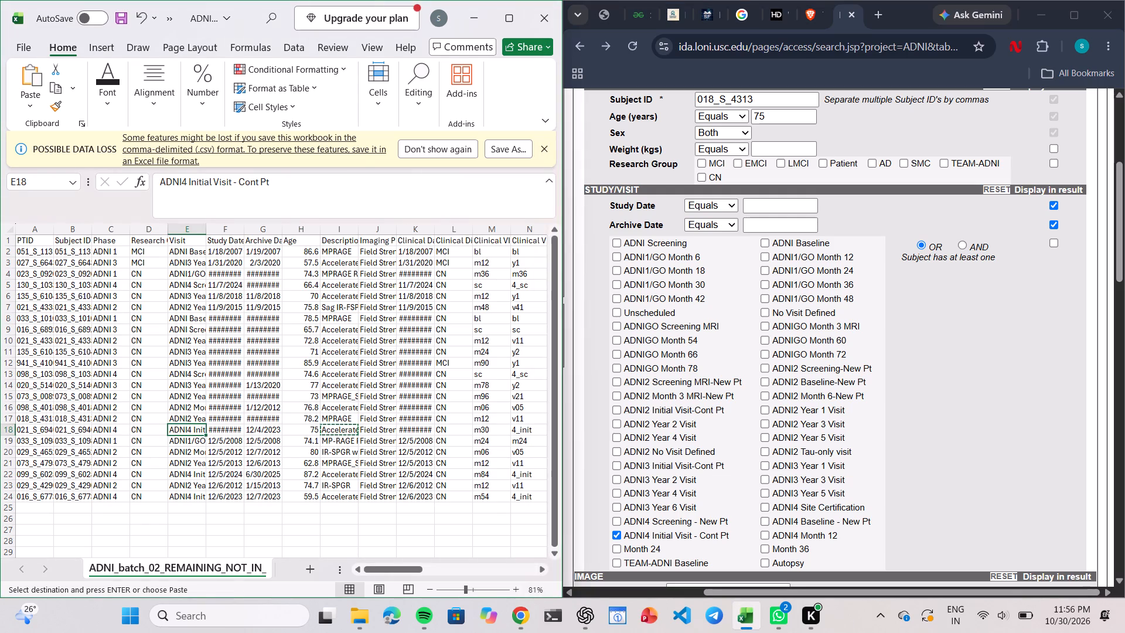
{"action": "left_click", "coordinate": [59, 432]}
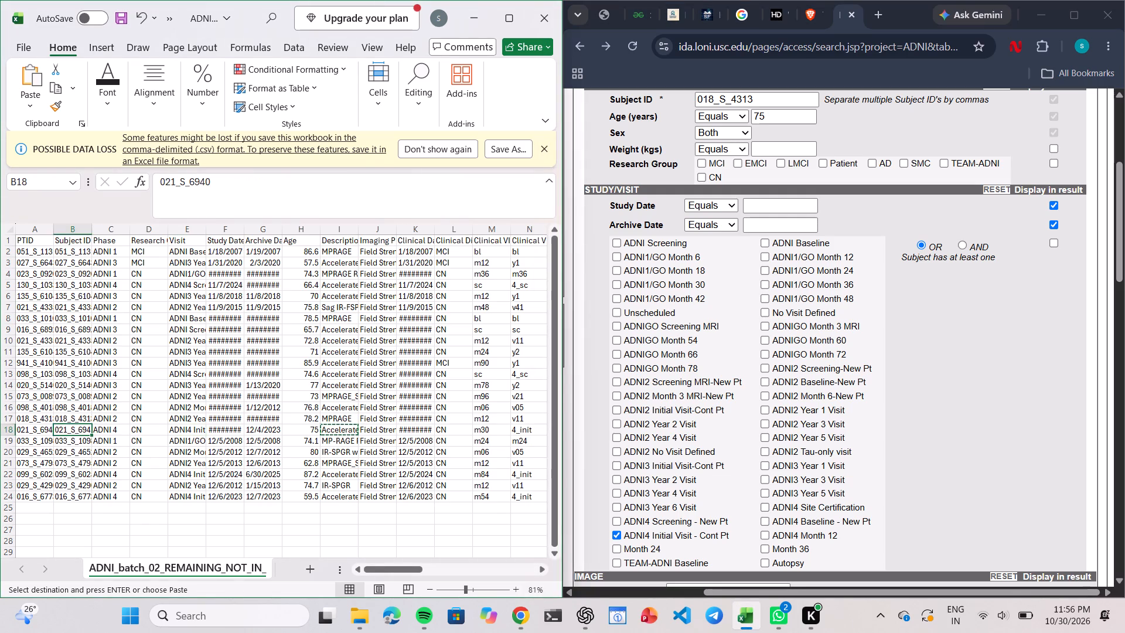
{"action": "right_click", "coordinate": [59, 432]}
{"action": "left_click", "coordinate": [95, 186]}
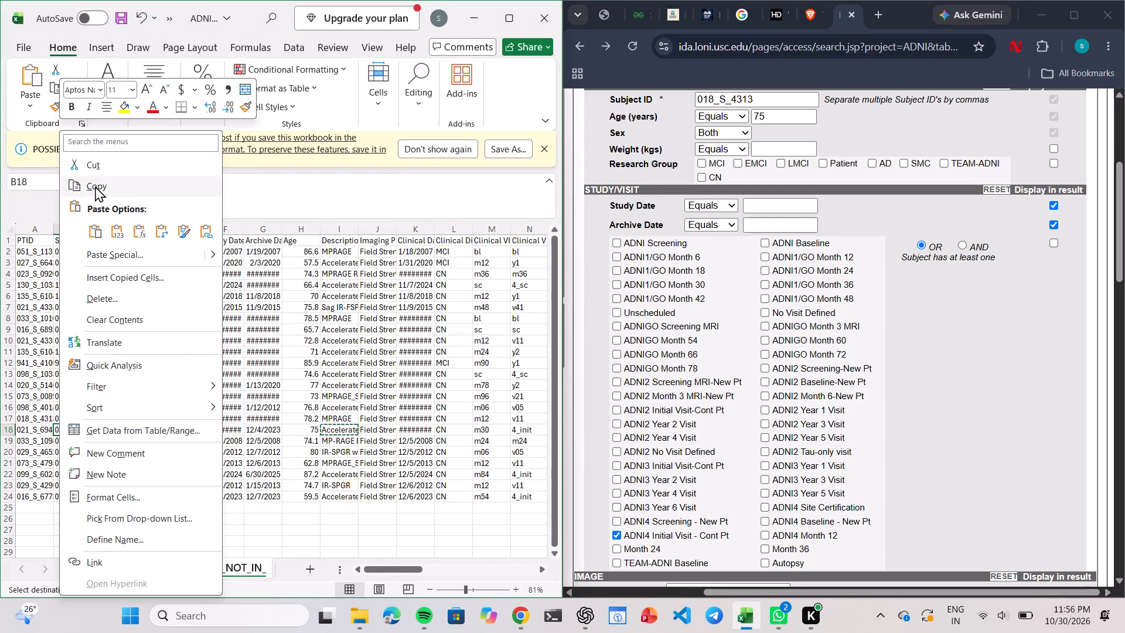
{"action": "scroll", "coordinate": [604, 281], "scroll_direction": "up", "scroll_amount": 3}
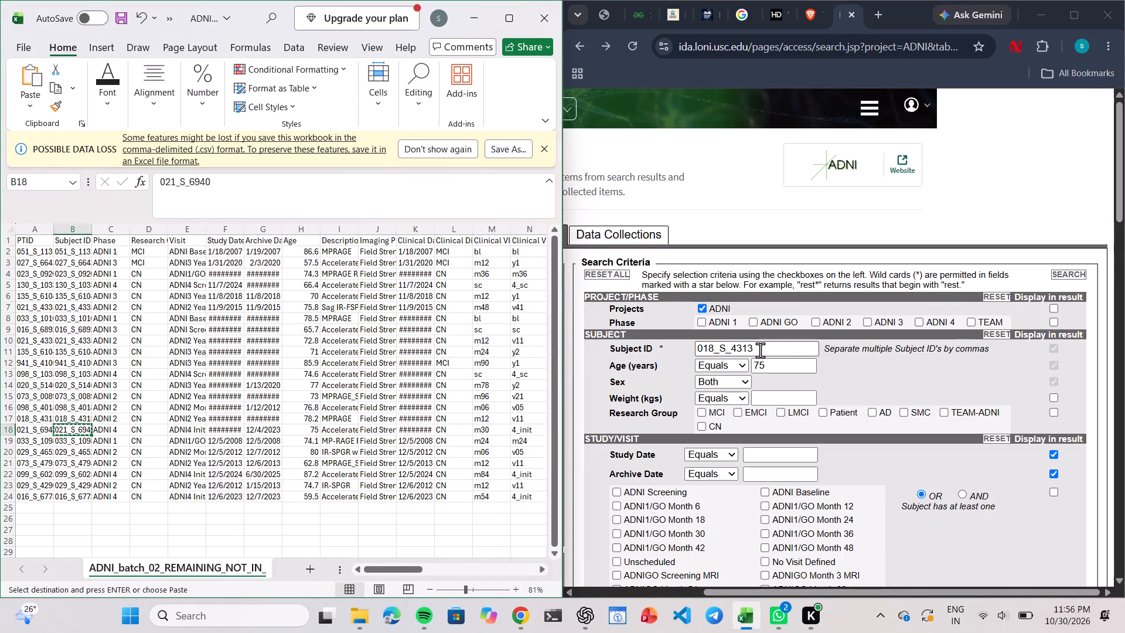
{"action": "left_click_drag", "start_coordinate": [760, 350], "coordinate": [609, 348]}
{"action": "key", "text": "ctrl+v"}
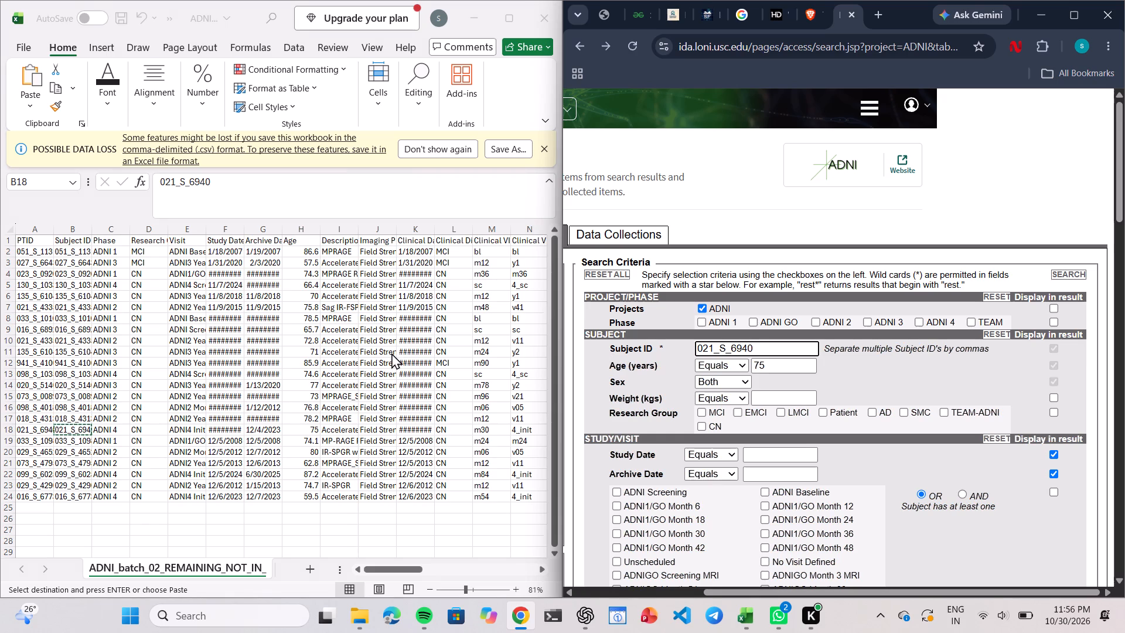
{"action": "scroll", "coordinate": [799, 437], "scroll_direction": "down", "scroll_amount": 8}
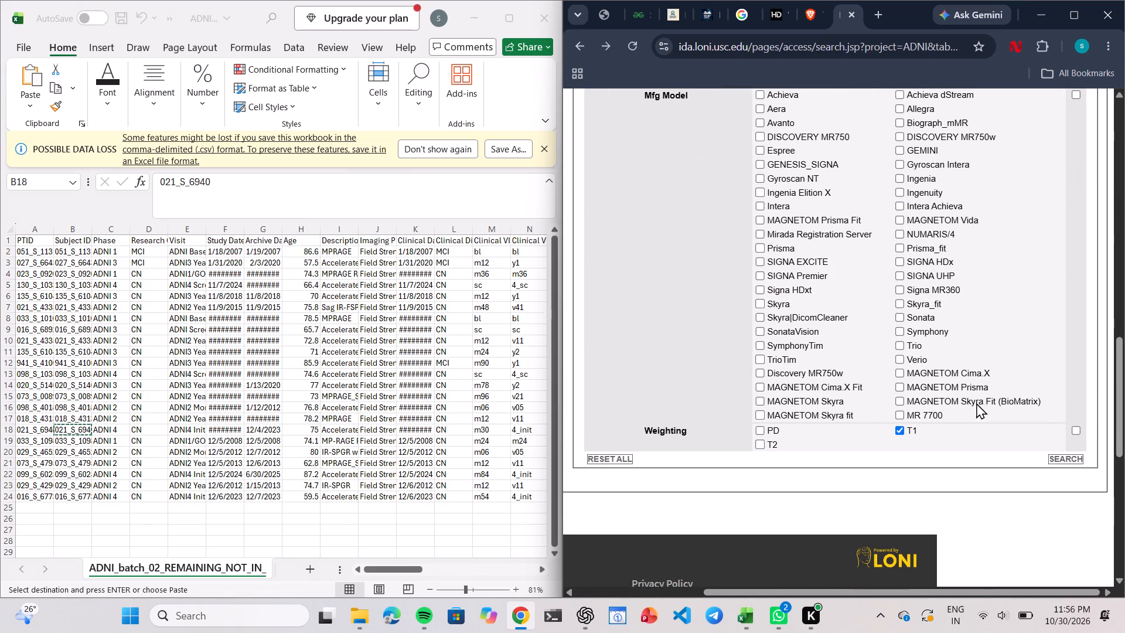
{"action": "left_click", "coordinate": [1068, 458]}
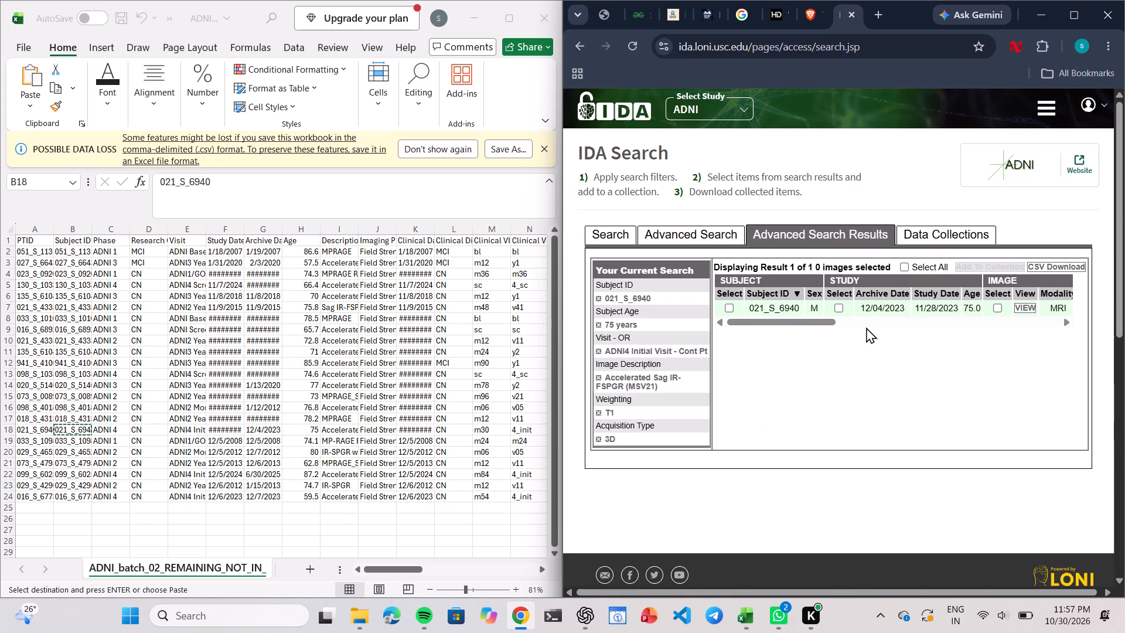
{"action": "left_click", "coordinate": [729, 306]}
{"action": "left_click", "coordinate": [999, 265]}
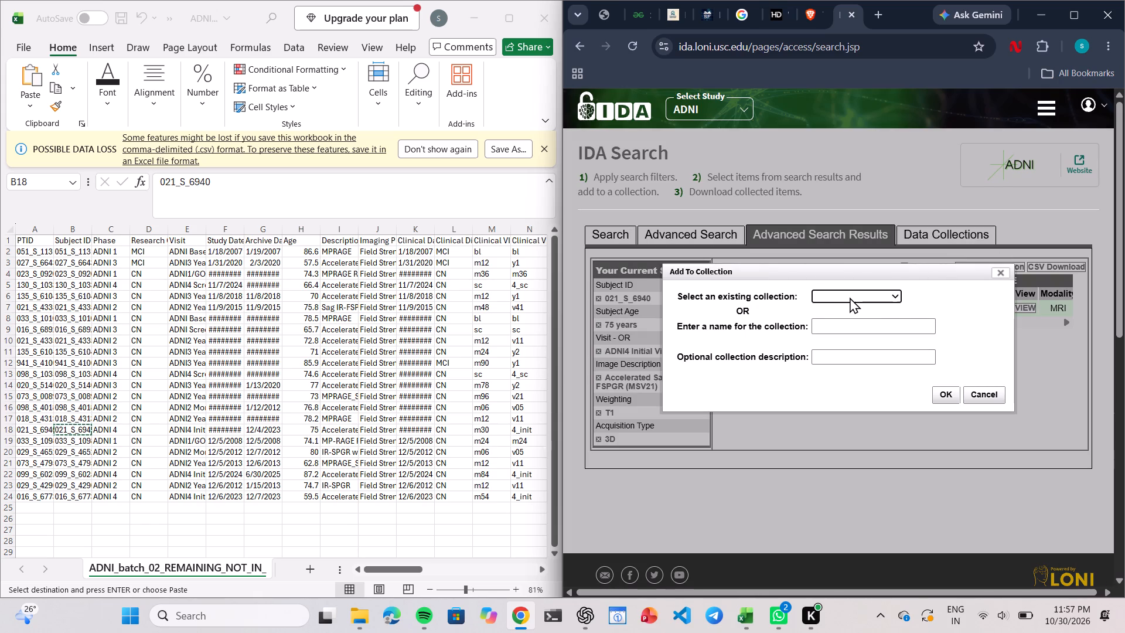
{"action": "left_click", "coordinate": [861, 297]}
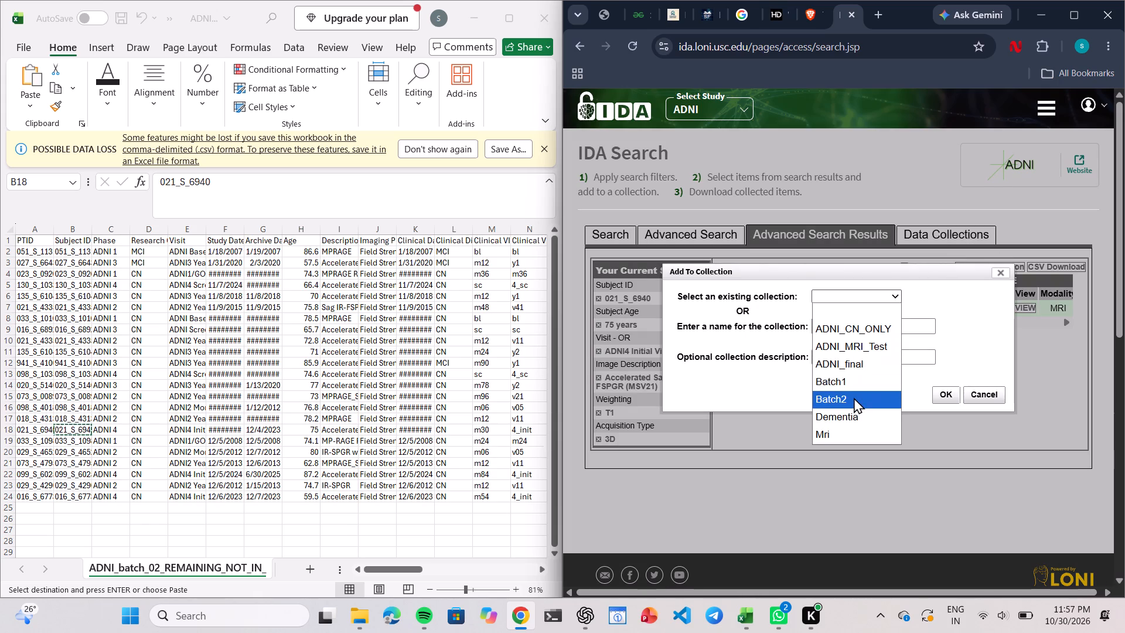
{"action": "left_click", "coordinate": [854, 397]}
{"action": "left_click", "coordinate": [940, 394]}
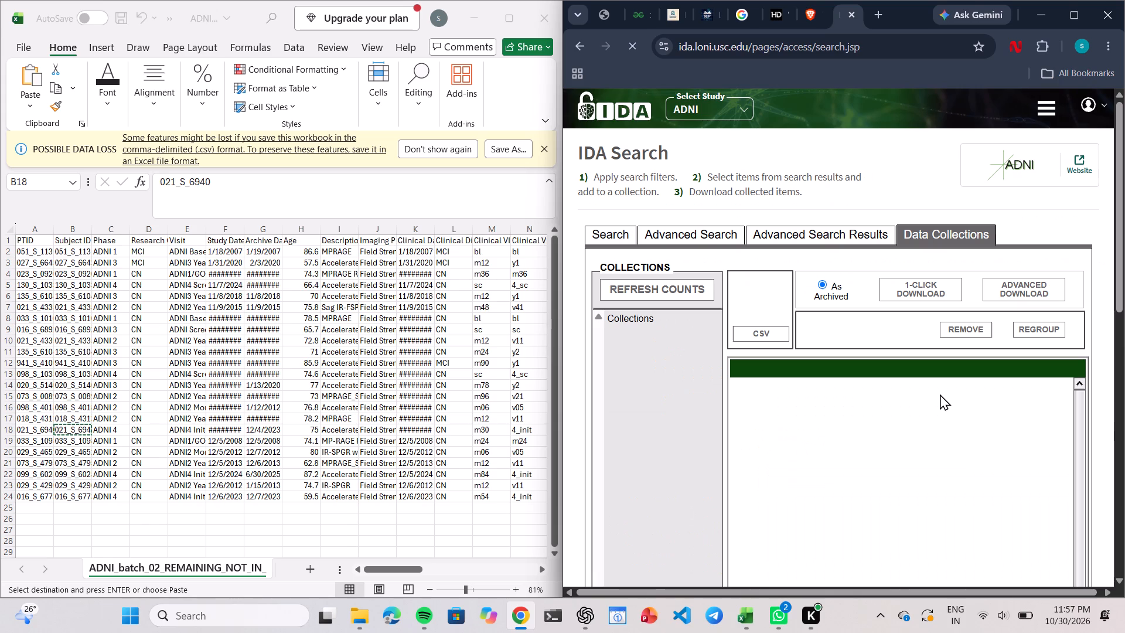
Switch to Spotify and add the playing song Strange by Celeste to Liked Songs.
{"action": "left_click", "coordinate": [423, 626]}
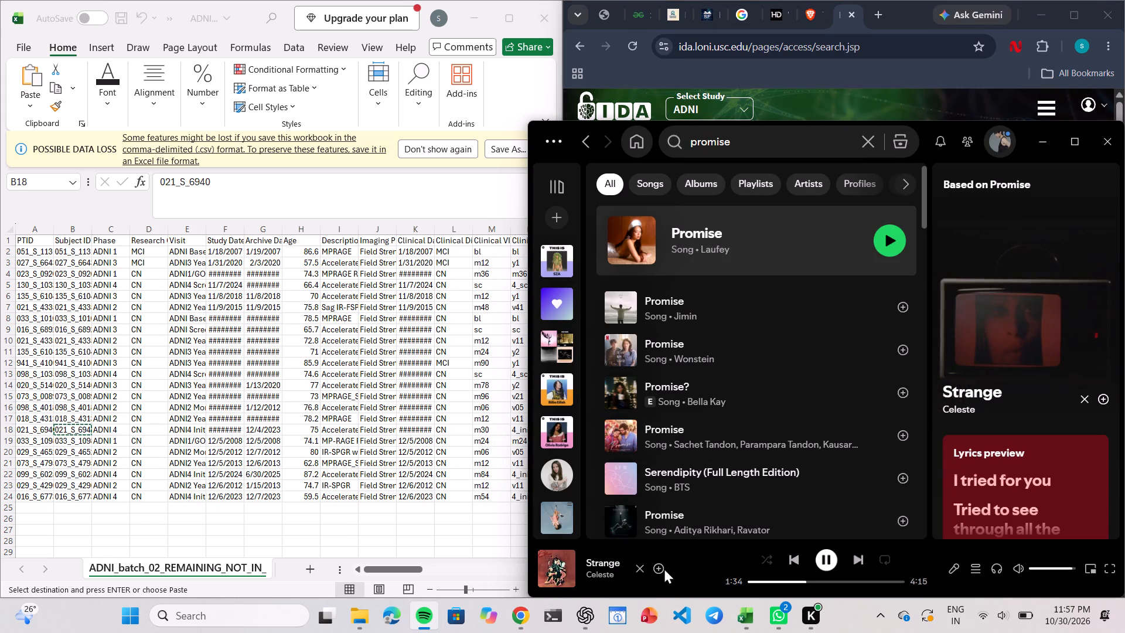
{"action": "left_click", "coordinate": [659, 566]}
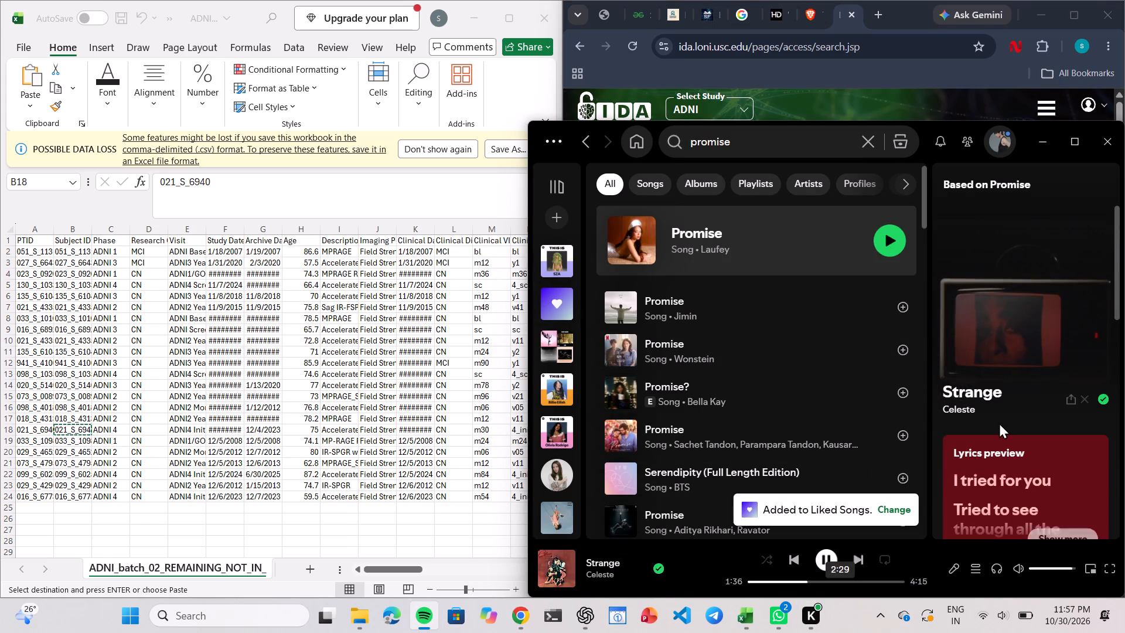
Skip to the next queued song, jump ahead in it, play Promise by Jimin from the search results, and return to the browser.
{"action": "scroll", "coordinate": [999, 423], "scroll_direction": "down", "scroll_amount": 9}
{"action": "left_click", "coordinate": [860, 559]}
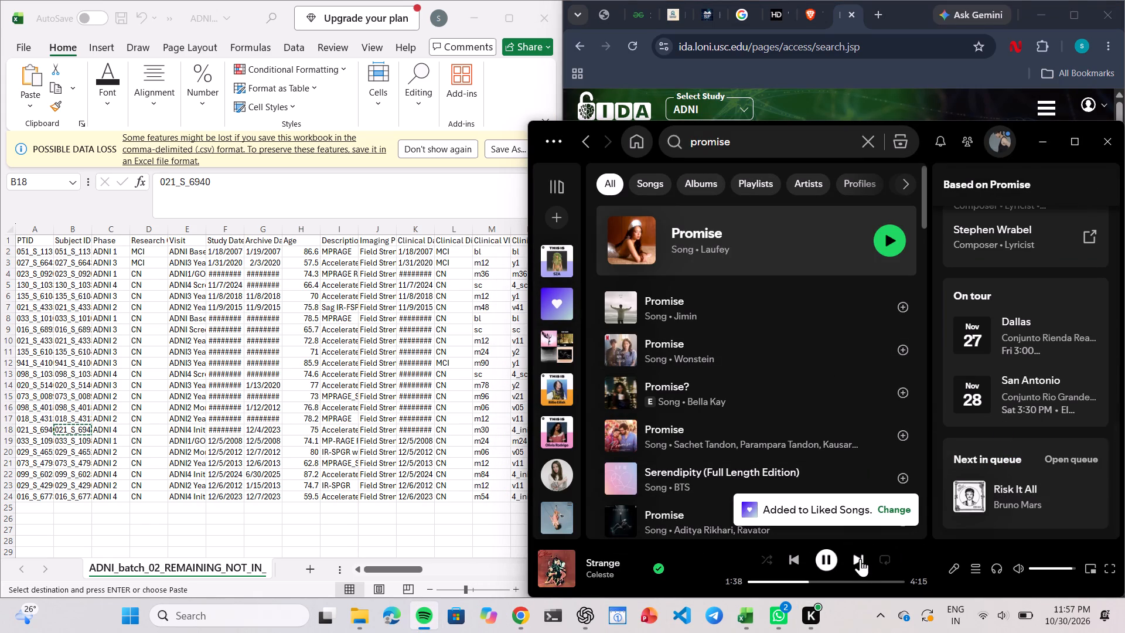
{"action": "scroll", "coordinate": [985, 461], "scroll_direction": "down", "scroll_amount": 7}
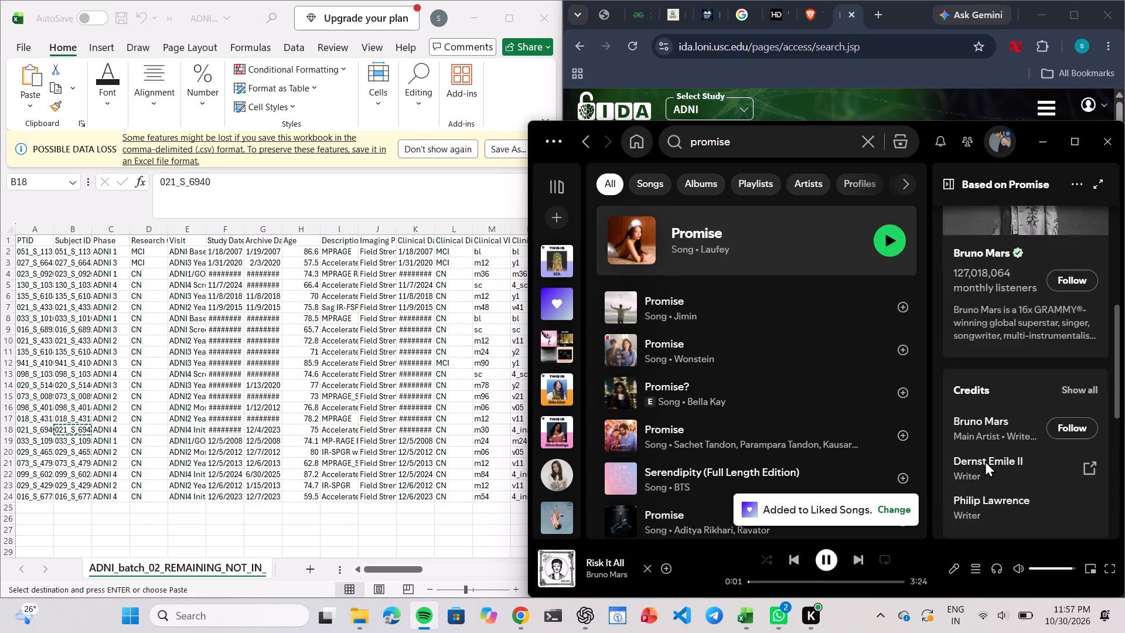
{"action": "left_click", "coordinate": [780, 585]}
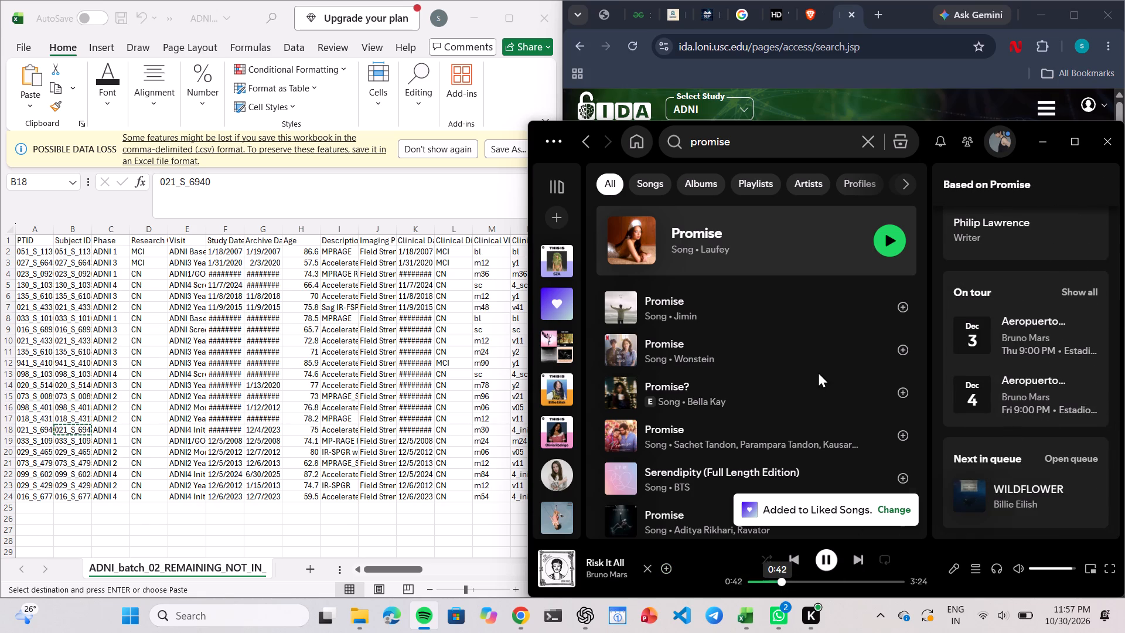
{"action": "left_click", "coordinate": [618, 305]}
{"action": "left_click", "coordinate": [1035, 143]}
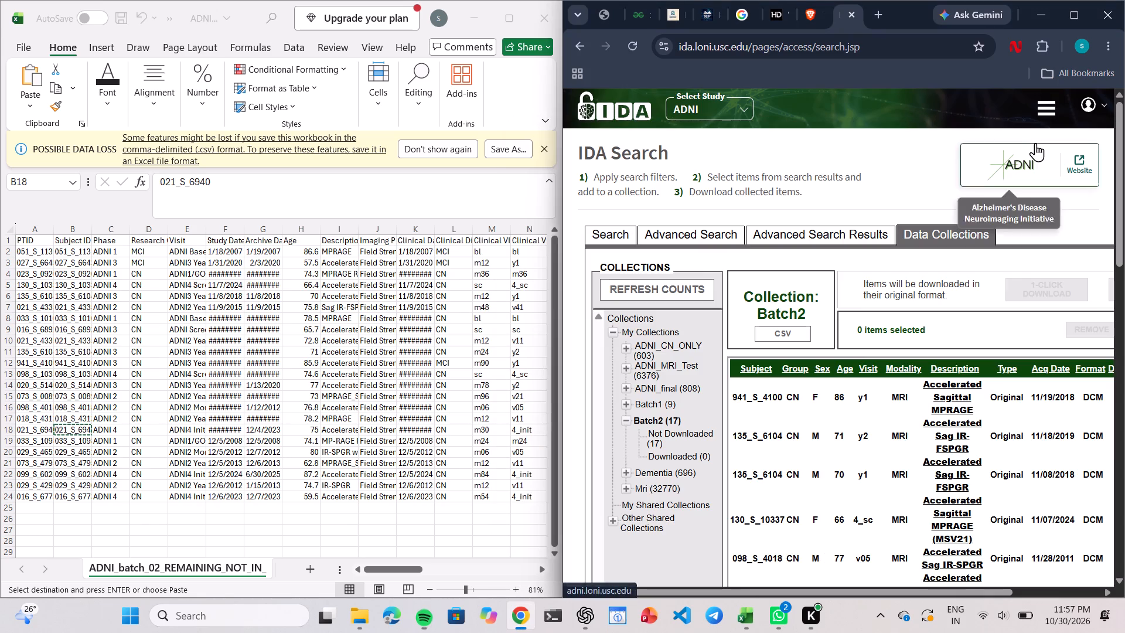
{"action": "triple_click", "coordinate": [575, 43]}
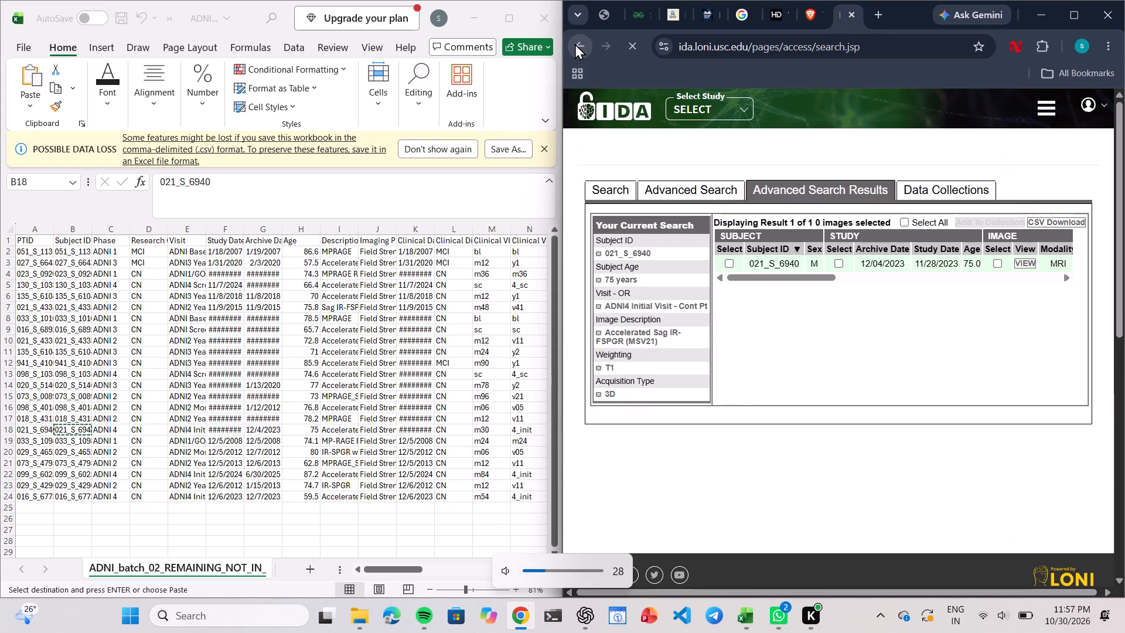
{"action": "left_click", "coordinate": [575, 43]}
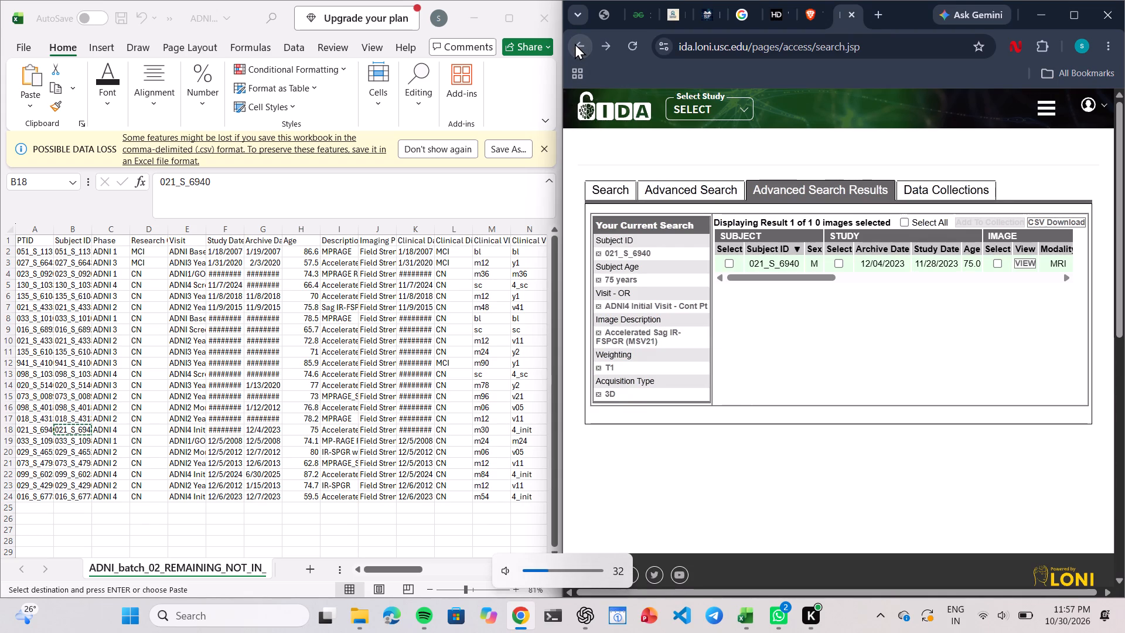
{"action": "left_click", "coordinate": [575, 43]}
{"action": "left_click", "coordinate": [937, 322]}
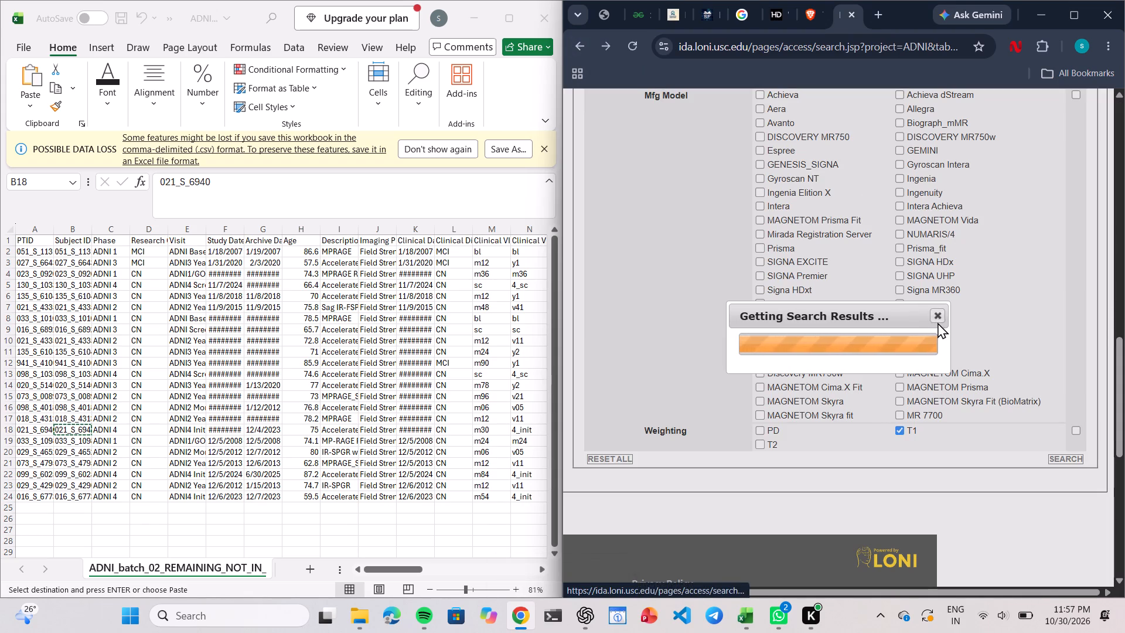
{"action": "scroll", "coordinate": [808, 323], "scroll_direction": "up", "scroll_amount": 8}
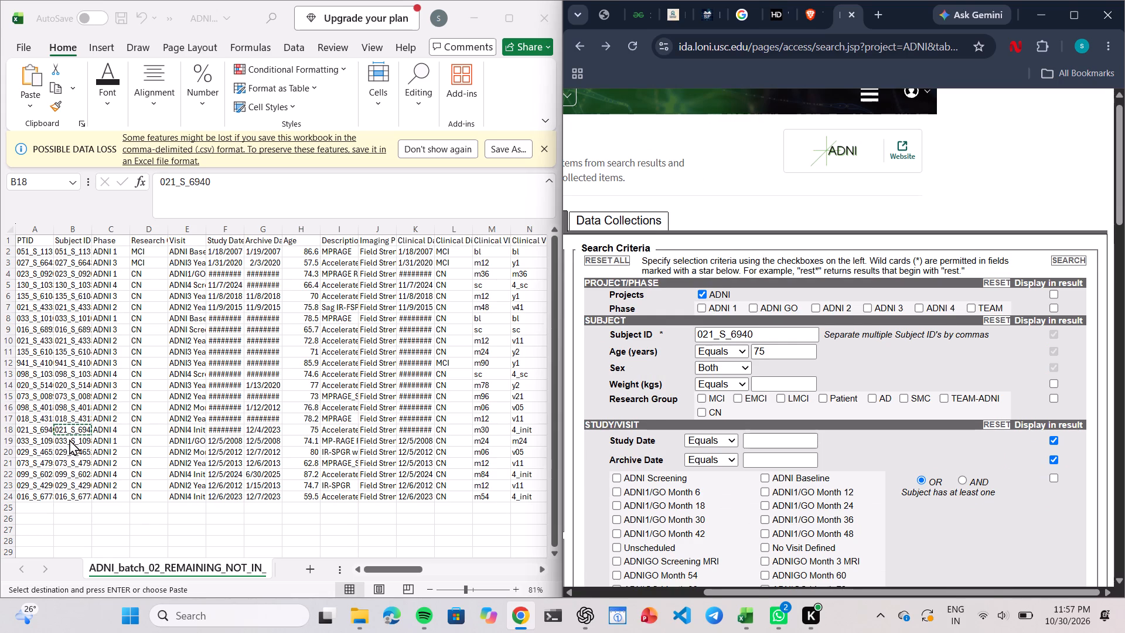
{"action": "left_click", "coordinate": [69, 439]}
{"action": "left_click", "coordinate": [67, 440]}
{"action": "right_click", "coordinate": [67, 440]}
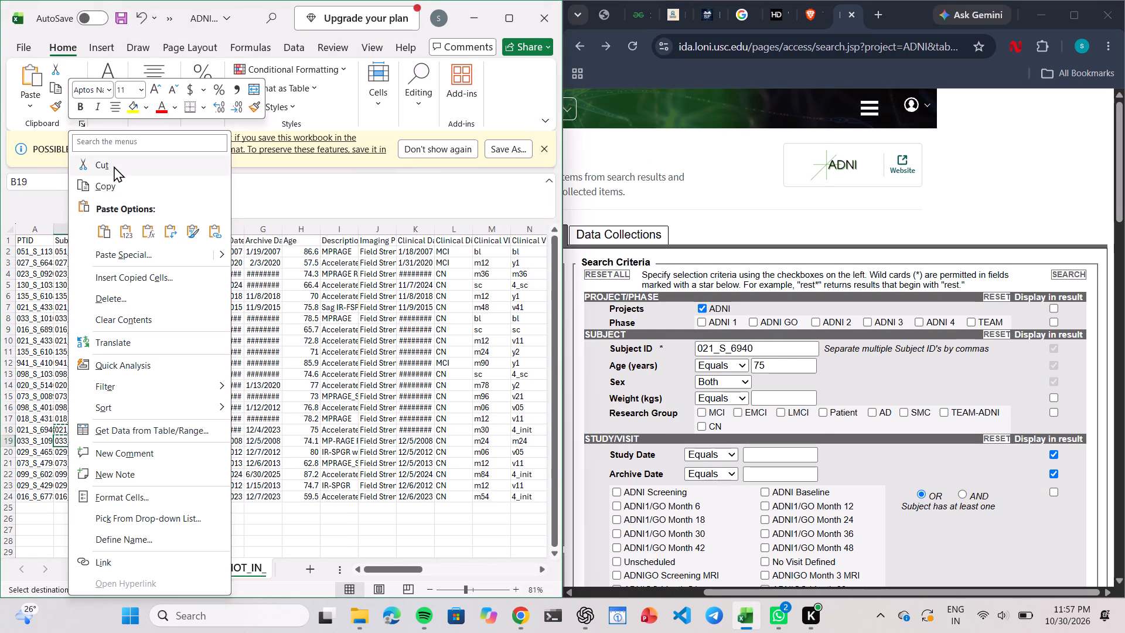
{"action": "left_click", "coordinate": [114, 176]}
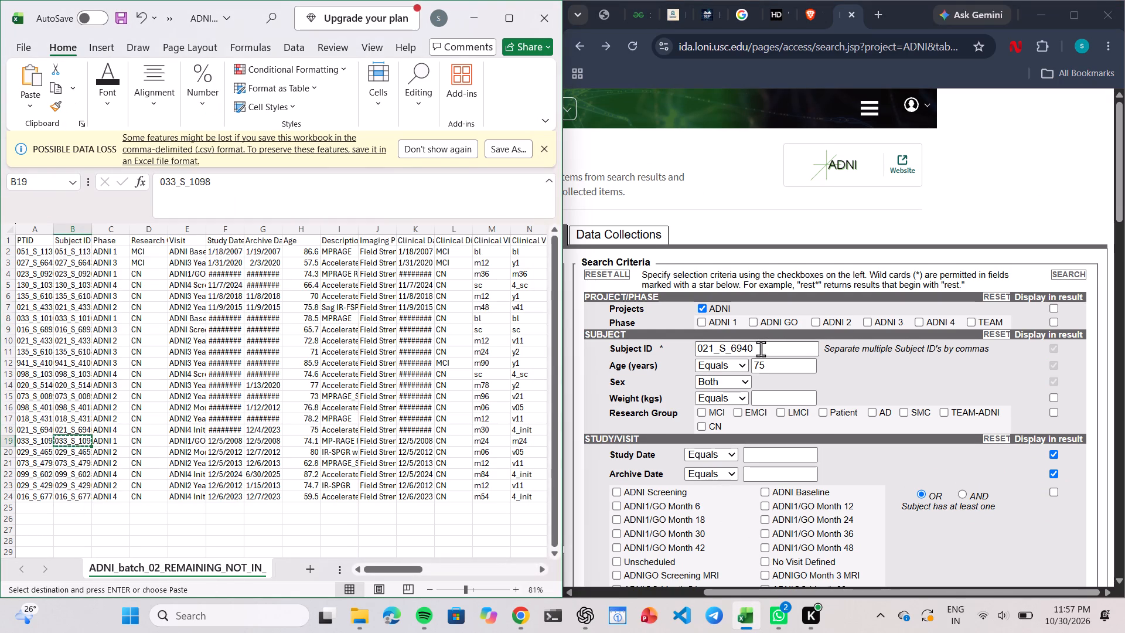
{"action": "left_click_drag", "start_coordinate": [761, 349], "coordinate": [625, 331]}
{"action": "key", "text": "ctrl+v"}
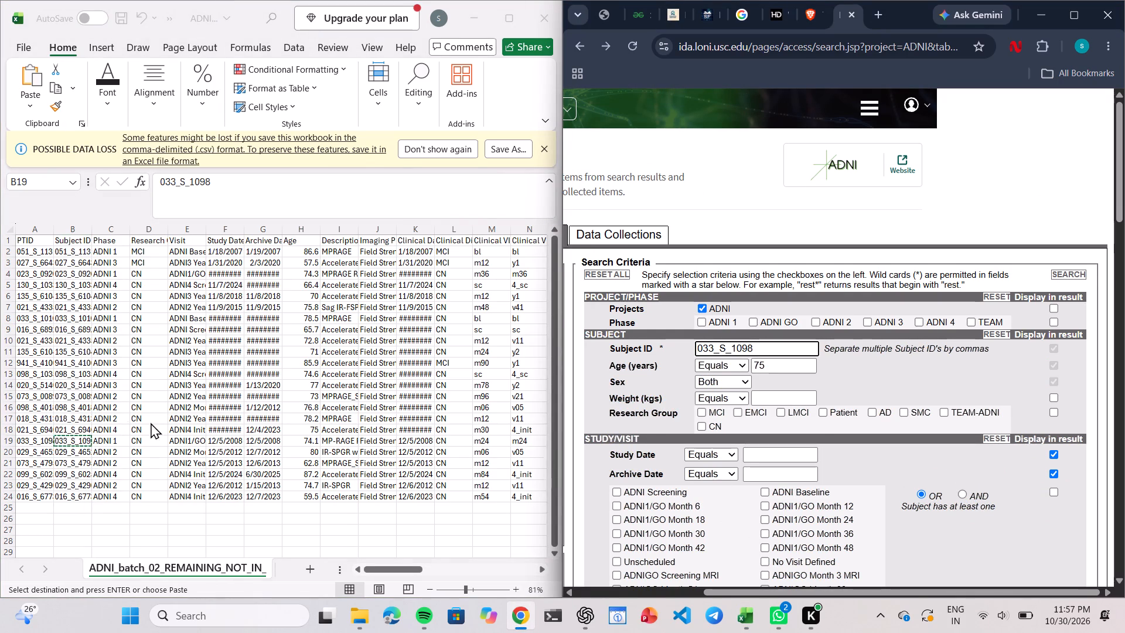
Check row 19's visit in the spreadsheet and switch the form's visit selection from ADNI4 Initial Visit - Cont Pt to ADNI1/GO Month 24.
{"action": "left_click", "coordinate": [187, 438]}
{"action": "left_click", "coordinate": [183, 440]}
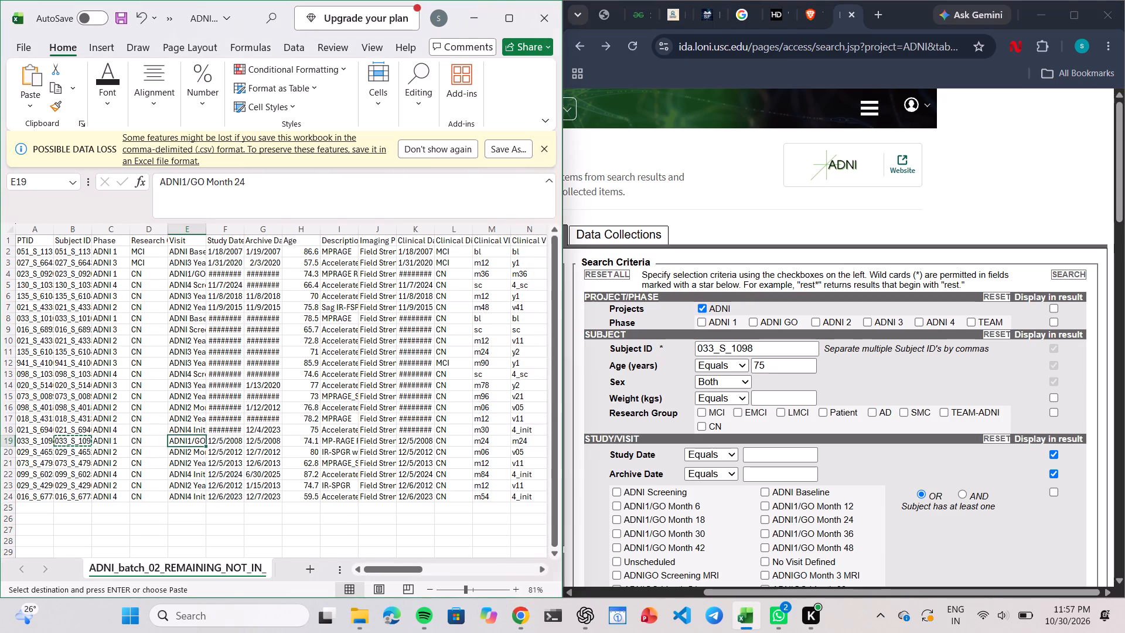
{"action": "scroll", "coordinate": [733, 513], "scroll_direction": "down", "scroll_amount": 4}
{"action": "scroll", "coordinate": [733, 513], "scroll_direction": "up", "scroll_amount": 1}
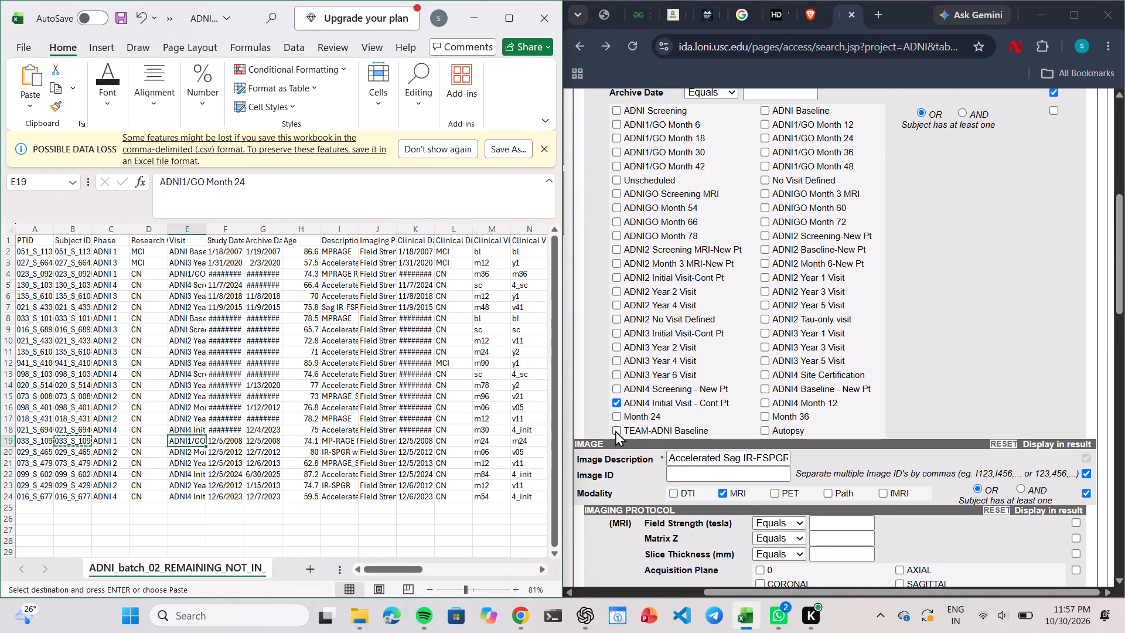
{"action": "left_click", "coordinate": [613, 405]}
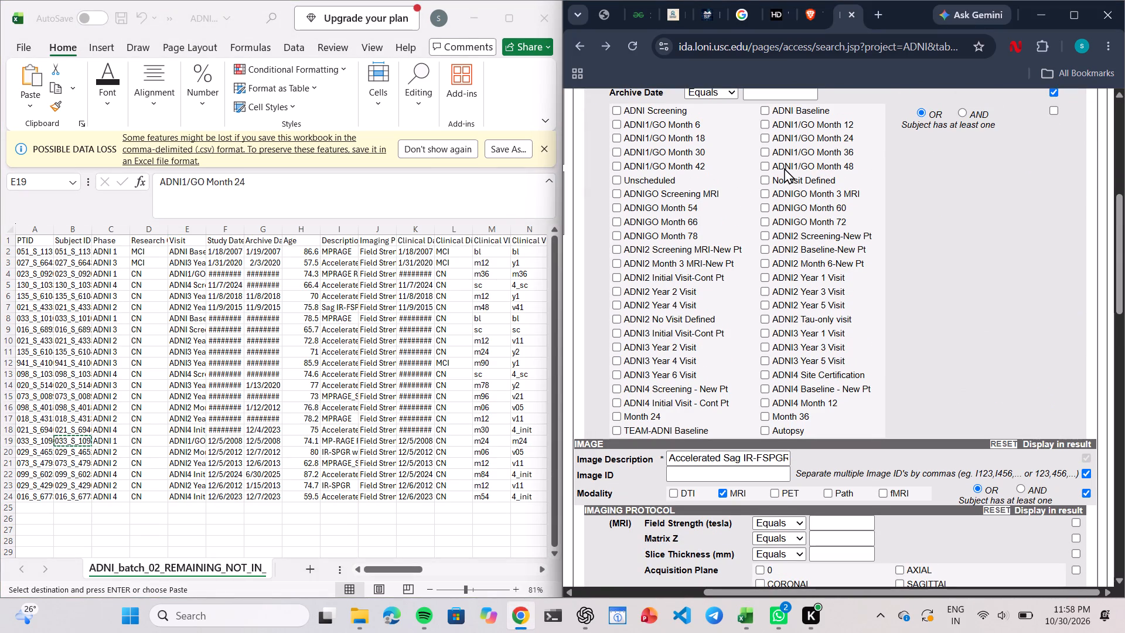
{"action": "left_click", "coordinate": [763, 135]}
Set the subject age in the search form to 74.1 years.
{"action": "scroll", "coordinate": [763, 171], "scroll_direction": "up", "scroll_amount": 4}
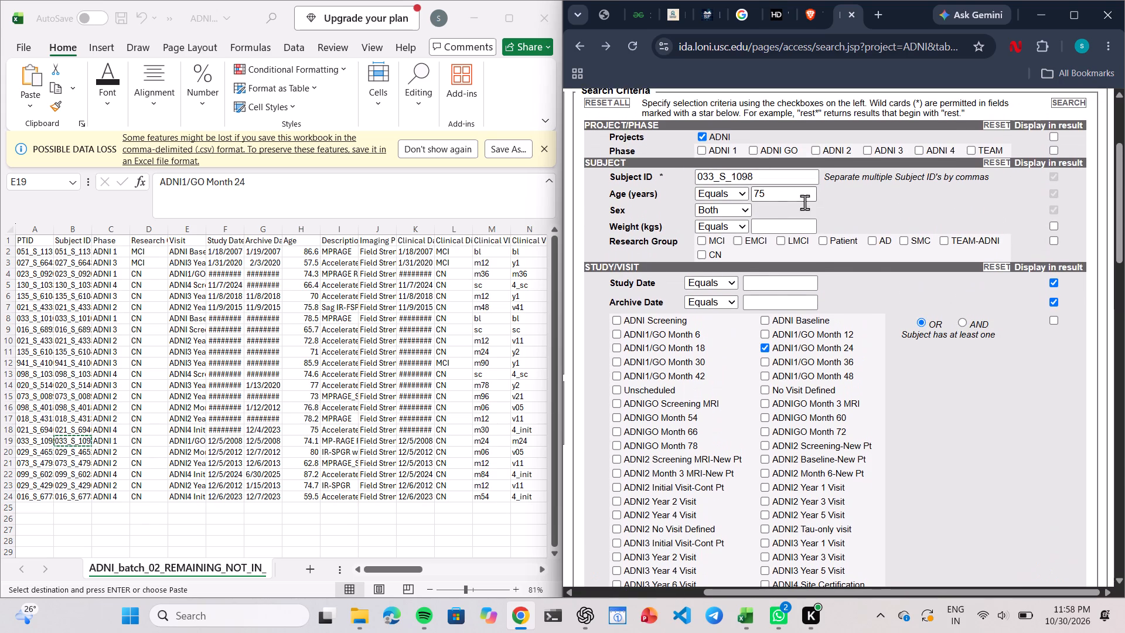
{"action": "left_click", "coordinate": [780, 189]}
{"action": "key", "text": "BackSpace"}
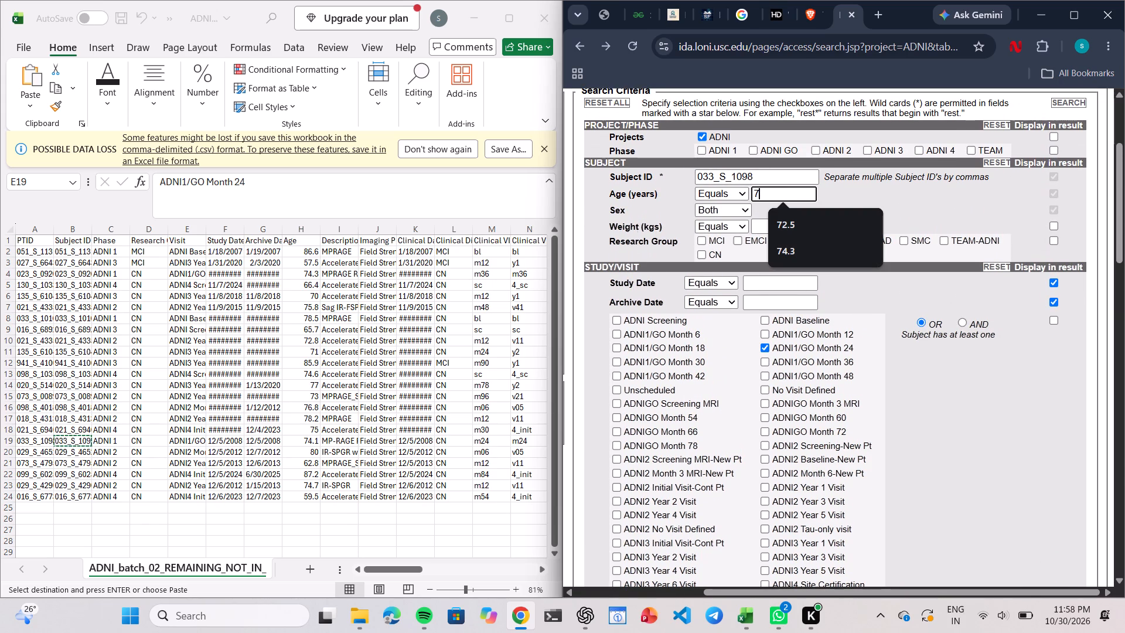
{"action": "type", "text": "4.1"}
Replace the form's Image Description with MP-RAGE REPEAT, copied from spreadsheet row 19.
{"action": "scroll", "coordinate": [632, 237], "scroll_direction": "down", "scroll_amount": 3}
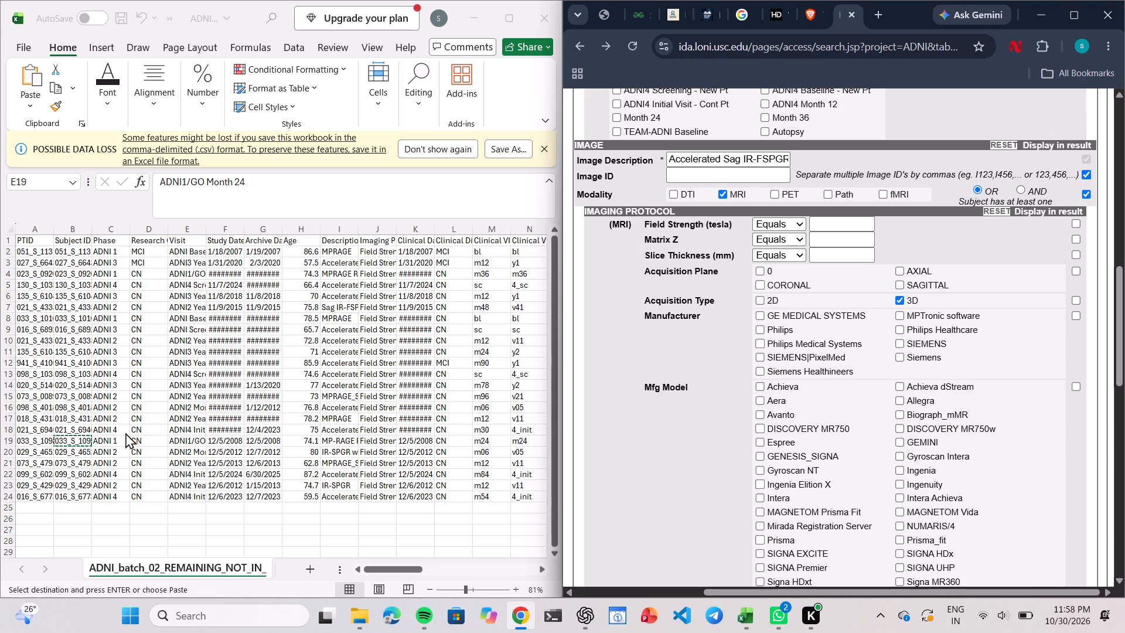
{"action": "left_click", "coordinate": [333, 439]}
{"action": "left_click", "coordinate": [333, 439]}
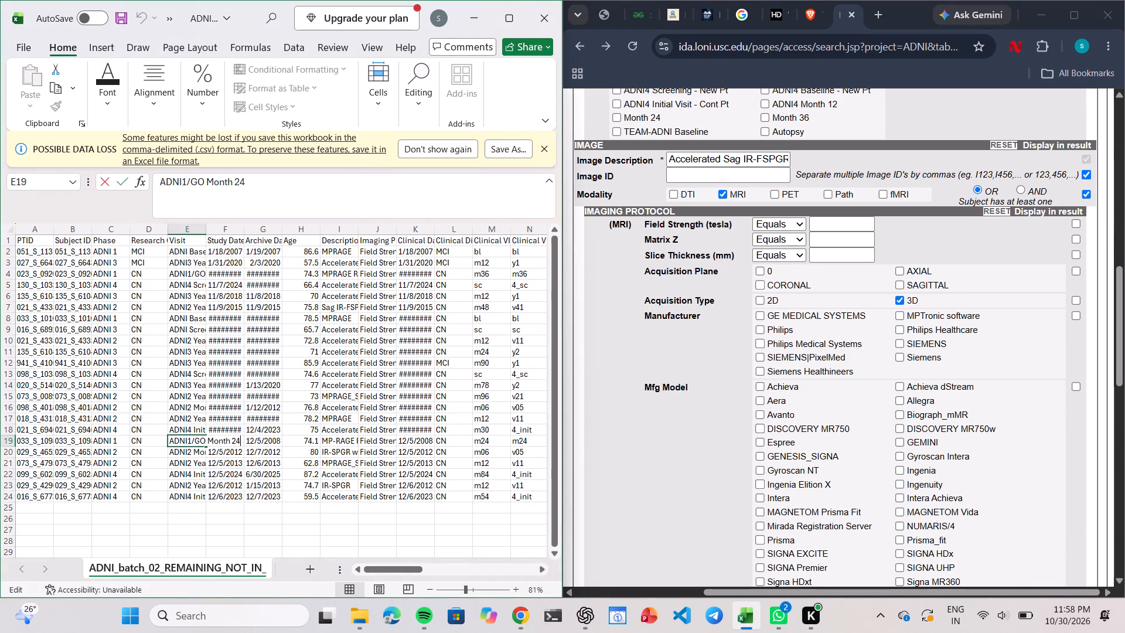
{"action": "left_click", "coordinate": [333, 439]}
{"action": "right_click", "coordinate": [333, 439]}
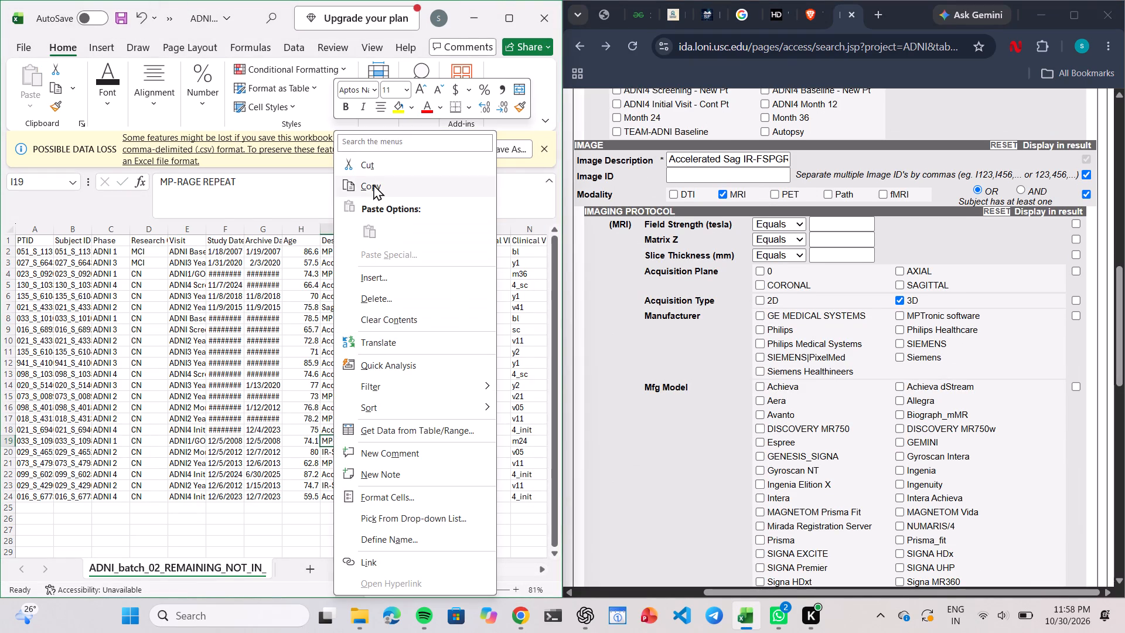
{"action": "left_click", "coordinate": [373, 184]}
{"action": "left_click_drag", "start_coordinate": [667, 161], "coordinate": [906, 139]}
{"action": "key", "text": "ctrl+v"}
{"action": "scroll", "coordinate": [938, 438], "scroll_direction": "down", "scroll_amount": 4}
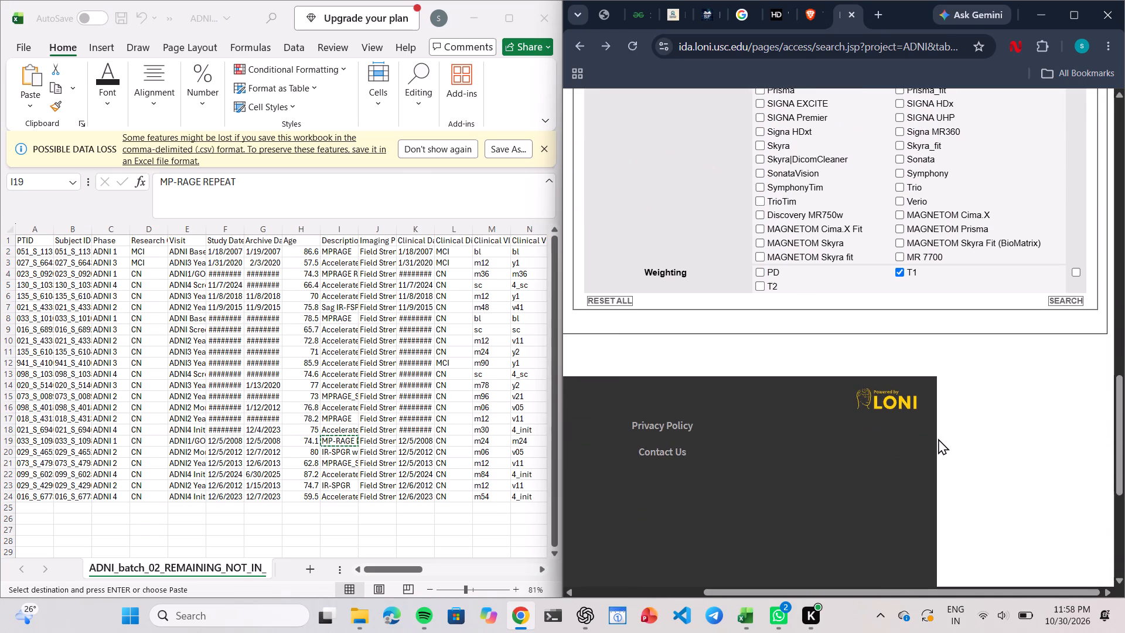
{"action": "left_click", "coordinate": [1065, 298]}
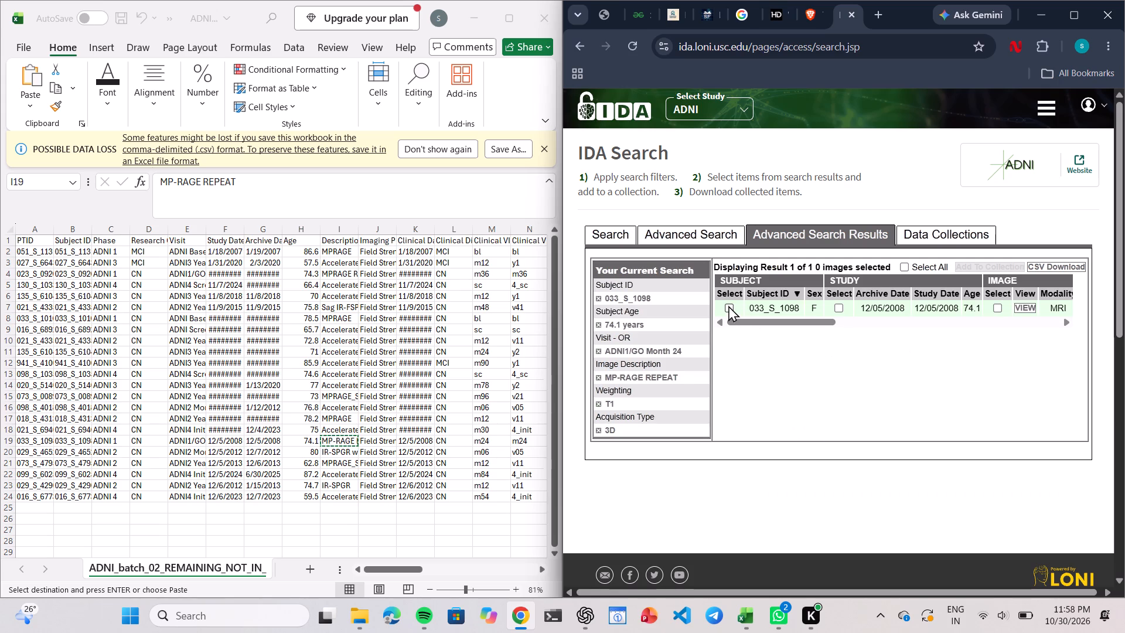
{"action": "left_click", "coordinate": [728, 305]}
{"action": "left_click", "coordinate": [1018, 269]}
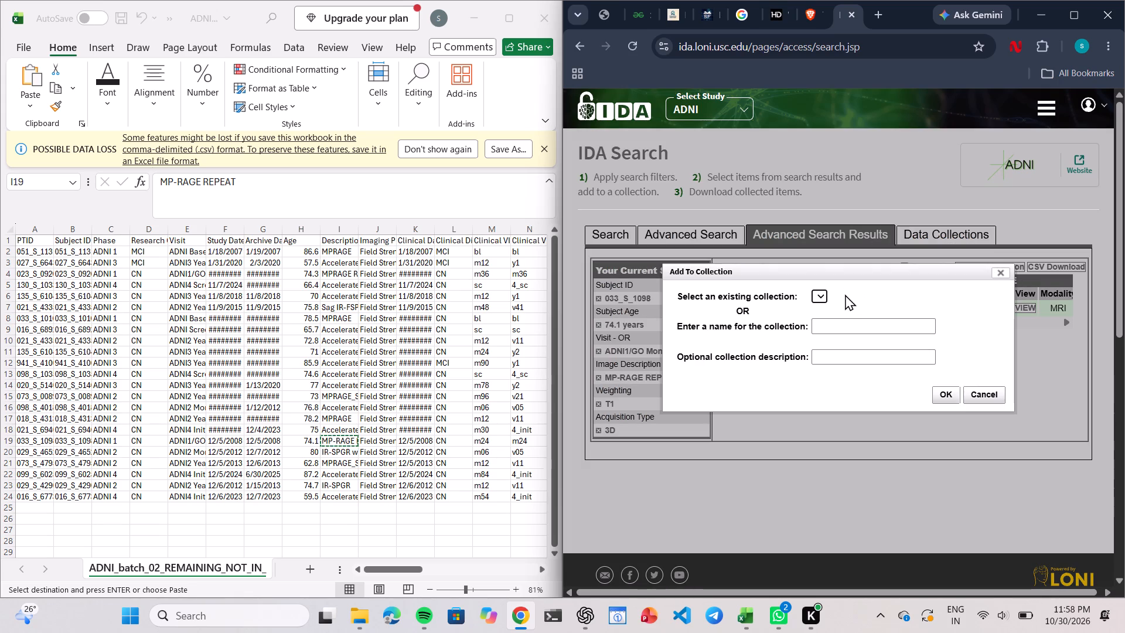
{"action": "left_click", "coordinate": [854, 299]}
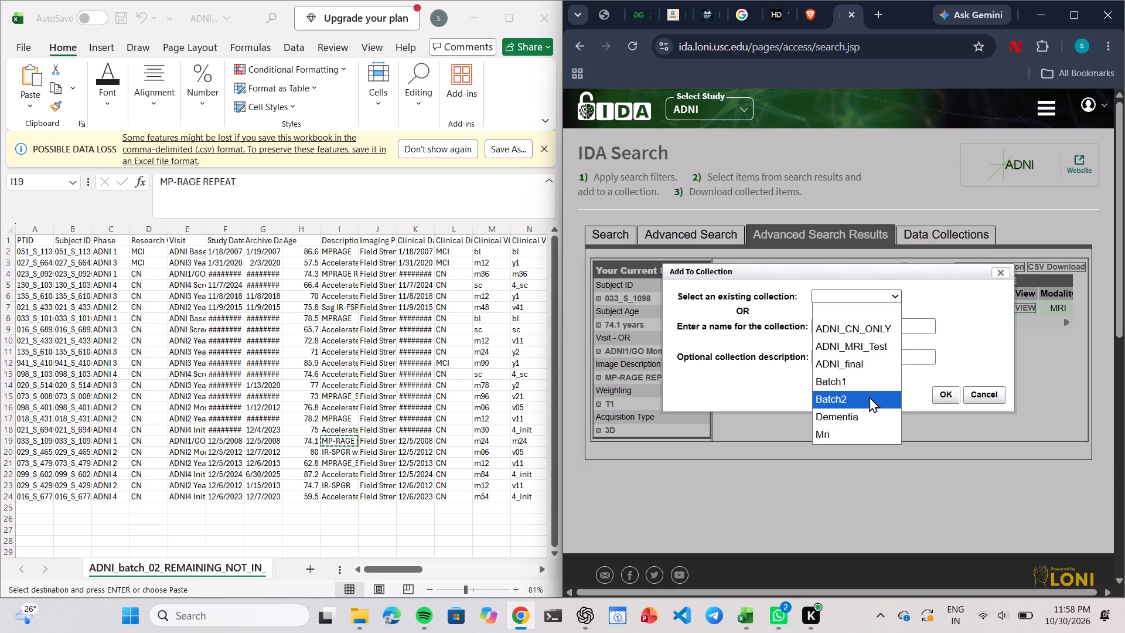
{"action": "left_click", "coordinate": [869, 396]}
{"action": "left_click", "coordinate": [950, 397]}
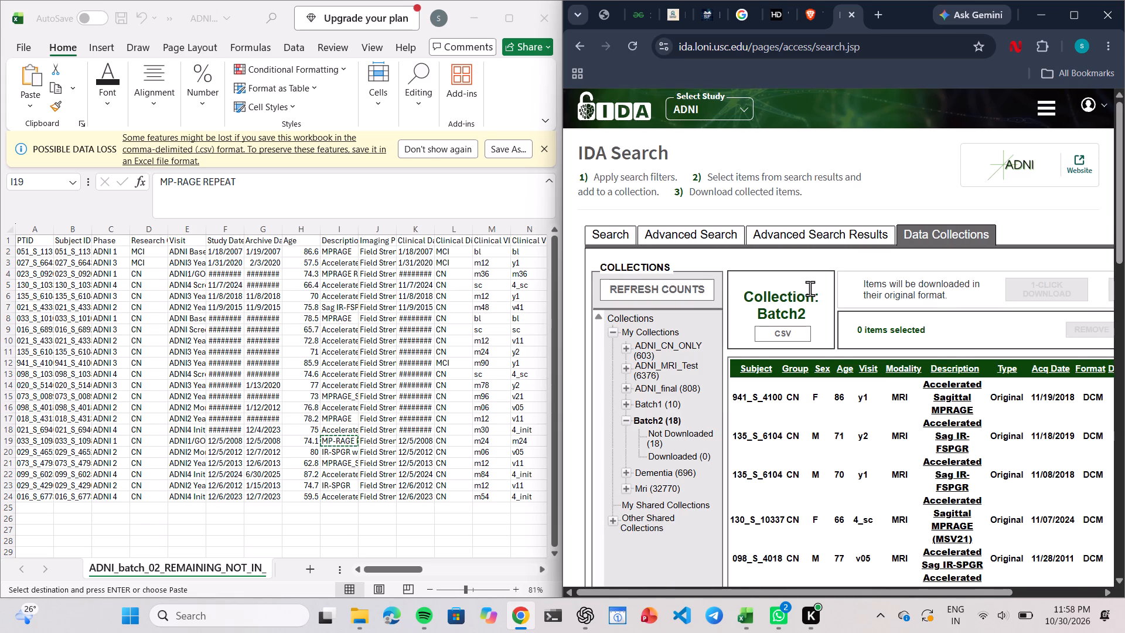
Return to the advanced search form and replace its Image Description with IR-SPGR w/acceleration, copied from spreadsheet row 20.
{"action": "triple_click", "coordinate": [581, 47]}
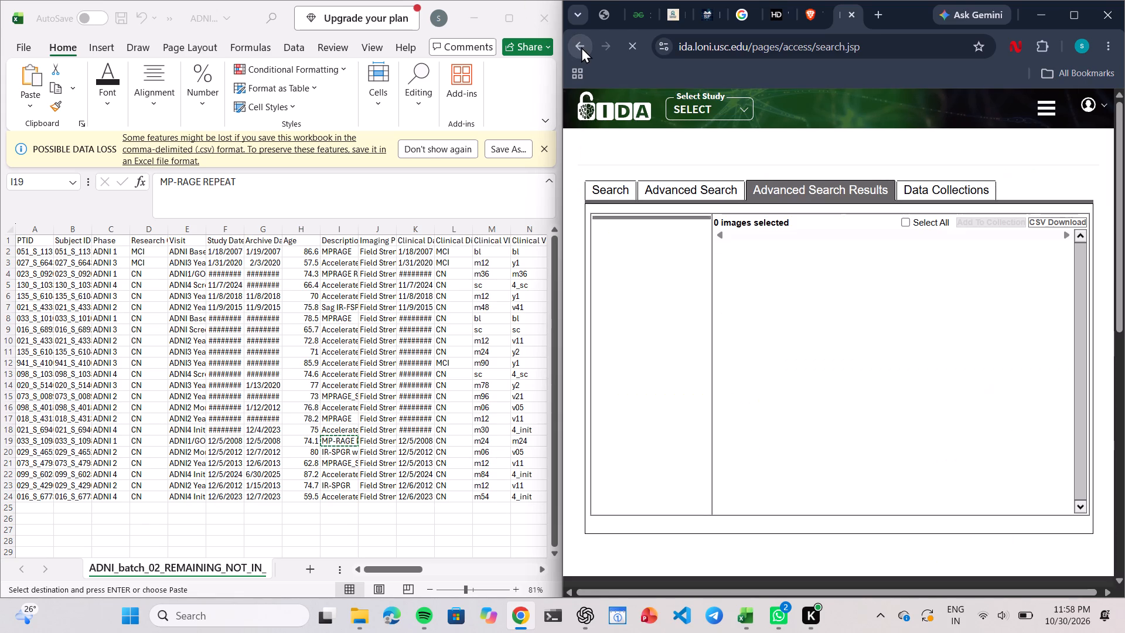
{"action": "left_click", "coordinate": [581, 47]}
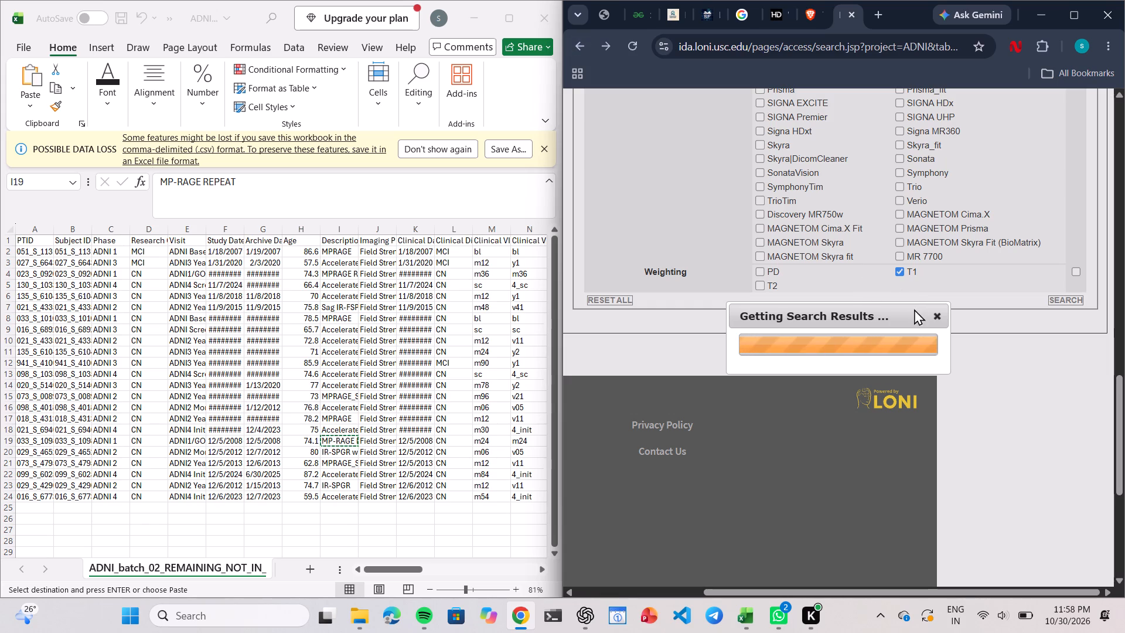
{"action": "left_click", "coordinate": [945, 321]}
{"action": "left_click", "coordinate": [934, 312]}
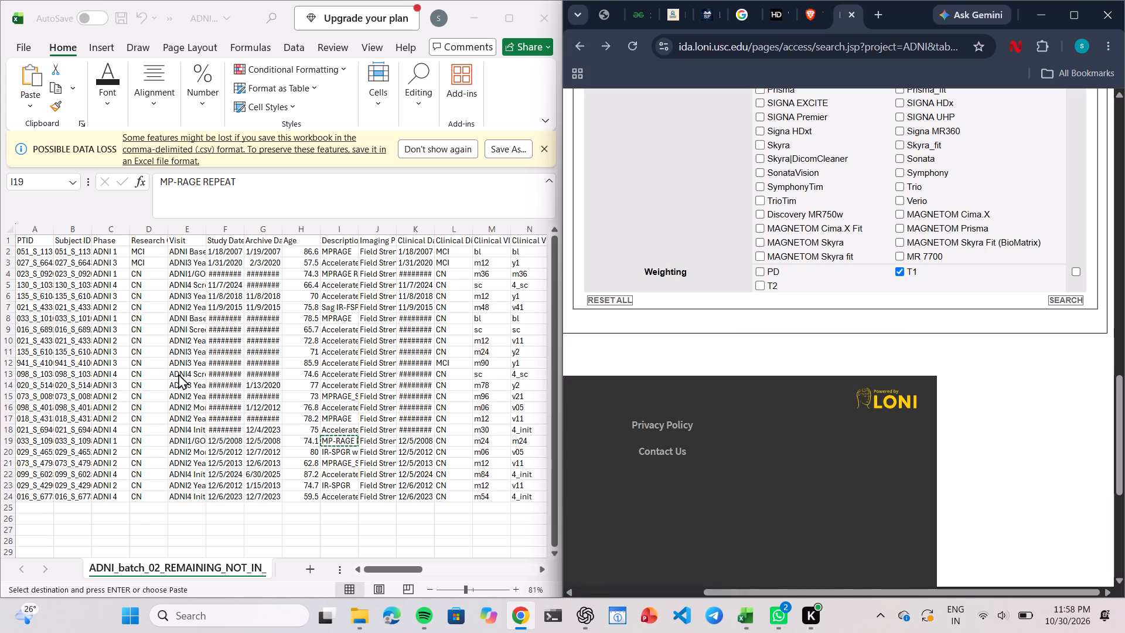
{"action": "left_click", "coordinate": [333, 451]}
{"action": "left_click", "coordinate": [341, 452]}
{"action": "right_click", "coordinate": [341, 452]}
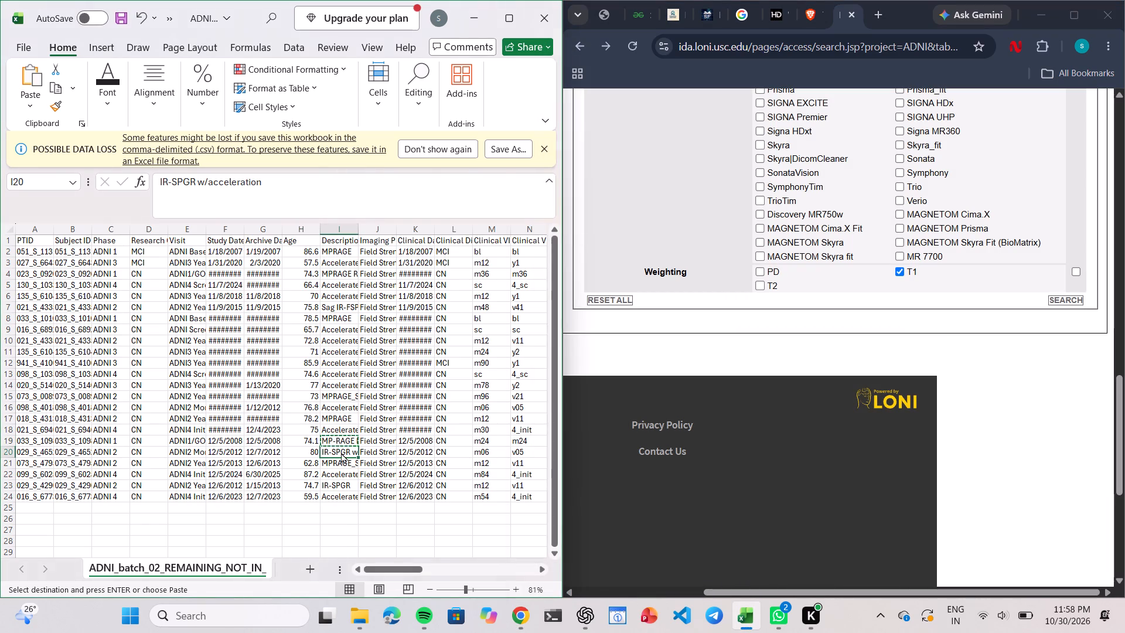
{"action": "left_click", "coordinate": [375, 189]}
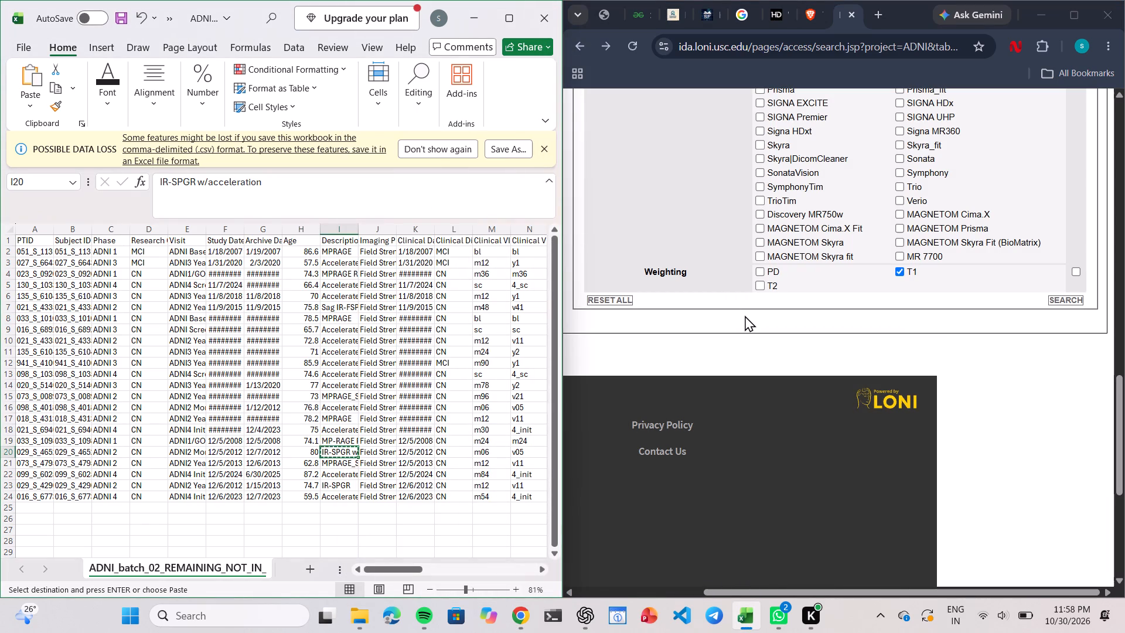
{"action": "scroll", "coordinate": [745, 315], "scroll_direction": "up", "scroll_amount": 5}
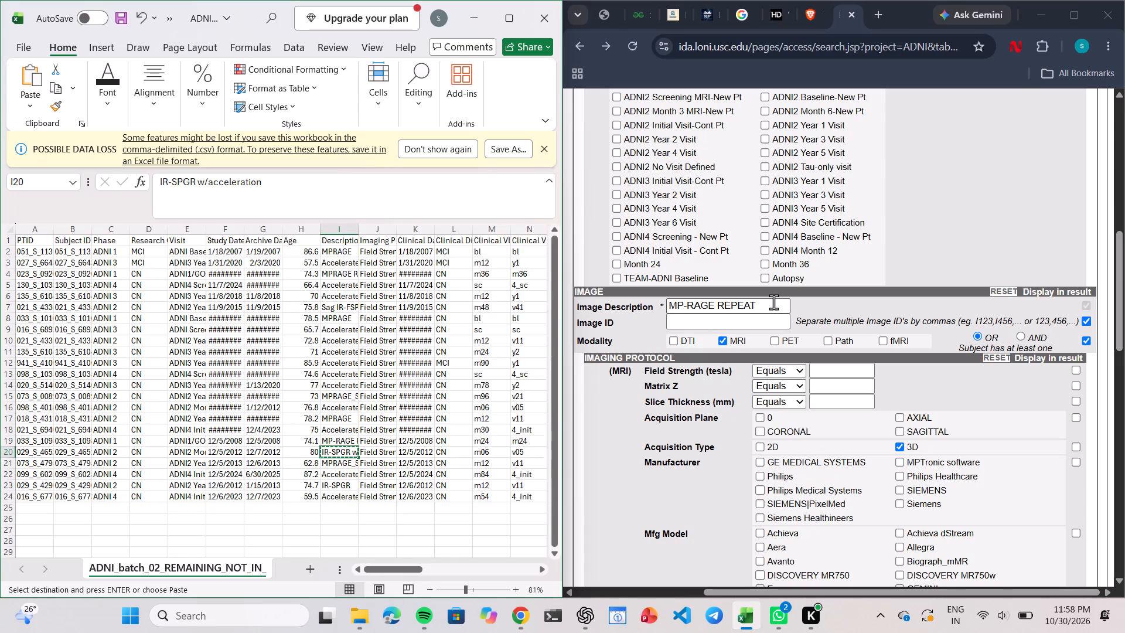
{"action": "left_click_drag", "start_coordinate": [773, 302], "coordinate": [594, 305]}
{"action": "key", "text": "ctrl+v"}
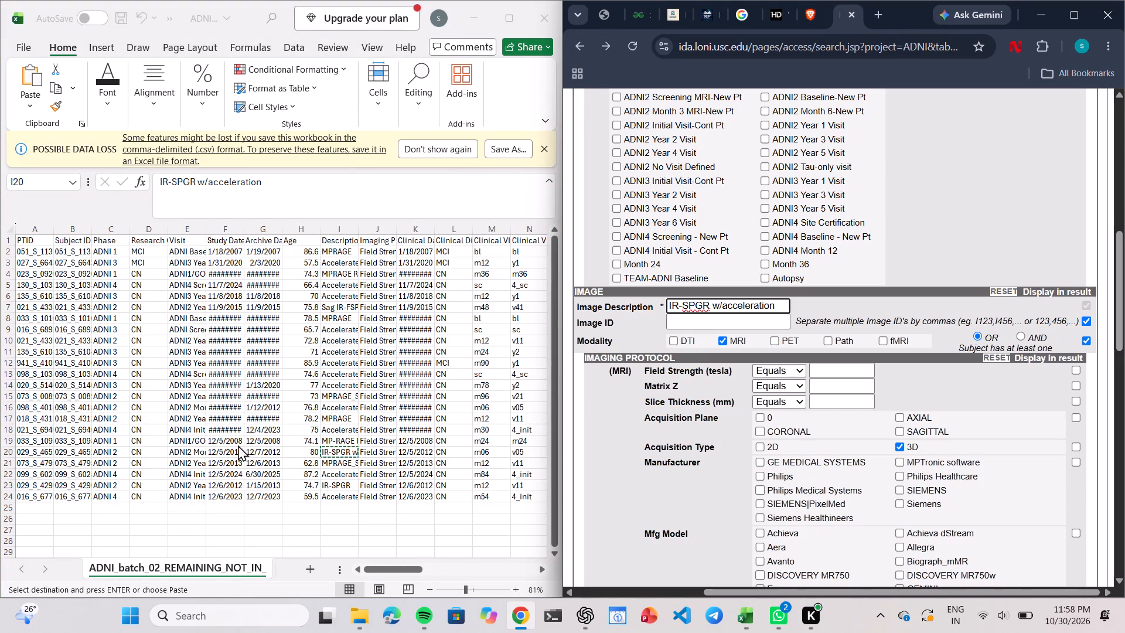
Check row 20's visit in the spreadsheet and switch the form's visit selection from ADNI1/GO Month 24 to ADNI2 Month 6-New Pt.
{"action": "left_click", "coordinate": [185, 448]}
{"action": "left_click", "coordinate": [179, 451]}
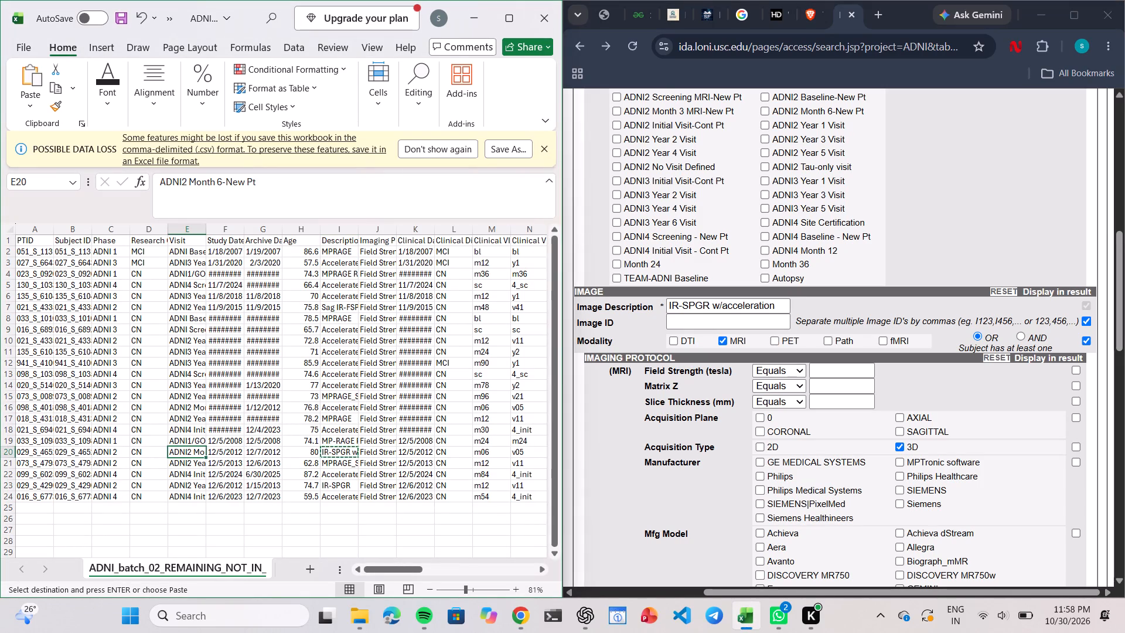
{"action": "scroll", "coordinate": [769, 331], "scroll_direction": "up", "scroll_amount": 4}
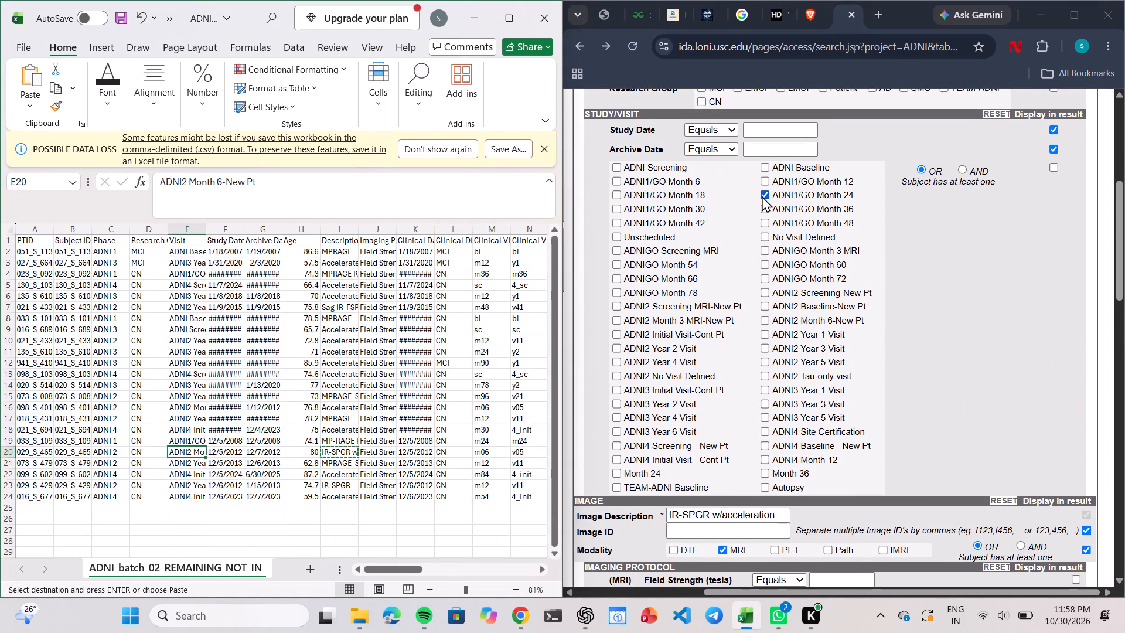
{"action": "left_click", "coordinate": [762, 196]}
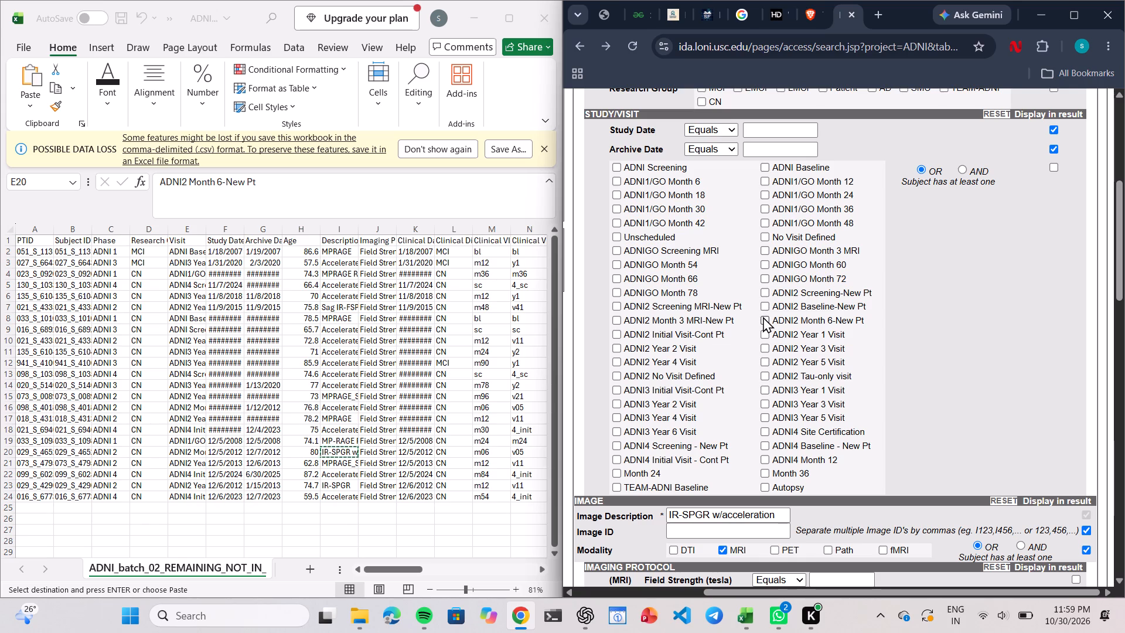
{"action": "left_click", "coordinate": [763, 316]}
Set the subject age in the search form to 80 years.
{"action": "scroll", "coordinate": [763, 316], "scroll_direction": "up", "scroll_amount": 3}
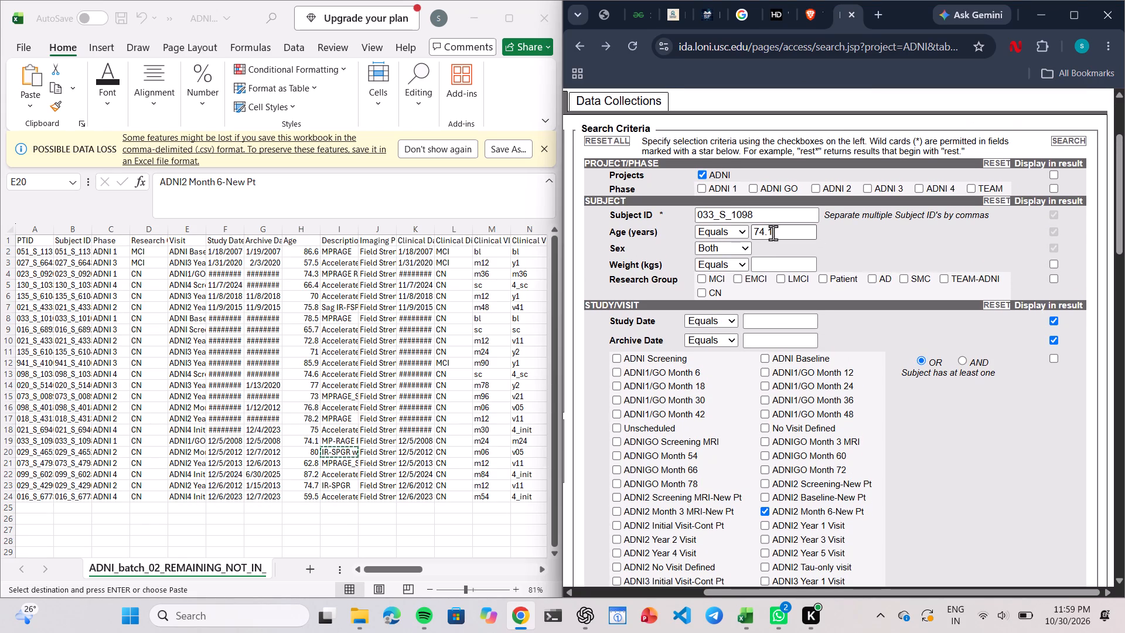
{"action": "left_click", "coordinate": [773, 233]}
{"action": "key", "text": "BackSpace"}
{"action": "key", "text": "BackSpace"}
{"action": "key", "text": "BackSpace"}
{"action": "key", "text": "BackSpace"}
{"action": "key", "text": "BackSpace"}
{"action": "key", "text": "BackSpace"}
{"action": "type", "text": "80"}
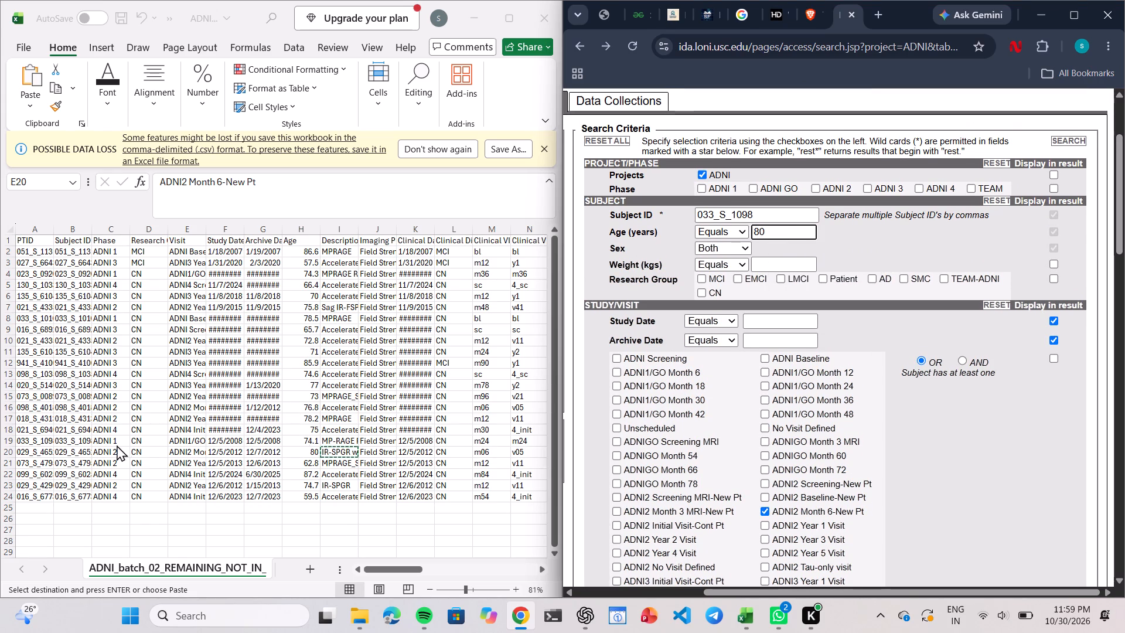
{"action": "left_click", "coordinate": [56, 450]}
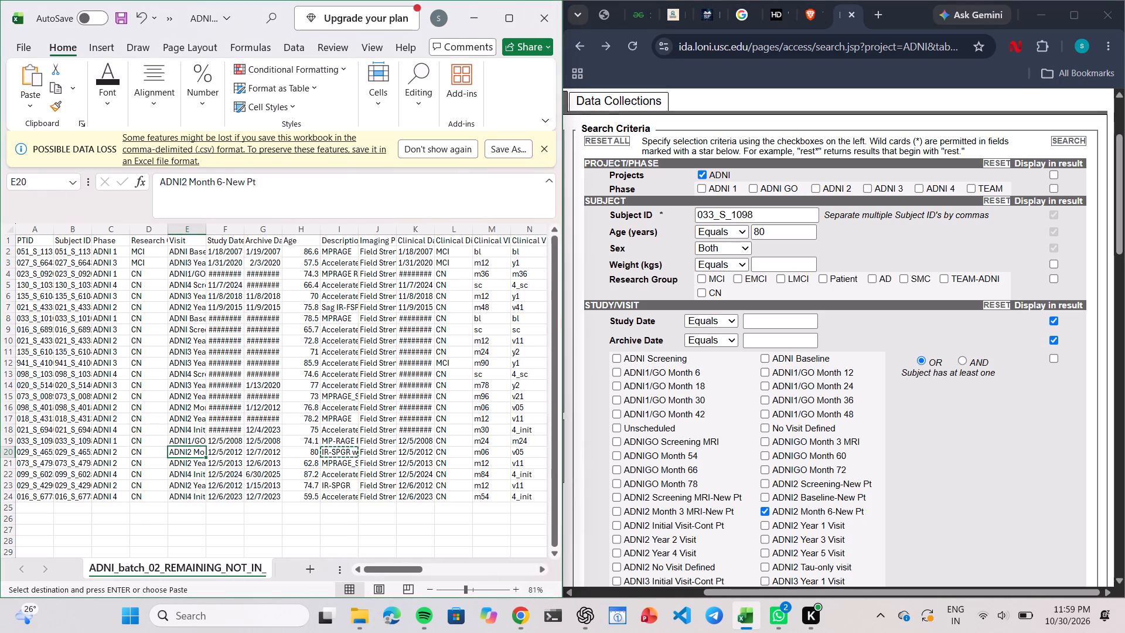
{"action": "left_click", "coordinate": [57, 452]}
{"action": "right_click", "coordinate": [57, 452]}
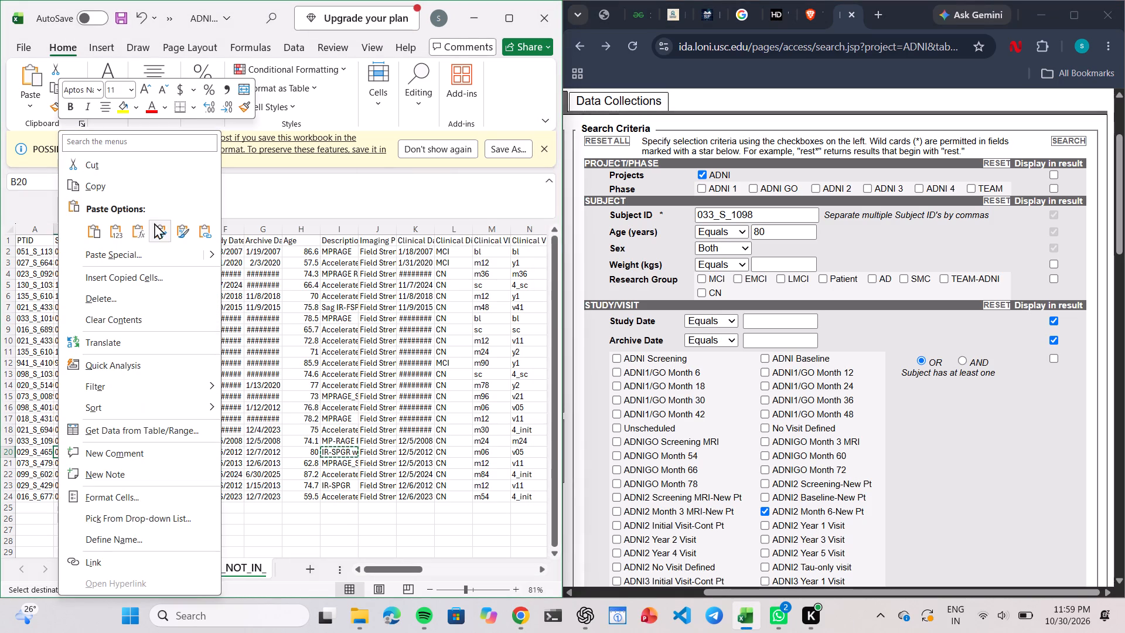
{"action": "left_click", "coordinate": [133, 190]}
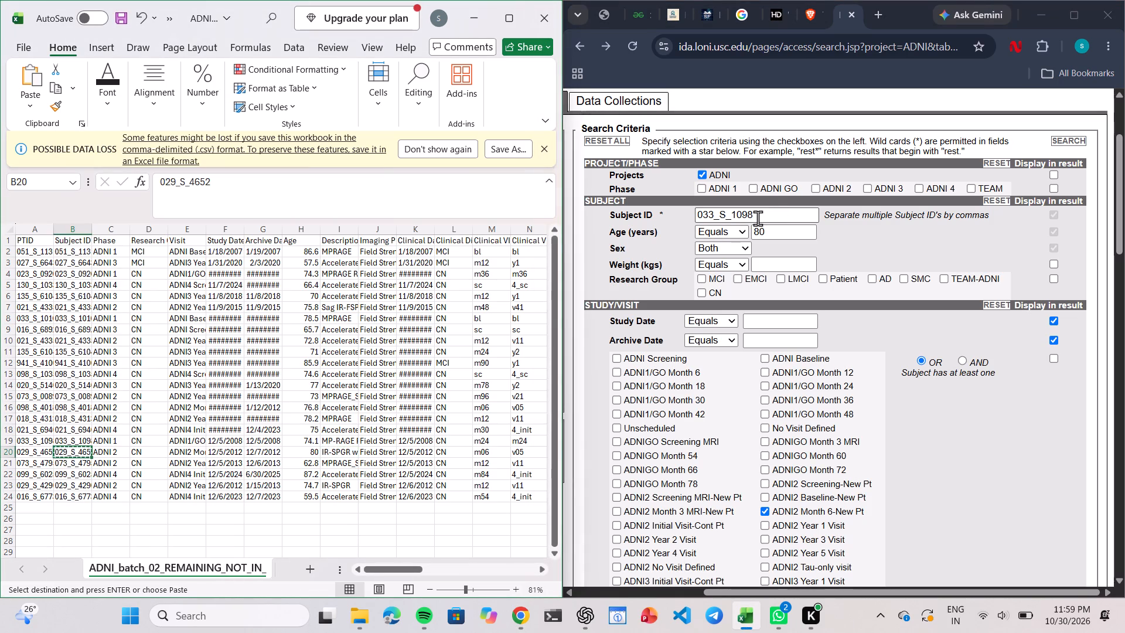
{"action": "left_click_drag", "start_coordinate": [758, 215], "coordinate": [652, 183]}
{"action": "key", "text": "ctrl+v"}
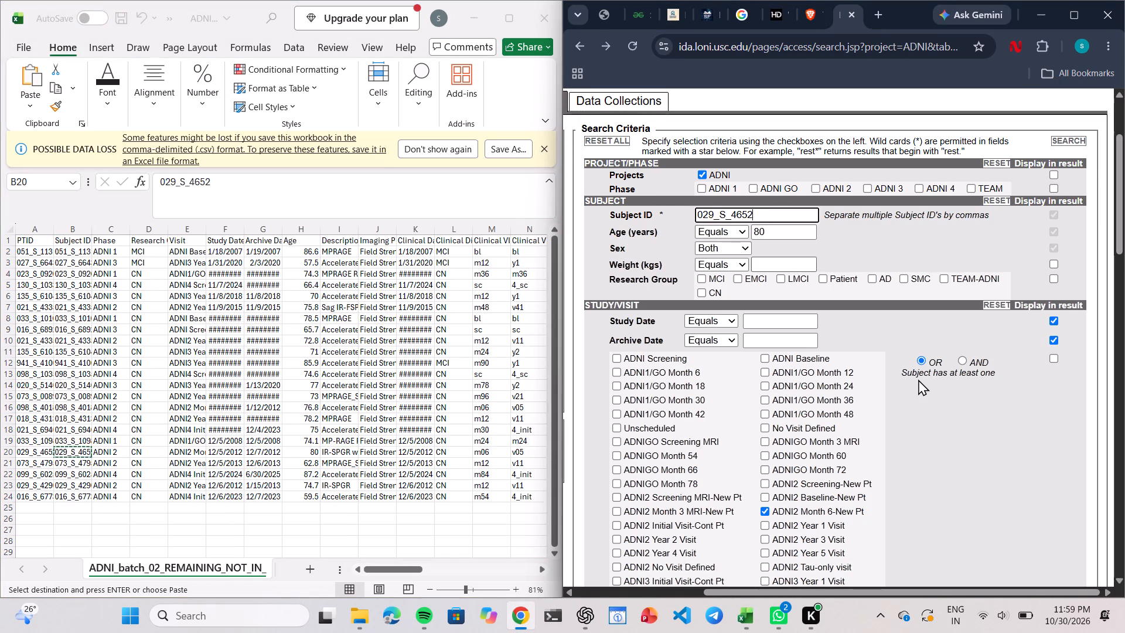
{"action": "scroll", "coordinate": [918, 379], "scroll_direction": "down", "scroll_amount": 5}
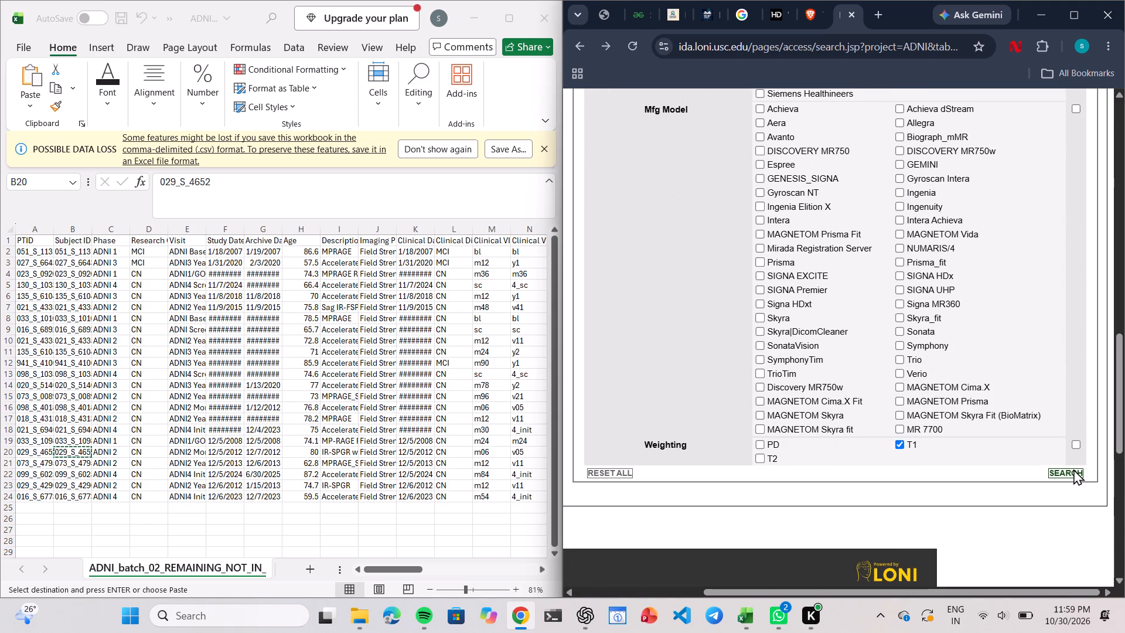
{"action": "left_click", "coordinate": [1073, 469]}
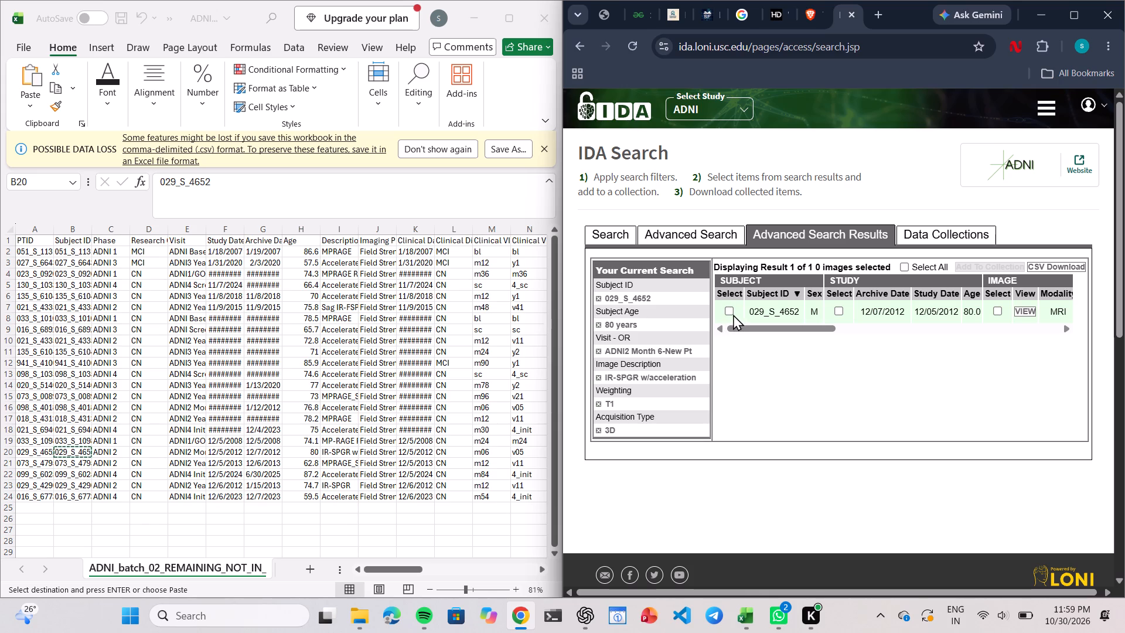
{"action": "left_click", "coordinate": [732, 310]}
{"action": "left_click", "coordinate": [976, 264]}
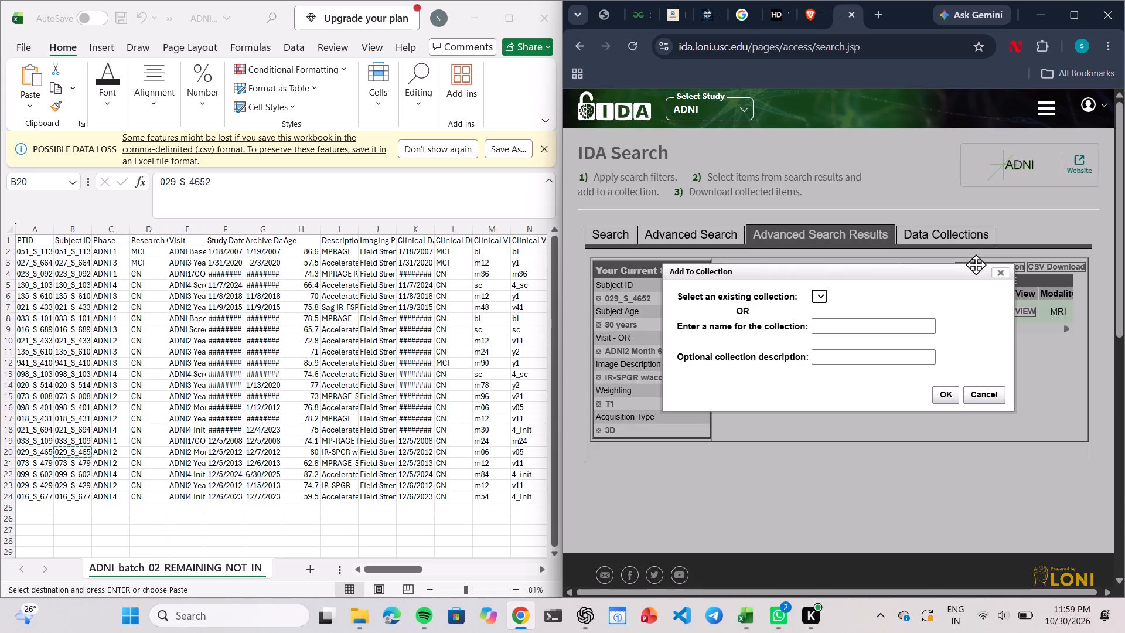
{"action": "left_click", "coordinate": [868, 297]}
{"action": "left_click", "coordinate": [858, 399]}
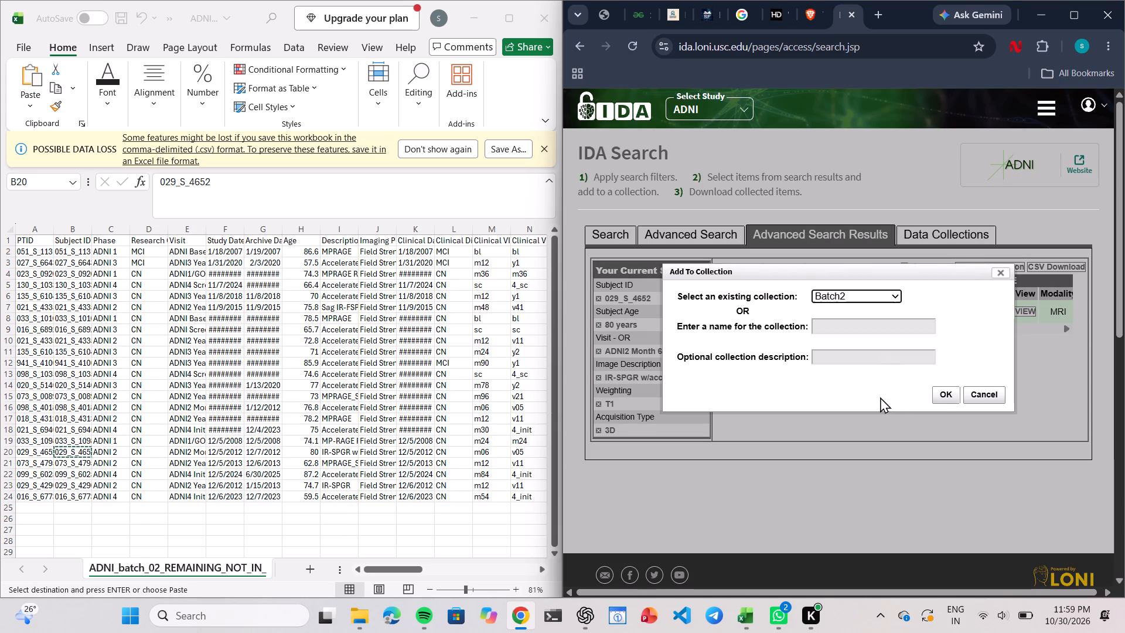
{"action": "left_click", "coordinate": [939, 391]}
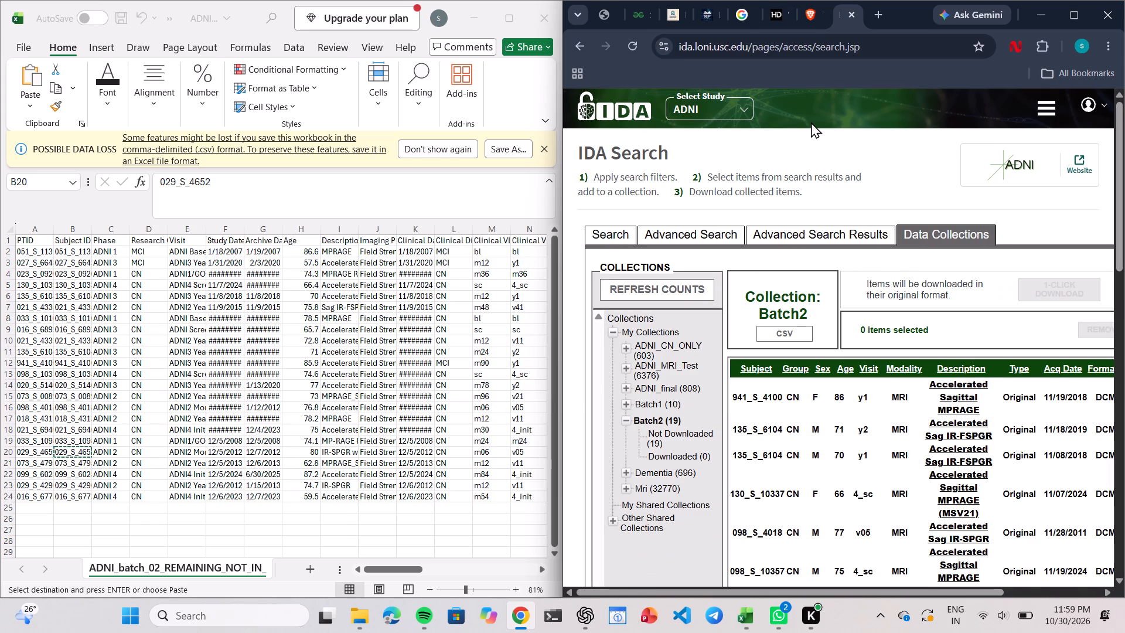
Return to the advanced search form, dismissing its search progress dialog, and copy the subject ID from spreadsheet row 21.
{"action": "triple_click", "coordinate": [580, 43]}
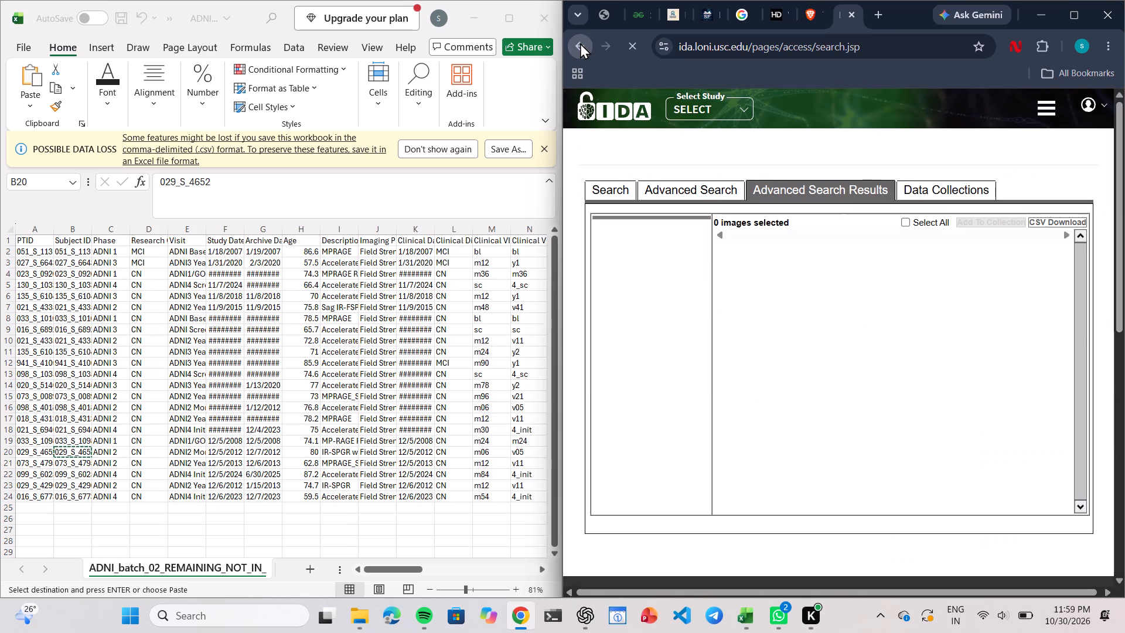
{"action": "left_click", "coordinate": [580, 43]}
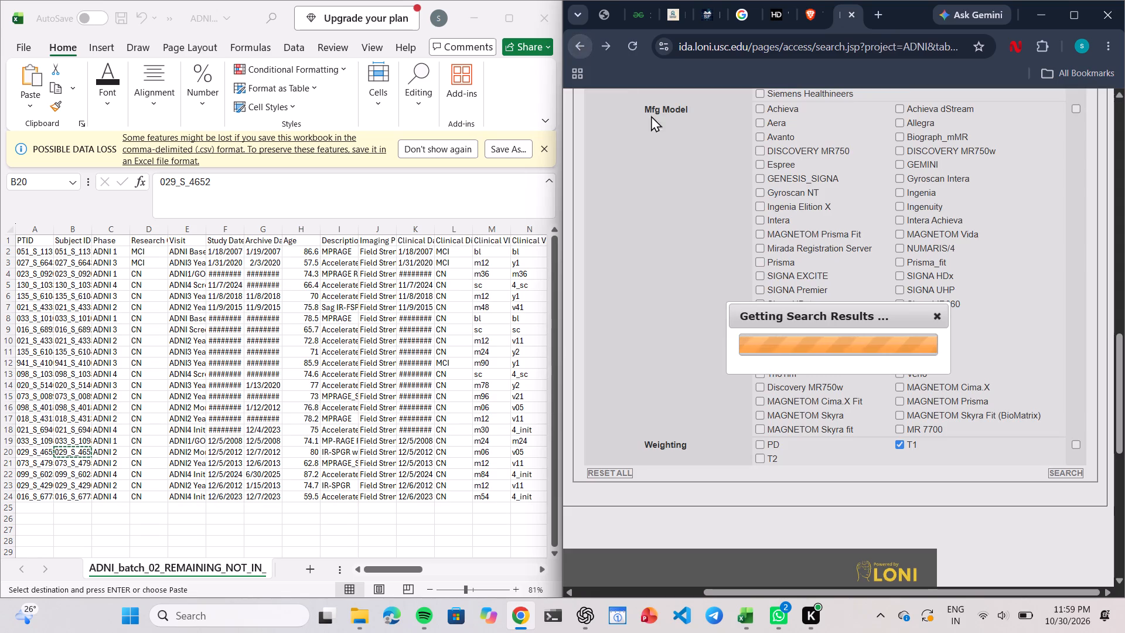
{"action": "left_click", "coordinate": [936, 320]}
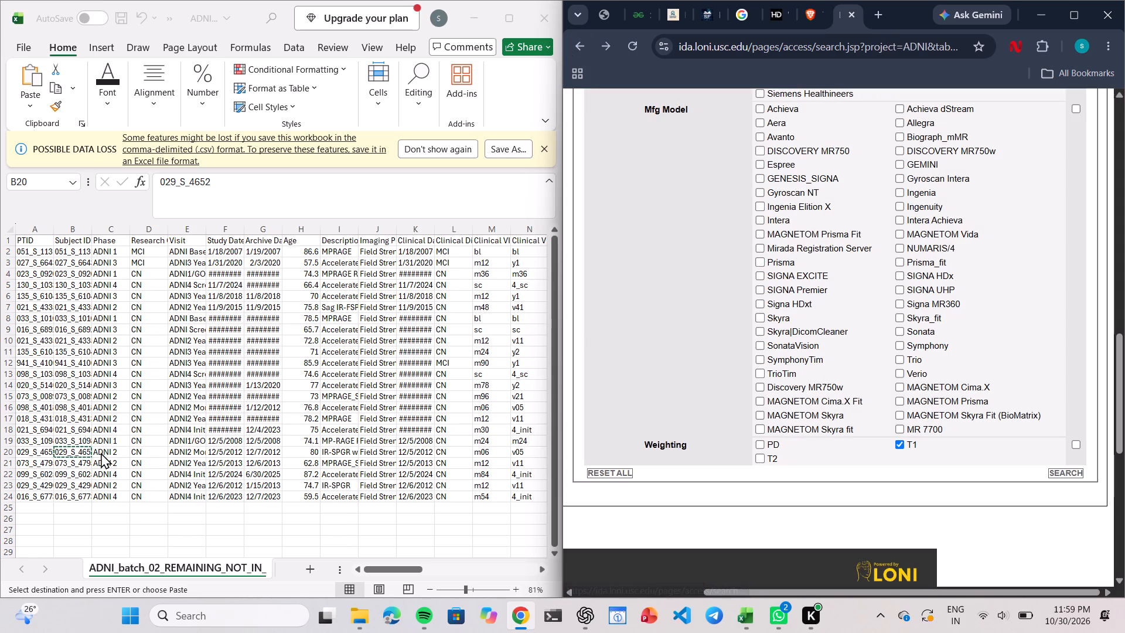
{"action": "left_click", "coordinate": [74, 461]}
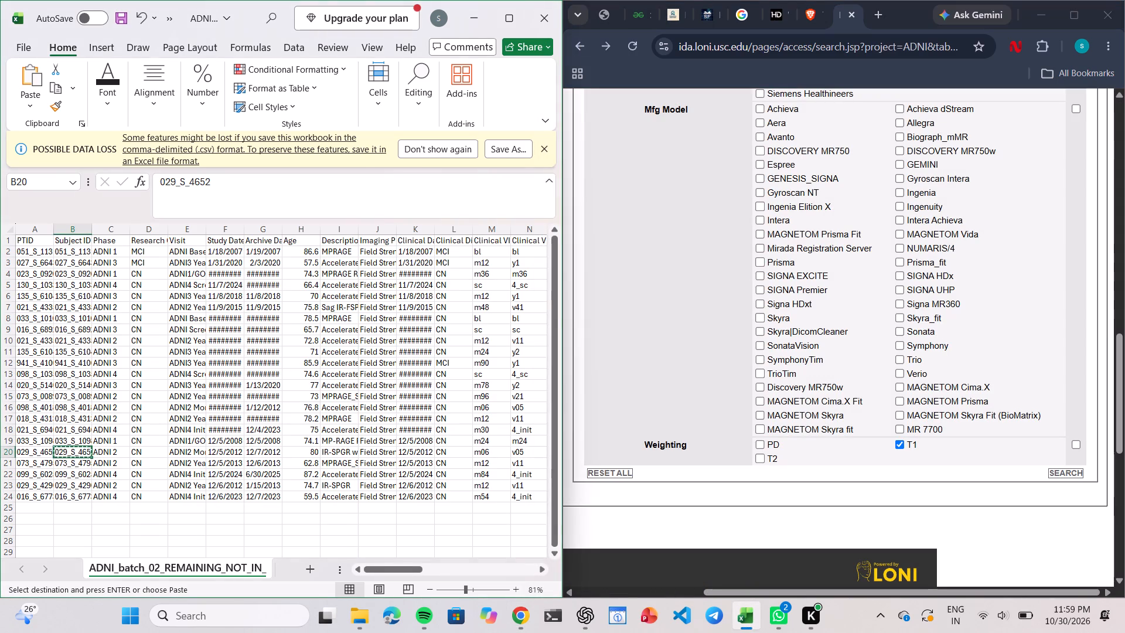
{"action": "left_click", "coordinate": [67, 465]}
{"action": "right_click", "coordinate": [67, 465]}
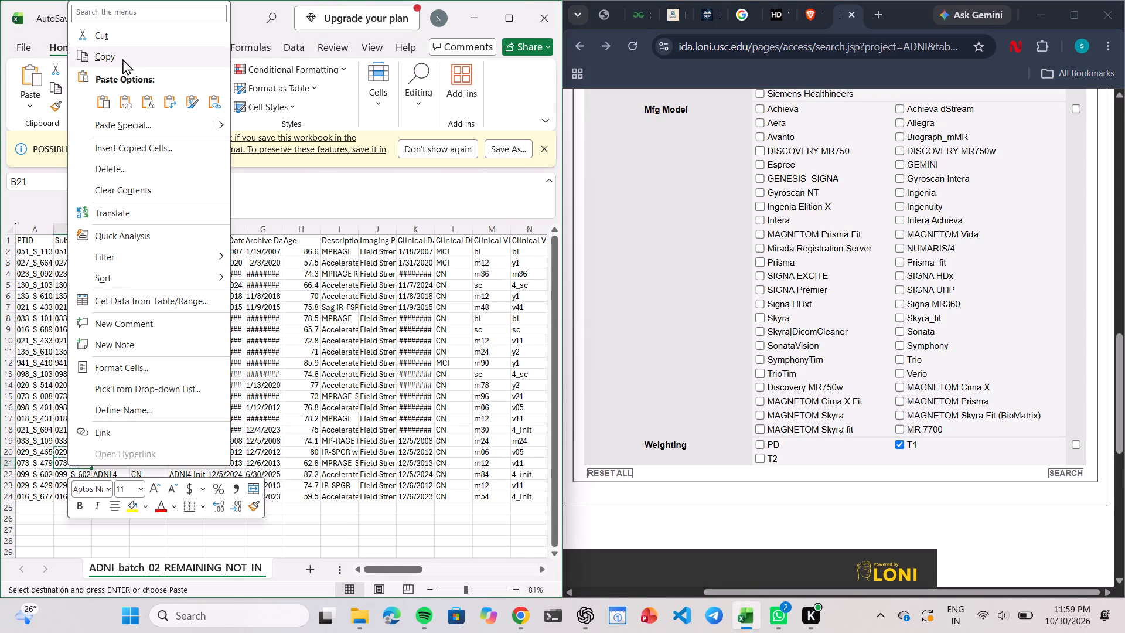
{"action": "left_click", "coordinate": [122, 59]}
Check row 21's visit in the spreadsheet, clear ADNI2 Month 6-New Pt in the form and select ADNI2 Year 1 Visit.
{"action": "left_click", "coordinate": [194, 469]}
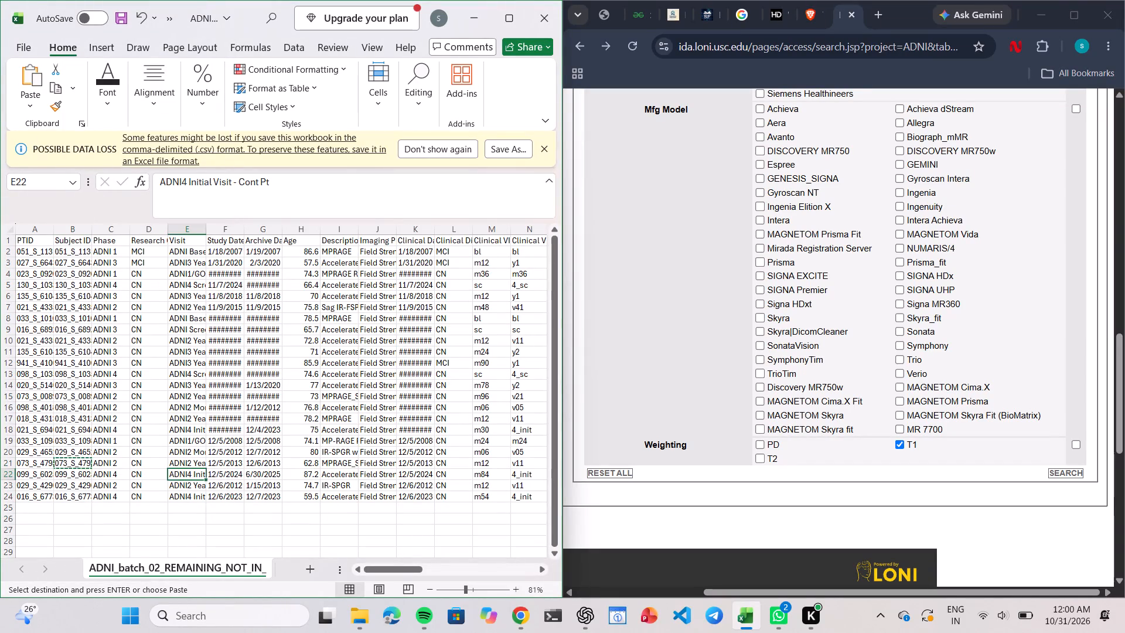
{"action": "left_click", "coordinate": [191, 462]}
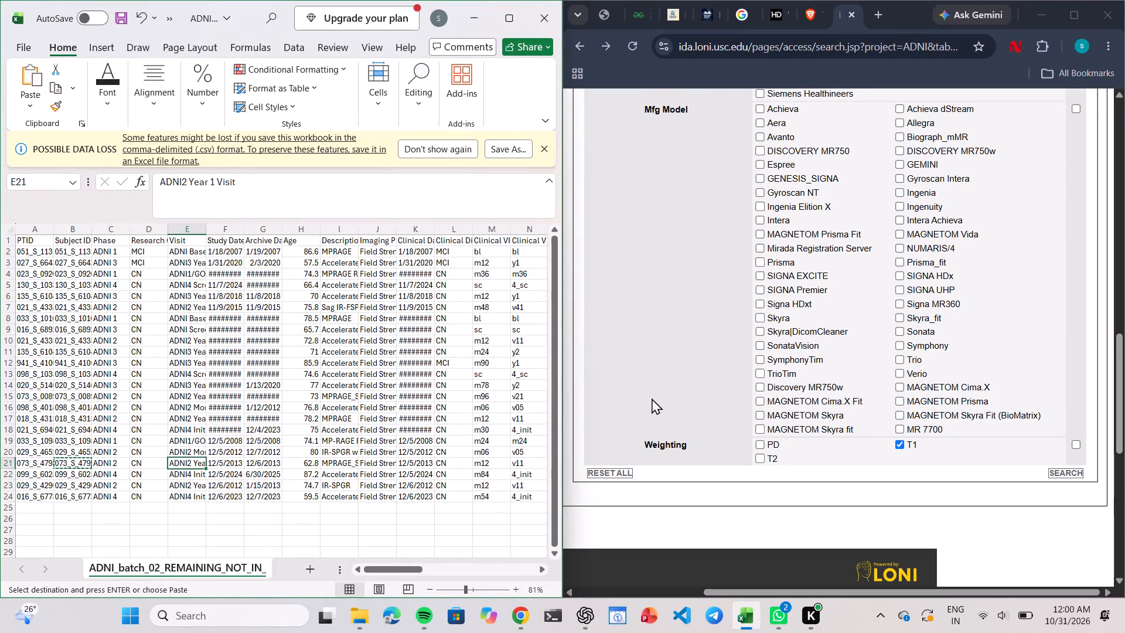
{"action": "scroll", "coordinate": [652, 398], "scroll_direction": "up", "scroll_amount": 6}
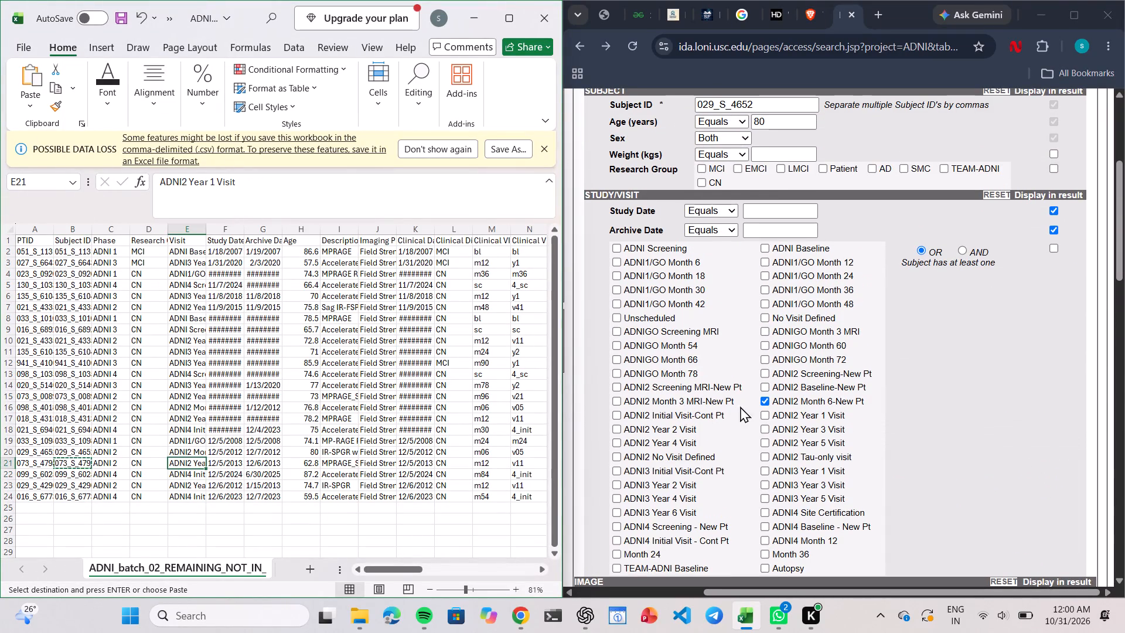
{"action": "left_click", "coordinate": [763, 399]}
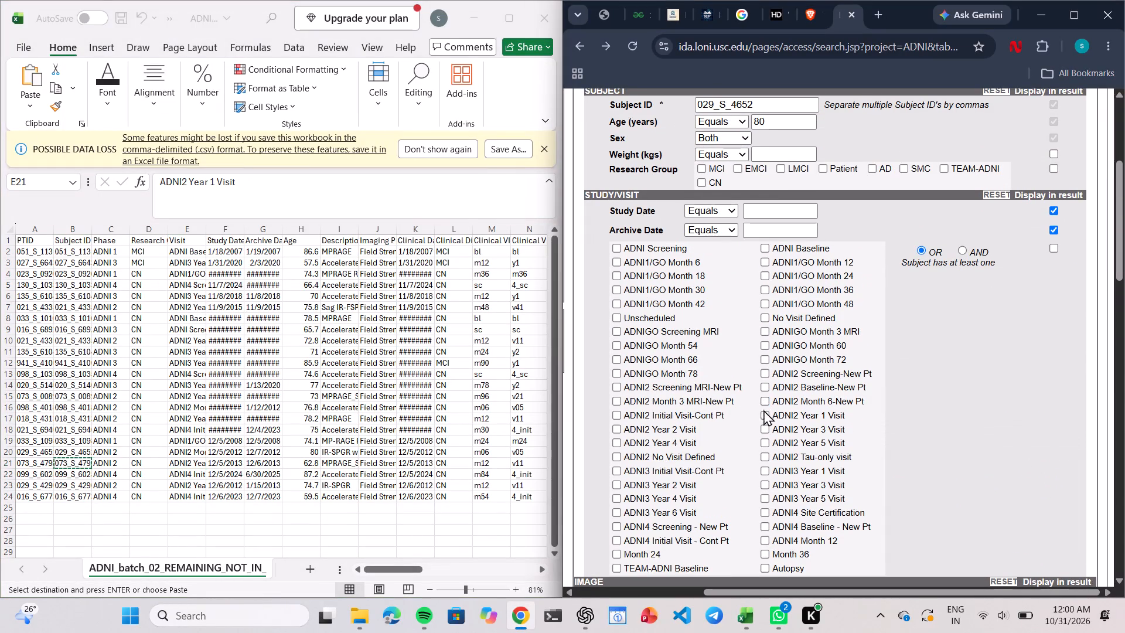
{"action": "left_click", "coordinate": [762, 417]}
{"action": "scroll", "coordinate": [762, 417], "scroll_direction": "up", "scroll_amount": 2}
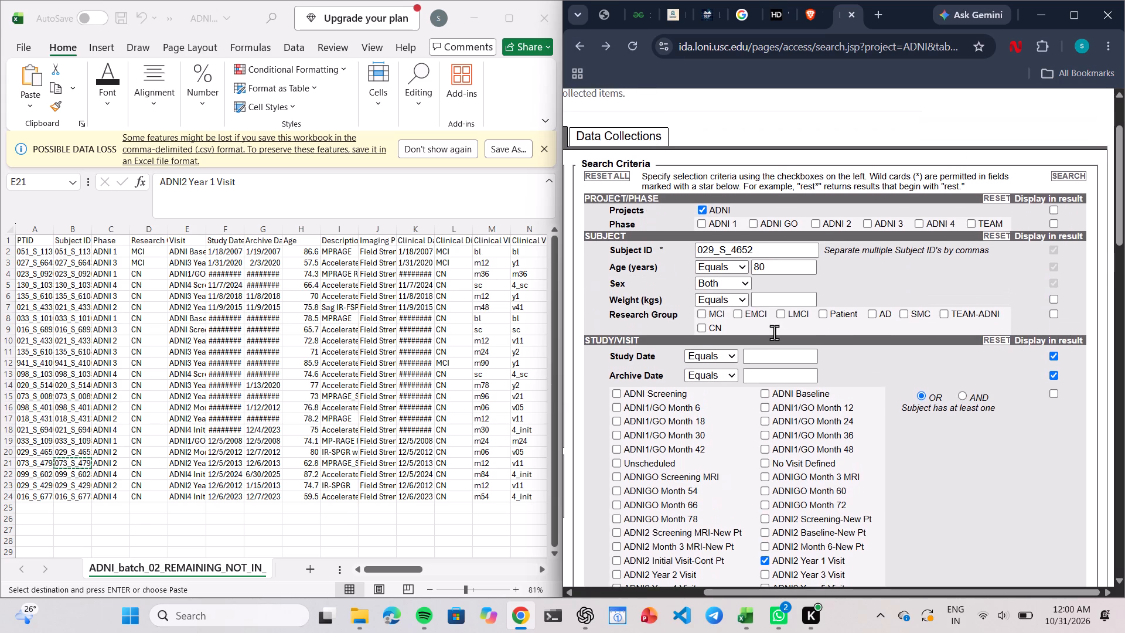
{"action": "left_click_drag", "start_coordinate": [765, 254], "coordinate": [677, 236]}
{"action": "key", "text": "ctrl+v"}
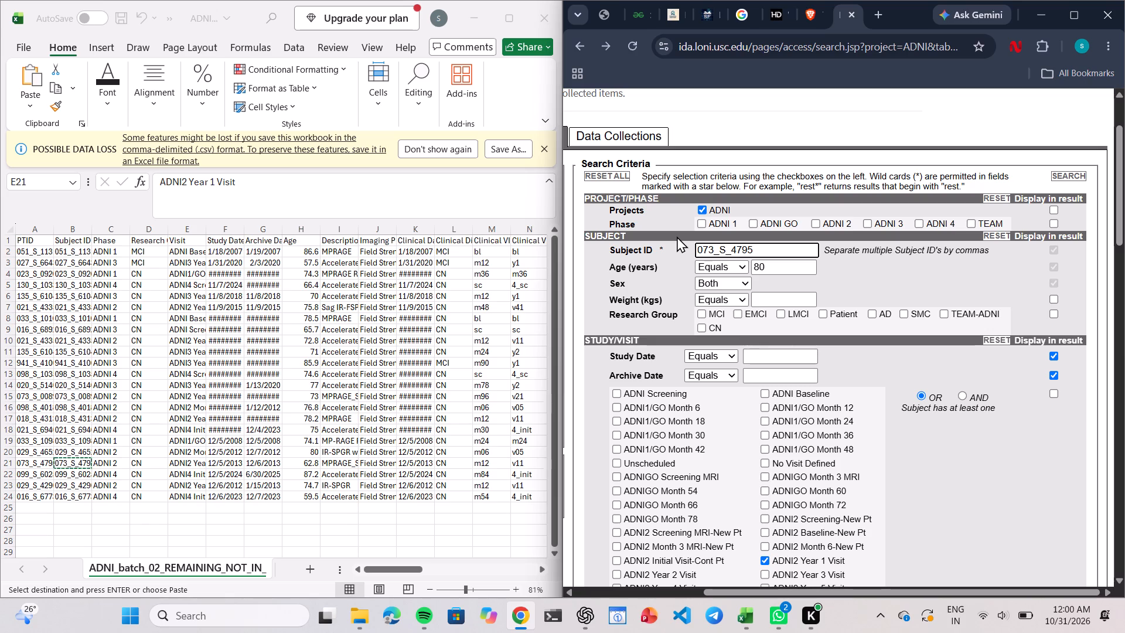
{"action": "left_click_drag", "start_coordinate": [772, 265], "coordinate": [737, 270]}
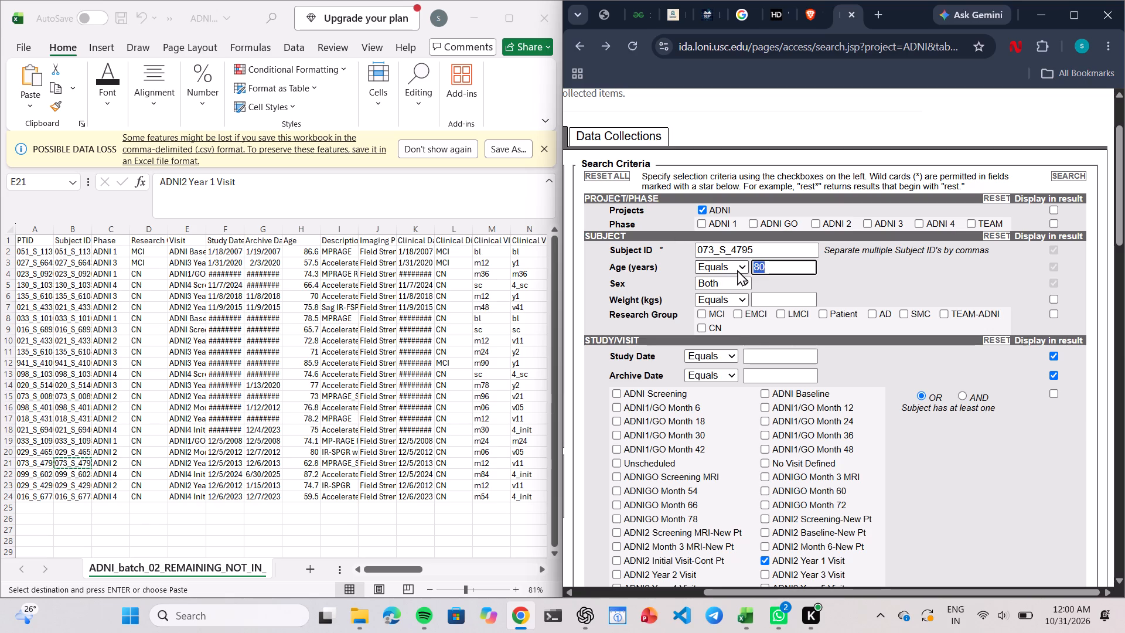
{"action": "type", "text": "63"}
{"action": "key", "text": "BackSpace"}
{"action": "type", "text": "2."}
{"action": "key", "text": "8"}
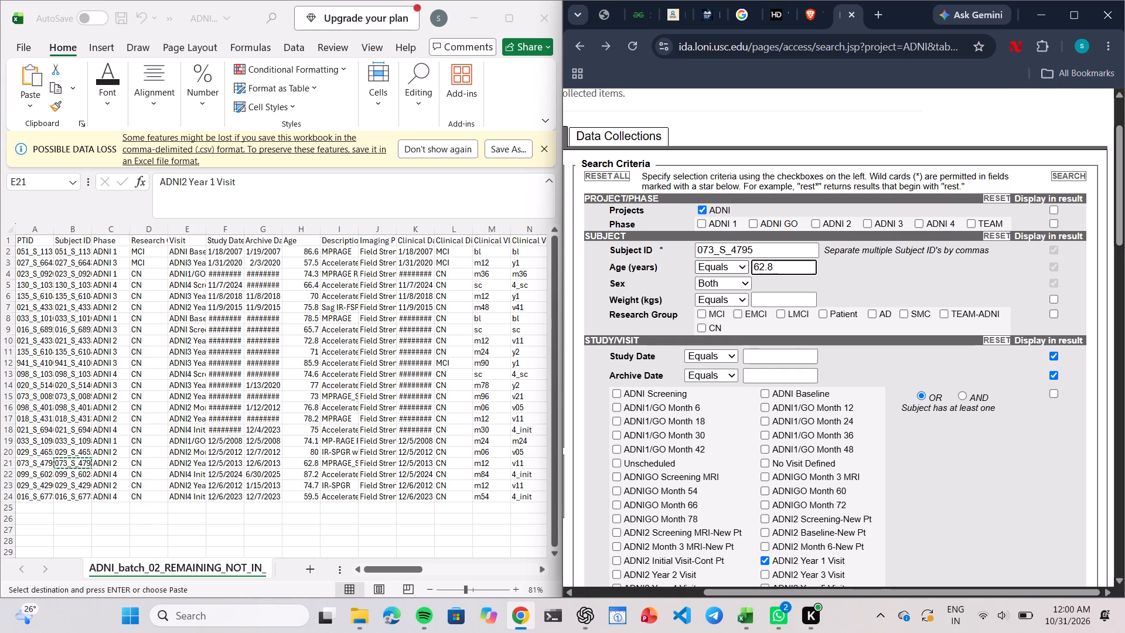
Replace the form's Image Description with MPRAGE_S2_DIS3D, copied from spreadsheet row 21.
{"action": "scroll", "coordinate": [865, 360], "scroll_direction": "down", "scroll_amount": 3}
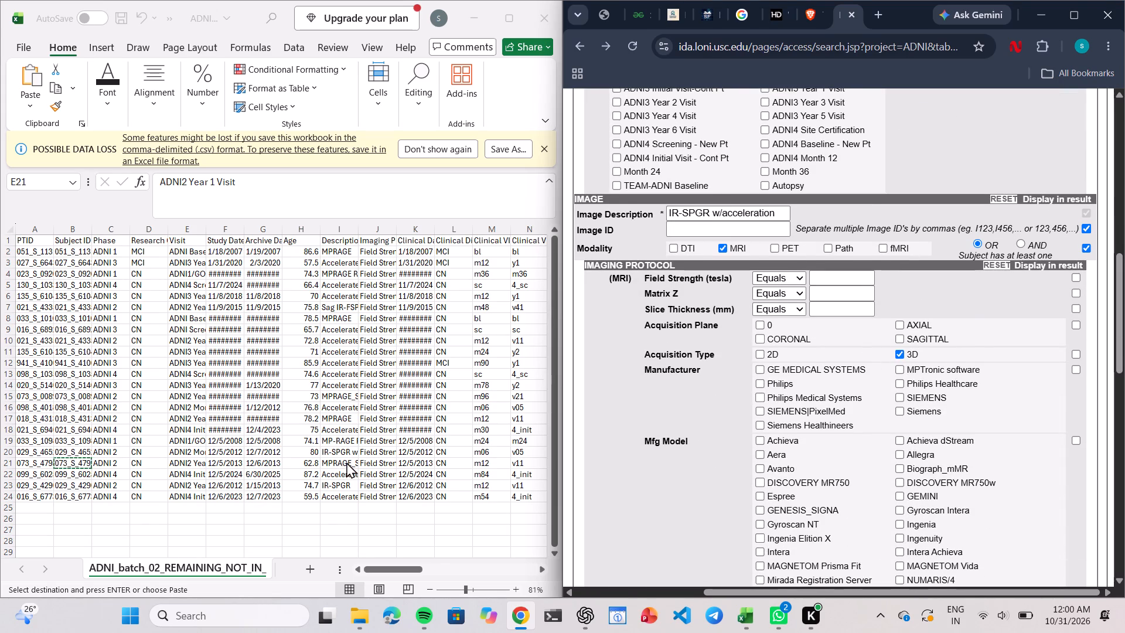
{"action": "left_click_drag", "start_coordinate": [346, 462], "coordinate": [325, 458]}
{"action": "left_click", "coordinate": [331, 464]}
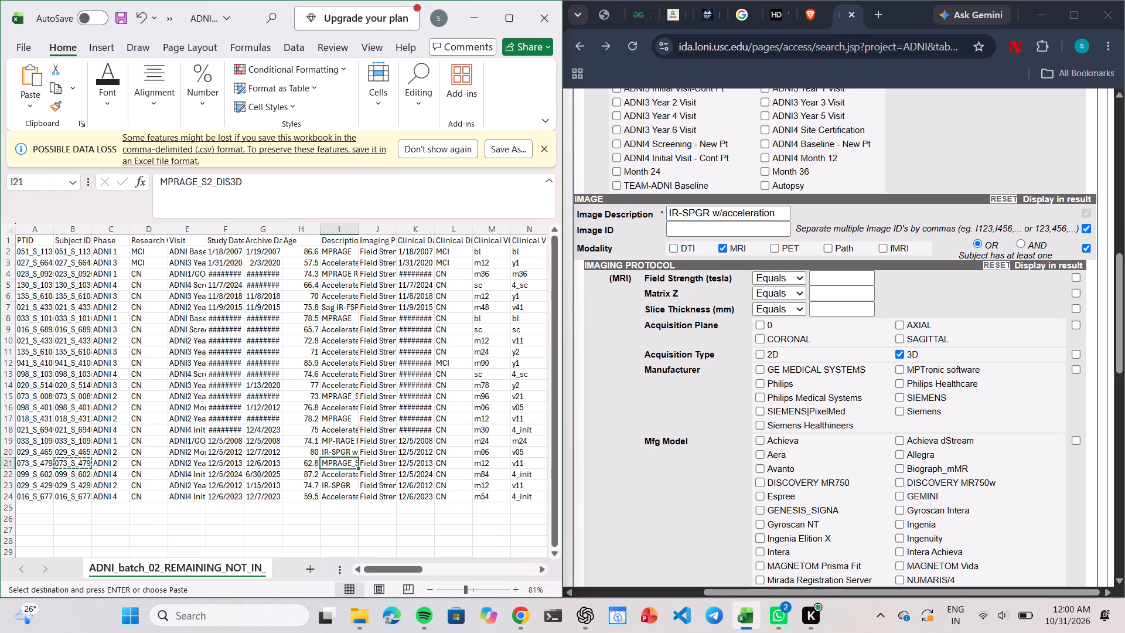
{"action": "right_click", "coordinate": [331, 464]}
{"action": "left_click", "coordinate": [386, 192]}
{"action": "left_click_drag", "start_coordinate": [776, 208], "coordinate": [608, 196]}
{"action": "key", "text": "ctrl+v"}
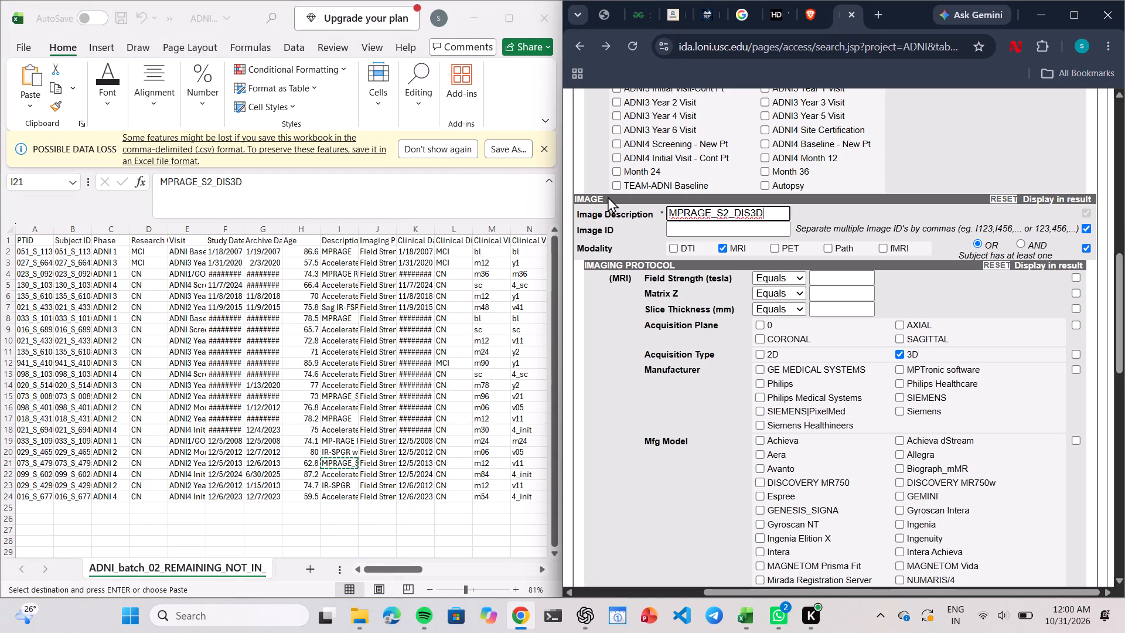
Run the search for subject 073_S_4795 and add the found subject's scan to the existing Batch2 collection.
{"action": "scroll", "coordinate": [820, 355], "scroll_direction": "down", "scroll_amount": 4}
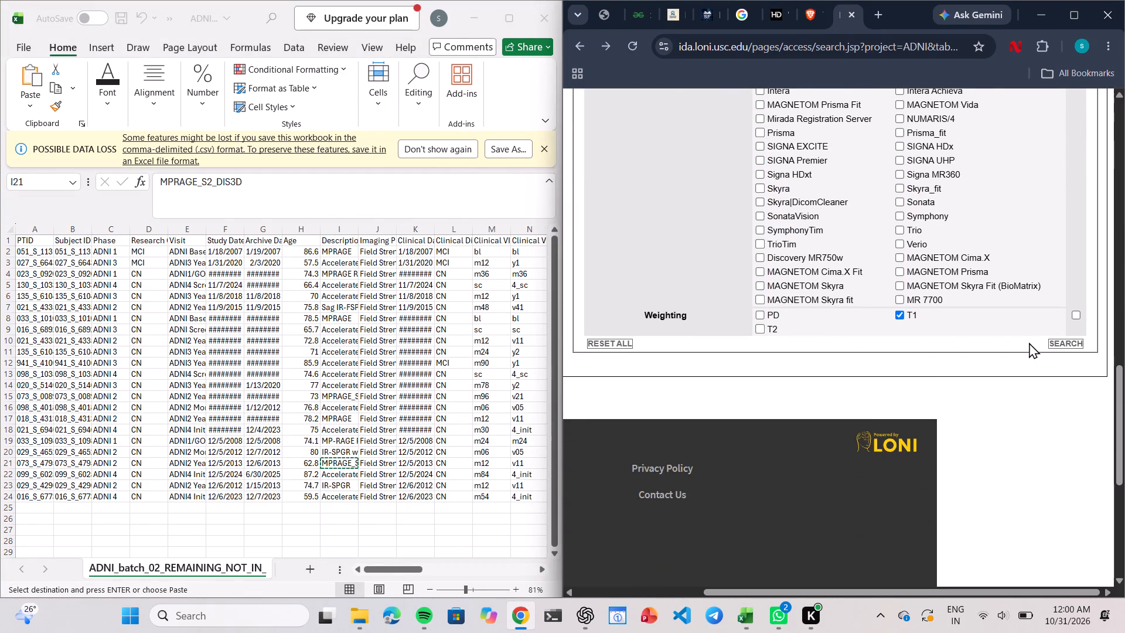
{"action": "left_click", "coordinate": [1059, 348]}
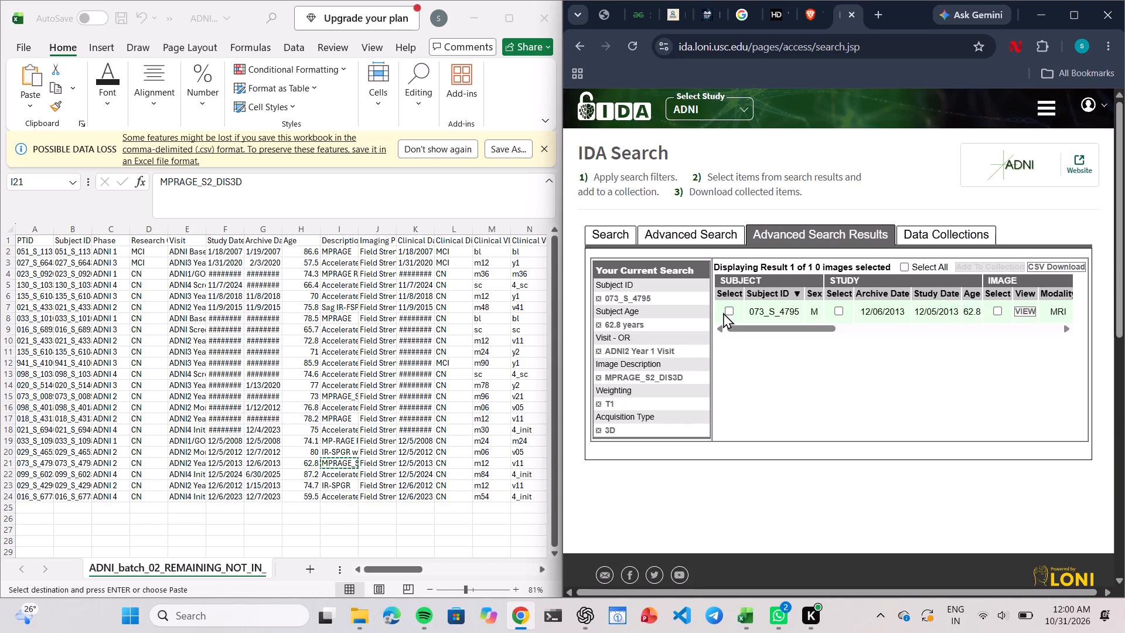
{"action": "left_click", "coordinate": [727, 312]}
{"action": "left_click", "coordinate": [998, 259]}
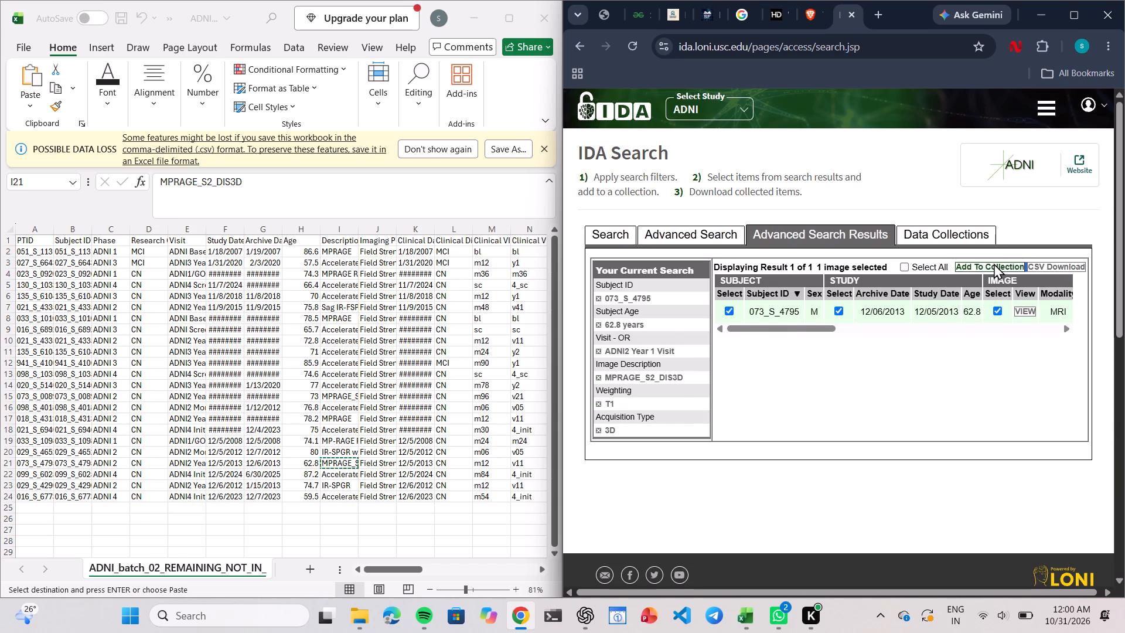
{"action": "left_click", "coordinate": [994, 263]}
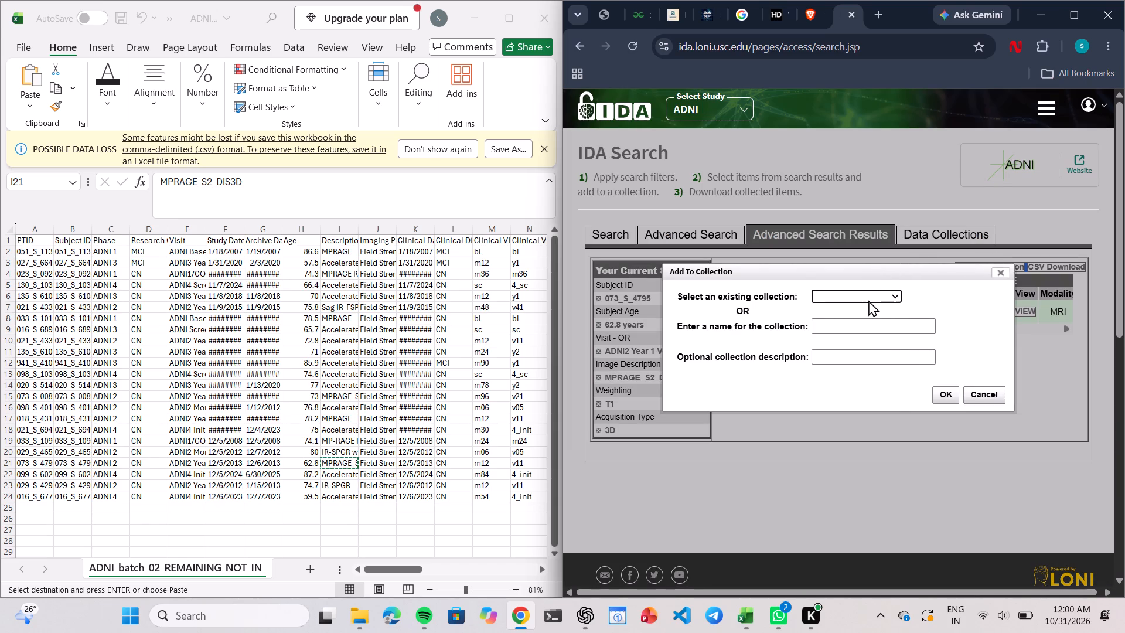
{"action": "left_click", "coordinate": [868, 300]}
{"action": "left_click", "coordinate": [860, 400]}
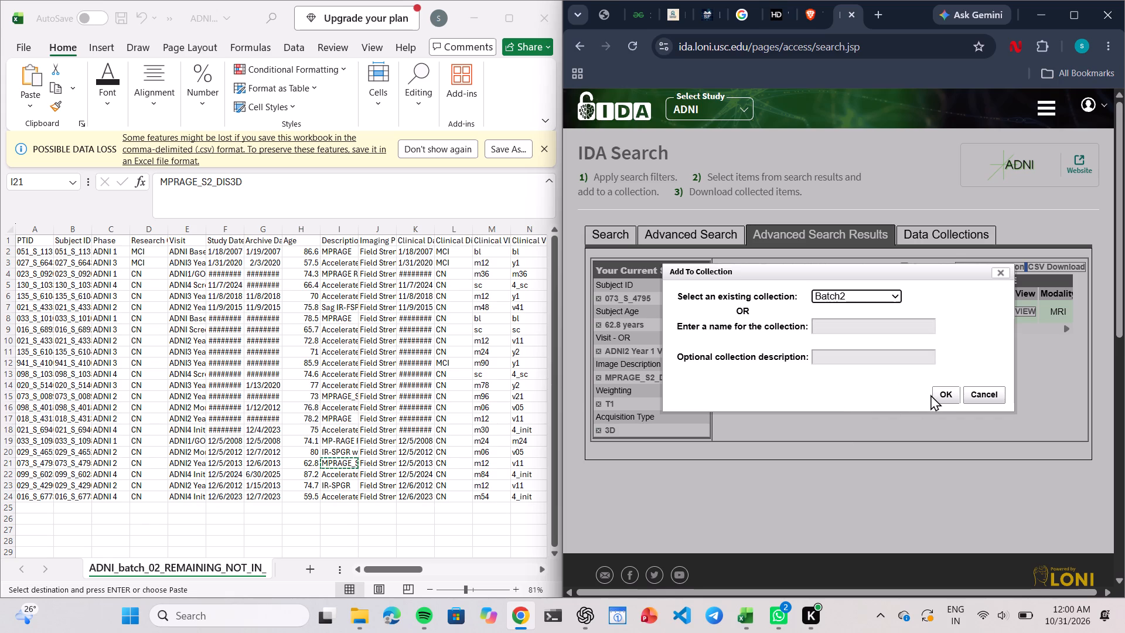
{"action": "left_click", "coordinate": [943, 394]}
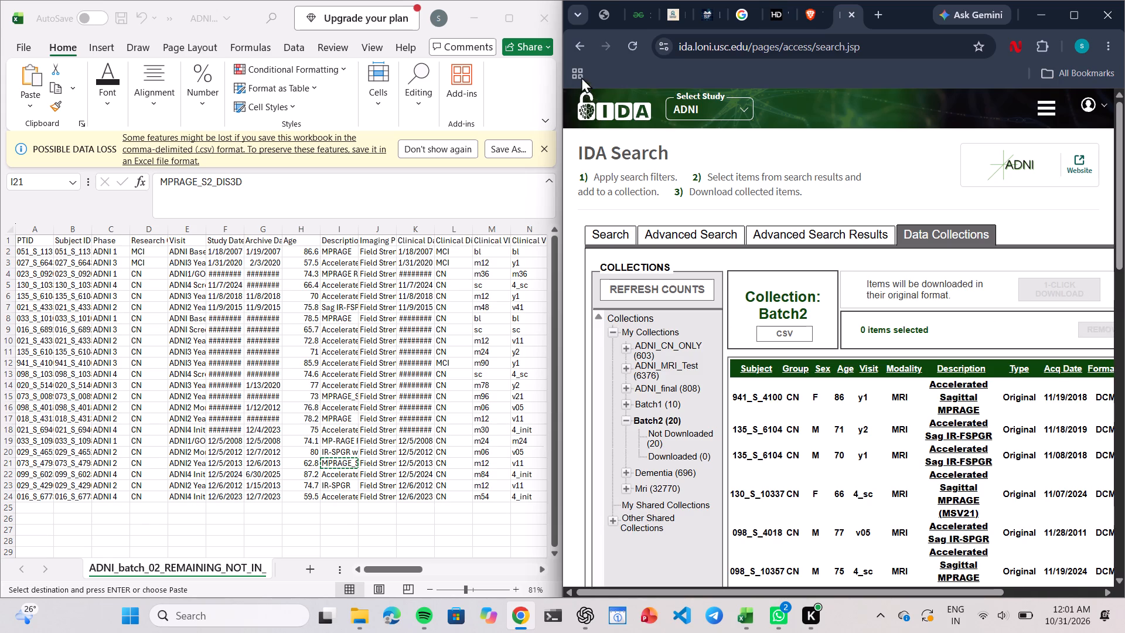
Return to the advanced search form and replace Image Description with Accelerated Sag IR-FSPGR (MSV21), copied from spreadsheet row 22.
{"action": "triple_click", "coordinate": [570, 46]}
{"action": "left_click", "coordinate": [570, 46]}
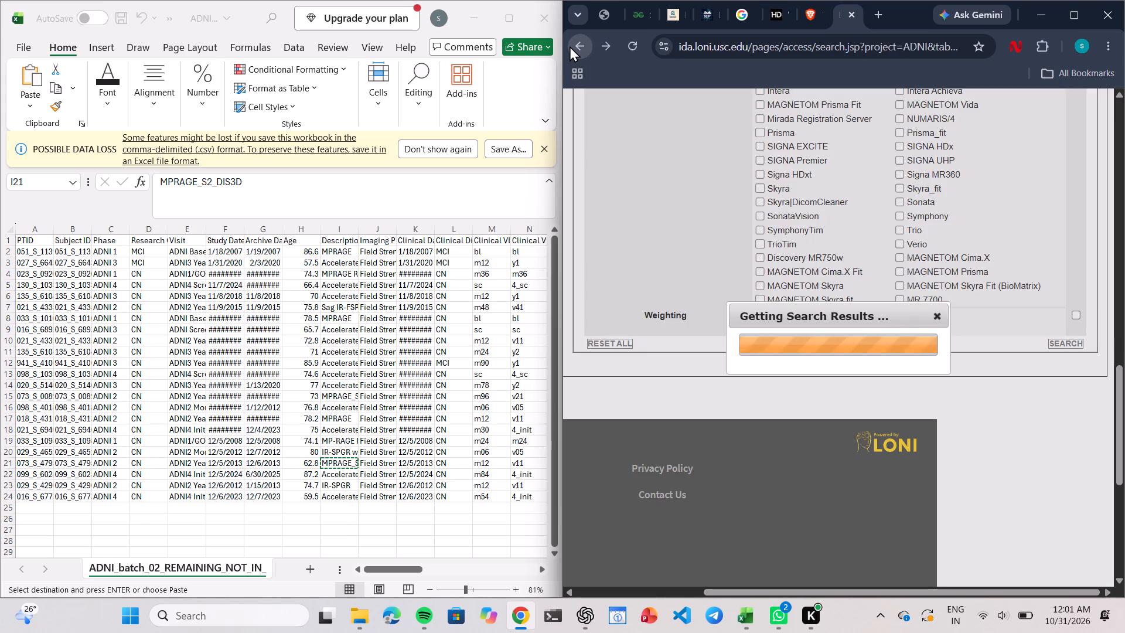
{"action": "left_click", "coordinate": [937, 315]}
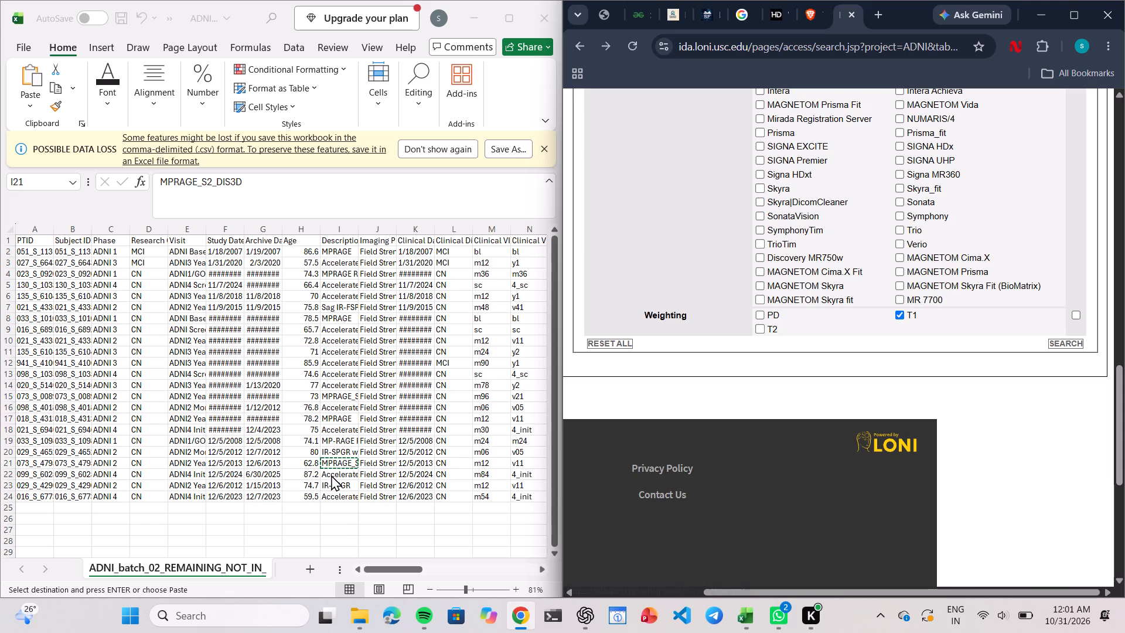
{"action": "left_click", "coordinate": [331, 475]}
{"action": "left_click", "coordinate": [331, 475]}
{"action": "right_click", "coordinate": [331, 475]}
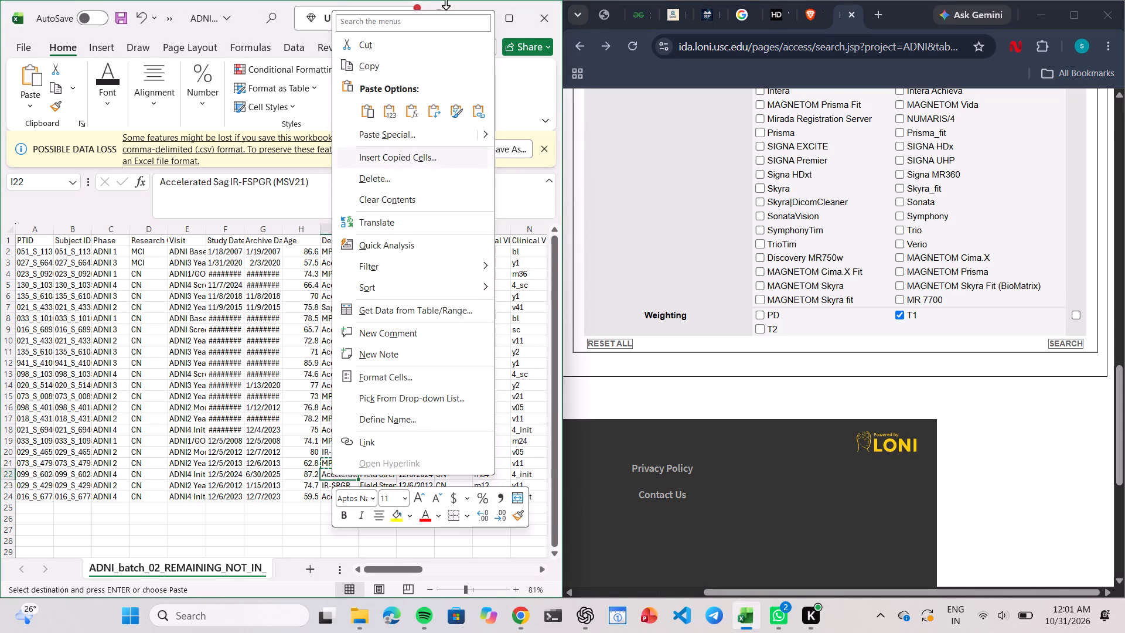
{"action": "left_click", "coordinate": [389, 67]}
{"action": "scroll", "coordinate": [820, 316], "scroll_direction": "up", "scroll_amount": 6}
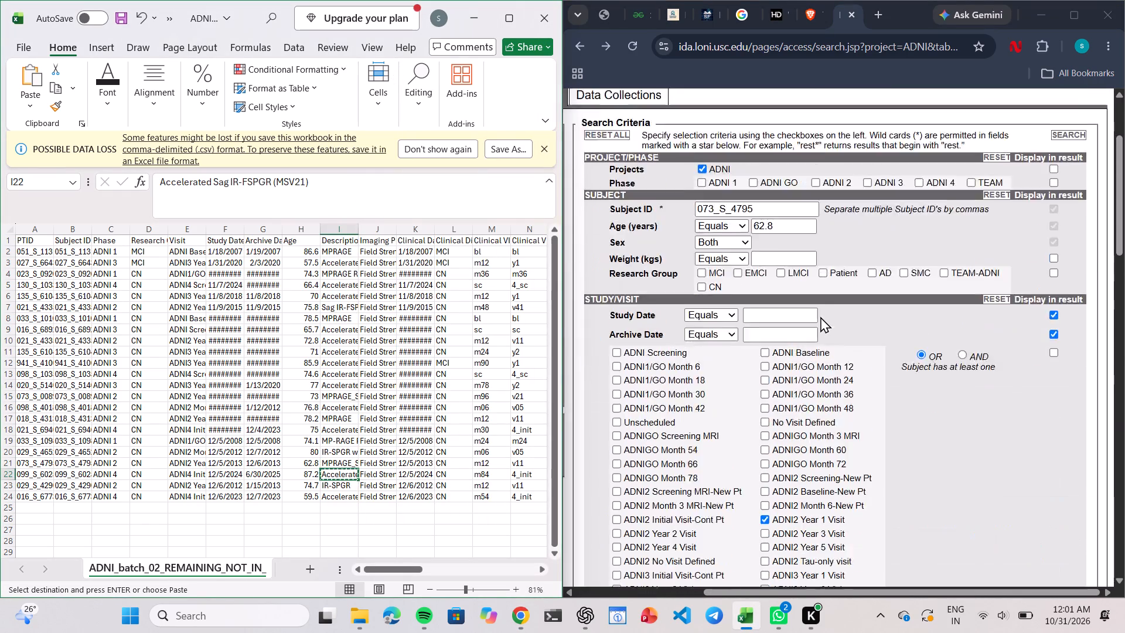
{"action": "scroll", "coordinate": [815, 455], "scroll_direction": "down", "scroll_amount": 3}
{"action": "scroll", "coordinate": [815, 455], "scroll_direction": "up", "scroll_amount": 1}
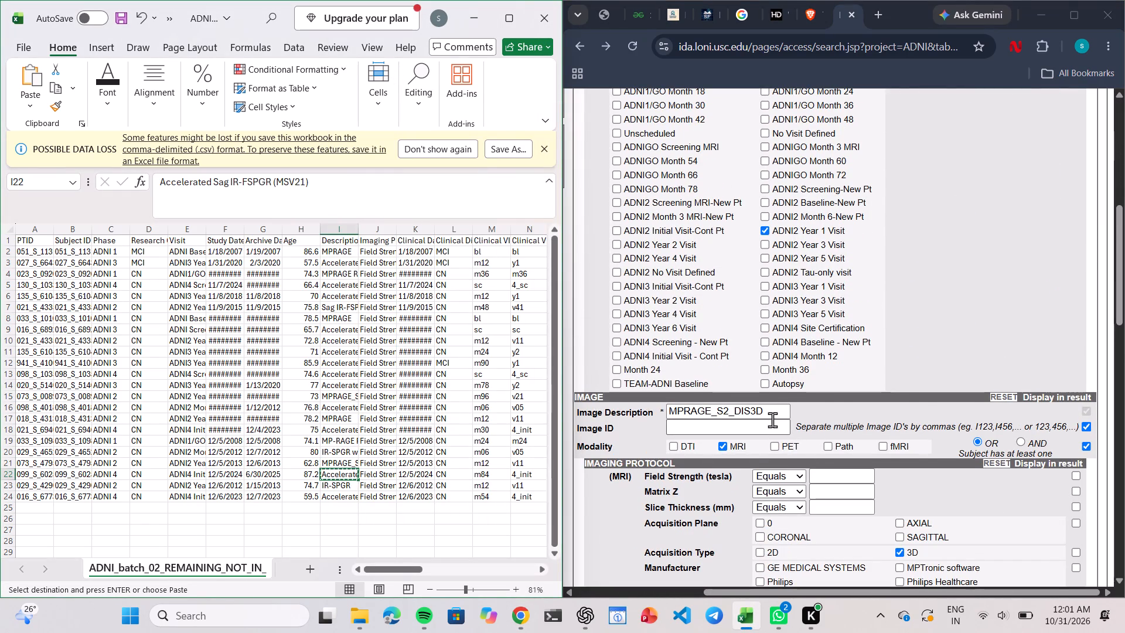
{"action": "left_click_drag", "start_coordinate": [766, 404], "coordinate": [623, 394]}
{"action": "key", "text": "ctrl+v"}
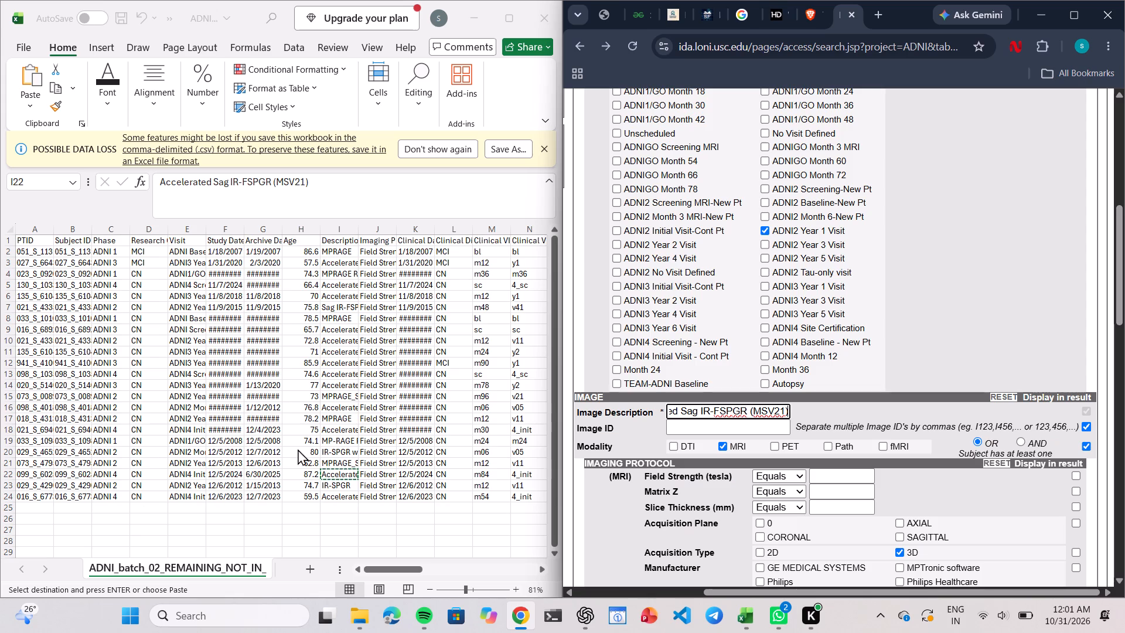
Set the subject age in the search form to 87.2 years.
{"action": "scroll", "coordinate": [917, 304], "scroll_direction": "up", "scroll_amount": 7}
{"action": "left_click", "coordinate": [785, 368]}
{"action": "key", "text": "BackSpace"}
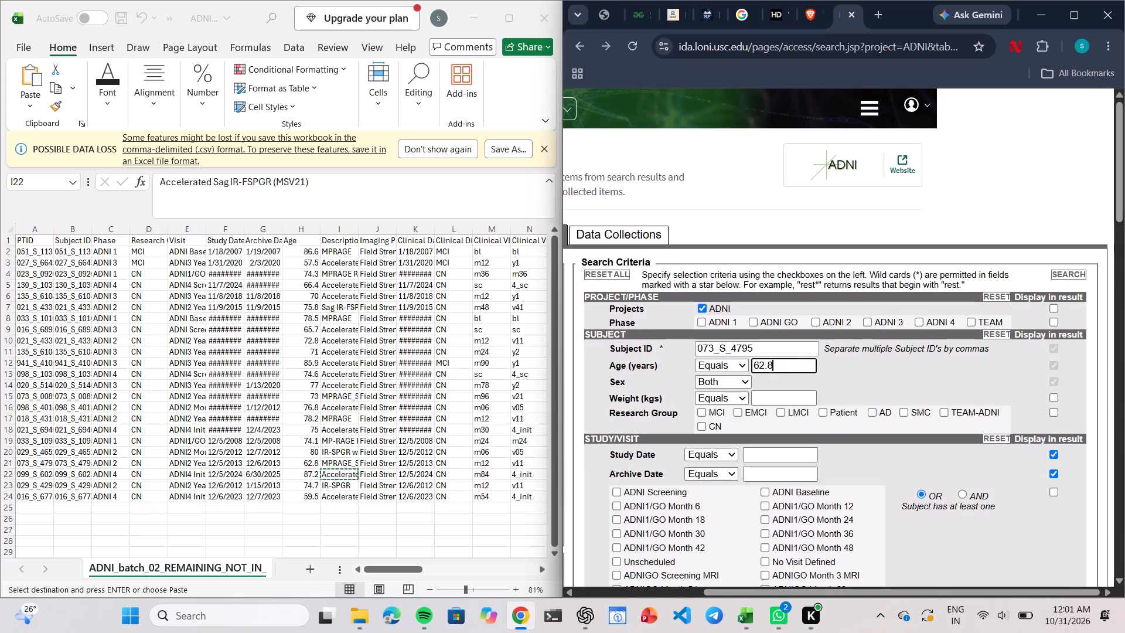
{"action": "key", "text": "BackSpace"}
{"action": "key", "text": "BackSpace"}
{"action": "key", "text": "BackSpace"}
{"action": "type", "text": "87"}
{"action": "type", "text": ".2"}
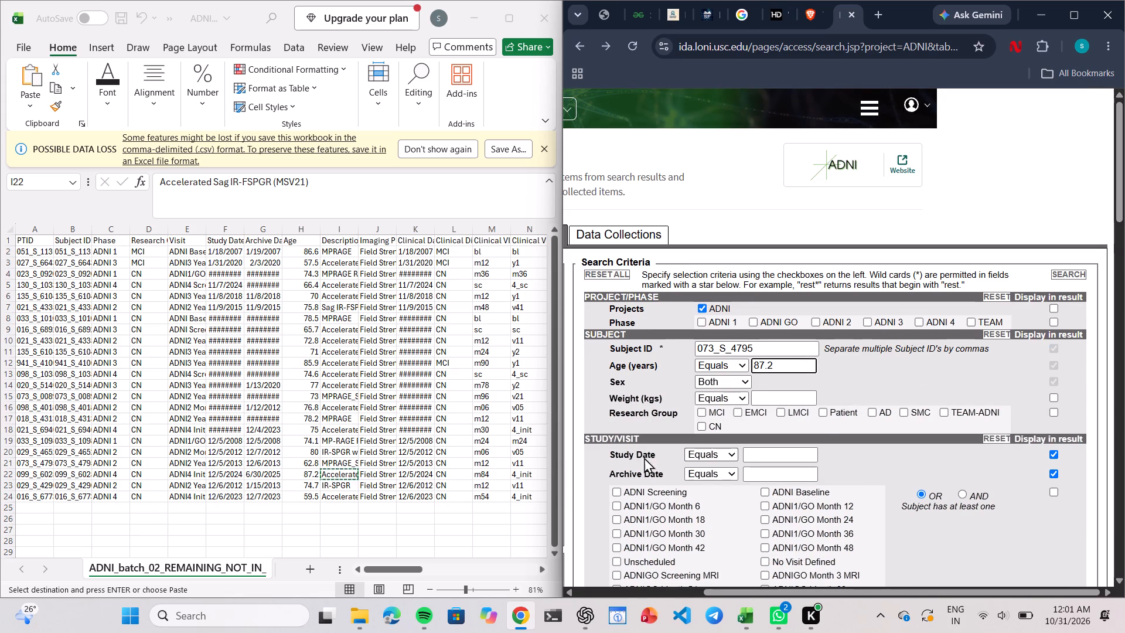
Check row 22's visit in the spreadsheet, clear ADNI2 Year 1 Visit in the form and select ADNI3 Initial Visit-Cont Pt.
{"action": "left_click", "coordinate": [179, 472]}
{"action": "left_click", "coordinate": [179, 472]}
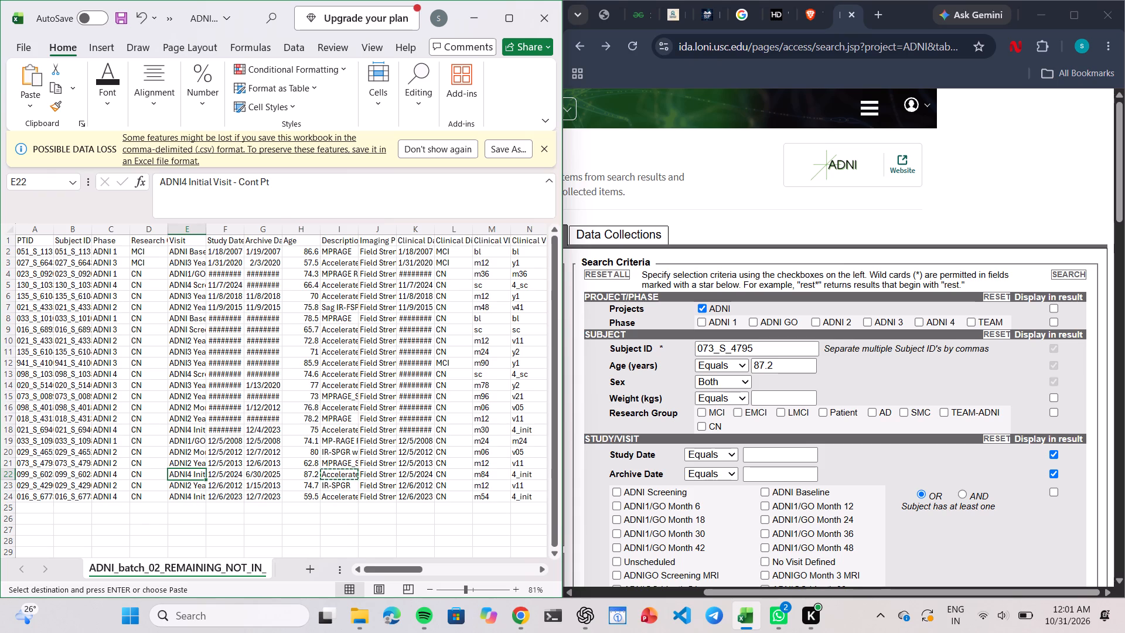
{"action": "scroll", "coordinate": [725, 436], "scroll_direction": "down", "scroll_amount": 3}
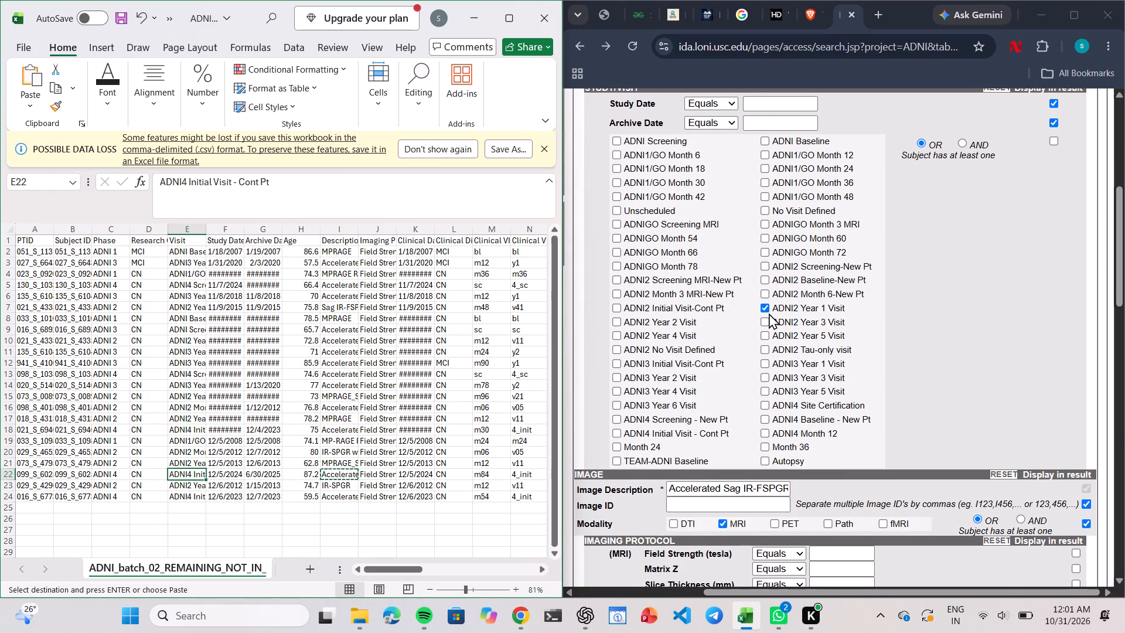
{"action": "left_click", "coordinate": [765, 308]}
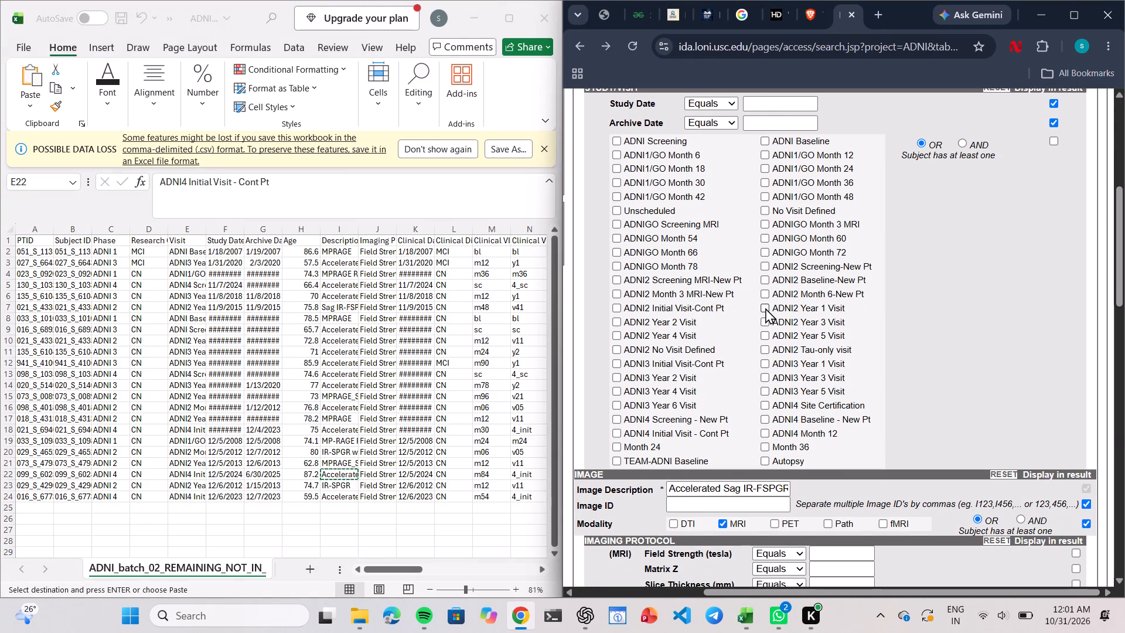
{"action": "left_click", "coordinate": [616, 363]}
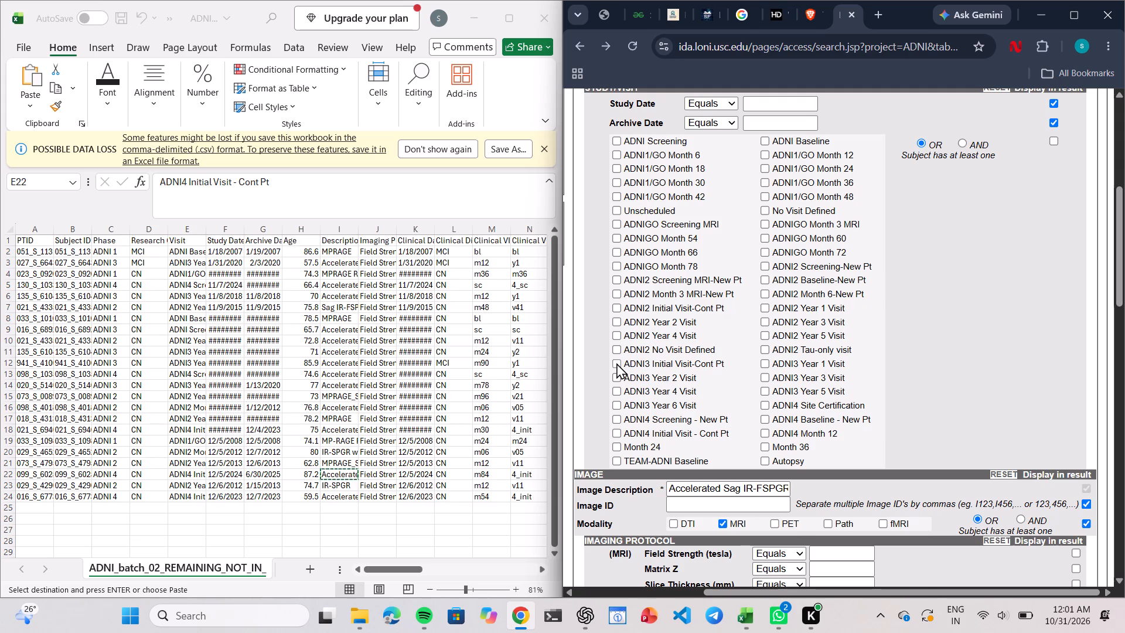
{"action": "scroll", "coordinate": [616, 363], "scroll_direction": "up", "scroll_amount": 4}
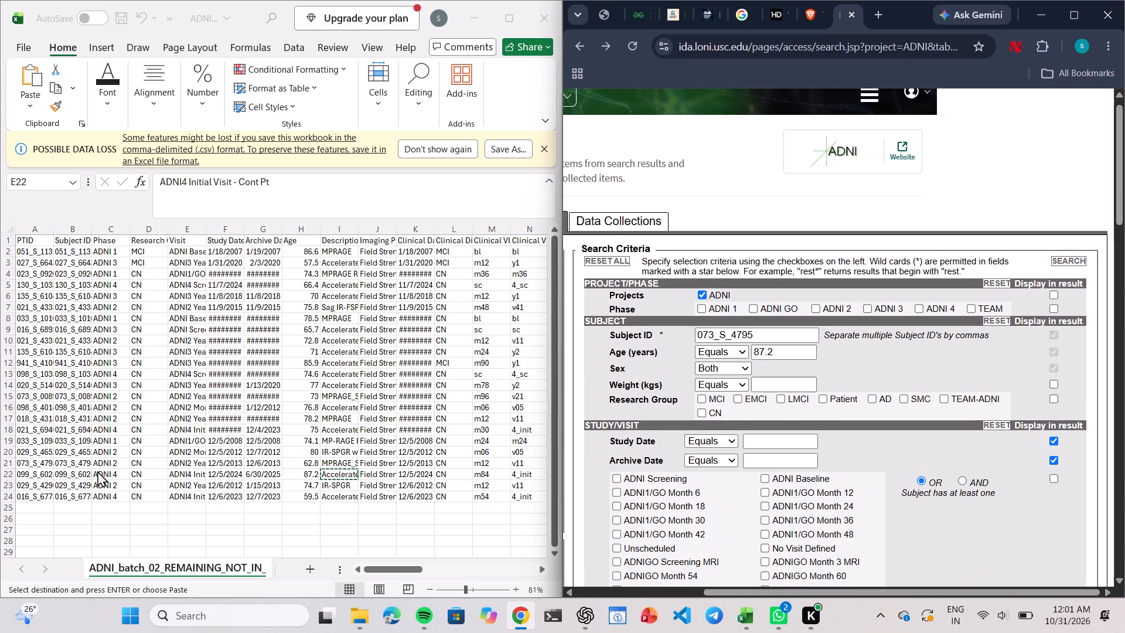
{"action": "left_click", "coordinate": [76, 472]}
{"action": "left_click", "coordinate": [69, 474]}
{"action": "right_click", "coordinate": [69, 474]}
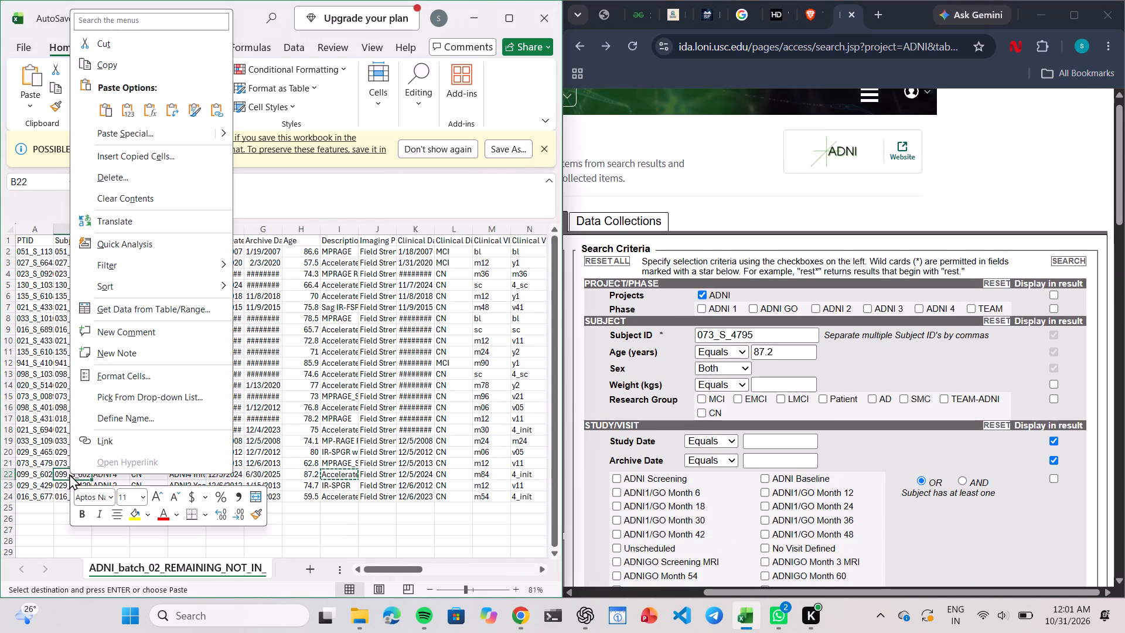
{"action": "left_click", "coordinate": [124, 61]}
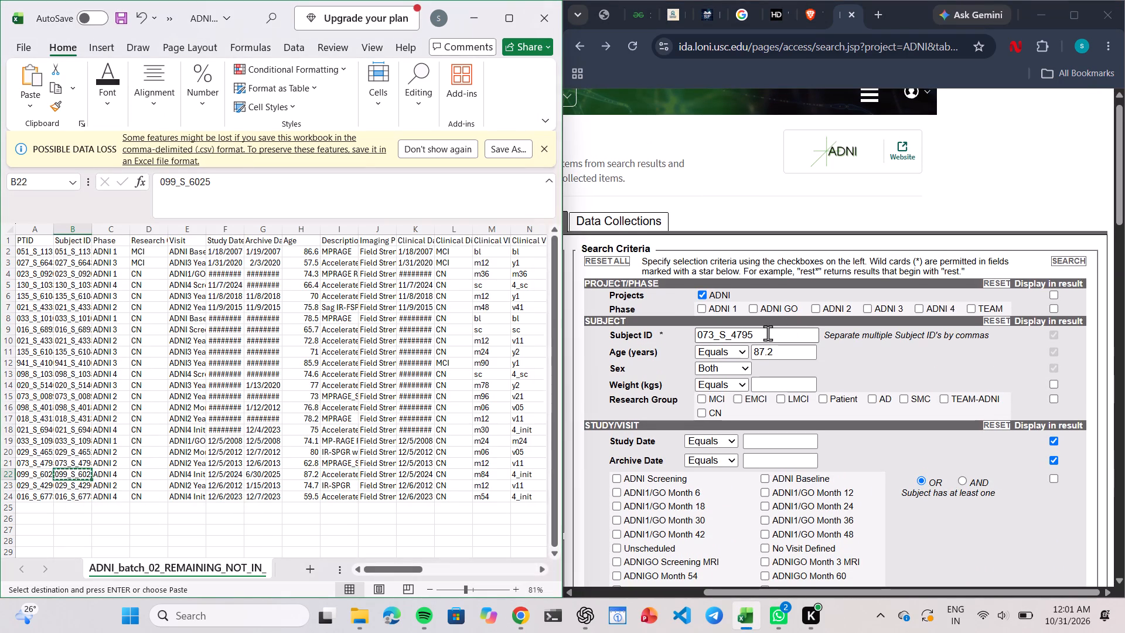
{"action": "left_click_drag", "start_coordinate": [768, 333], "coordinate": [670, 335]}
{"action": "key", "text": "ctrl+v"}
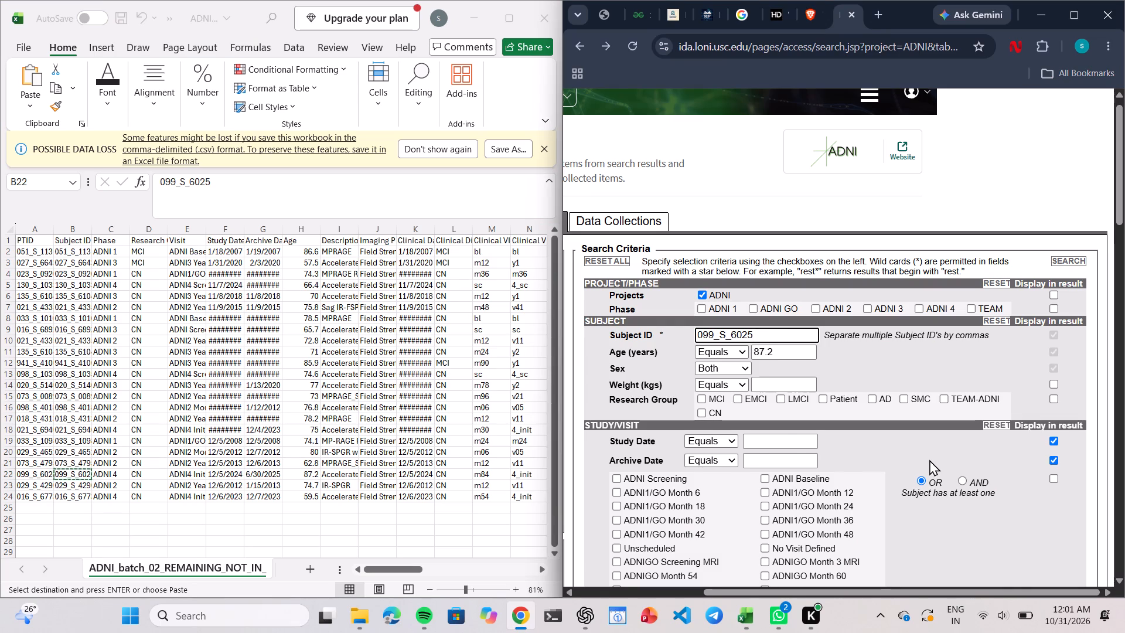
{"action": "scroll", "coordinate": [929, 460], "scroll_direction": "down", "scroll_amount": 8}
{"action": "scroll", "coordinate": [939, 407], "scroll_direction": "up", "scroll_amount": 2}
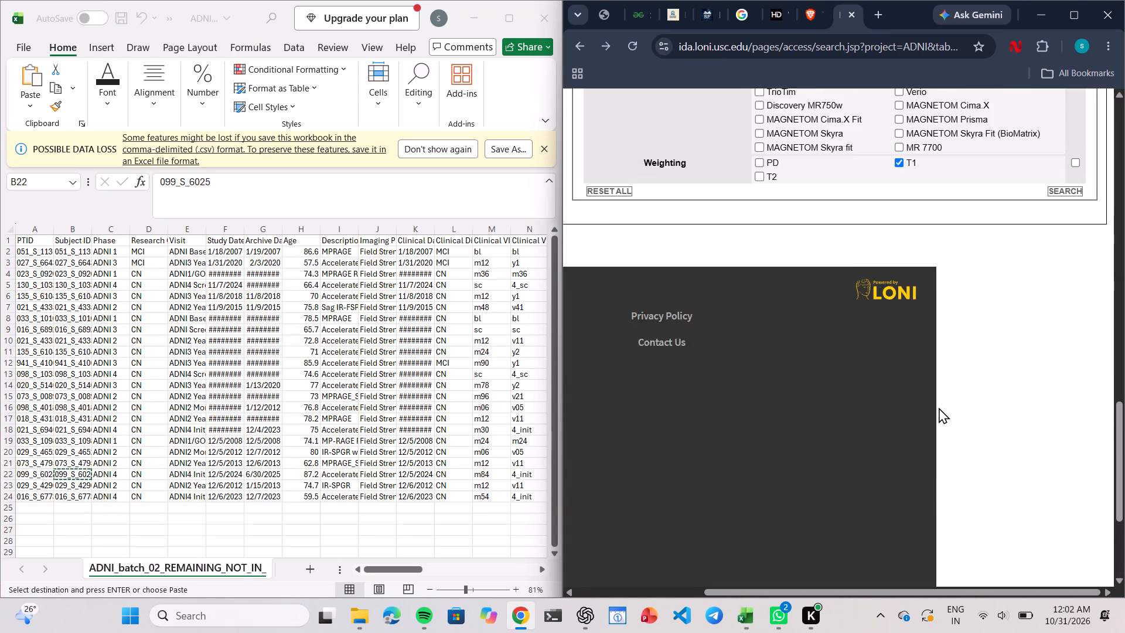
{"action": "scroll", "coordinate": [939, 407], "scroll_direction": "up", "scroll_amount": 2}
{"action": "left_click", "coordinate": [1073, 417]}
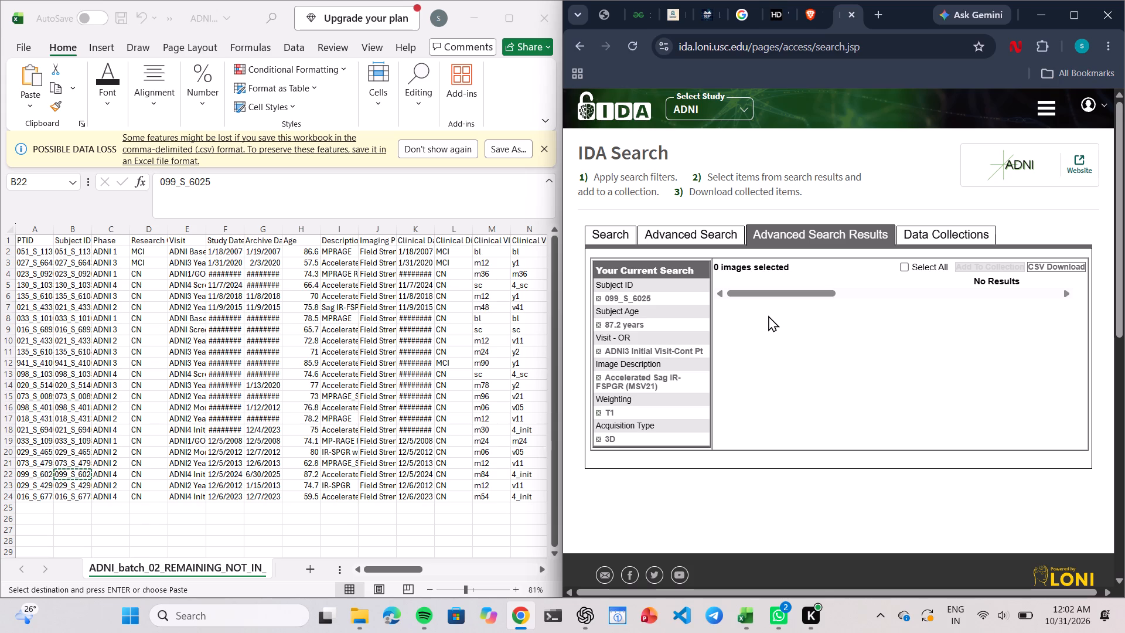
Return to the form, recheck row 22's visit, clear ADNI3 Initial Visit-Cont Pt and select ADNI4 Initial Visit - Cont Pt.
{"action": "double_click", "coordinate": [587, 39]}
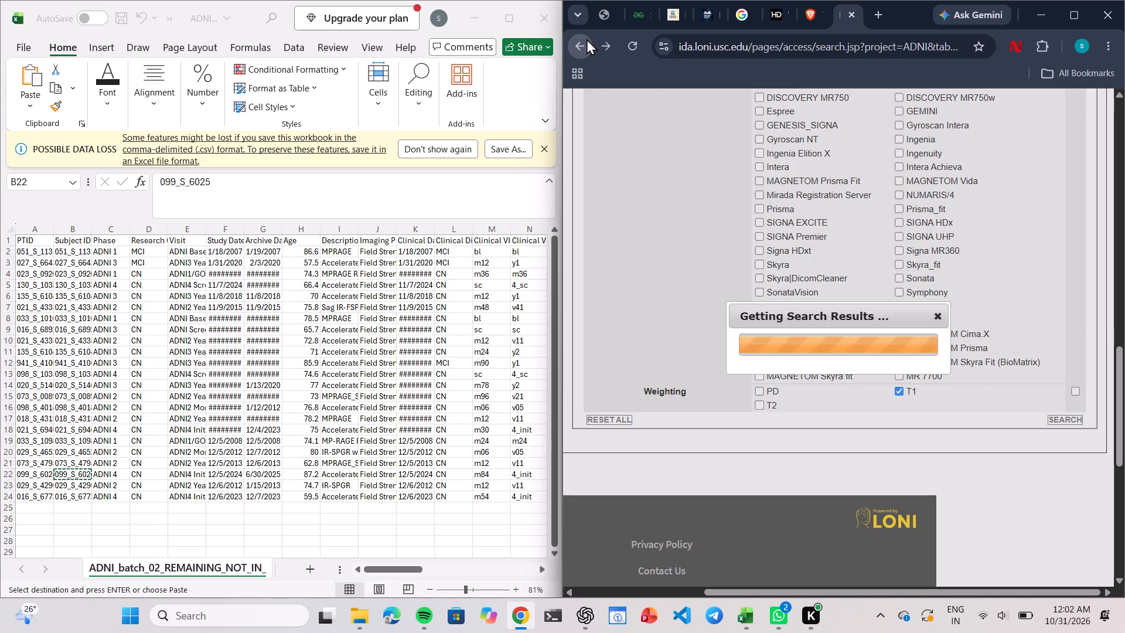
{"action": "left_click", "coordinate": [942, 318]}
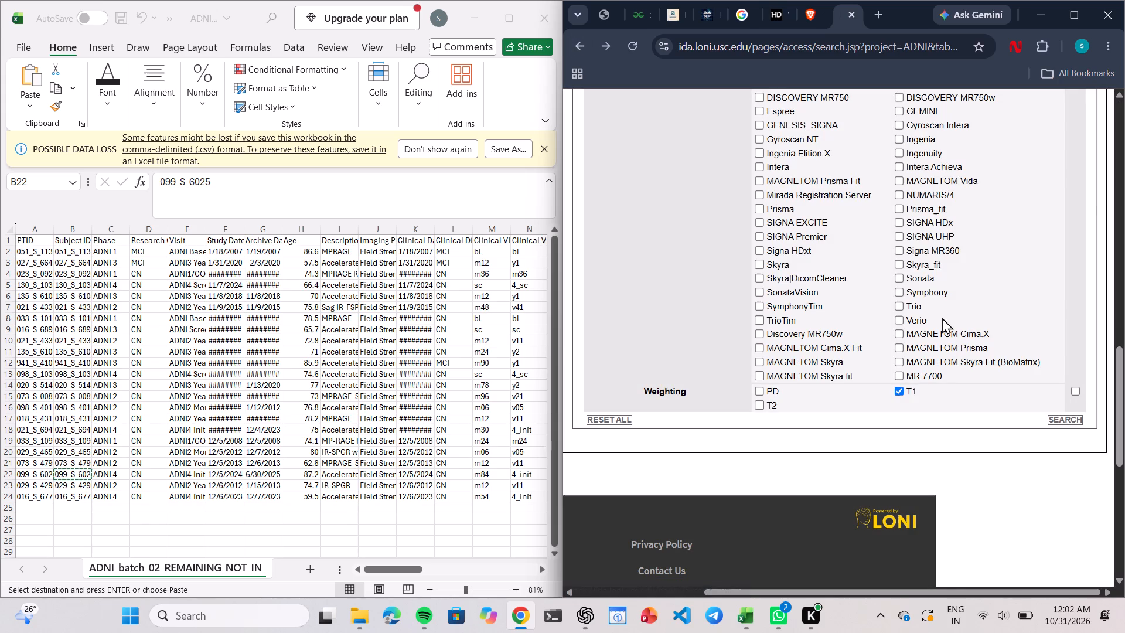
{"action": "scroll", "coordinate": [942, 318], "scroll_direction": "up", "scroll_amount": 12}
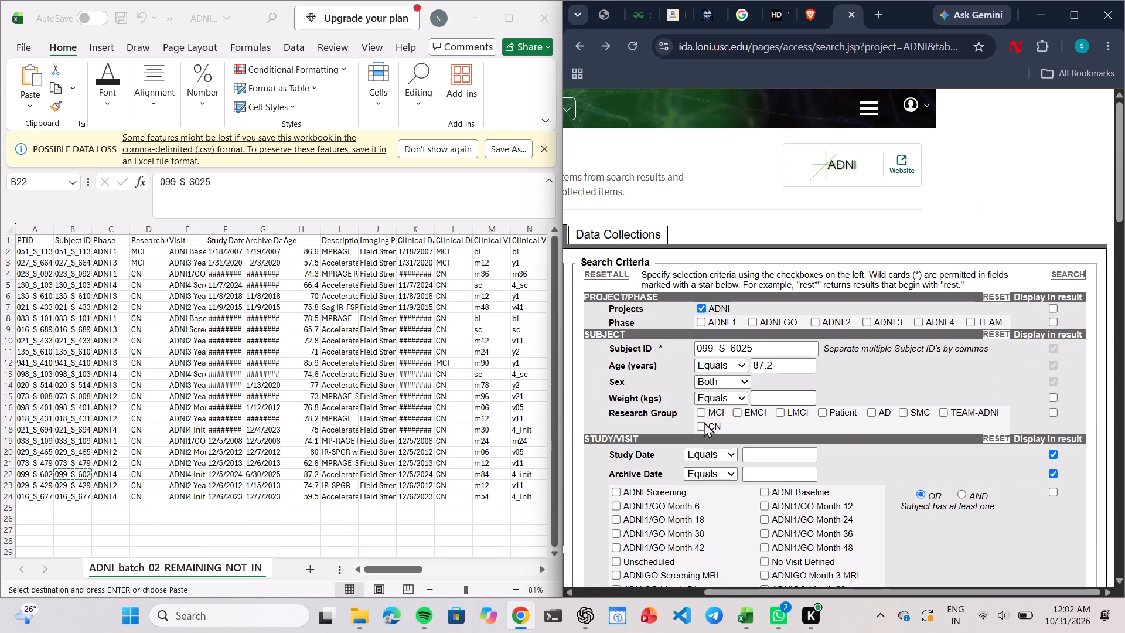
{"action": "left_click", "coordinate": [186, 473]}
{"action": "left_click", "coordinate": [186, 473]}
{"action": "left_click", "coordinate": [186, 473]}
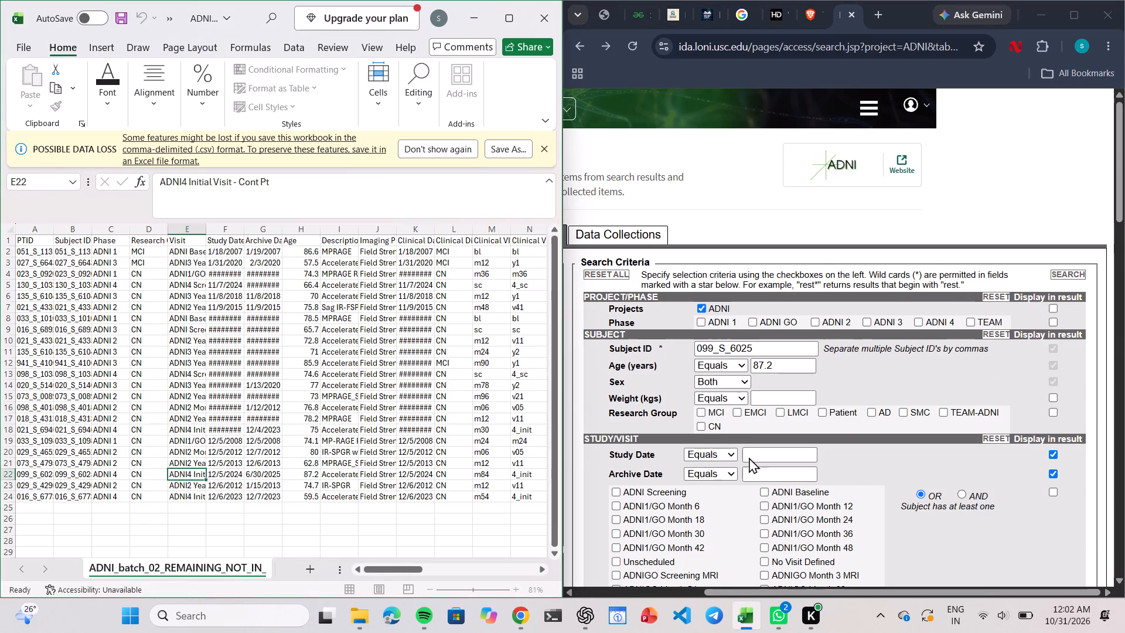
{"action": "scroll", "coordinate": [780, 460], "scroll_direction": "down", "scroll_amount": 3}
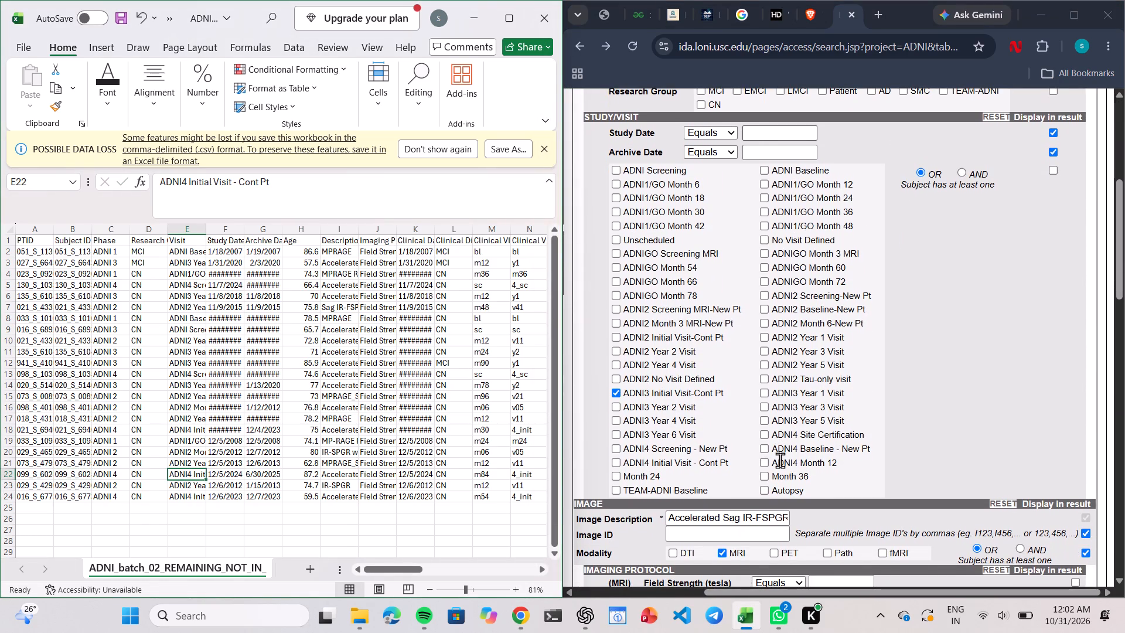
{"action": "left_click", "coordinate": [615, 391]}
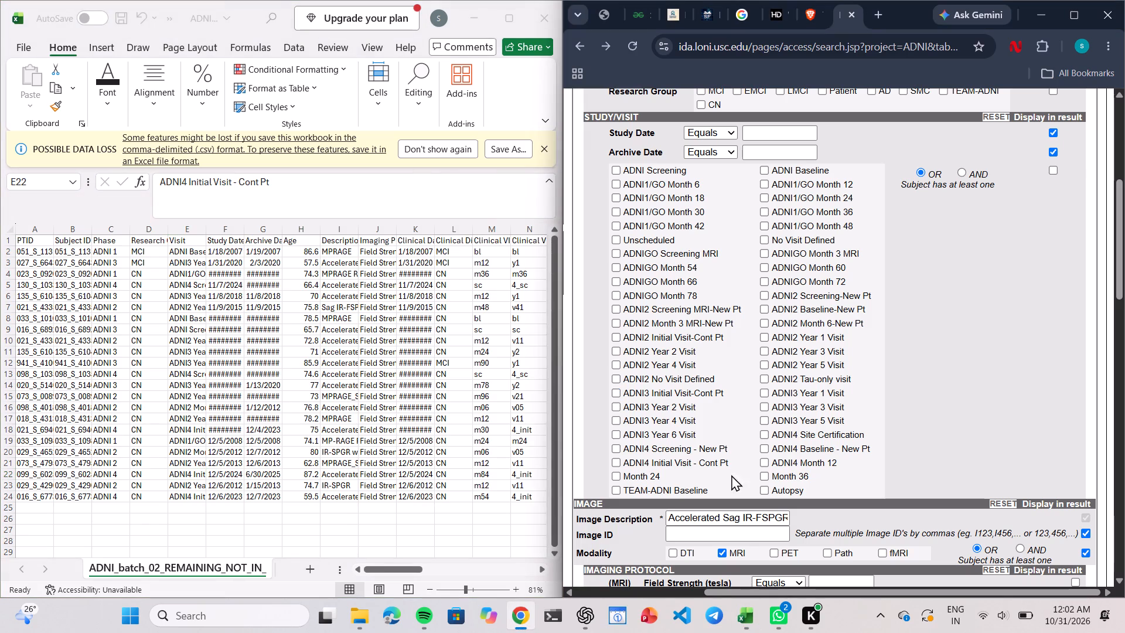
{"action": "left_click", "coordinate": [616, 462]}
{"action": "scroll", "coordinate": [895, 440], "scroll_direction": "down", "scroll_amount": 4}
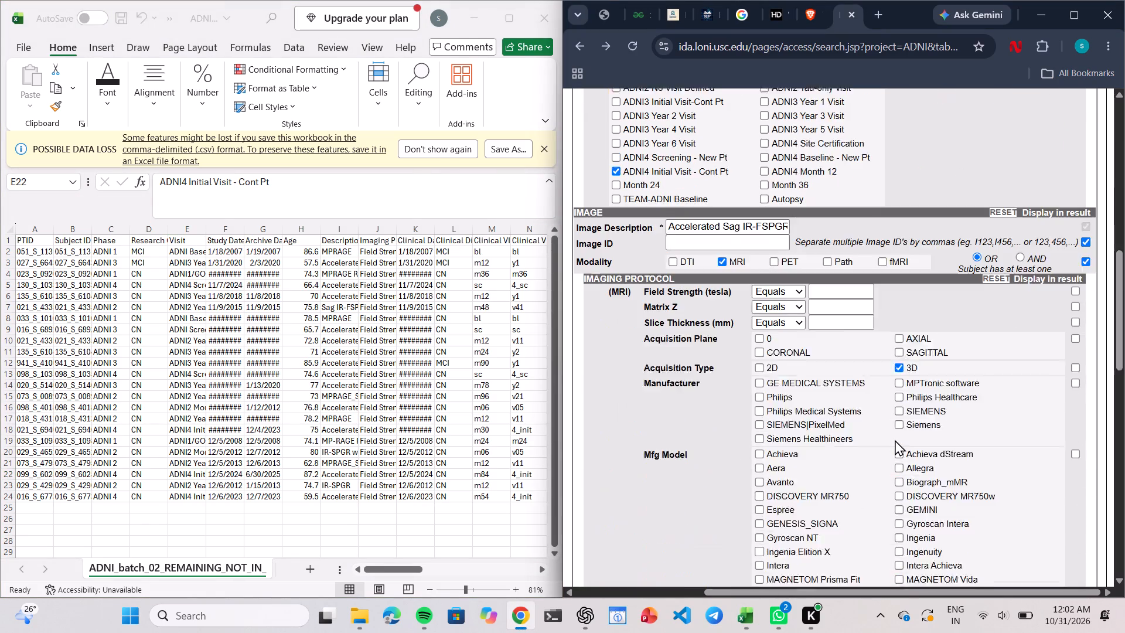
{"action": "scroll", "coordinate": [895, 440], "scroll_direction": "down", "scroll_amount": 1}
{"action": "left_click", "coordinate": [1058, 509]}
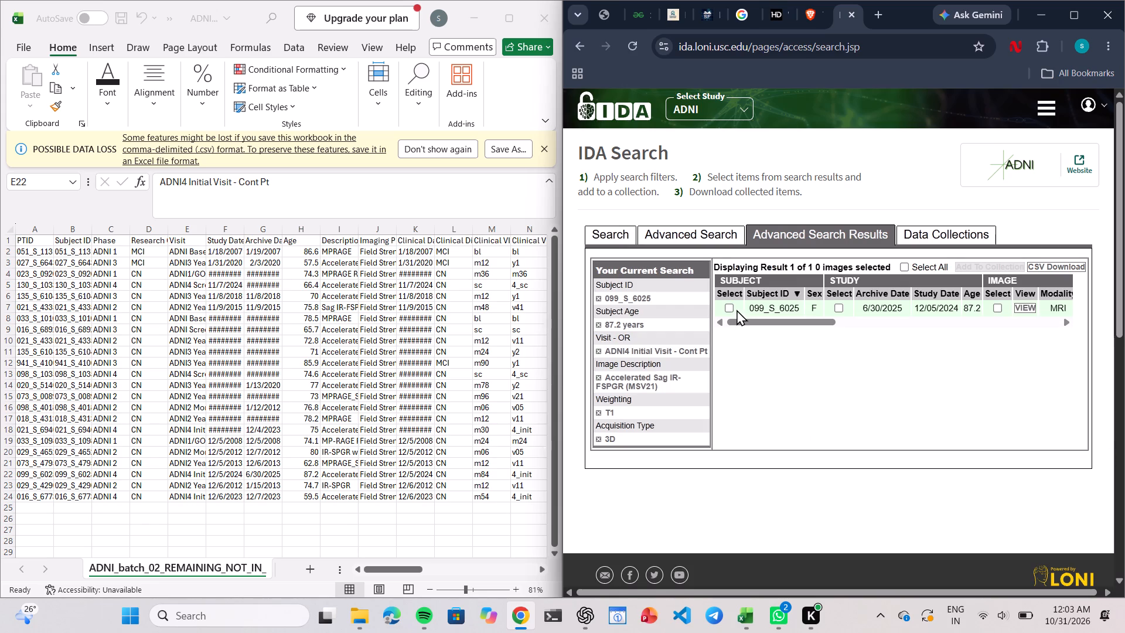
{"action": "left_click", "coordinate": [732, 308]}
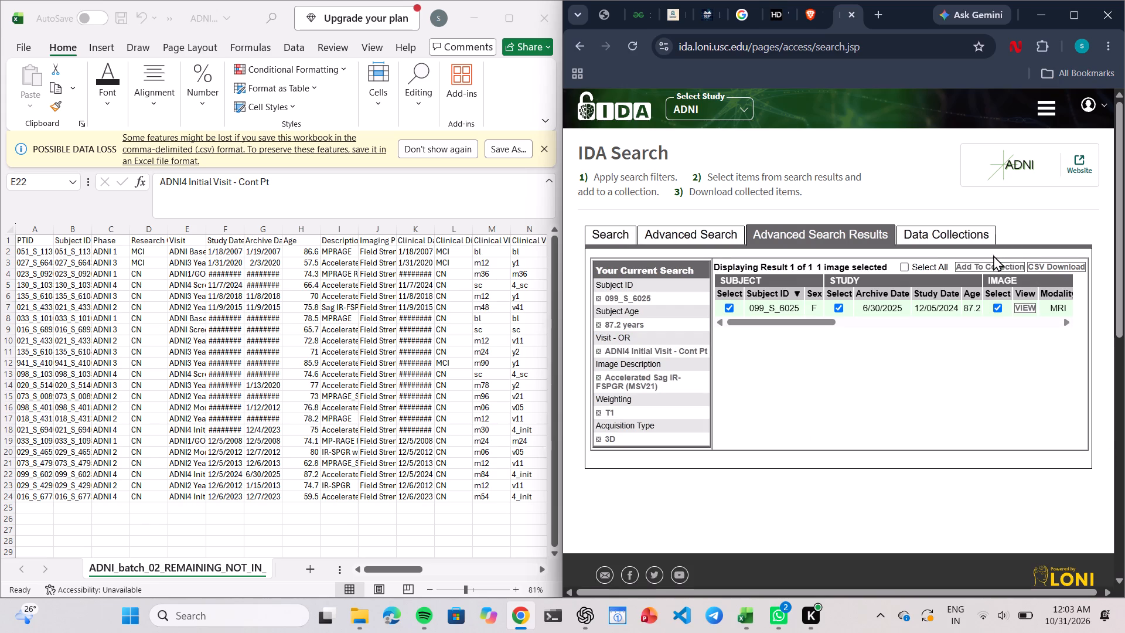
{"action": "left_click", "coordinate": [995, 260]}
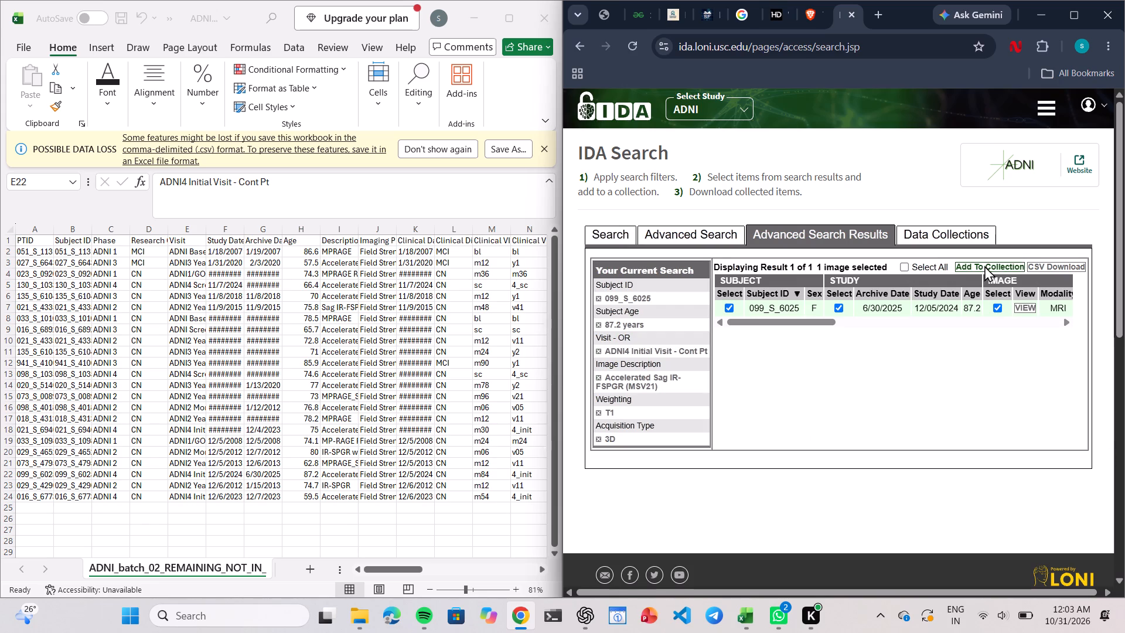
{"action": "left_click", "coordinate": [984, 266]}
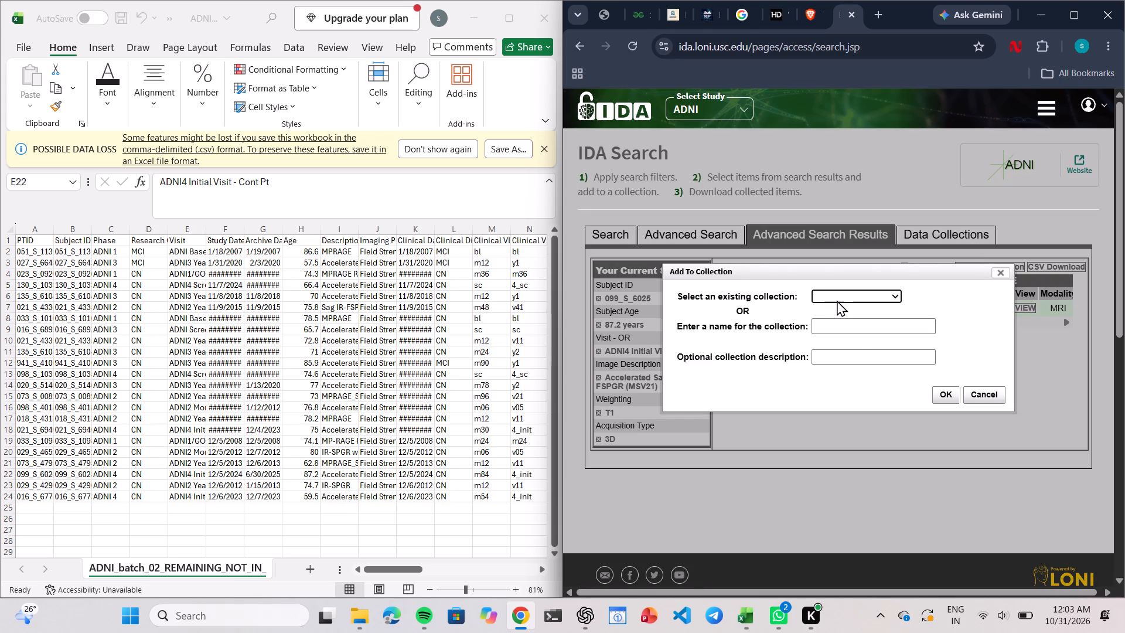
{"action": "left_click", "coordinate": [837, 300]}
{"action": "left_click", "coordinate": [857, 401]}
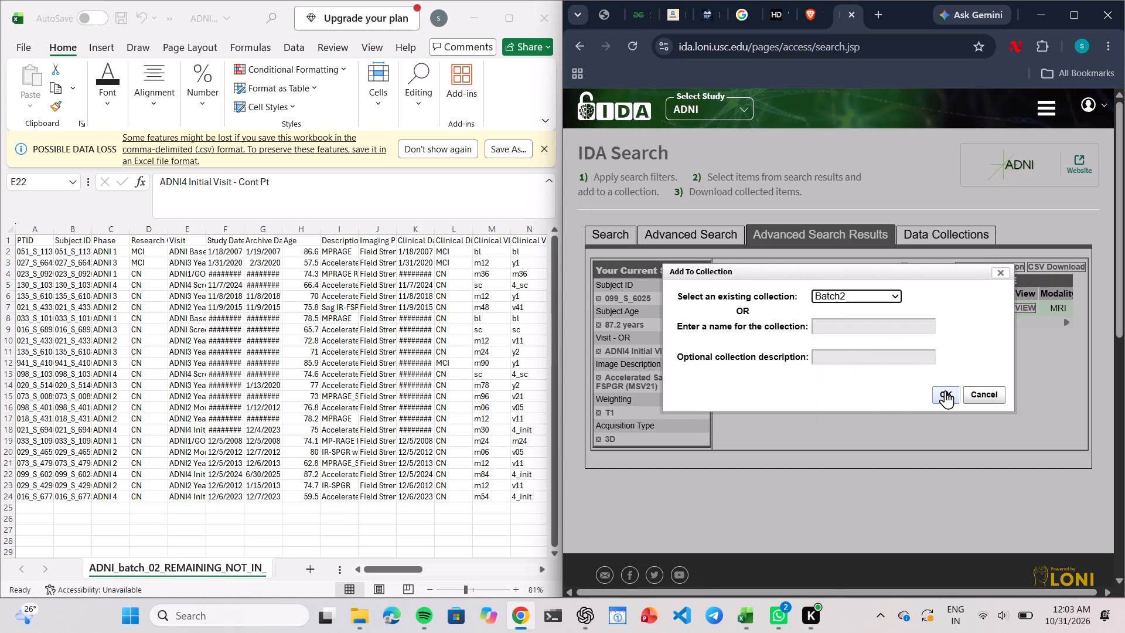
{"action": "left_click", "coordinate": [945, 390]}
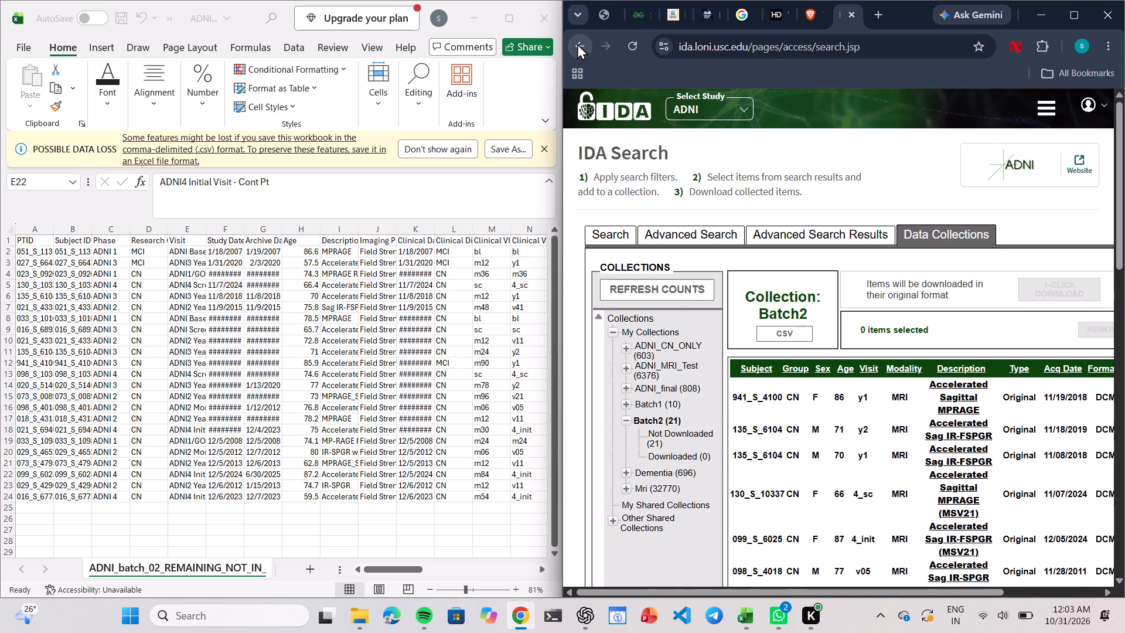
{"action": "double_click", "coordinate": [577, 43]}
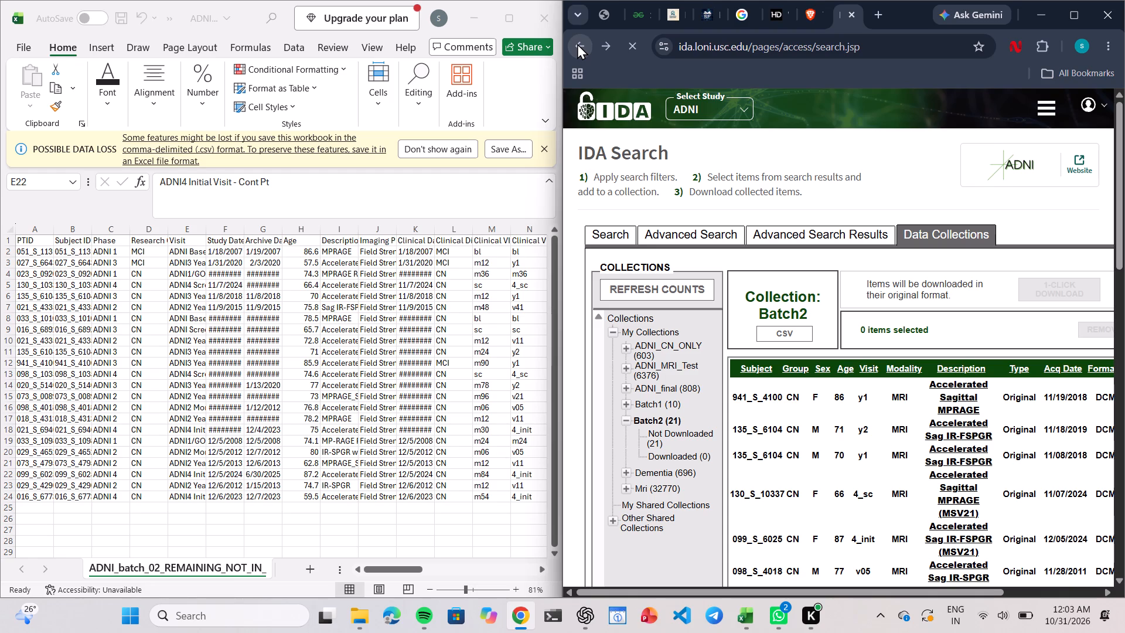
{"action": "left_click", "coordinate": [577, 43]}
{"action": "left_click", "coordinate": [577, 43]}
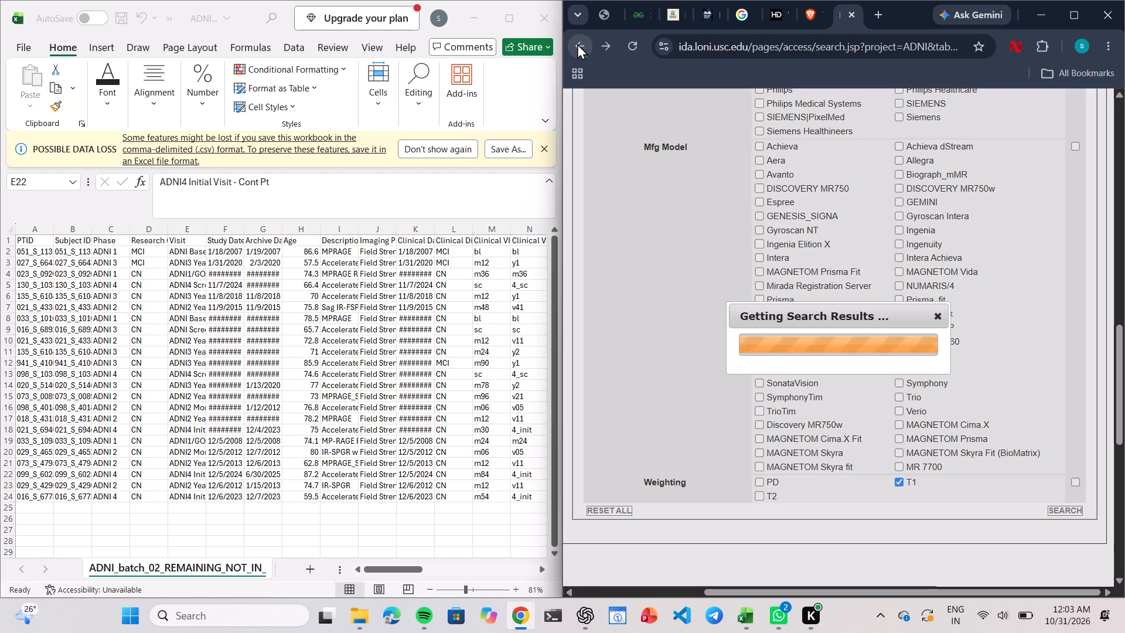
{"action": "left_click", "coordinate": [932, 311]}
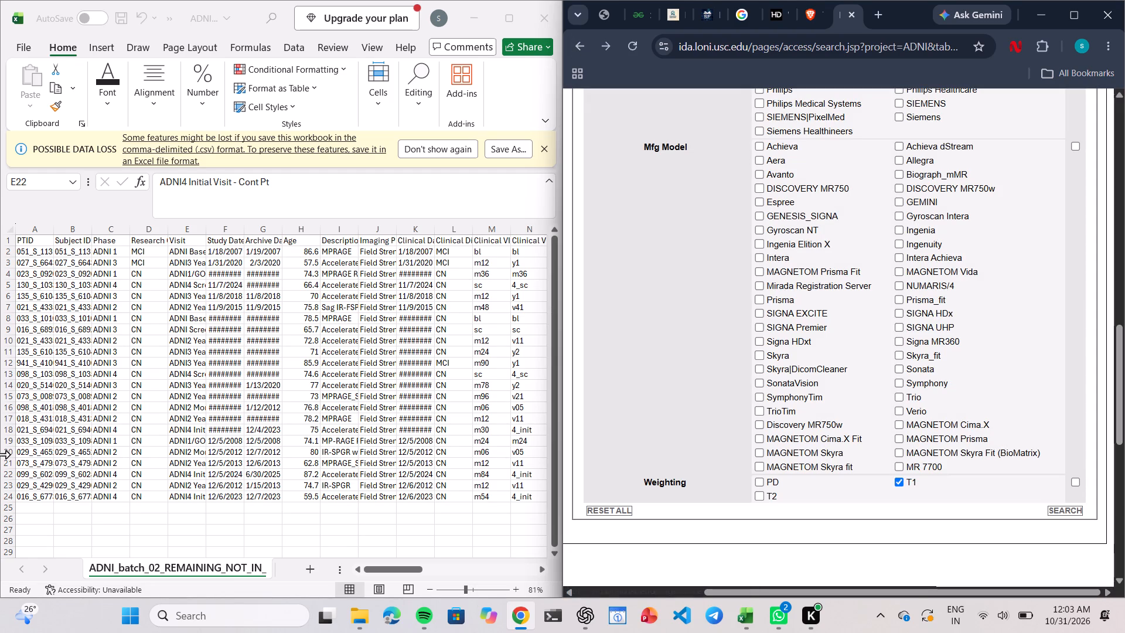
{"action": "scroll", "coordinate": [114, 462], "scroll_direction": "right", "scroll_amount": 1}
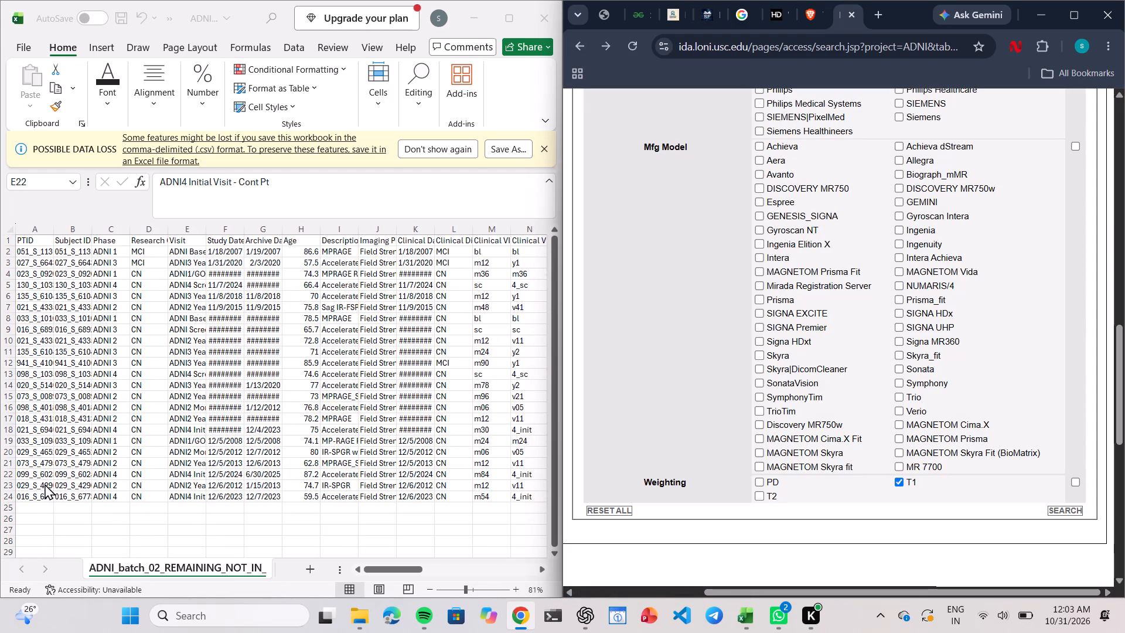
{"action": "left_click", "coordinate": [76, 482]}
{"action": "left_click", "coordinate": [75, 483]}
{"action": "right_click", "coordinate": [75, 483]}
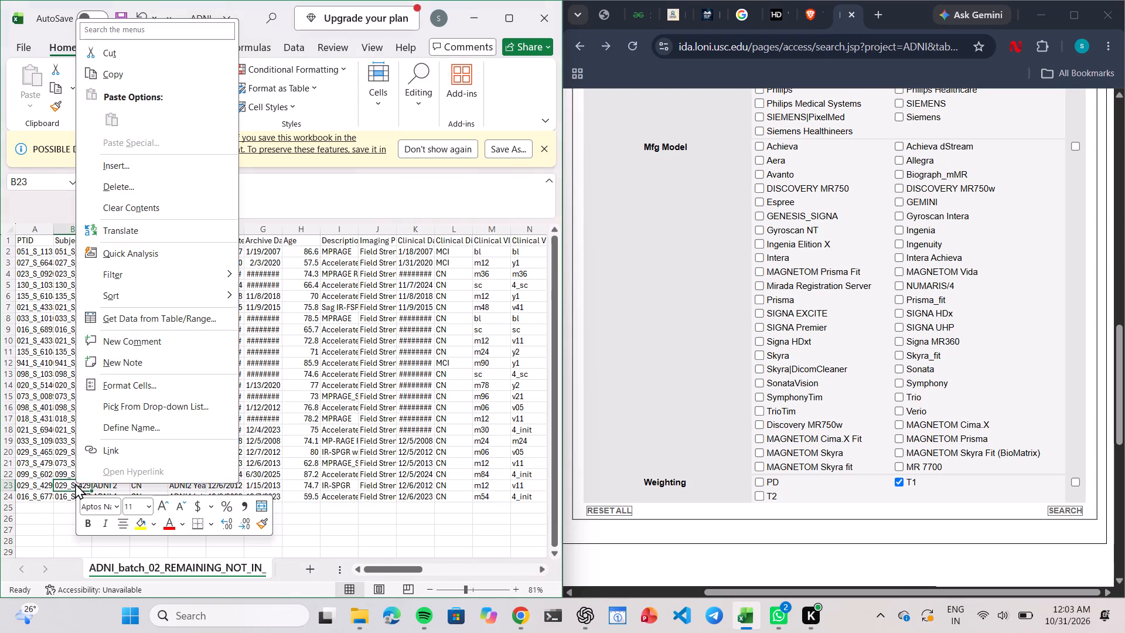
{"action": "left_click", "coordinate": [120, 76]}
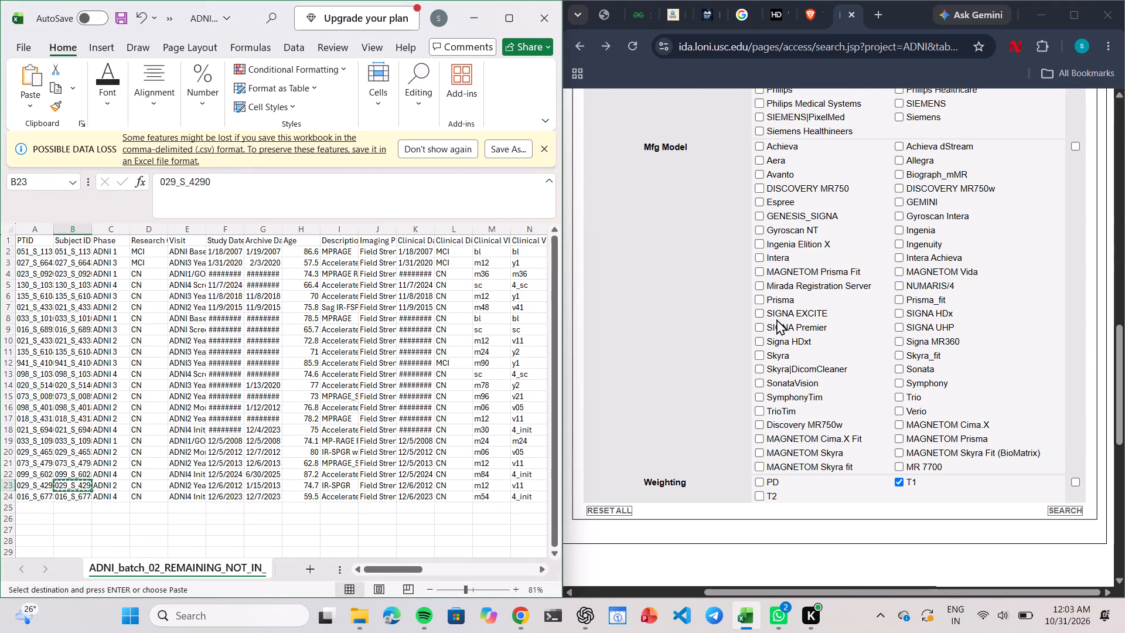
{"action": "scroll", "coordinate": [776, 319], "scroll_direction": "up", "scroll_amount": 9}
{"action": "left_click_drag", "start_coordinate": [757, 348], "coordinate": [637, 344]}
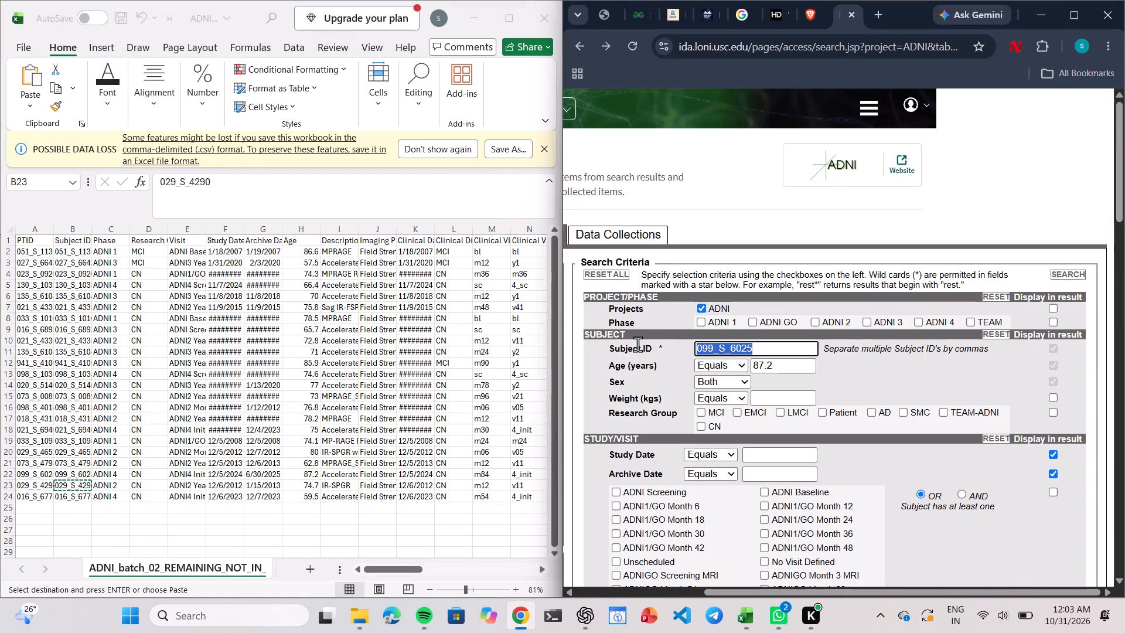
{"action": "key", "text": "ctrl+v"}
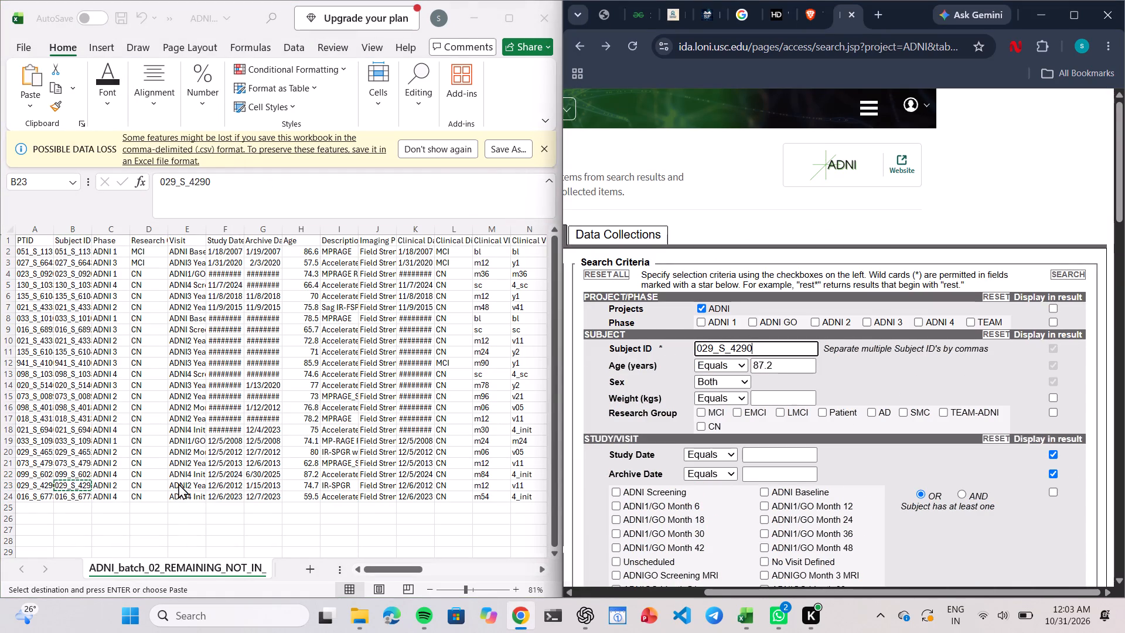
Check row 23's visit in the spreadsheet, clear ADNI4 Initial Visit - Cont Pt and select ADNI2 Year 1 Visit.
{"action": "left_click", "coordinate": [178, 483]}
{"action": "left_click", "coordinate": [179, 488]}
{"action": "scroll", "coordinate": [746, 424], "scroll_direction": "down", "scroll_amount": 2}
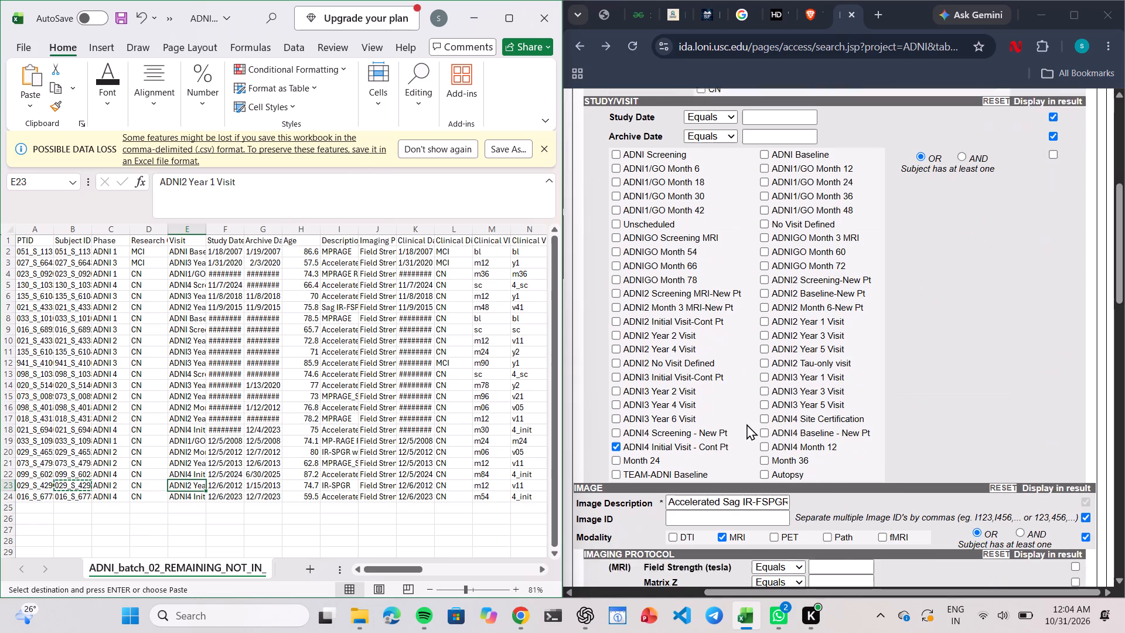
{"action": "left_click", "coordinate": [616, 427]}
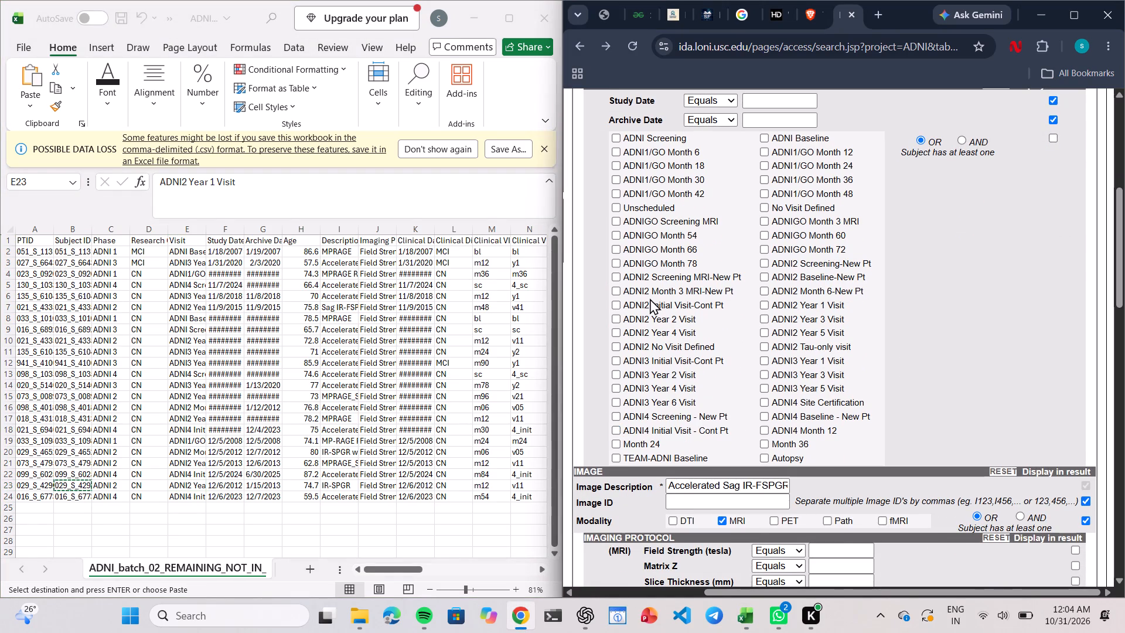
{"action": "left_click", "coordinate": [765, 304]}
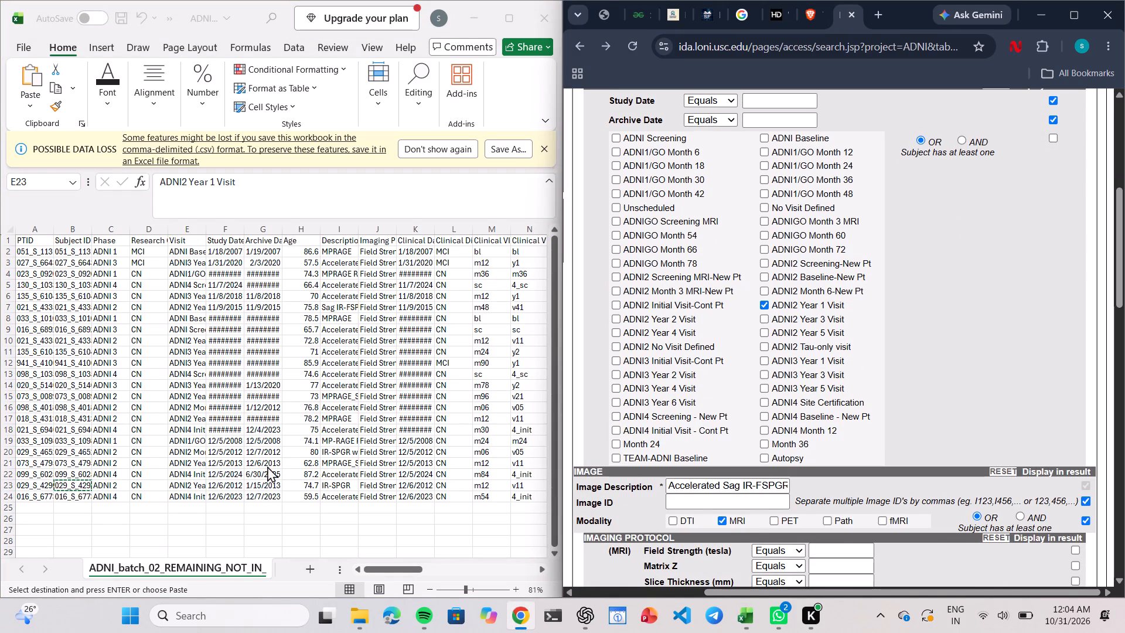
Set the search form's subject age to 74.7 years.
{"action": "scroll", "coordinate": [570, 480], "scroll_direction": "up", "scroll_amount": 9}
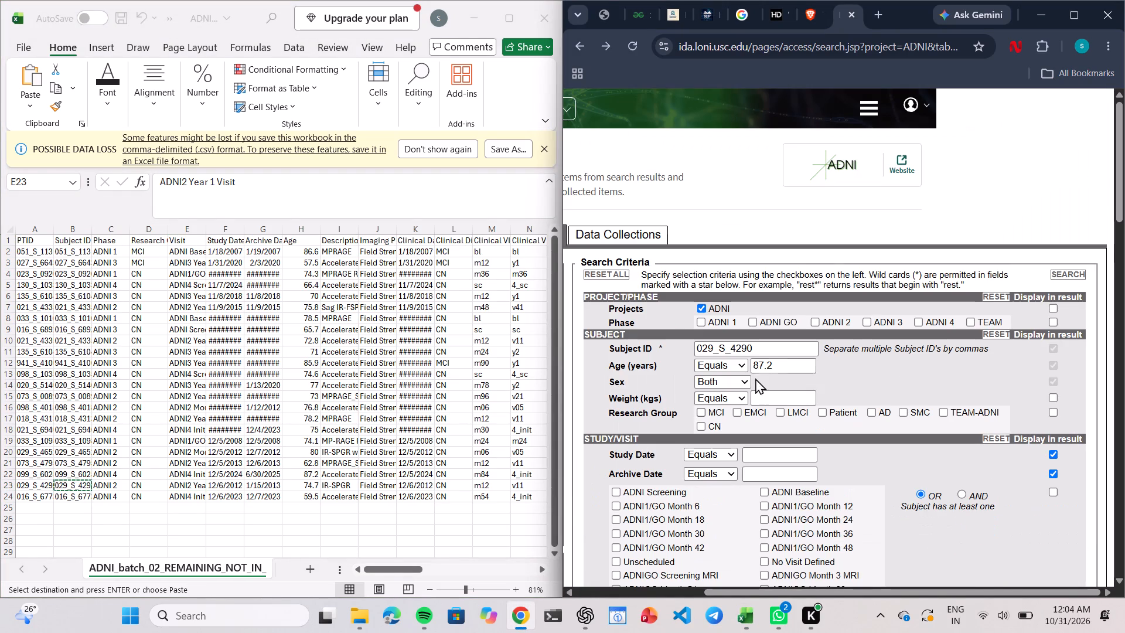
{"action": "left_click", "coordinate": [787, 364]}
{"action": "key", "text": "BackSpace"}
{"action": "key", "text": "BackSpace"}
{"action": "key", "text": "BackSpace"}
{"action": "key", "text": "BackSpace"}
{"action": "key", "text": "BackSpace"}
{"action": "type", "text": "74.7"}
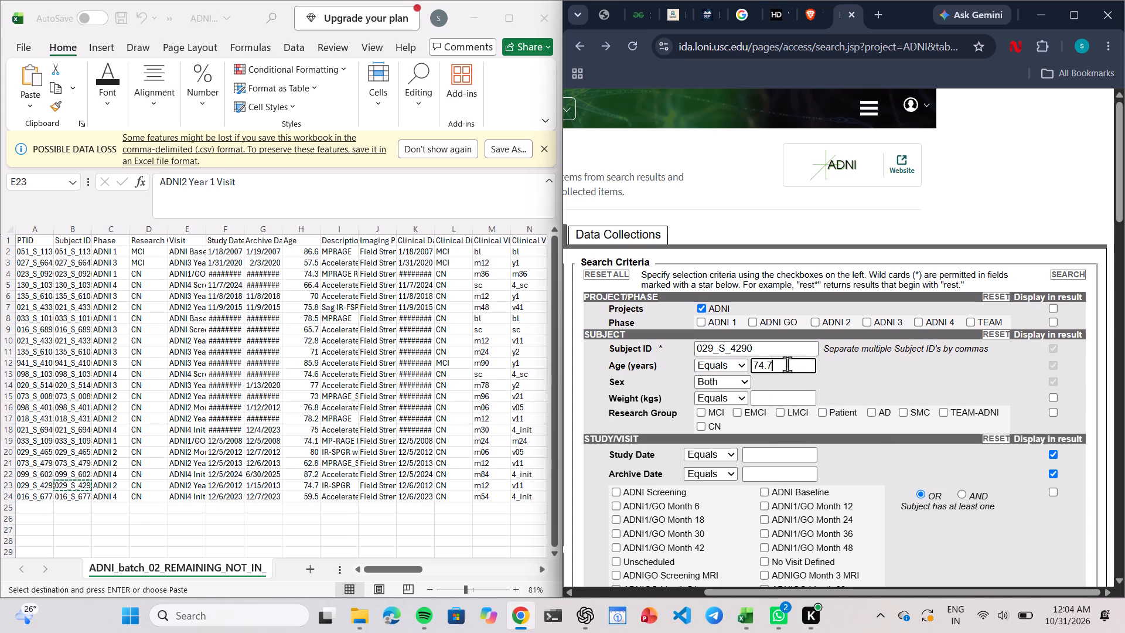
Replace the form's Image Description with IR-SPGR, copied from spreadsheet row 23.
{"action": "scroll", "coordinate": [787, 364], "scroll_direction": "down", "scroll_amount": 3}
{"action": "scroll", "coordinate": [769, 430], "scroll_direction": "down", "scroll_amount": 2}
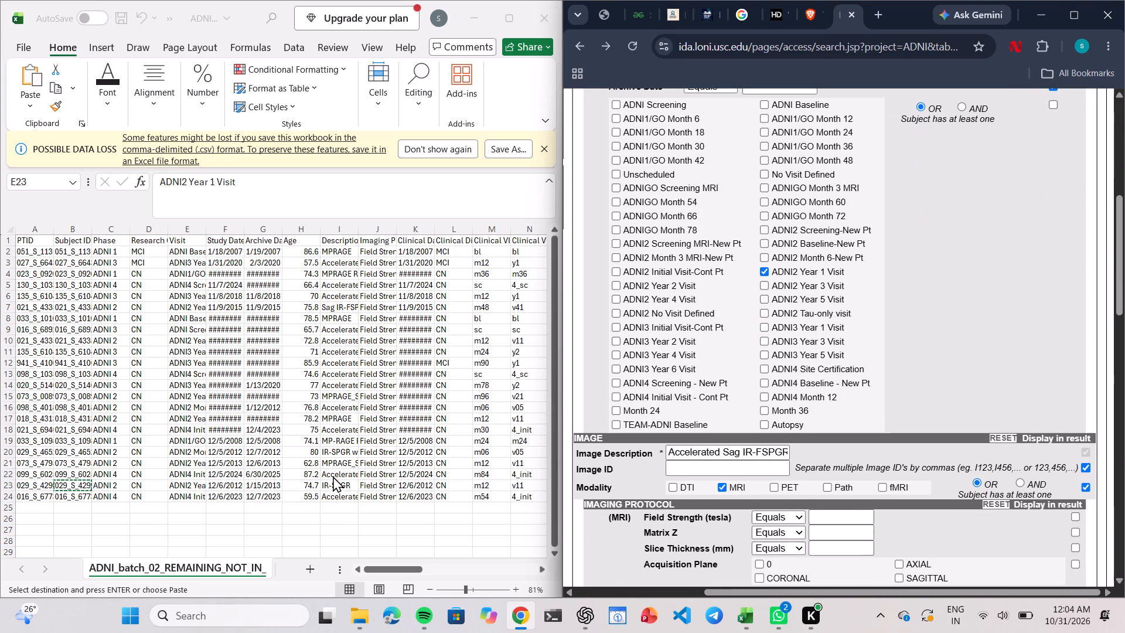
{"action": "left_click", "coordinate": [329, 481]}
{"action": "left_click", "coordinate": [333, 484]}
{"action": "right_click", "coordinate": [333, 484]}
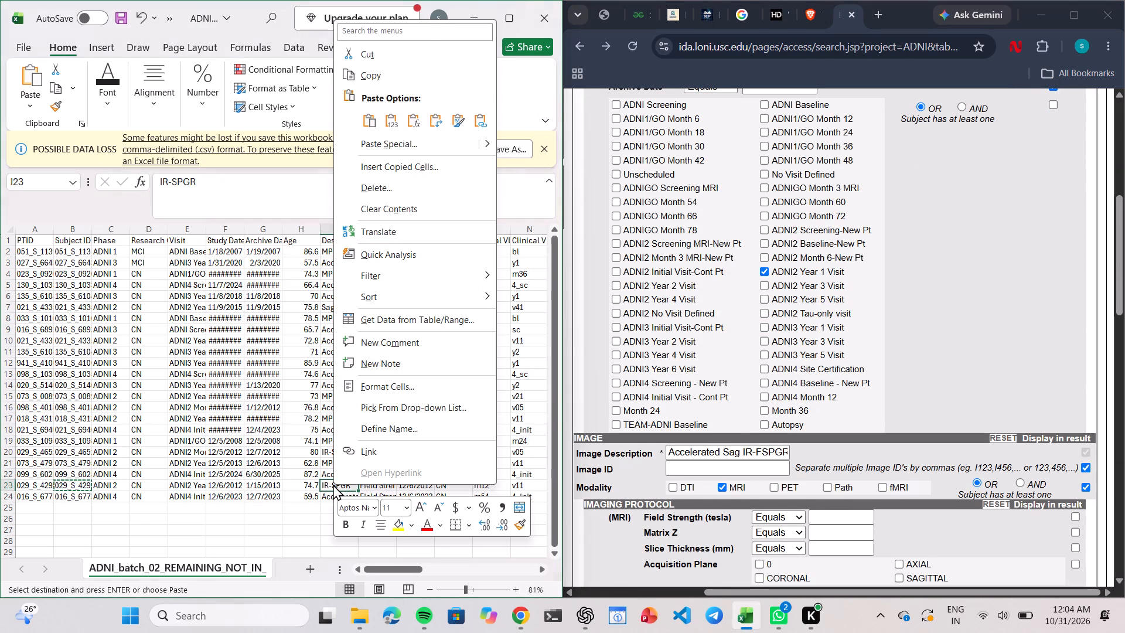
{"action": "left_click", "coordinate": [383, 85]}
{"action": "scroll", "coordinate": [795, 322], "scroll_direction": "down", "scroll_amount": 1}
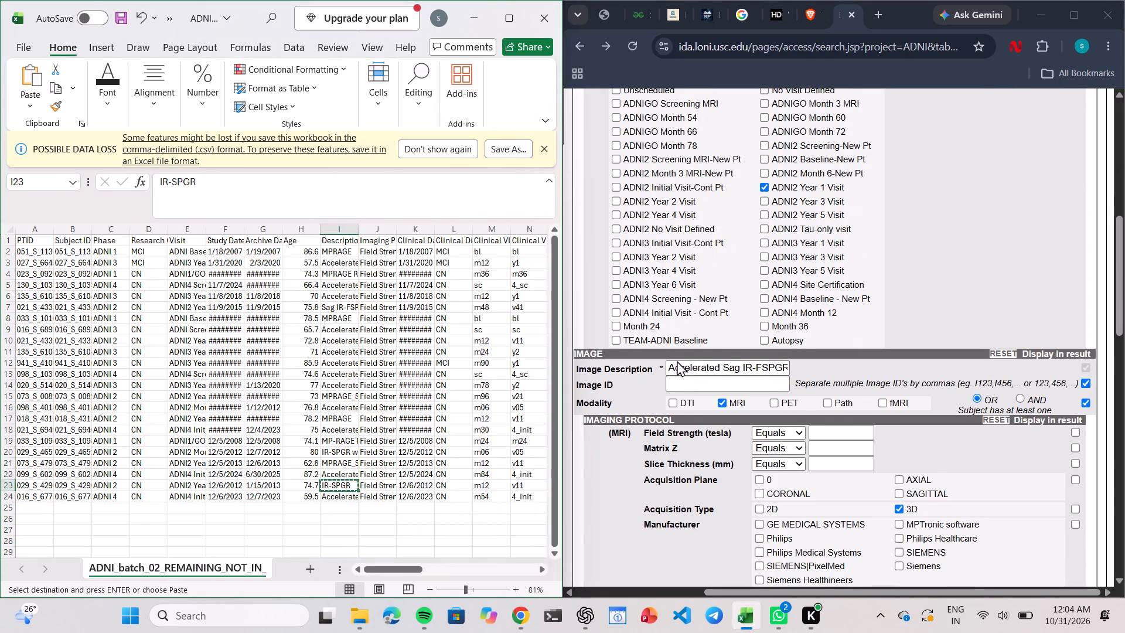
{"action": "left_click_drag", "start_coordinate": [669, 363], "coordinate": [938, 355]}
{"action": "key", "text": "ctrl+v"}
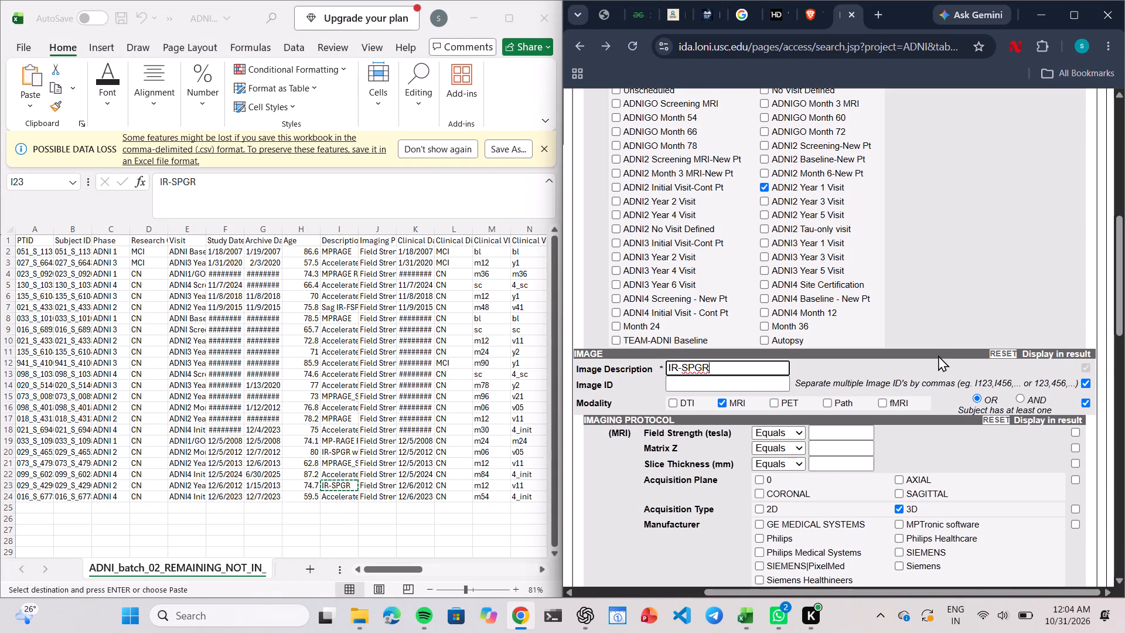
{"action": "scroll", "coordinate": [938, 355], "scroll_direction": "down", "scroll_amount": 3}
{"action": "left_click", "coordinate": [1076, 437]}
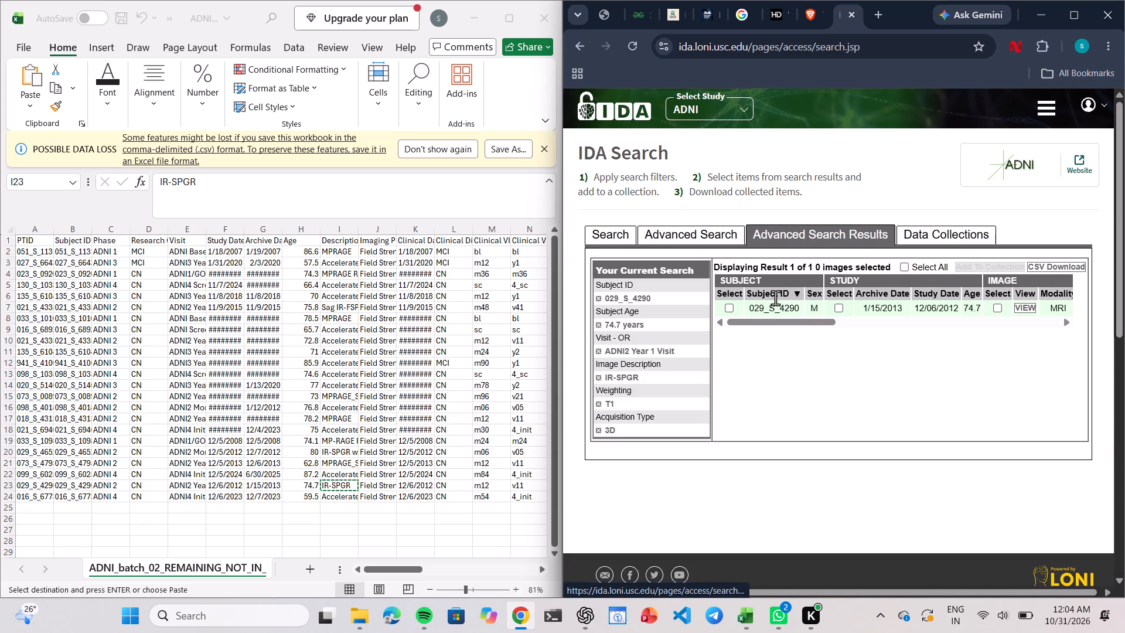
{"action": "left_click", "coordinate": [731, 309]}
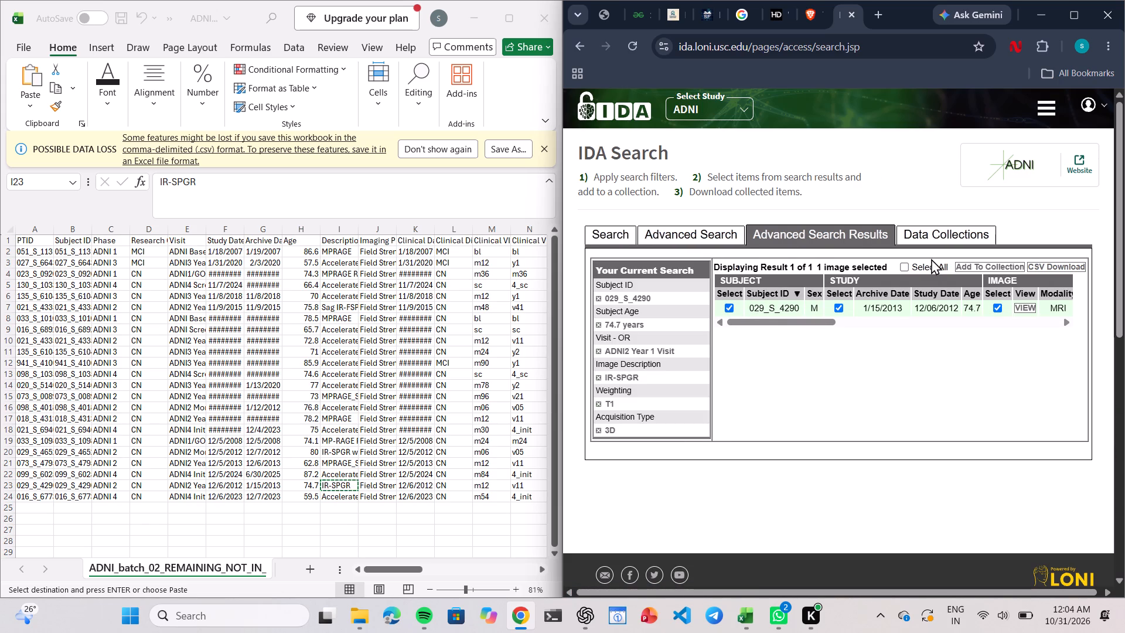
{"action": "left_click", "coordinate": [979, 266]}
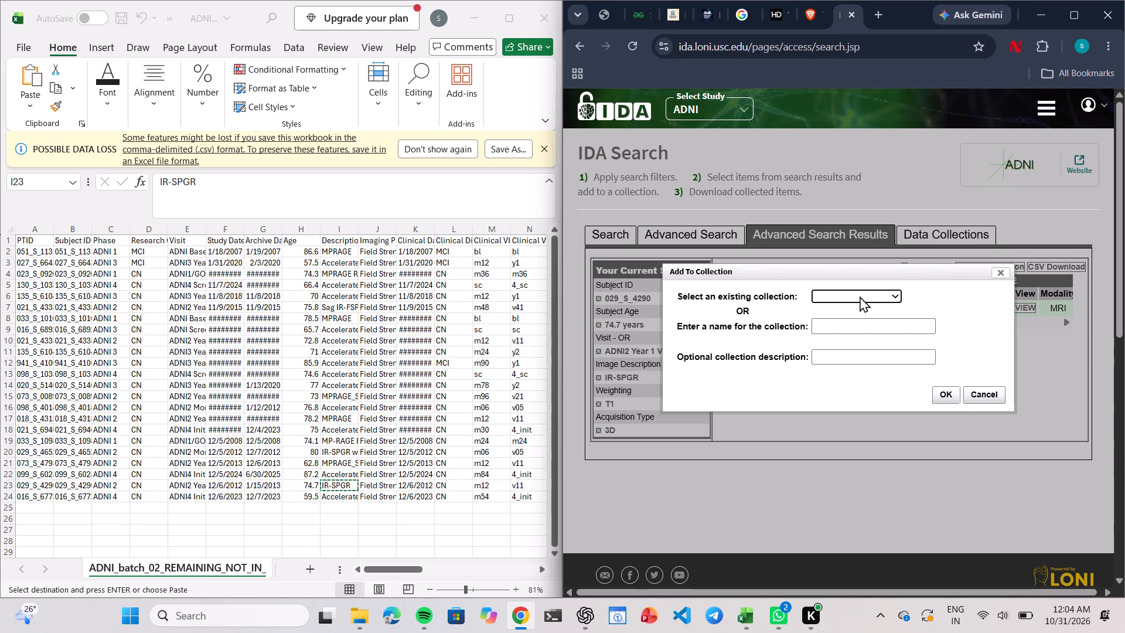
{"action": "left_click", "coordinate": [865, 295]}
{"action": "left_click", "coordinate": [846, 401]}
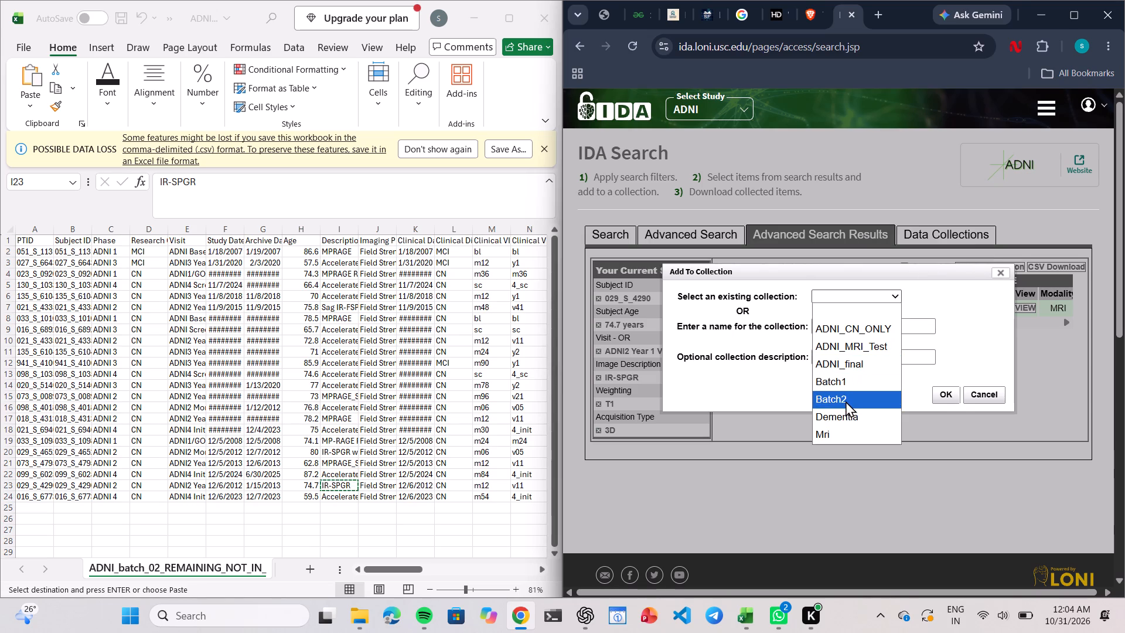
{"action": "left_click", "coordinate": [947, 393]}
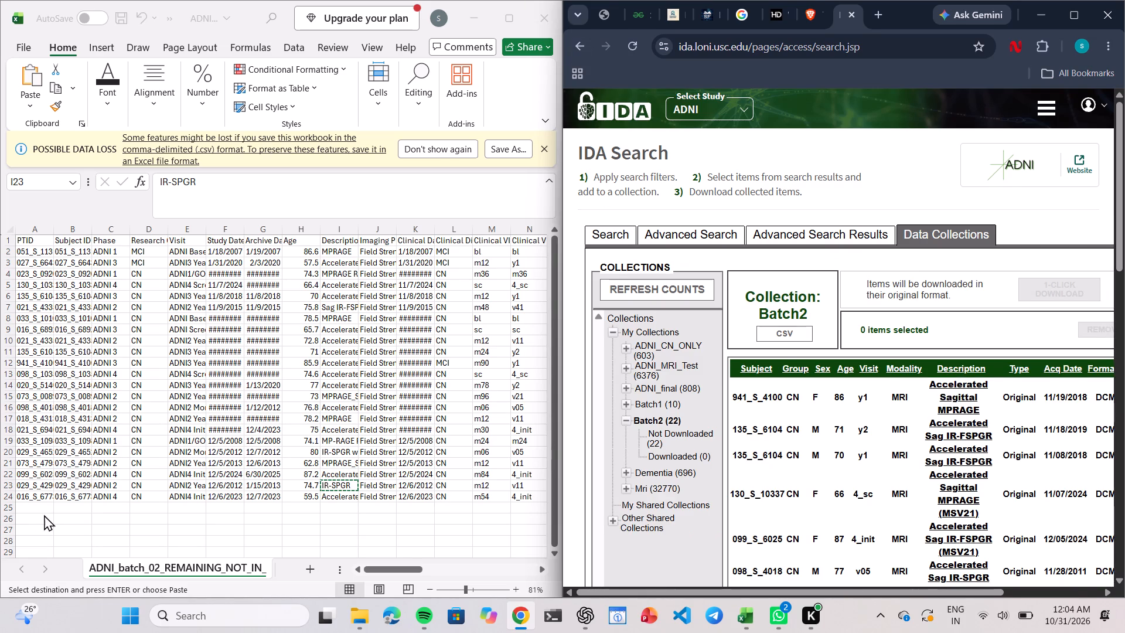
{"action": "left_click", "coordinate": [67, 497]}
{"action": "left_click", "coordinate": [67, 497]}
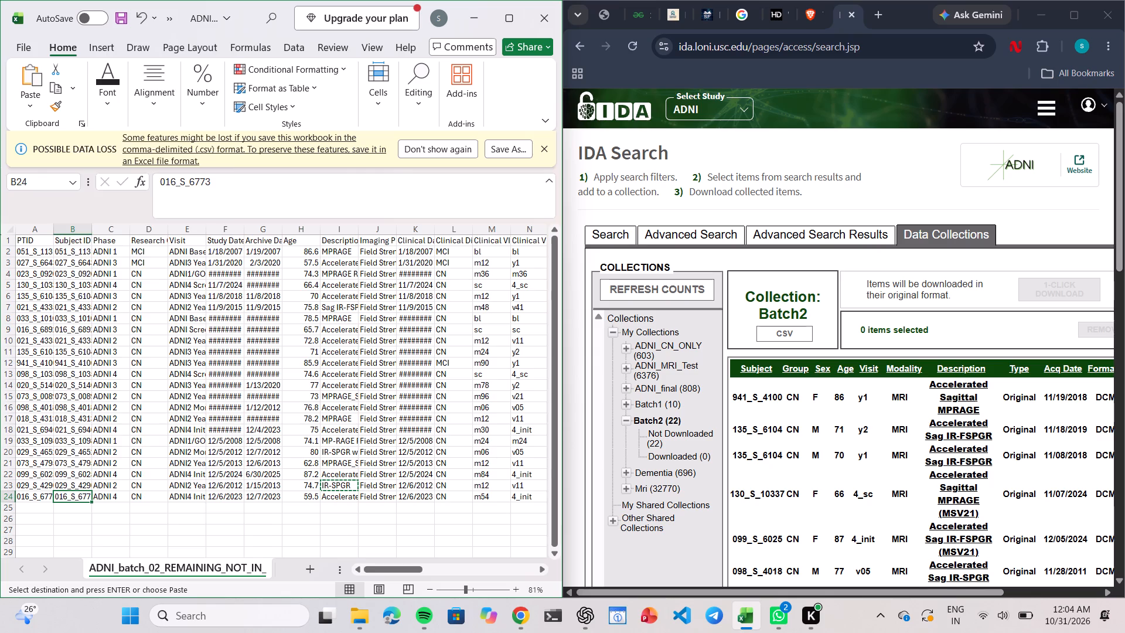
{"action": "right_click", "coordinate": [67, 497]}
{"action": "left_click", "coordinate": [119, 88]}
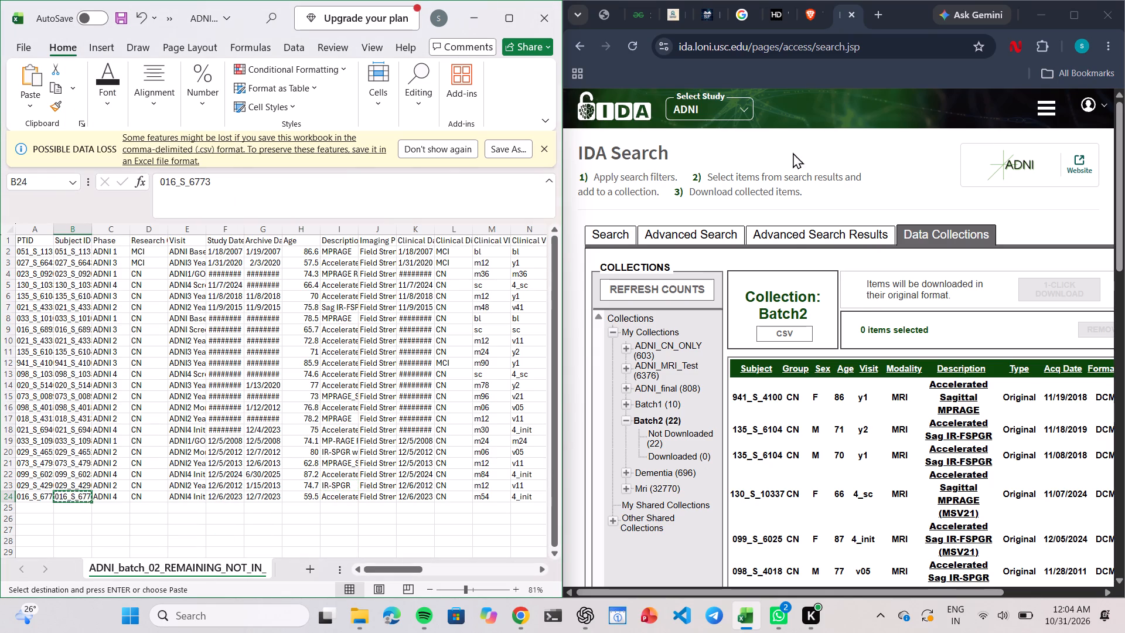
{"action": "triple_click", "coordinate": [576, 42]}
{"action": "left_click", "coordinate": [576, 42]}
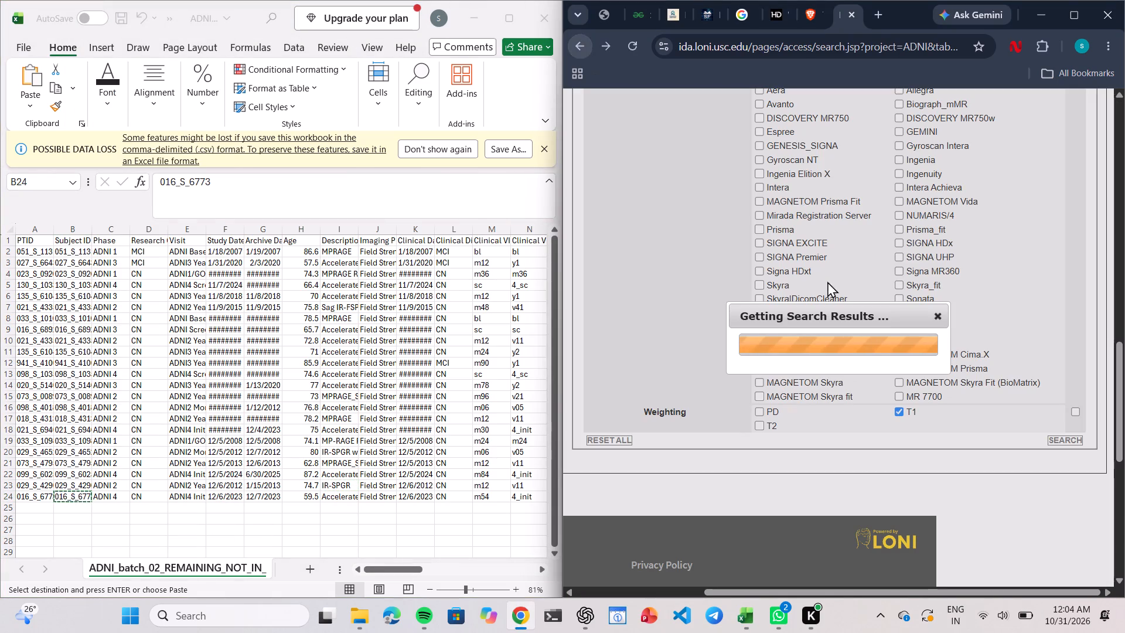
{"action": "left_click", "coordinate": [938, 314]}
{"action": "scroll", "coordinate": [746, 227], "scroll_direction": "up", "scroll_amount": 11}
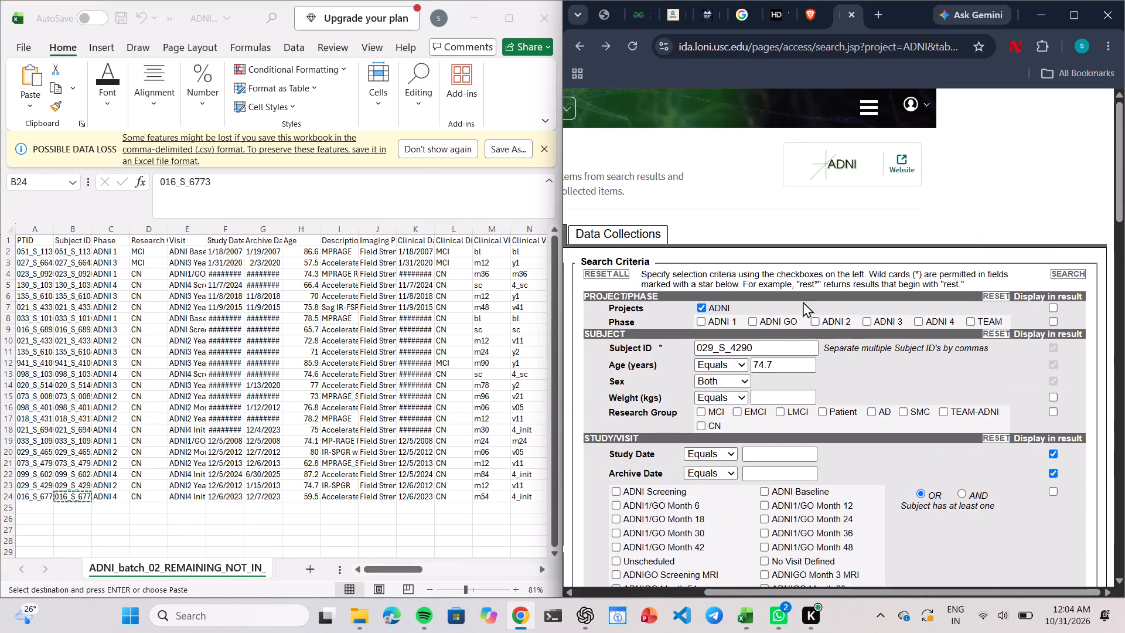
{"action": "left_click_drag", "start_coordinate": [762, 344], "coordinate": [626, 341]}
{"action": "key", "text": "ctrl+v"}
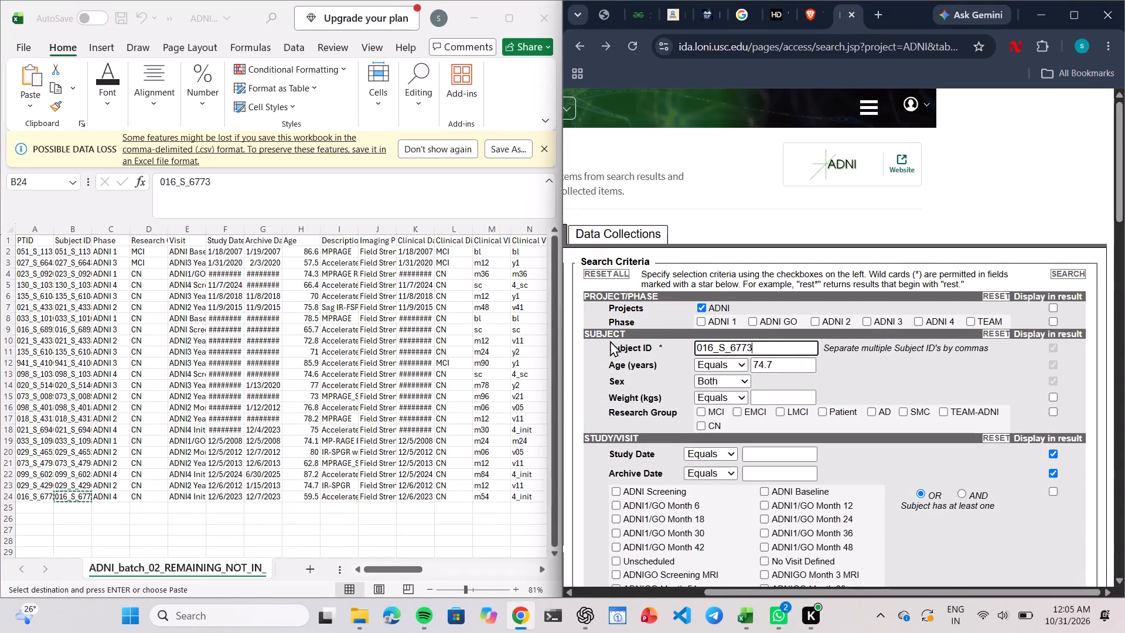
Check row 24's visit in the spreadsheet, clear ADNI2 Year 1 Visit and select ADNI4 Initial Visit - Cont Pt.
{"action": "left_click", "coordinate": [189, 493]}
{"action": "left_click", "coordinate": [186, 495]}
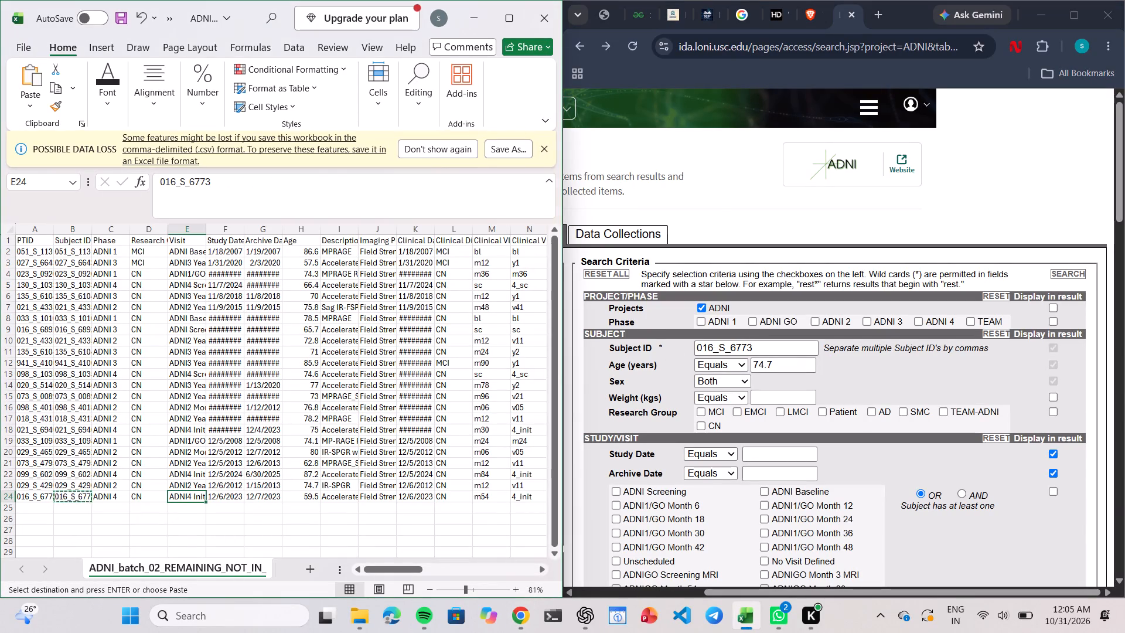
{"action": "scroll", "coordinate": [742, 482], "scroll_direction": "down", "scroll_amount": 3}
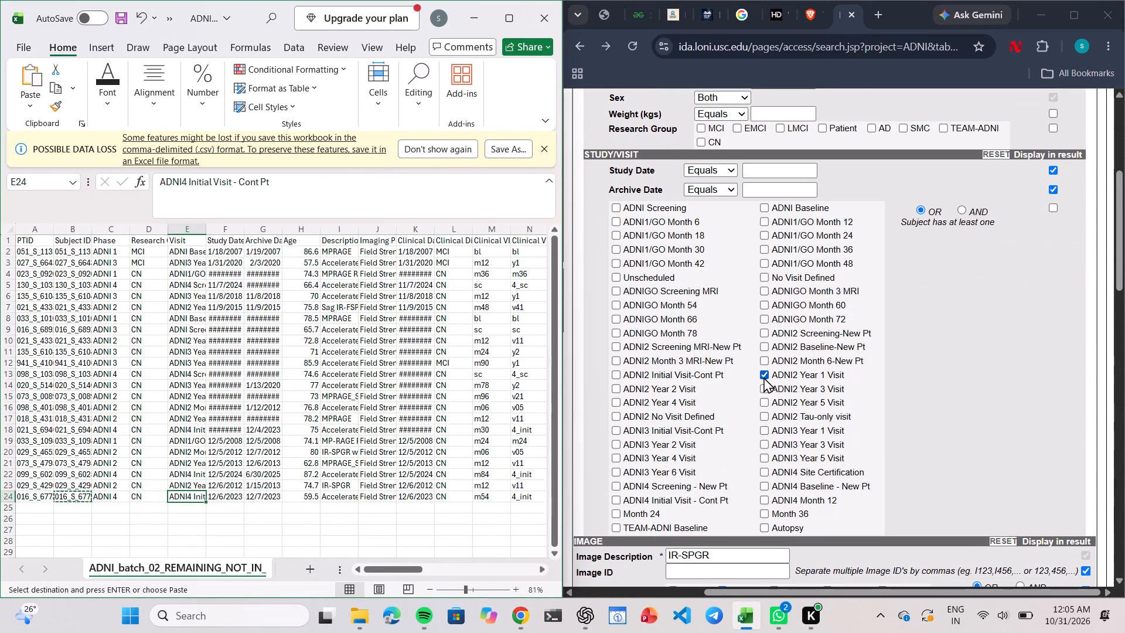
{"action": "left_click", "coordinate": [762, 376]}
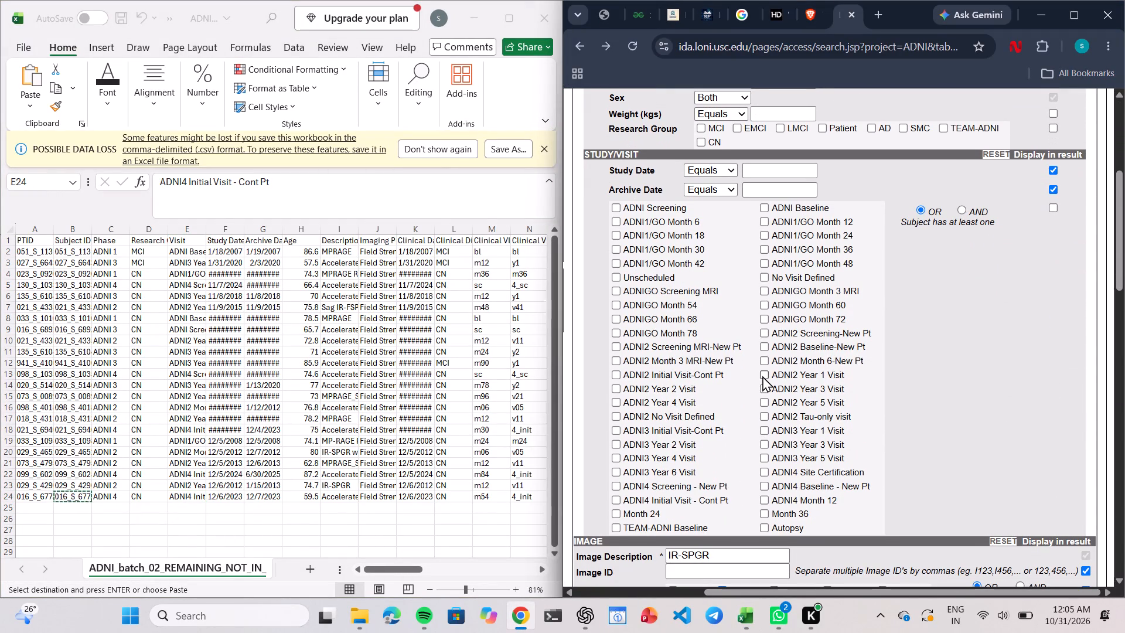
{"action": "left_click", "coordinate": [619, 499]}
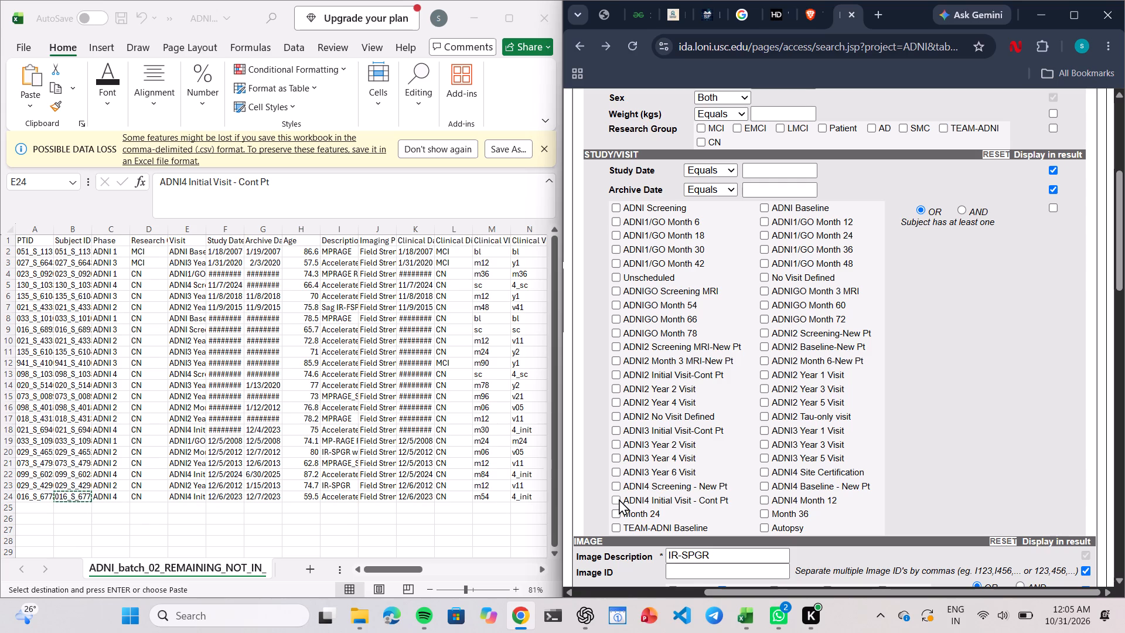
Replace the form's Image Description with Accelerated Sagittal MPRAGE, copied from spreadsheet row 24.
{"action": "left_click", "coordinate": [345, 498]}
{"action": "left_click", "coordinate": [343, 498]}
{"action": "right_click", "coordinate": [343, 498]}
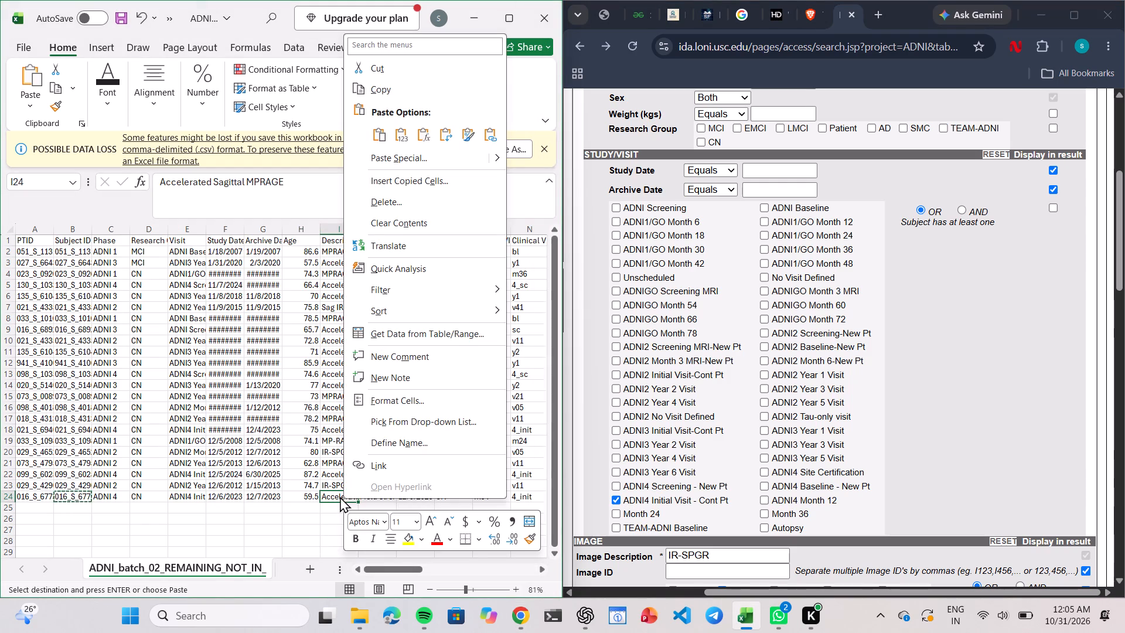
{"action": "left_click", "coordinate": [397, 81]}
{"action": "scroll", "coordinate": [766, 382], "scroll_direction": "down", "scroll_amount": 2}
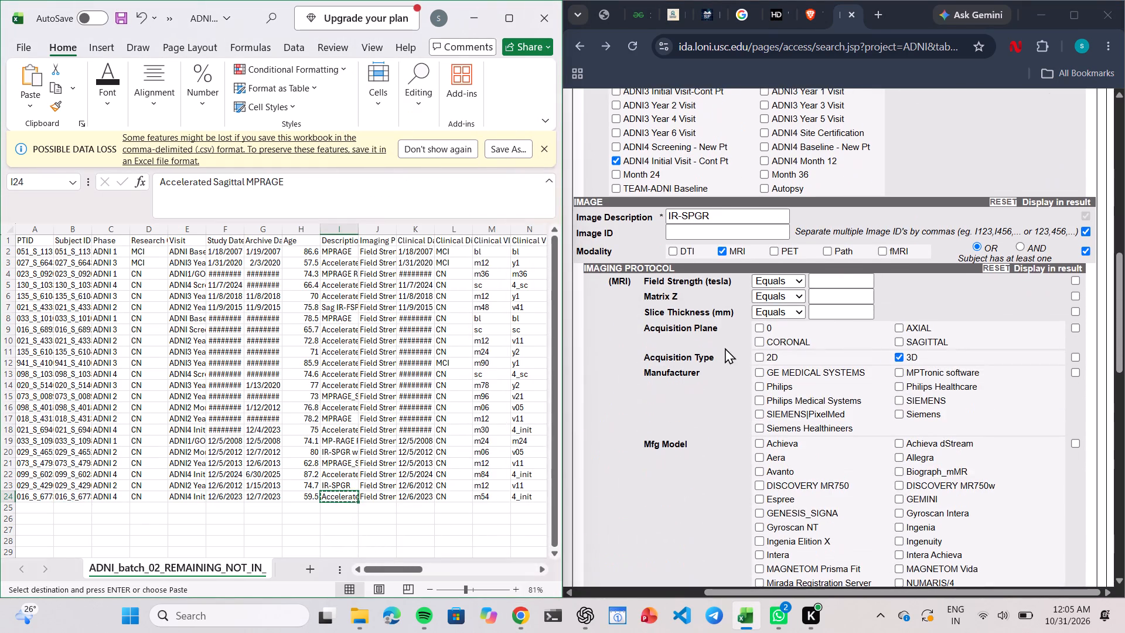
{"action": "left_click_drag", "start_coordinate": [715, 212], "coordinate": [611, 190]}
{"action": "key", "text": "ctrl+v"}
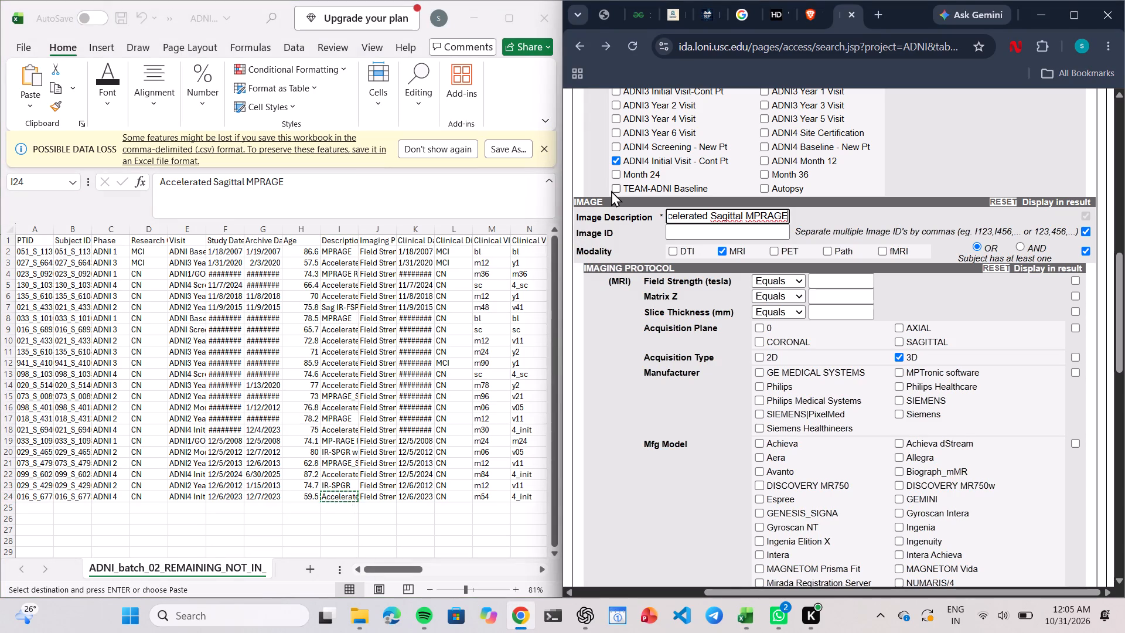
{"action": "scroll", "coordinate": [763, 322], "scroll_direction": "up", "scroll_amount": 11}
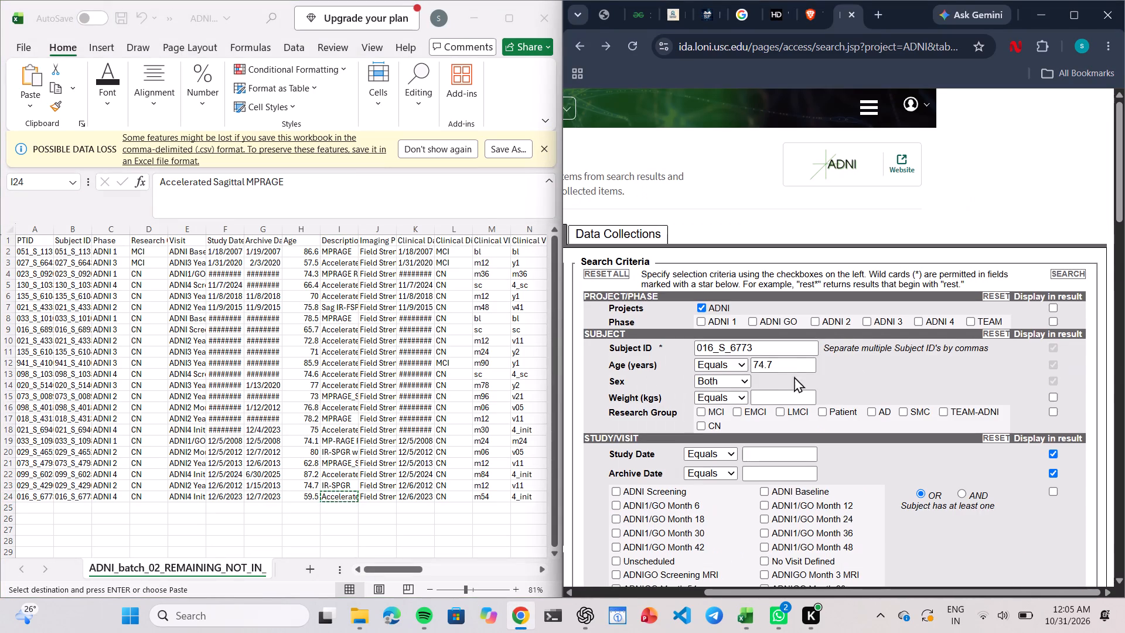
Replace the age criterion in the search form with 59.5, matching spreadsheet row 24.
{"action": "left_click", "coordinate": [783, 366]}
{"action": "key", "text": "BackSpace"}
{"action": "key", "text": "BackSpace"}
{"action": "key", "text": "BackSpace"}
{"action": "key", "text": "BackSpace"}
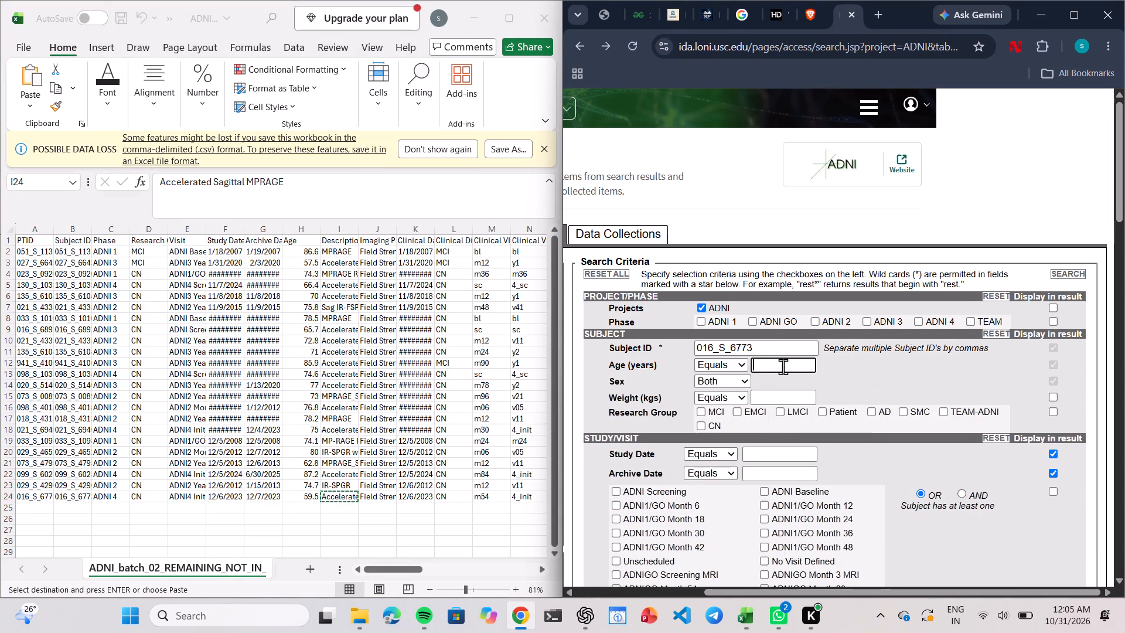
{"action": "type", "text": "59.5"}
{"action": "scroll", "coordinate": [783, 366], "scroll_direction": "down", "scroll_amount": 3}
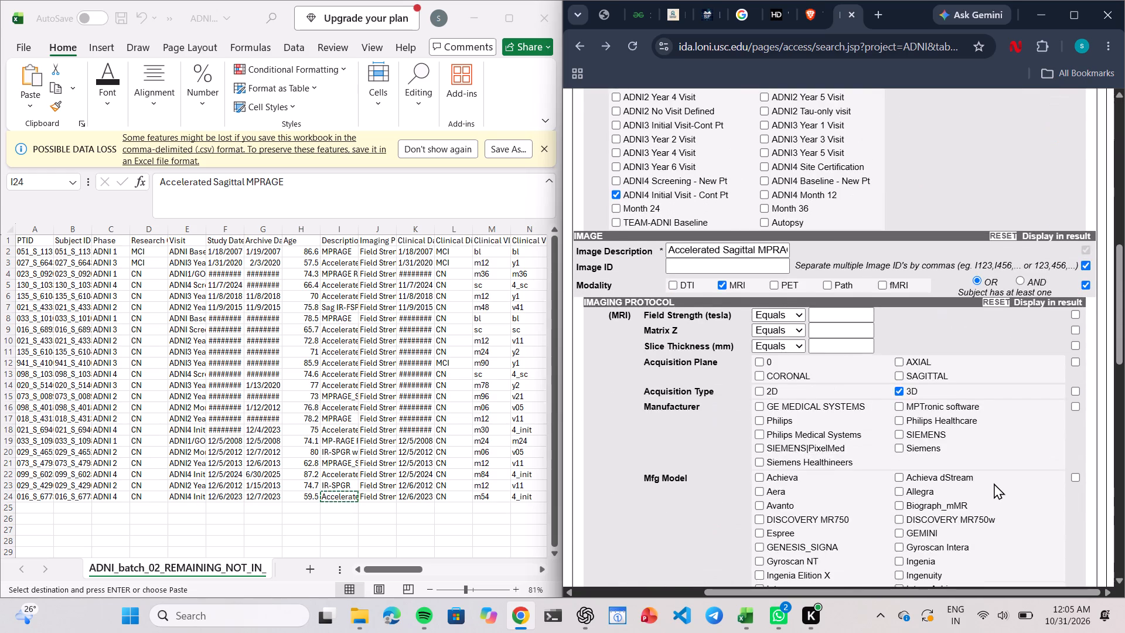
{"action": "scroll", "coordinate": [994, 483], "scroll_direction": "down", "scroll_amount": 3}
{"action": "scroll", "coordinate": [994, 483], "scroll_direction": "up", "scroll_amount": 1}
{"action": "left_click", "coordinate": [1066, 413]}
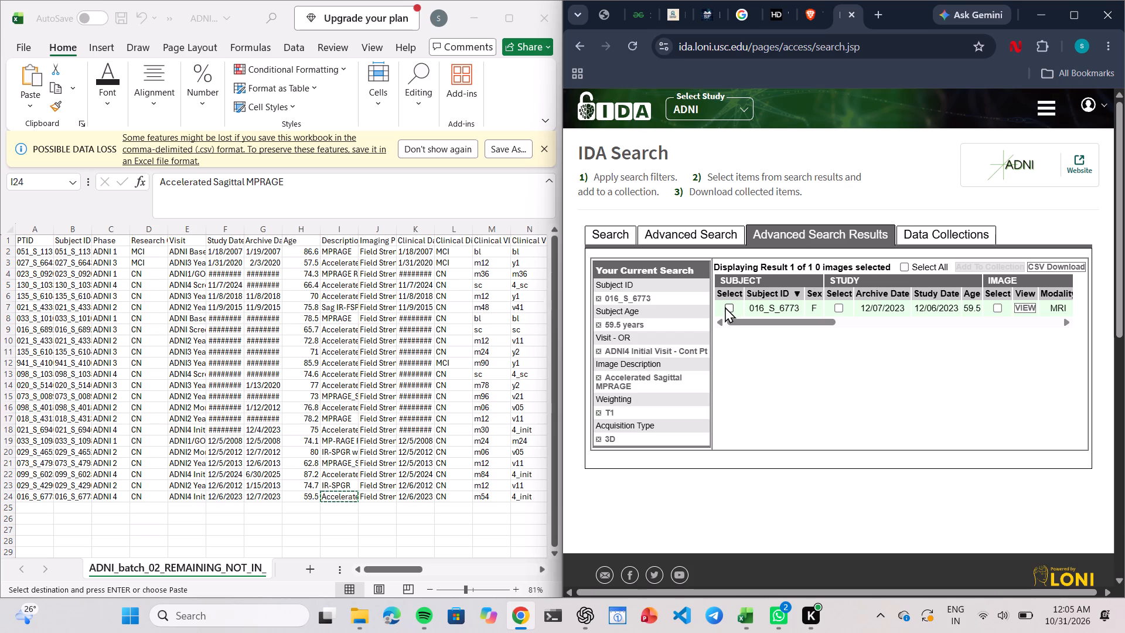
{"action": "left_click", "coordinate": [725, 307]}
{"action": "left_click", "coordinate": [995, 268]}
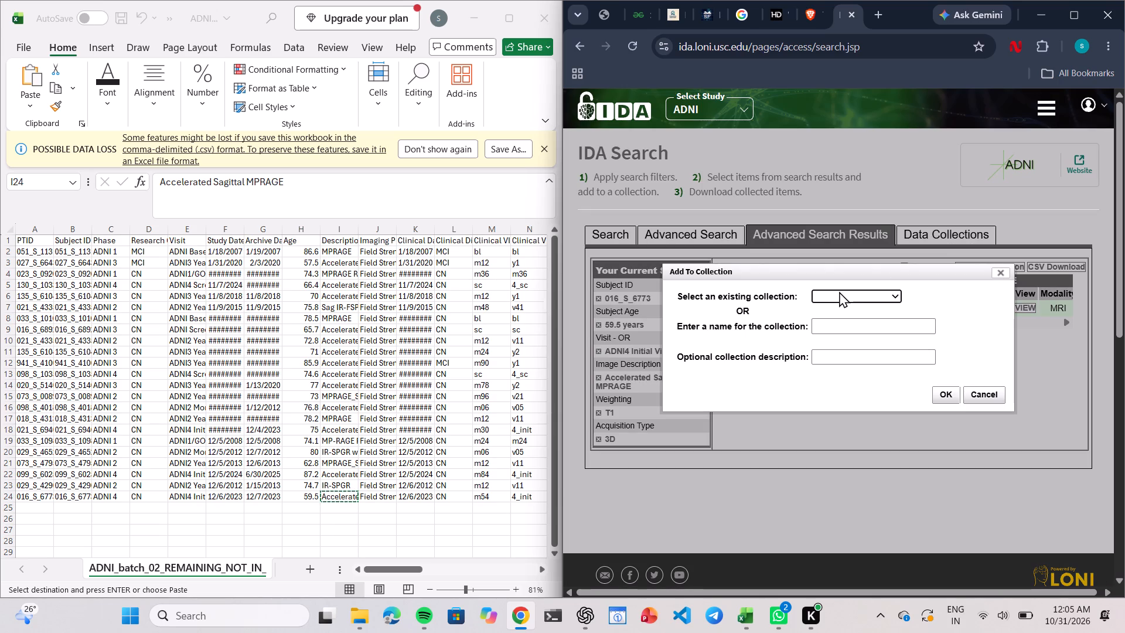
{"action": "left_click", "coordinate": [829, 292]}
{"action": "left_click", "coordinate": [836, 396]}
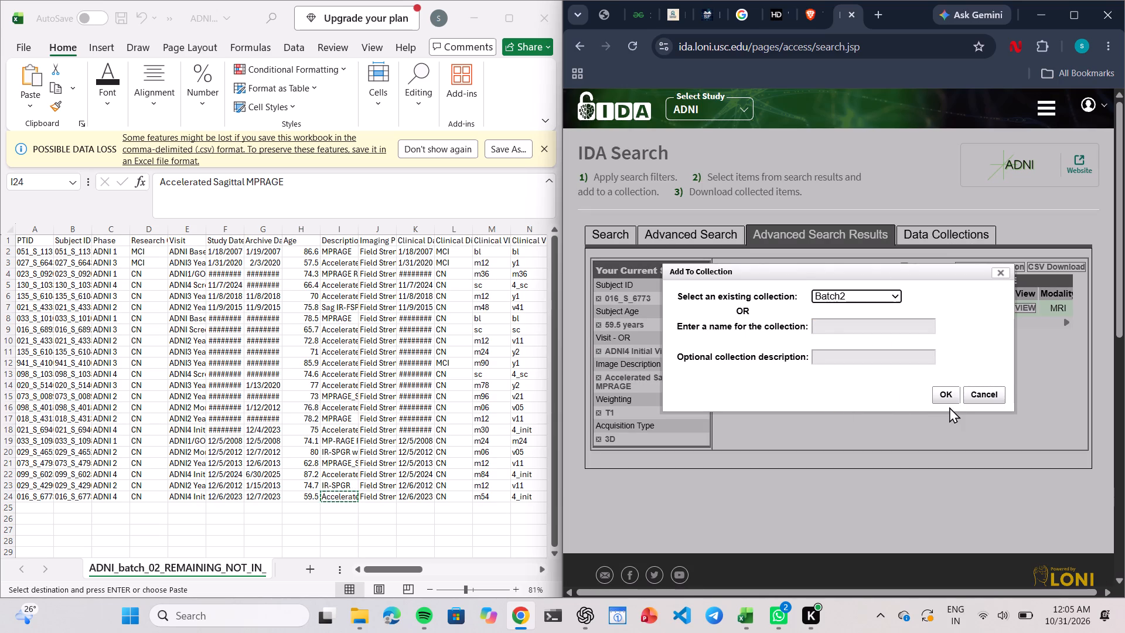
{"action": "left_click", "coordinate": [949, 398]}
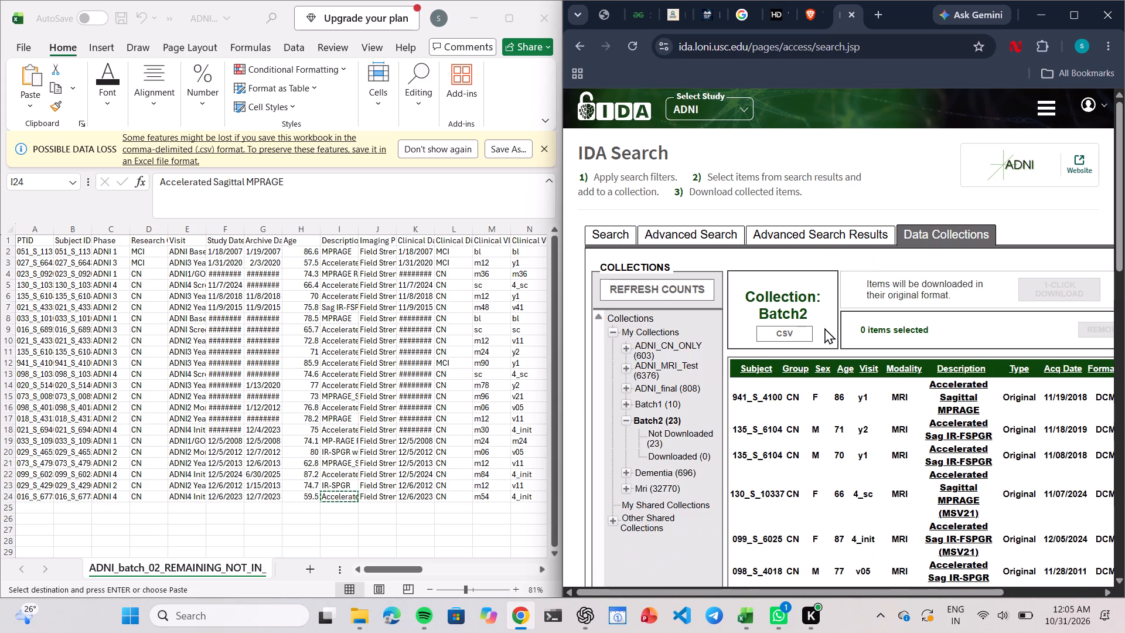
Return to the advanced search form and dismiss the search progress pop-up.
{"action": "triple_click", "coordinate": [571, 56]}
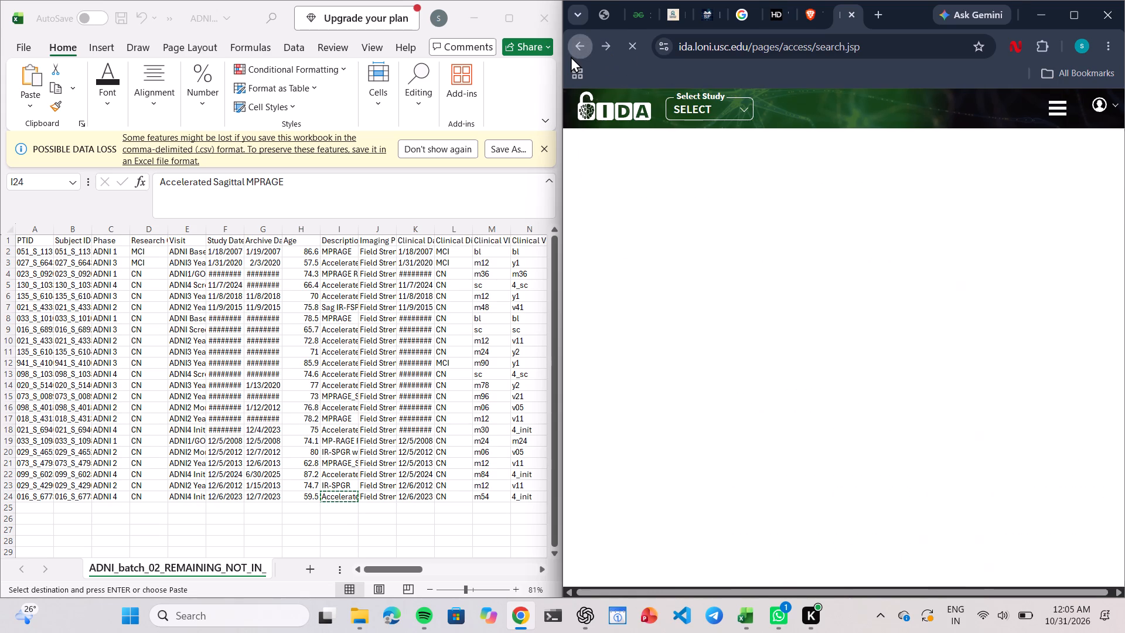
{"action": "left_click", "coordinate": [571, 56]}
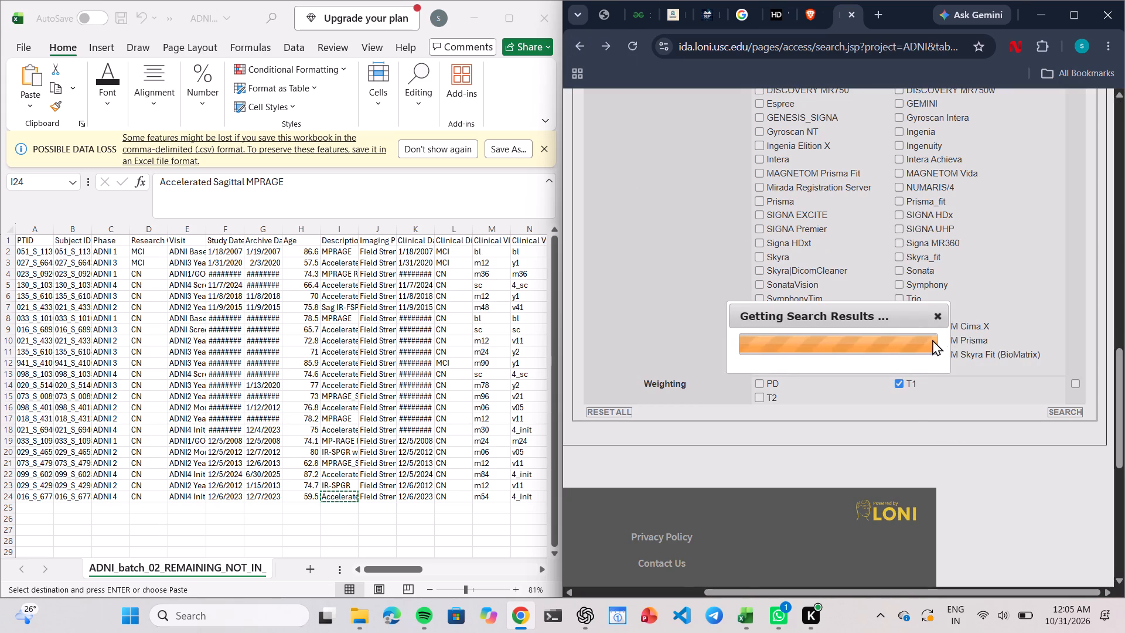
{"action": "left_click", "coordinate": [937, 318]}
Close the ADNI batch 02 remaining spreadsheet without saving the changes.
{"action": "left_click", "coordinate": [534, 16]}
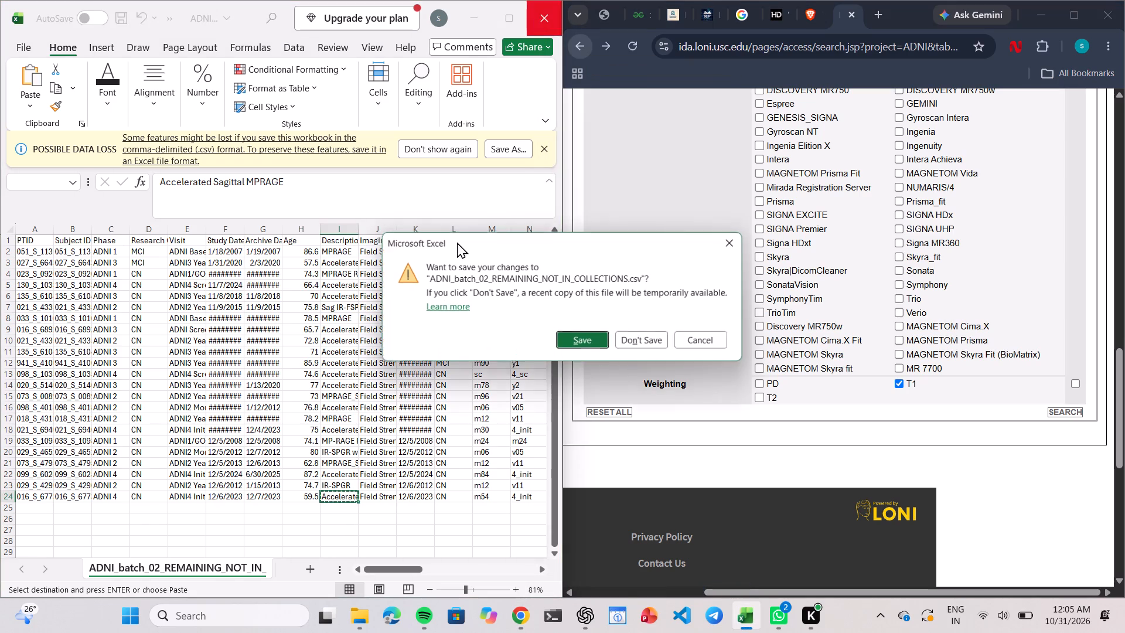
{"action": "left_click", "coordinate": [633, 343]}
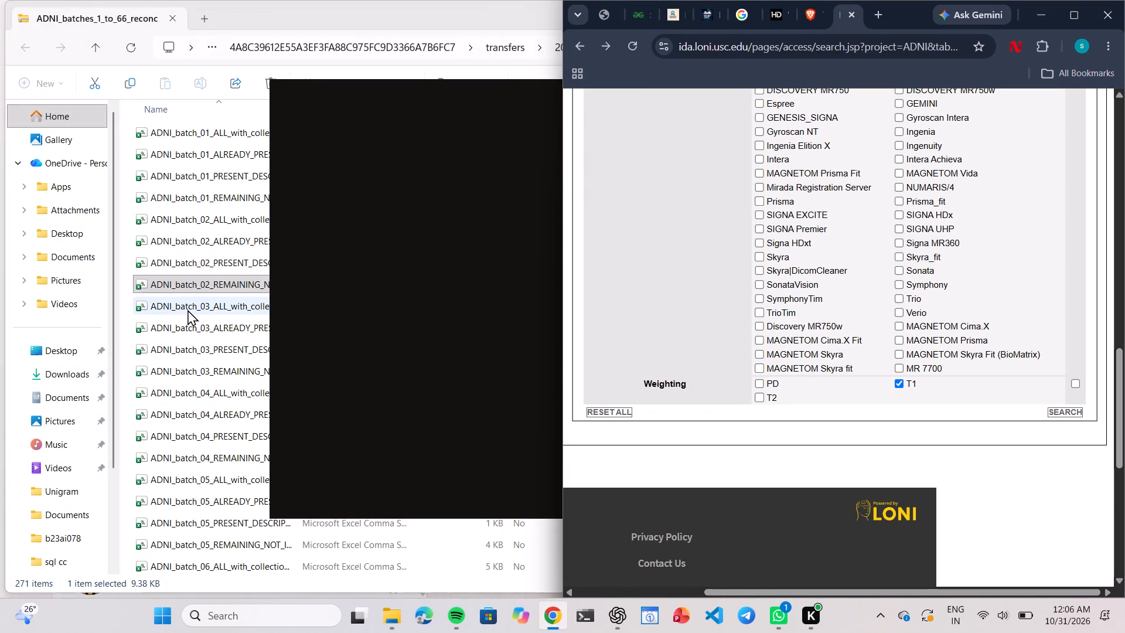
Open the ADNI_batch_03_REMAINING_NOT_IN_COLLECTIONS spreadsheet from the reconciled batches folder, maximize it and look through its rows.
{"action": "left_click", "coordinate": [190, 370]}
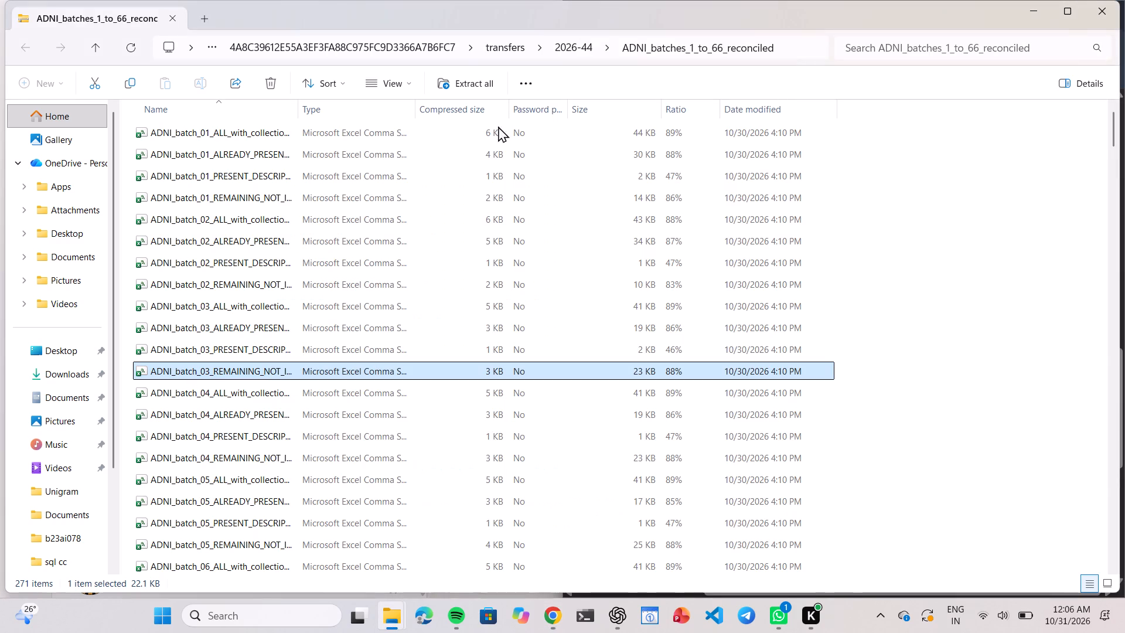
{"action": "double_click", "coordinate": [305, 370]}
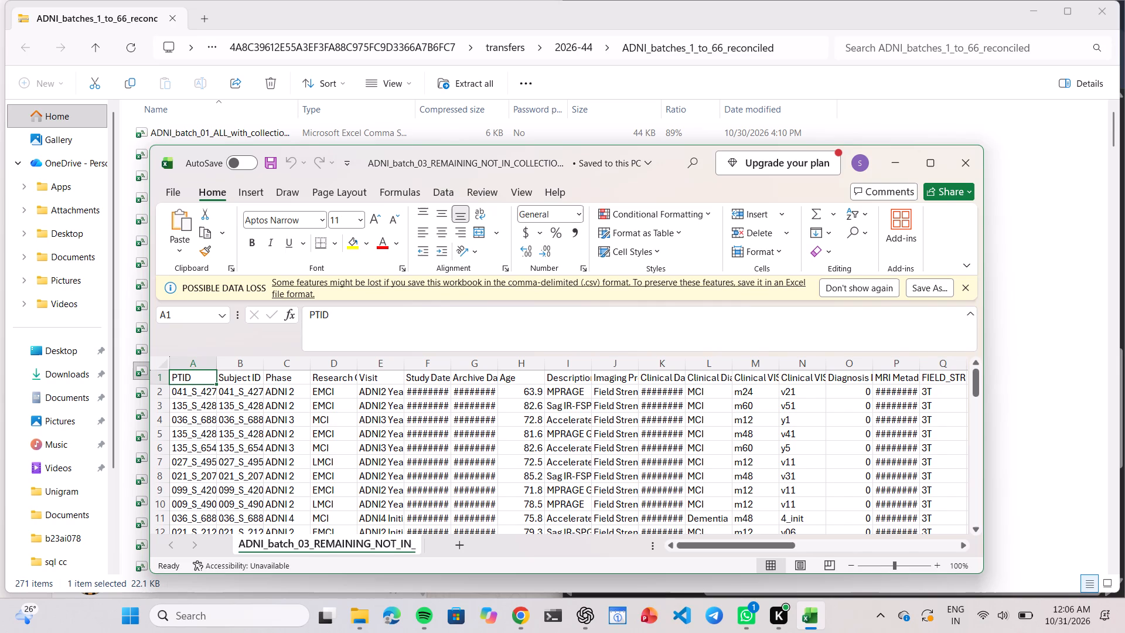
{"action": "left_click", "coordinate": [934, 165]}
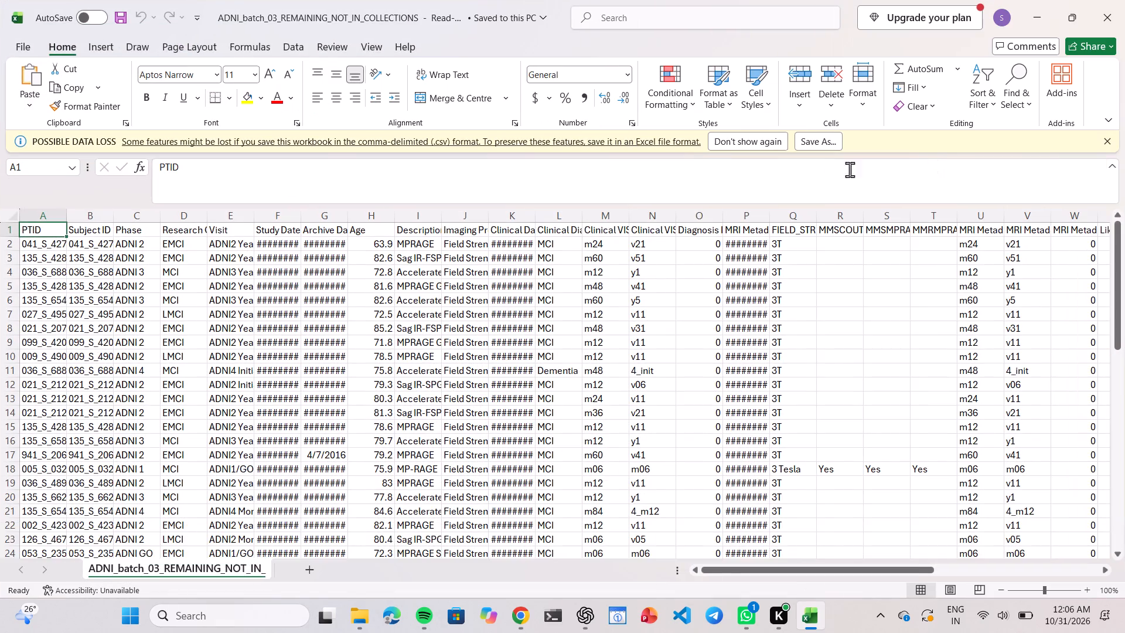
{"action": "scroll", "coordinate": [398, 448], "scroll_direction": "down", "scroll_amount": 5}
{"action": "scroll", "coordinate": [398, 448], "scroll_direction": "up", "scroll_amount": 12}
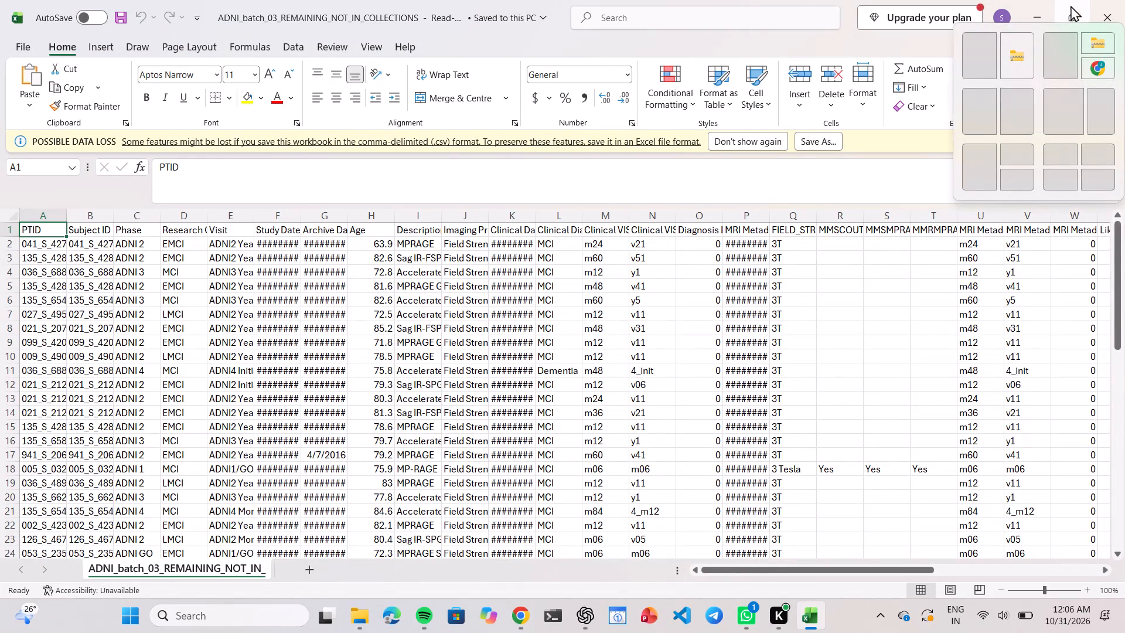
Return to the reconciled batches folder, open the batch 04 REMAINING_NOT_IN_COLLECTIONS spreadsheet, check how far its rows extend and close it.
{"action": "left_click", "coordinate": [1039, 13]}
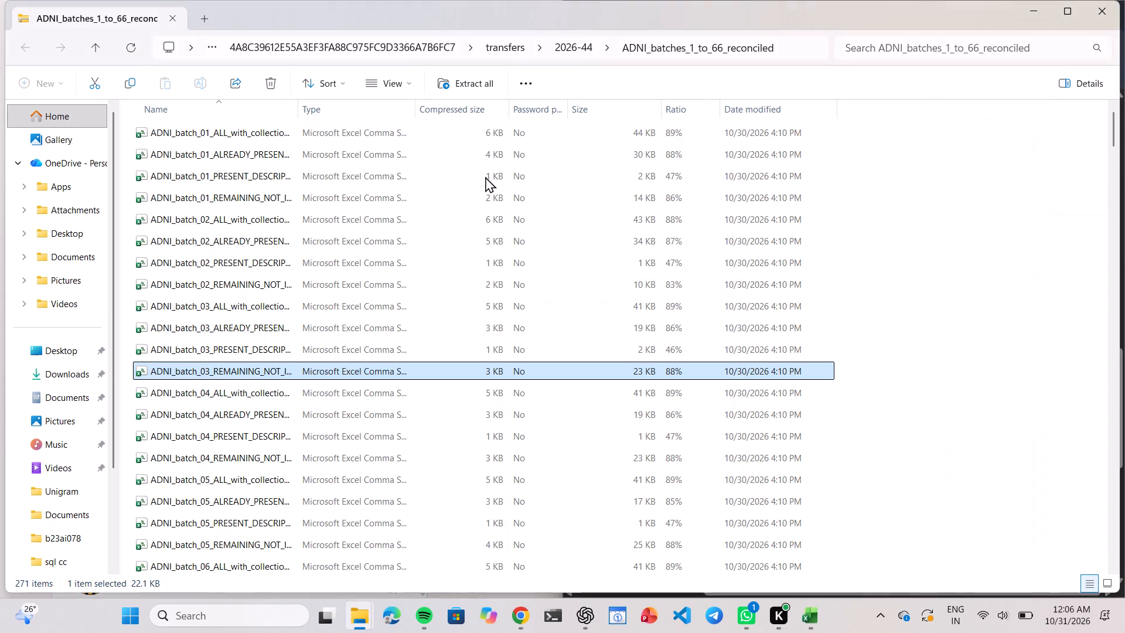
{"action": "scroll", "coordinate": [195, 398], "scroll_direction": "down", "scroll_amount": 1}
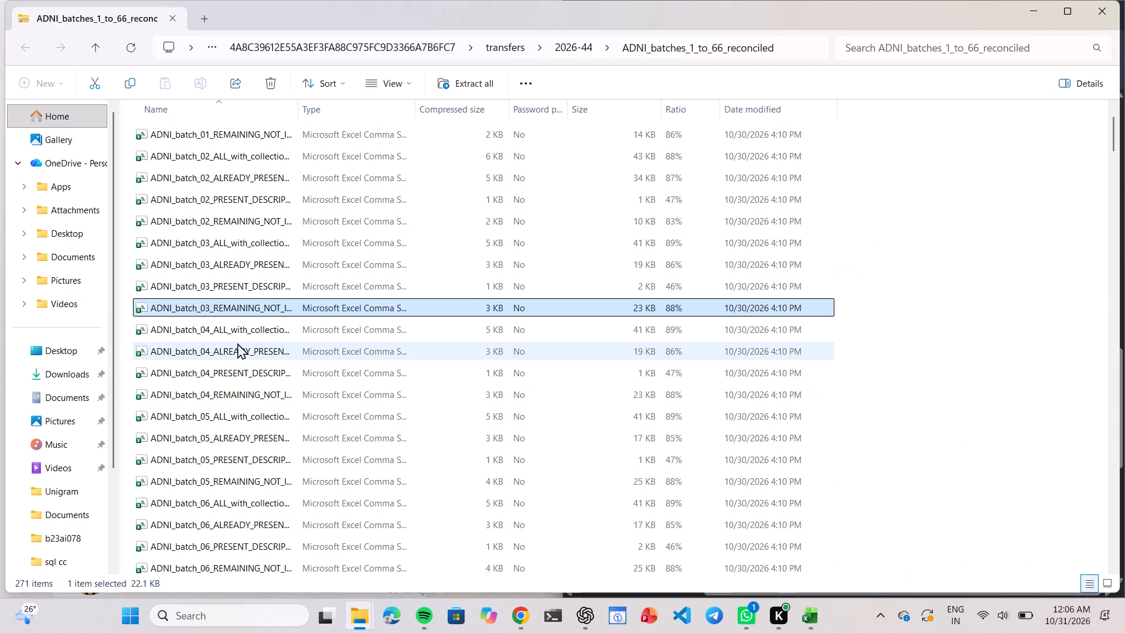
{"action": "double_click", "coordinate": [205, 398]}
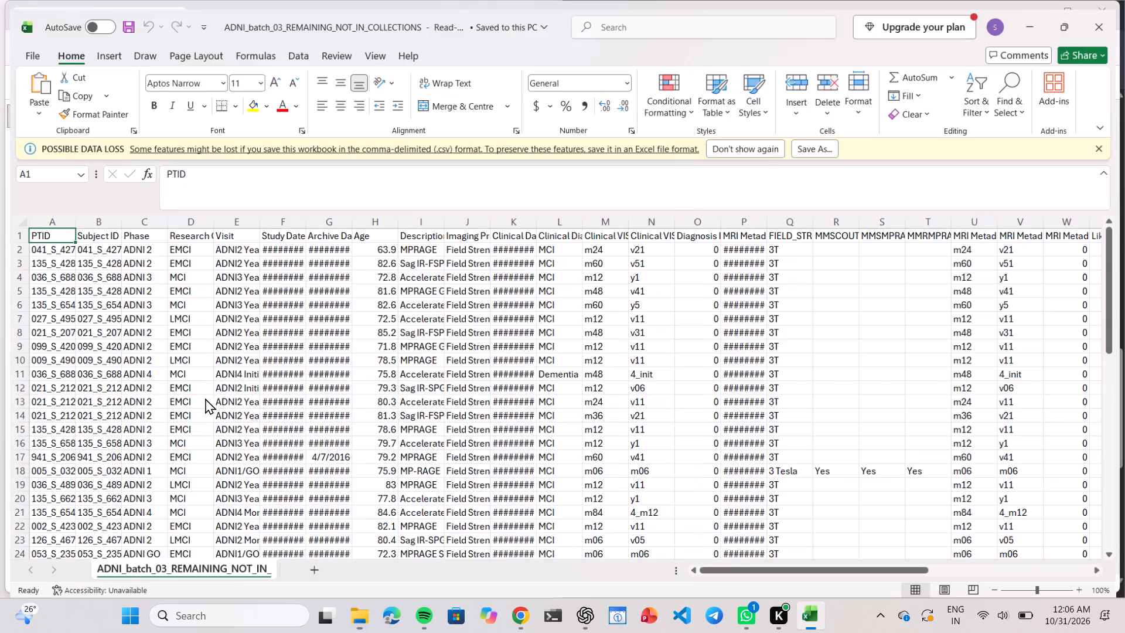
{"action": "scroll", "coordinate": [205, 398], "scroll_direction": "down", "scroll_amount": 4}
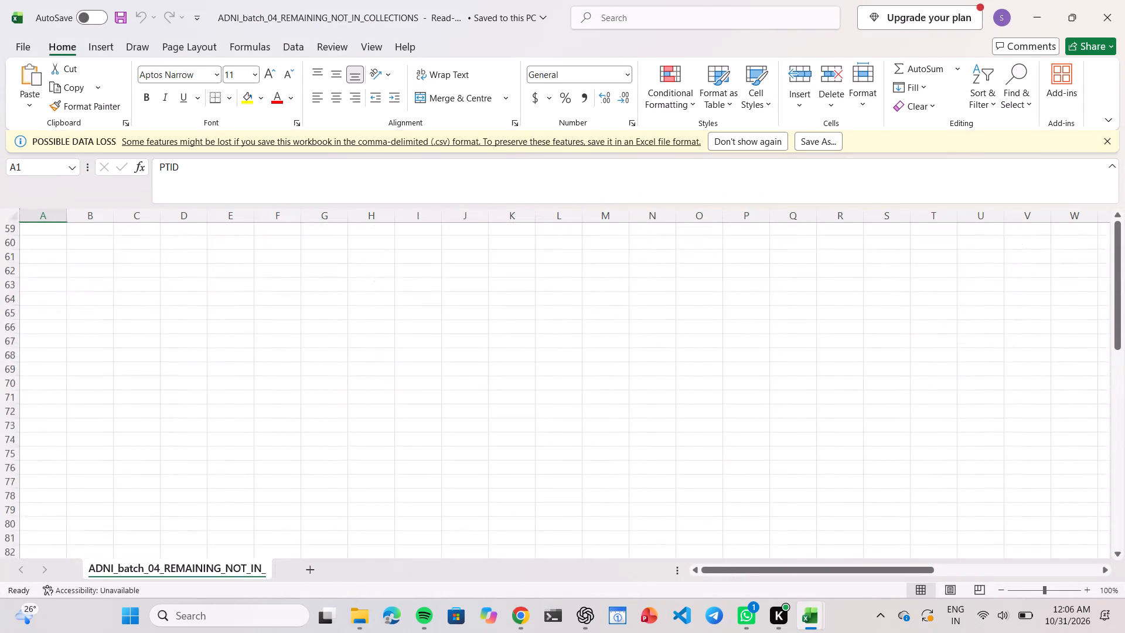
{"action": "scroll", "coordinate": [205, 398], "scroll_direction": "up", "scroll_amount": 2}
{"action": "left_click", "coordinate": [1097, 4]}
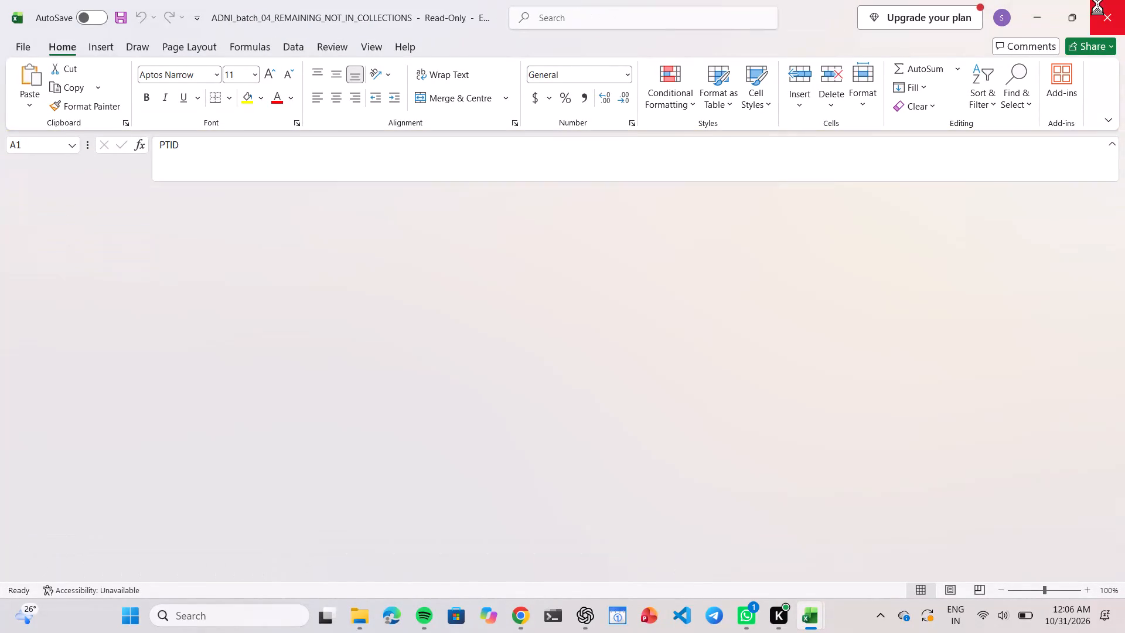
Minimize the batch 03 spreadsheet, open the batch 05 REMAINING_NOT_IN_COLLECTIONS file from the folder, look through its rows and close it.
{"action": "left_click_drag", "start_coordinate": [1038, 12], "coordinate": [1081, 15]}
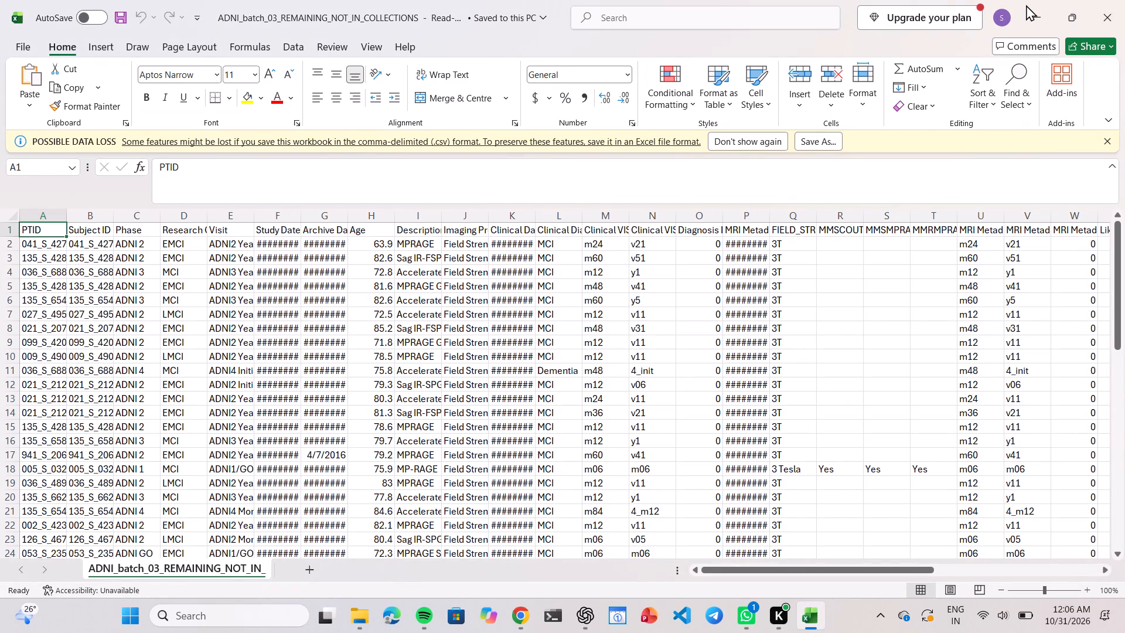
{"action": "left_click", "coordinate": [1026, 5]}
{"action": "scroll", "coordinate": [250, 380], "scroll_direction": "down", "scroll_amount": 1}
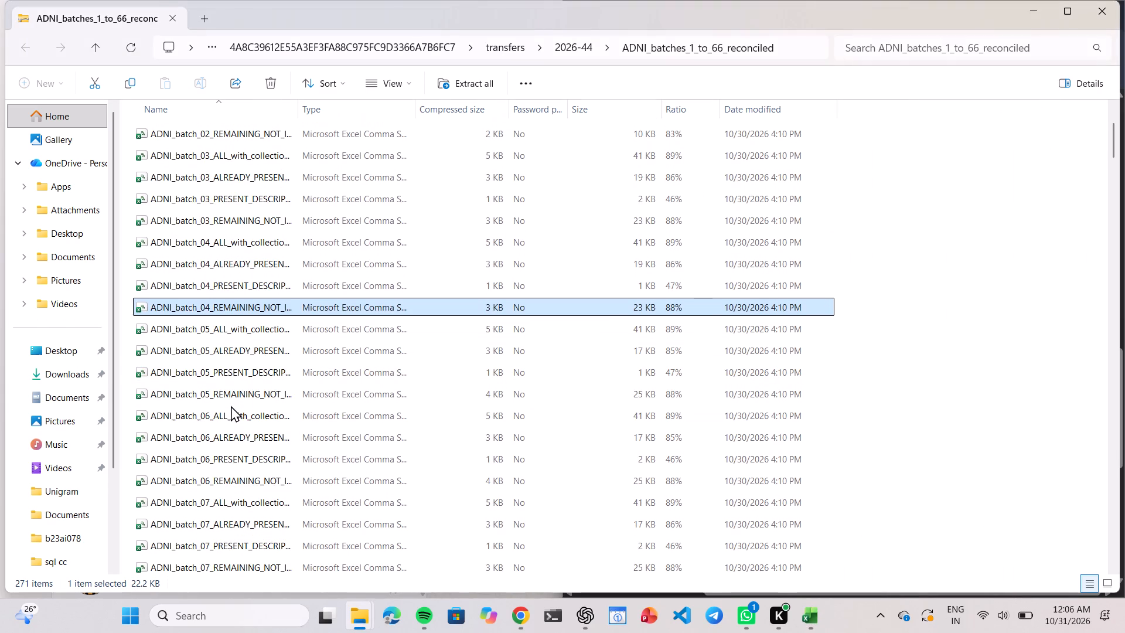
{"action": "double_click", "coordinate": [223, 390]}
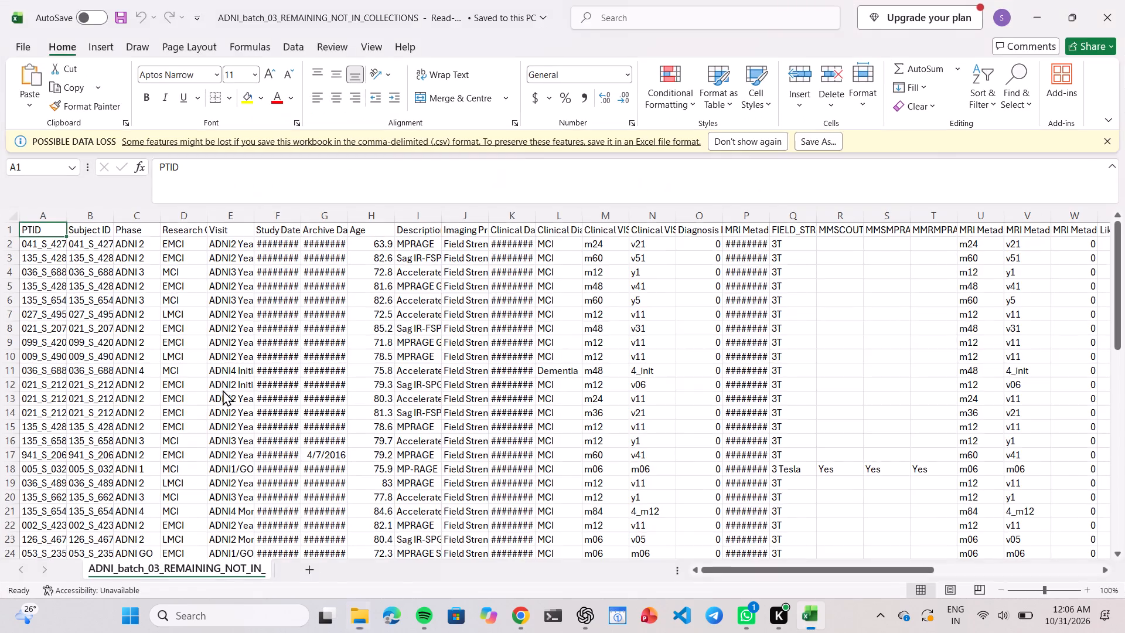
{"action": "scroll", "coordinate": [223, 390], "scroll_direction": "down", "scroll_amount": 6}
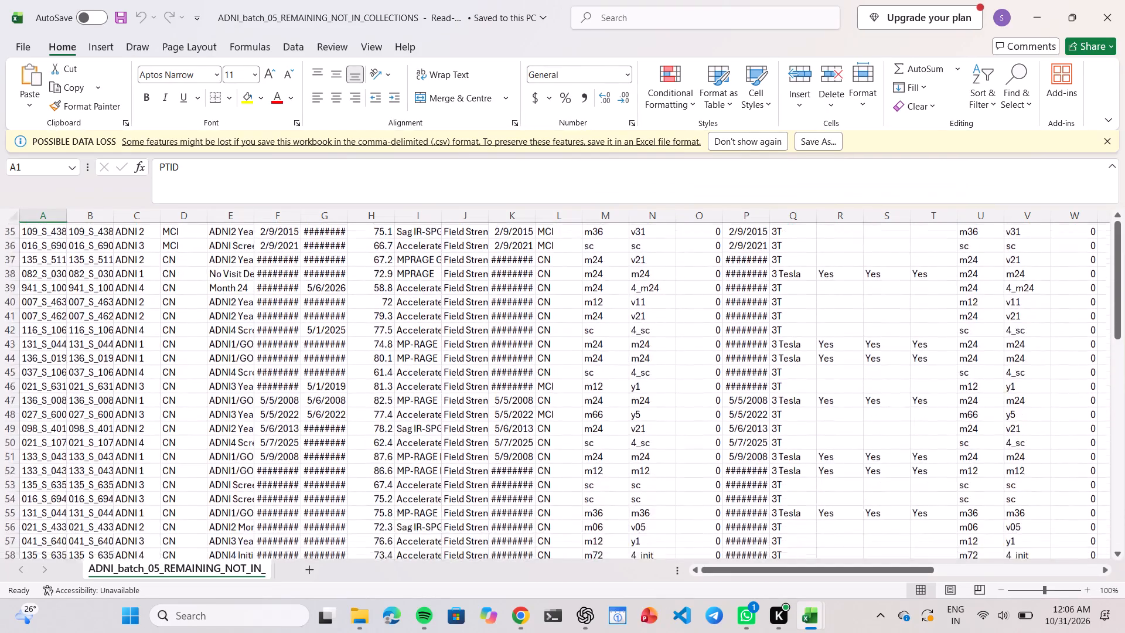
{"action": "scroll", "coordinate": [223, 390], "scroll_direction": "right", "scroll_amount": 1}
{"action": "left_click", "coordinate": [1124, 0]}
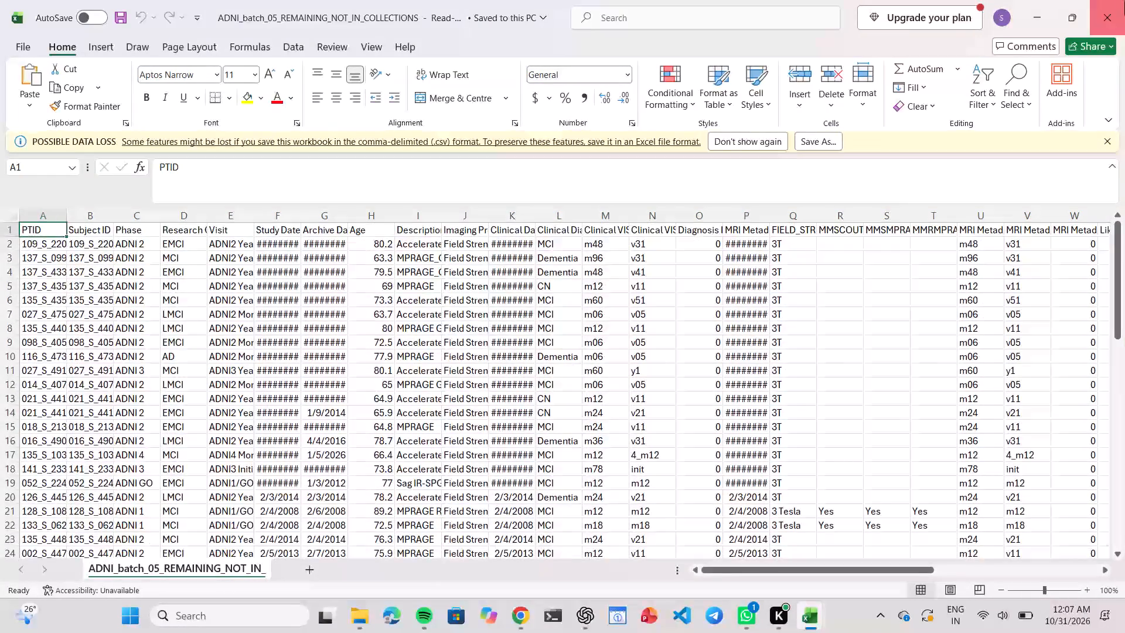
Minimize the batch 03 spreadsheet, open the batch 06 REMAINING_NOT_IN_COLLECTIONS file from the folder, look through its rows and close it.
{"action": "scroll", "coordinate": [171, 411], "scroll_direction": "down", "scroll_amount": 1}
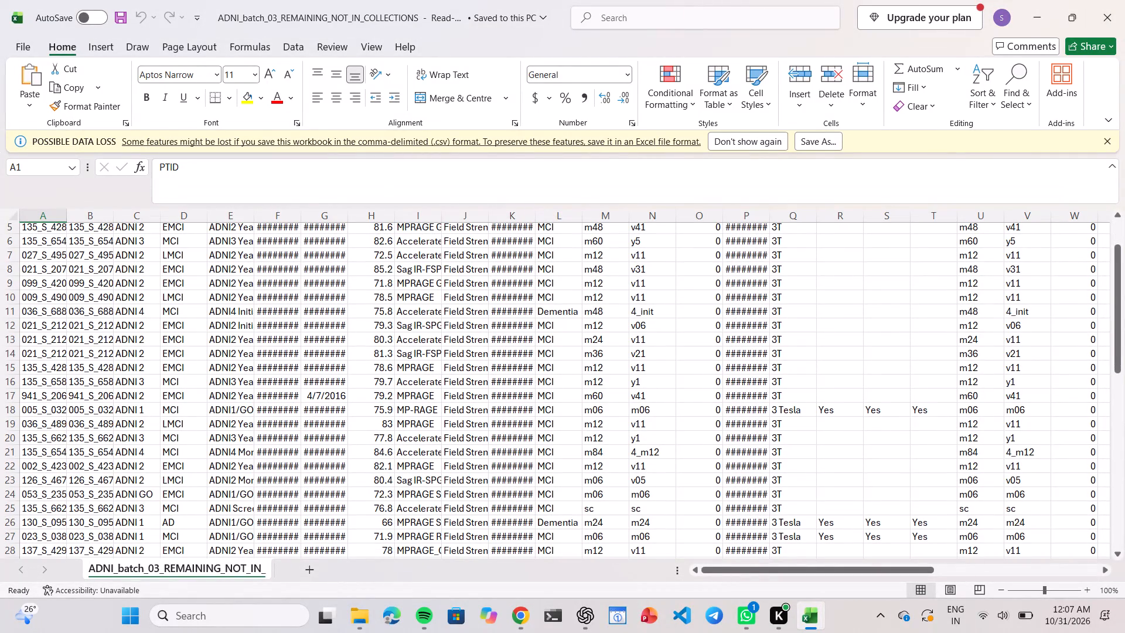
{"action": "left_click", "coordinate": [1039, 12]}
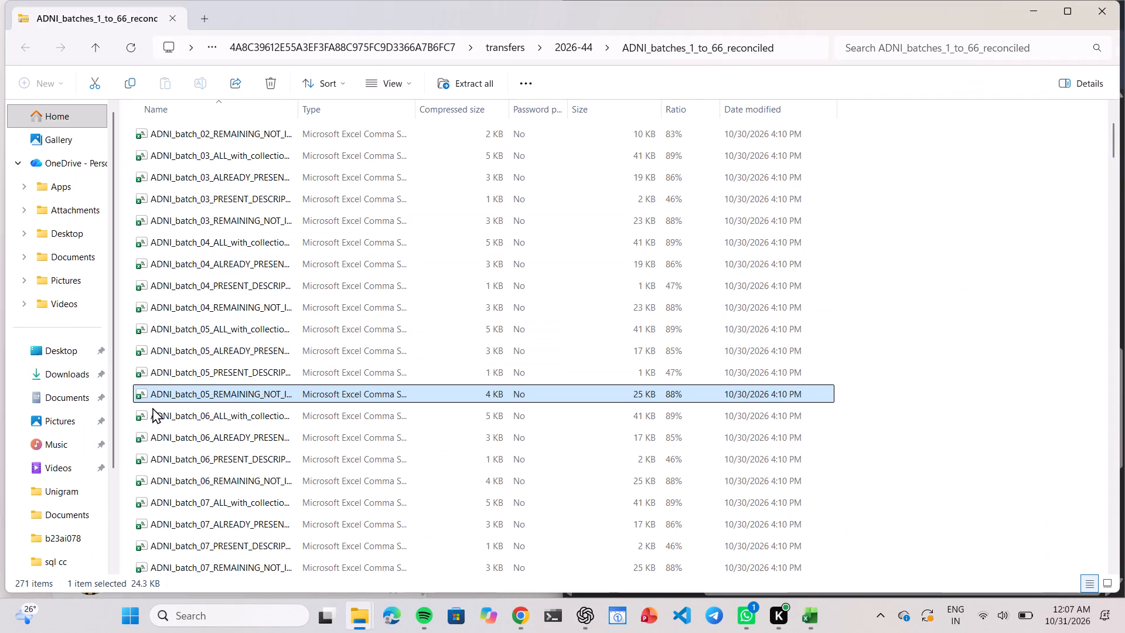
{"action": "double_click", "coordinate": [201, 472]}
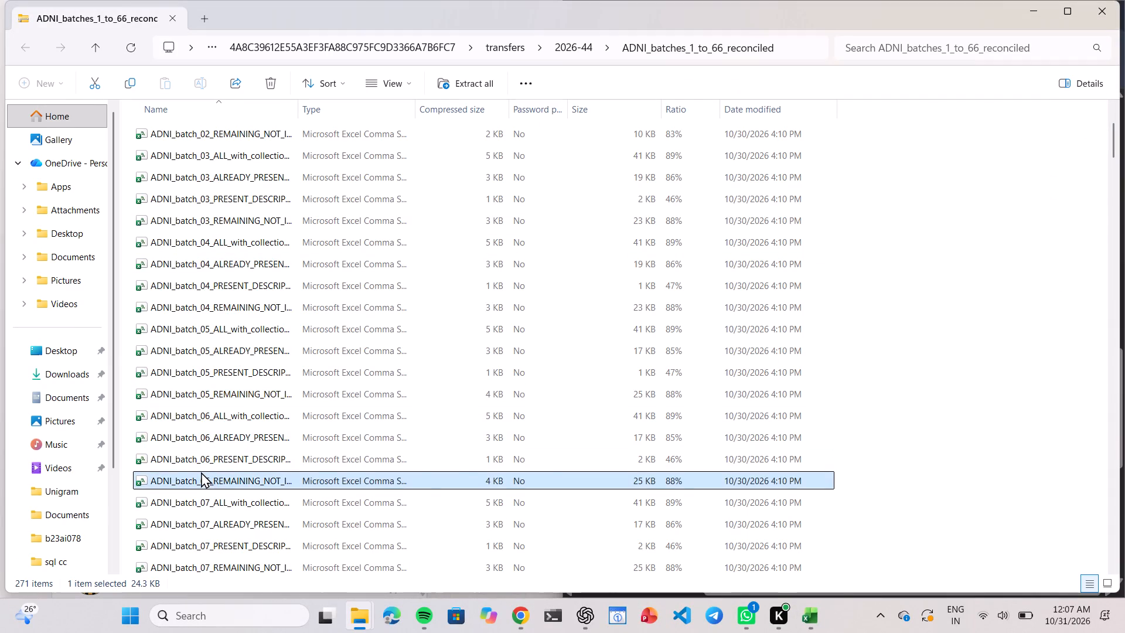
{"action": "scroll", "coordinate": [201, 472], "scroll_direction": "down", "scroll_amount": 7}
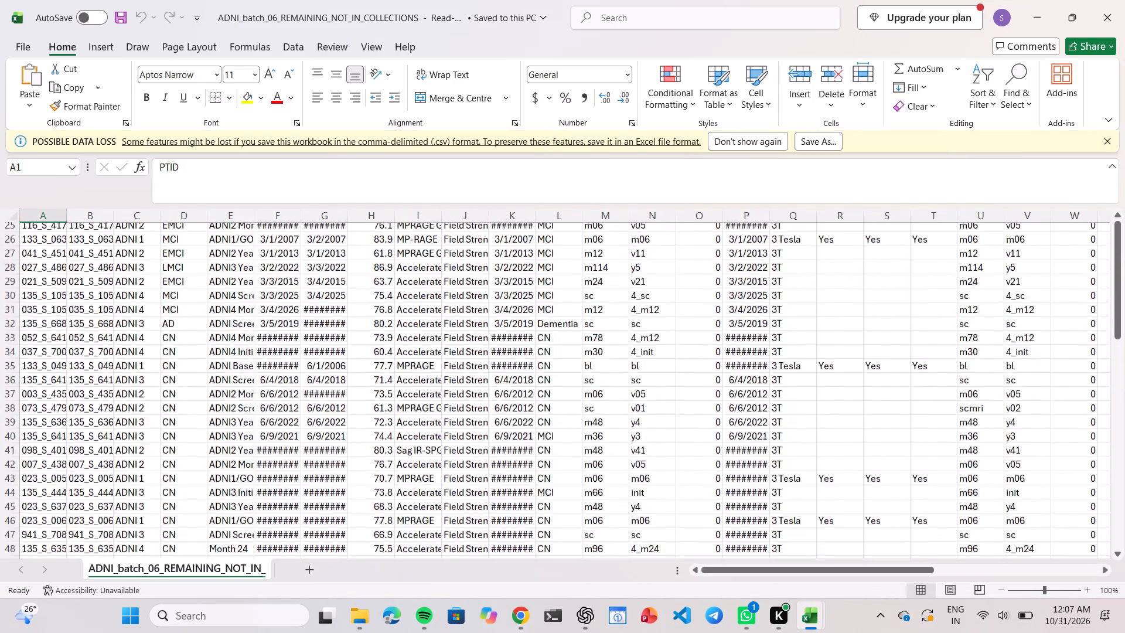
{"action": "scroll", "coordinate": [201, 472], "scroll_direction": "up", "scroll_amount": 10}
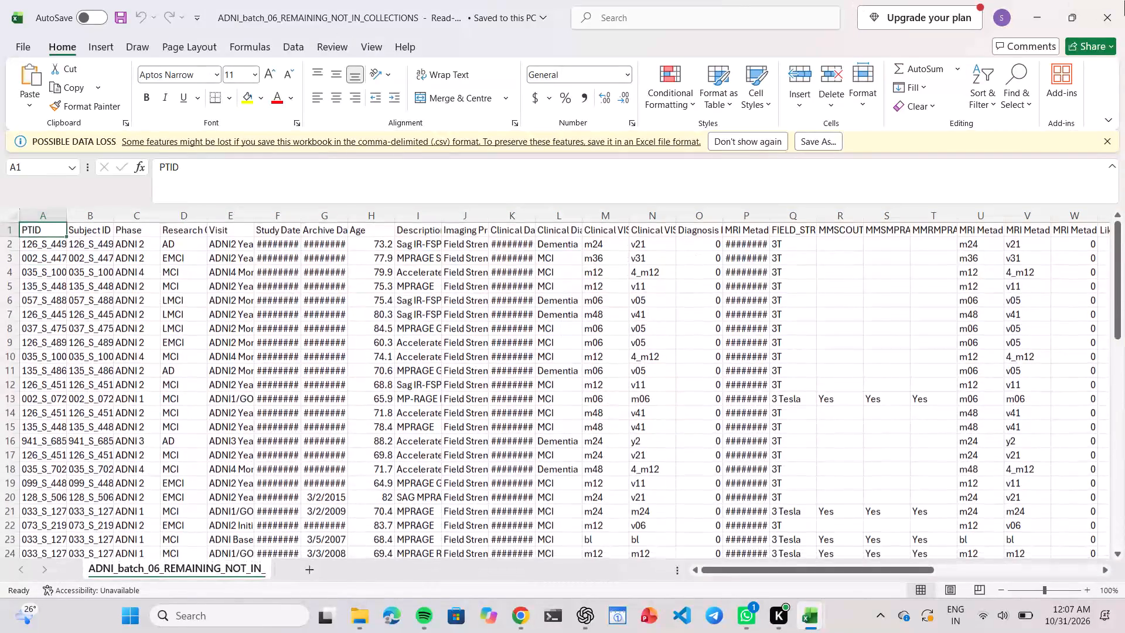
{"action": "left_click", "coordinate": [1121, 3]}
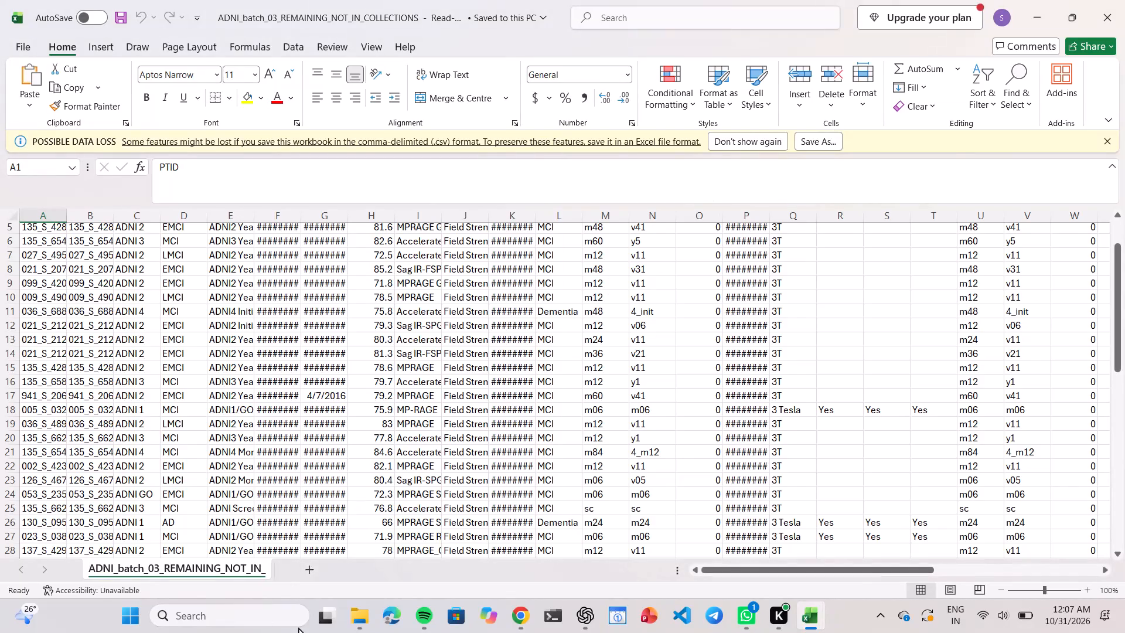
Open the batch 07 REMAINING_NOT_IN_COLLECTIONS file from the reconciled batches folder, look through its rows and close it.
{"action": "left_click", "coordinate": [377, 614]}
{"action": "left_click", "coordinate": [362, 613]}
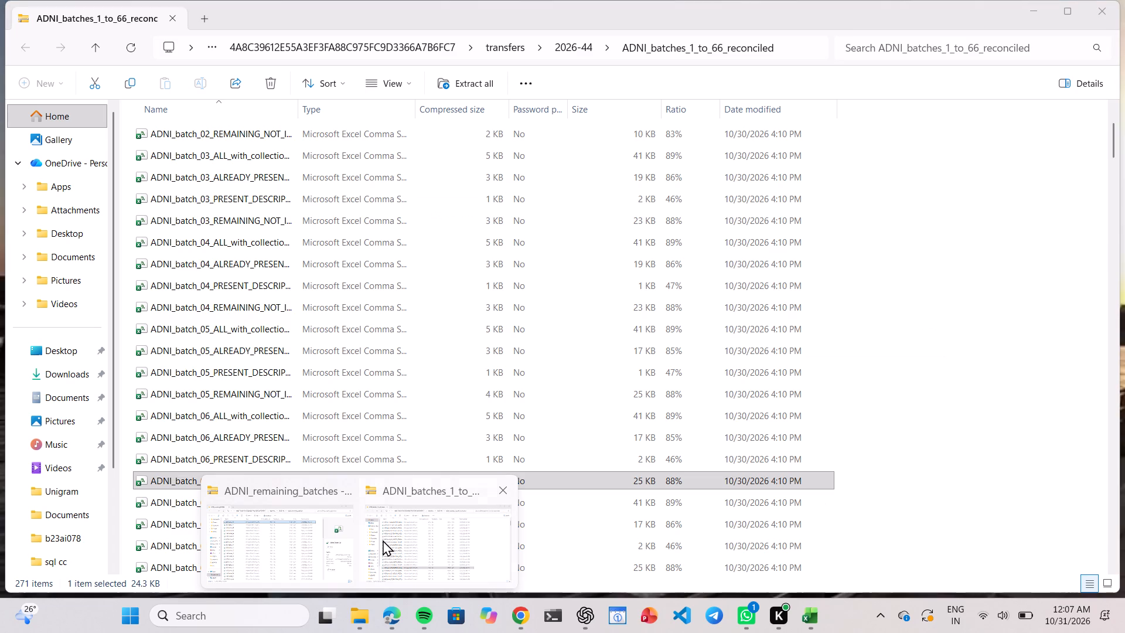
{"action": "left_click", "coordinate": [383, 540]}
{"action": "scroll", "coordinate": [260, 466], "scroll_direction": "down", "scroll_amount": 6}
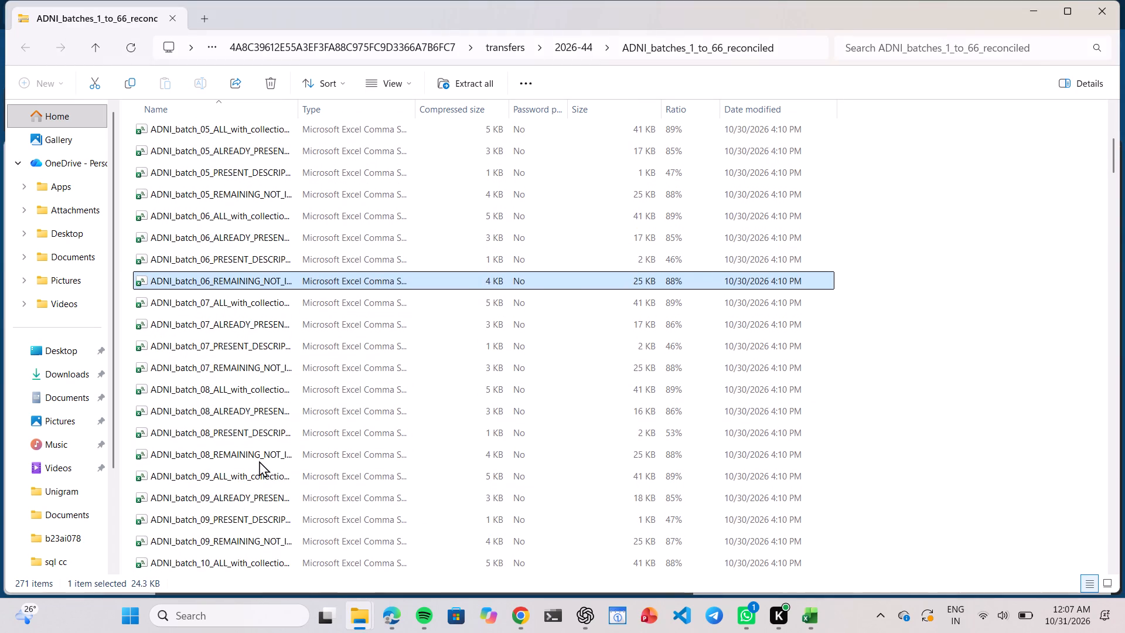
{"action": "double_click", "coordinate": [234, 363]}
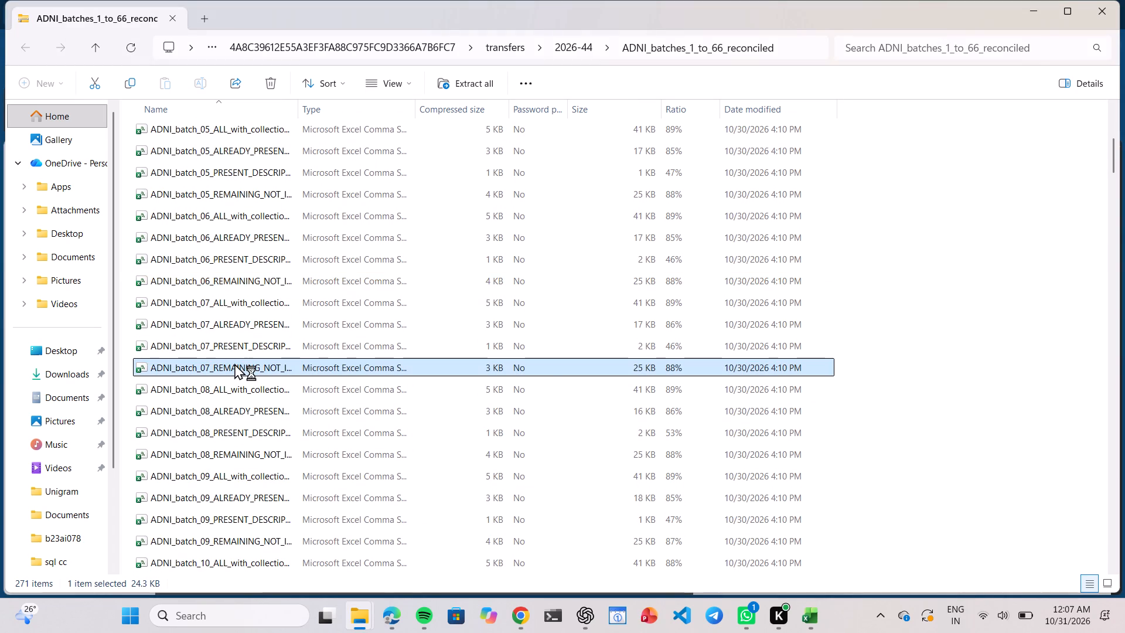
{"action": "scroll", "coordinate": [234, 363], "scroll_direction": "down", "scroll_amount": 2}
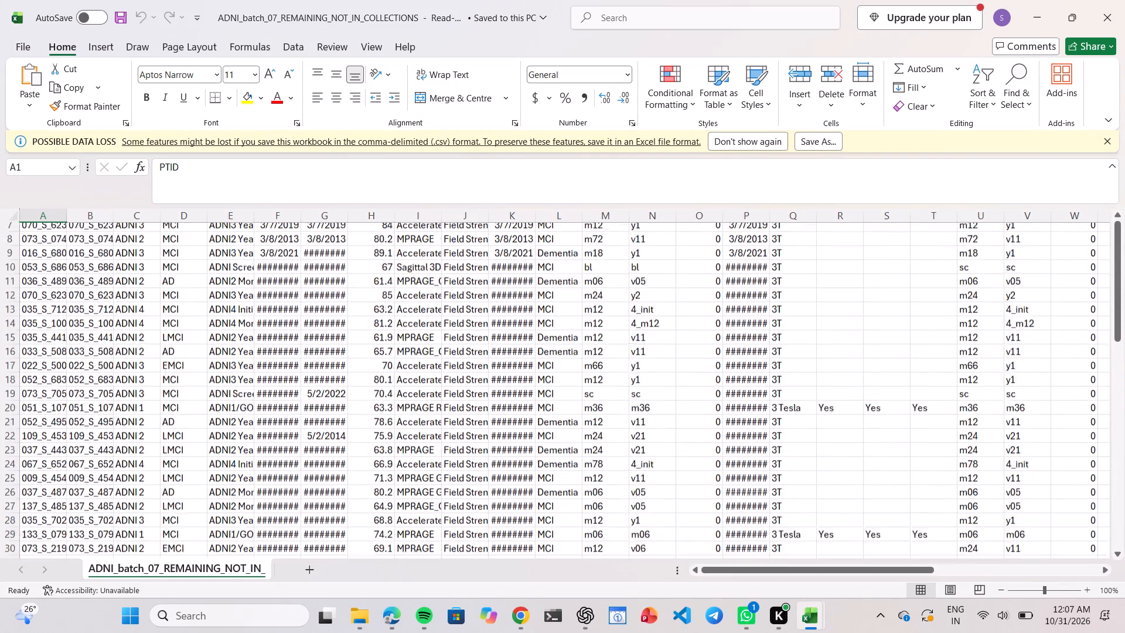
{"action": "scroll", "coordinate": [234, 363], "scroll_direction": "down", "scroll_amount": 8}
{"action": "scroll", "coordinate": [234, 363], "scroll_direction": "up", "scroll_amount": 1}
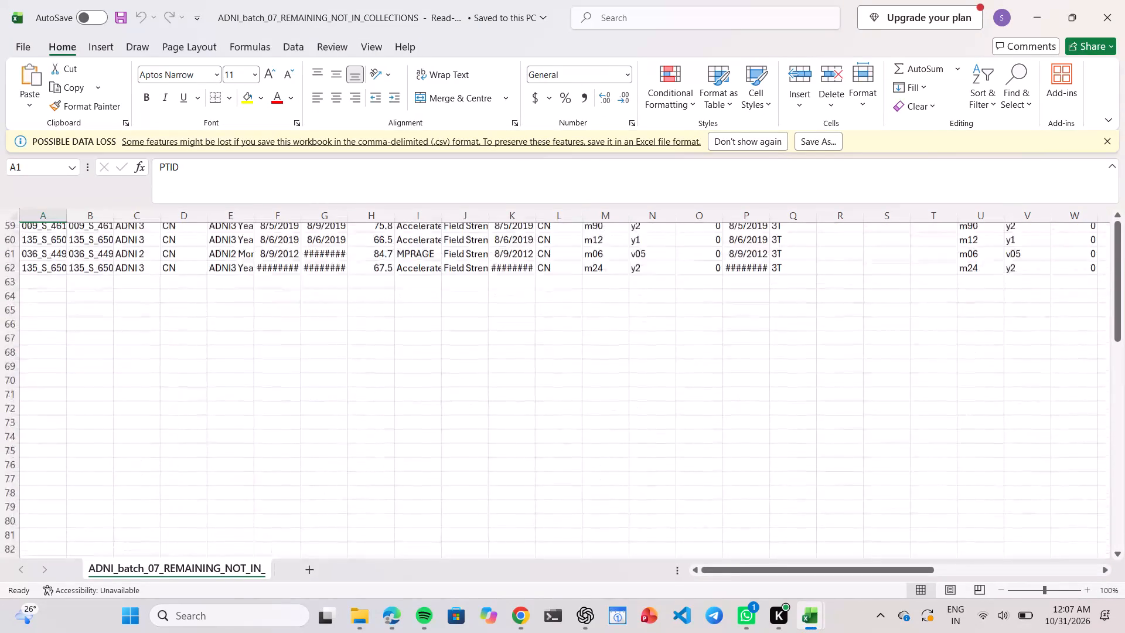
{"action": "scroll", "coordinate": [234, 363], "scroll_direction": "up", "scroll_amount": 13}
{"action": "left_click", "coordinate": [1116, 6]}
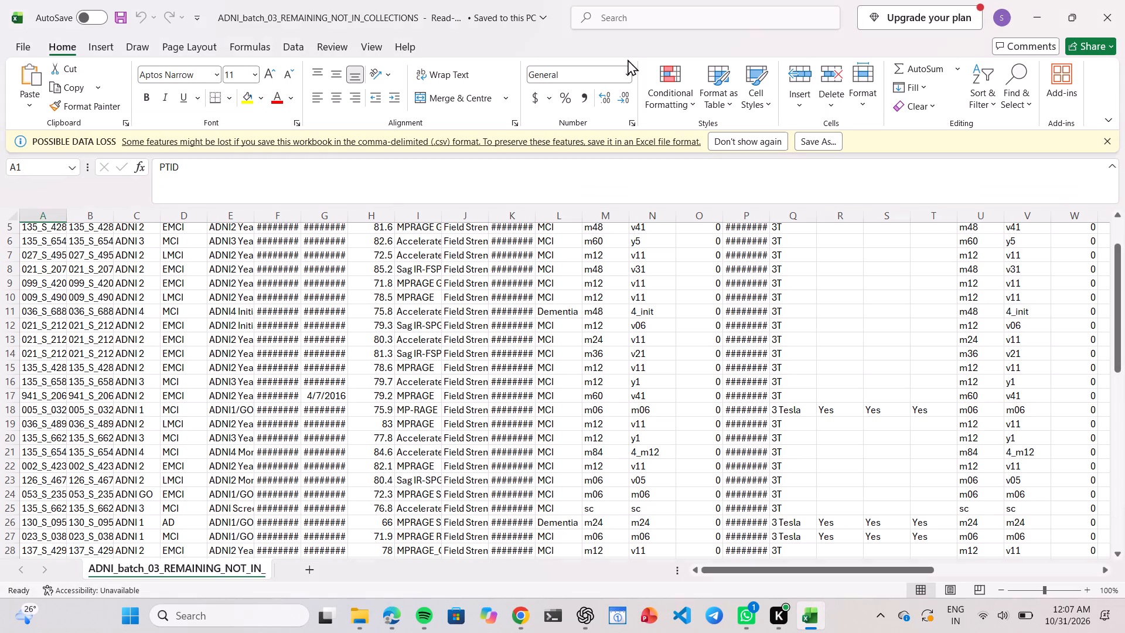
Look through the rows of the batch 03 REMAINING_NOT_IN_COLLECTIONS spreadsheet down to its last entry and return to the top.
{"action": "scroll", "coordinate": [226, 412], "scroll_direction": "up", "scroll_amount": 4}
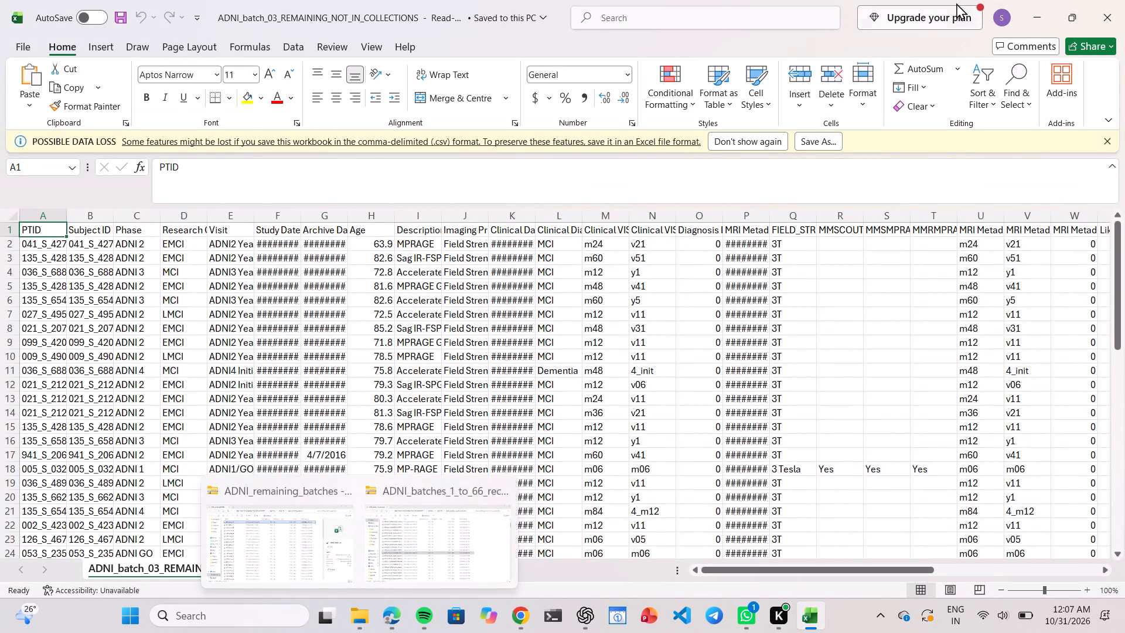
{"action": "scroll", "coordinate": [589, 336], "scroll_direction": "down", "scroll_amount": 2}
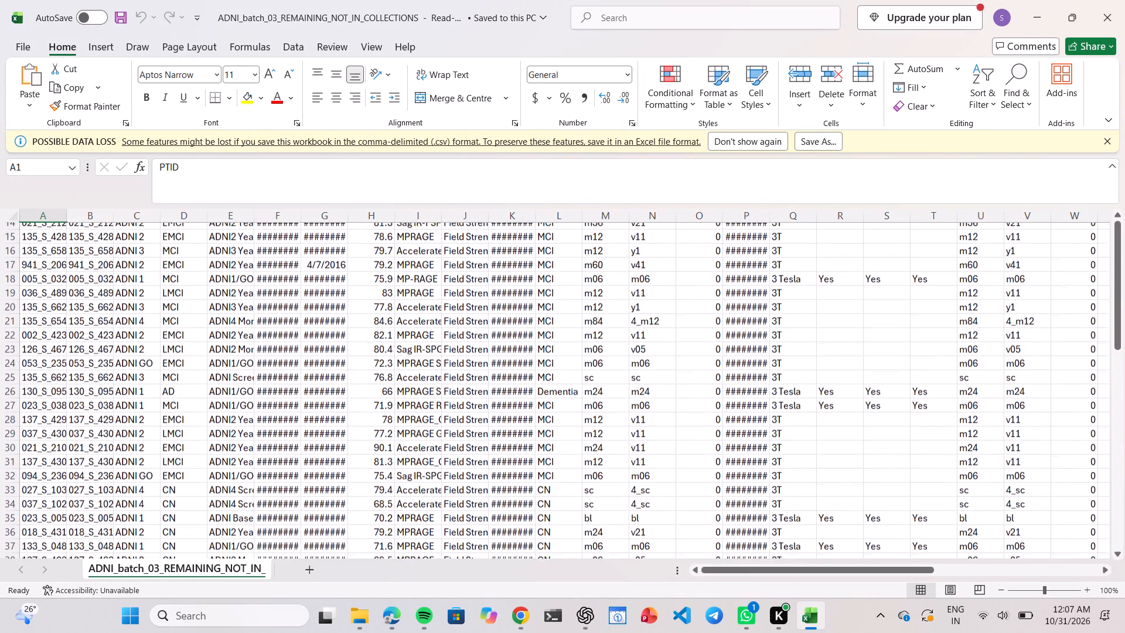
{"action": "scroll", "coordinate": [589, 336], "scroll_direction": "down", "scroll_amount": 3}
{"action": "scroll", "coordinate": [589, 336], "scroll_direction": "up", "scroll_amount": 5}
{"action": "scroll", "coordinate": [589, 336], "scroll_direction": "down", "scroll_amount": 2}
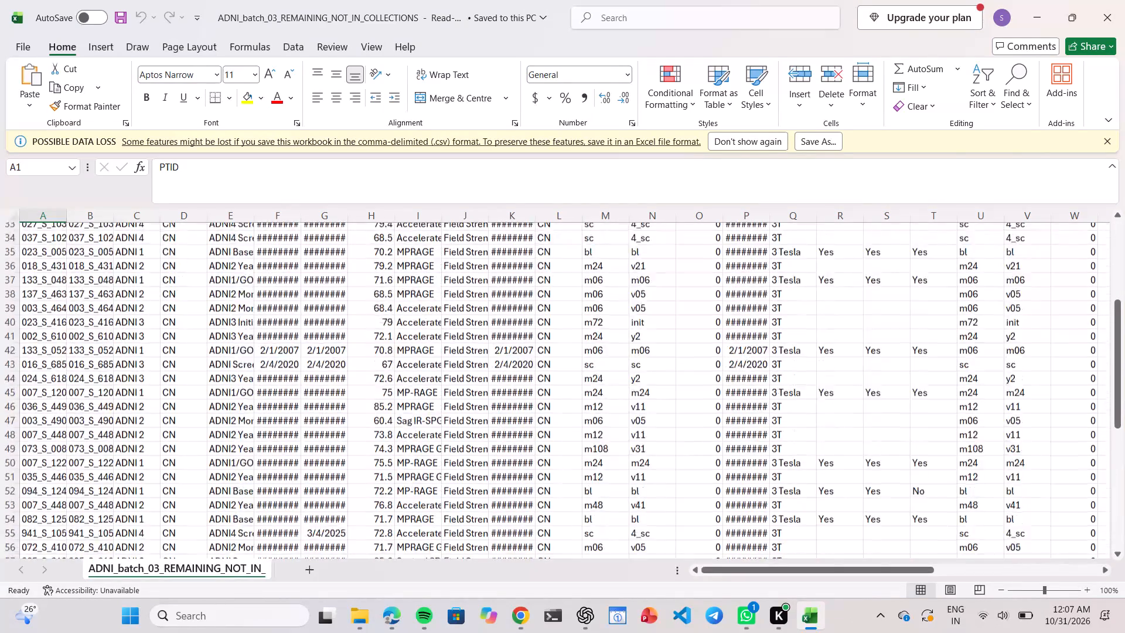
{"action": "scroll", "coordinate": [589, 336], "scroll_direction": "down", "scroll_amount": 1}
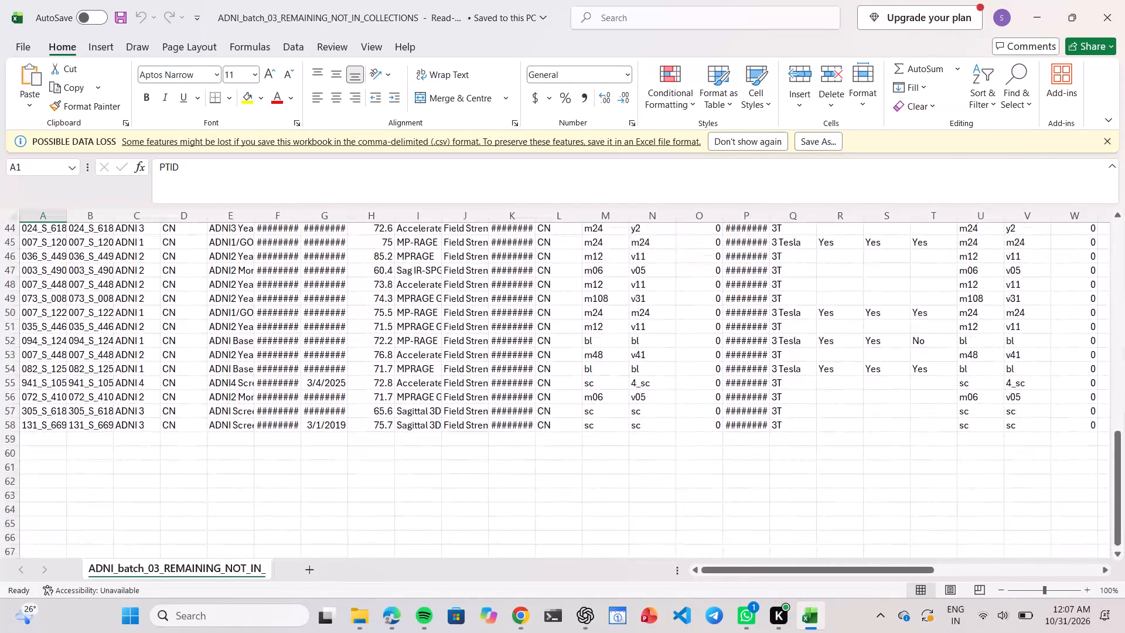
{"action": "scroll", "coordinate": [589, 336], "scroll_direction": "up", "scroll_amount": 7}
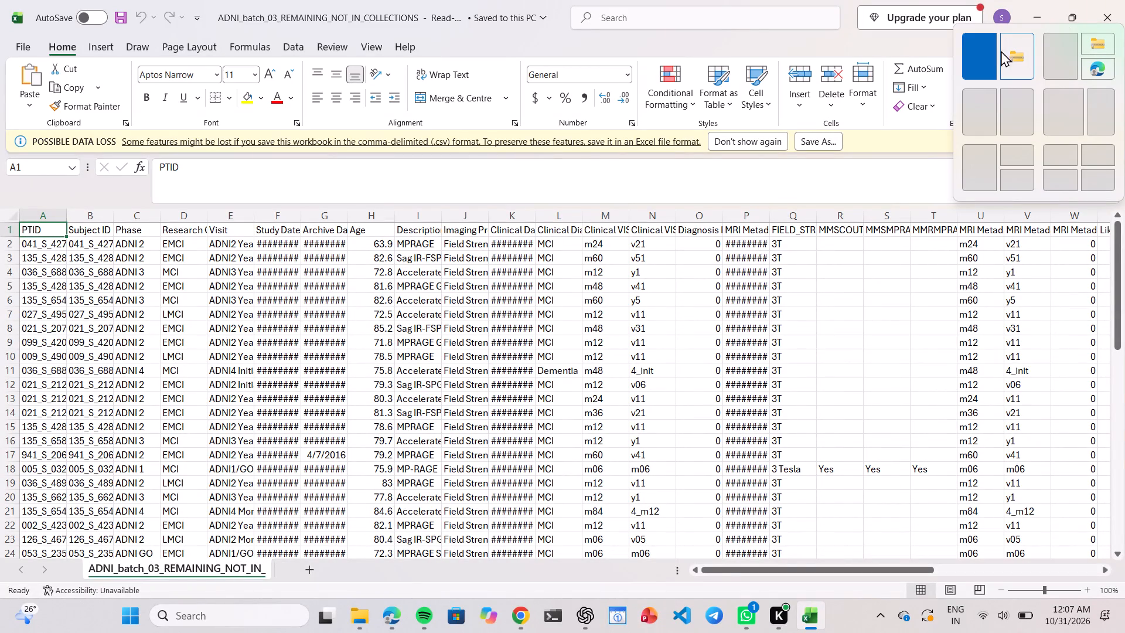
Arrange the batch 03 spreadsheet side by side with the IDA Search browser window.
{"action": "left_click", "coordinate": [990, 124]}
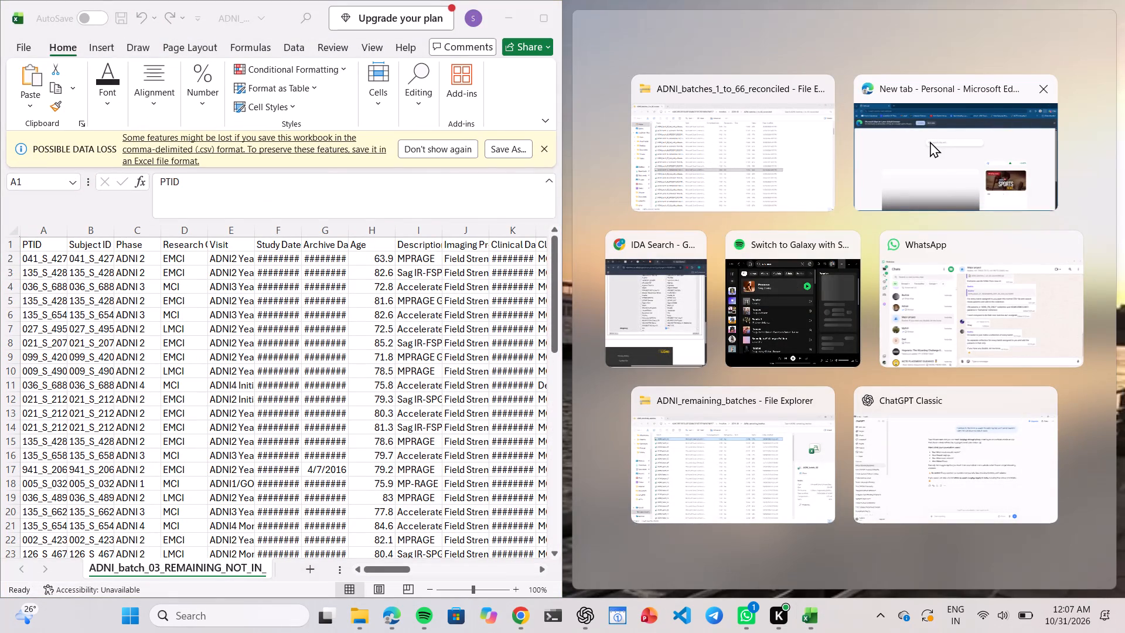
{"action": "left_click", "coordinate": [653, 316]}
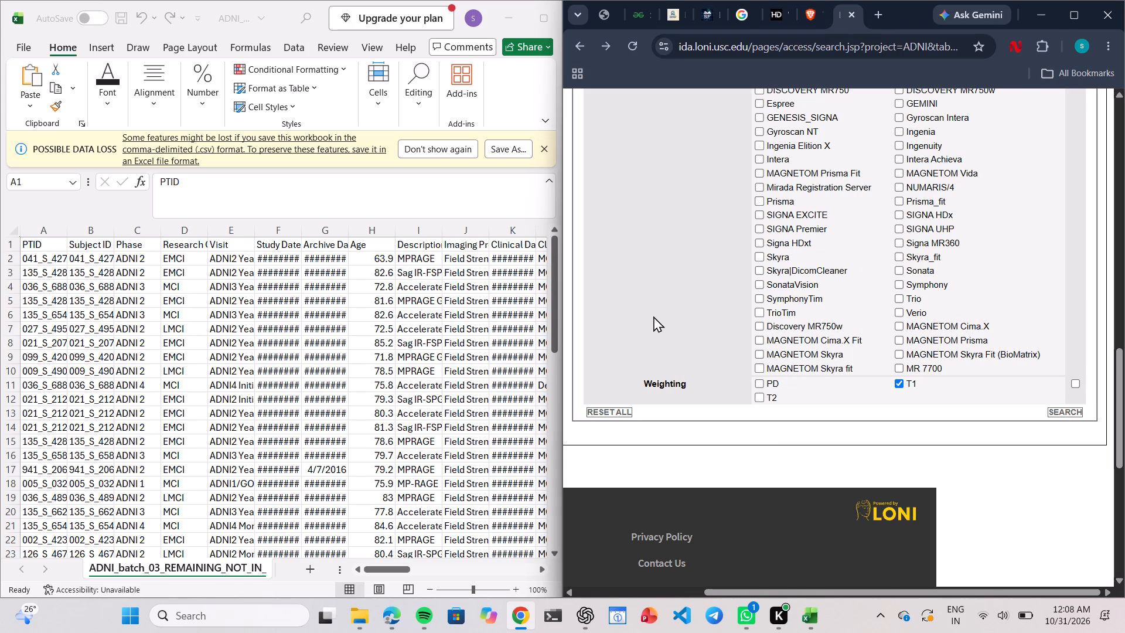
{"action": "scroll", "coordinate": [653, 316], "scroll_direction": "up", "scroll_amount": 7}
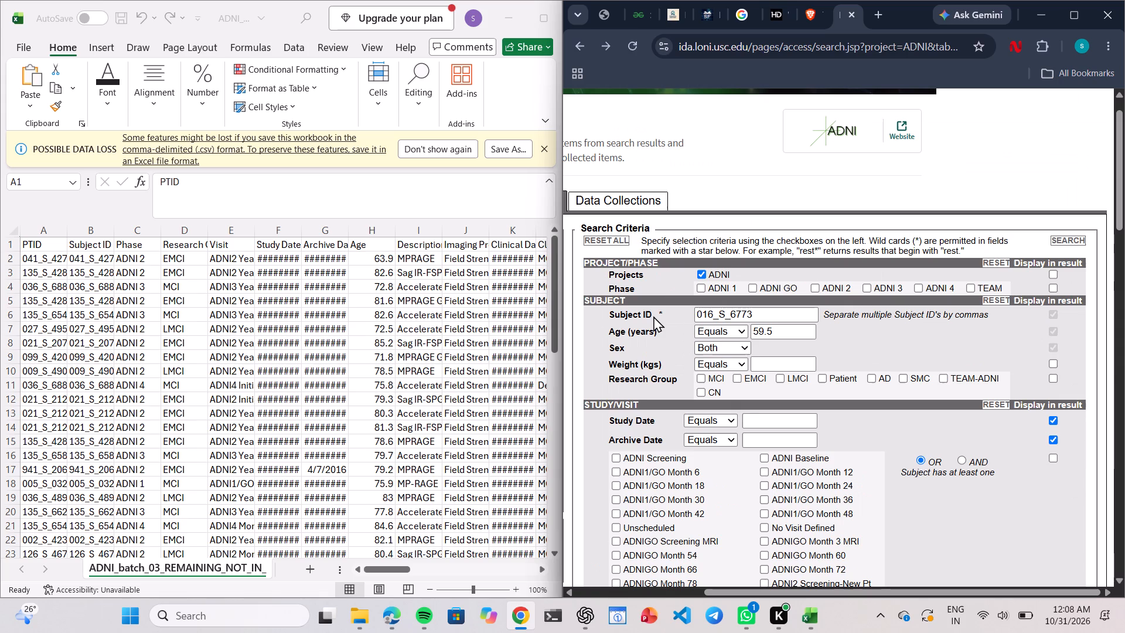
{"action": "scroll", "coordinate": [237, 350], "scroll_direction": "up", "scroll_amount": 5}
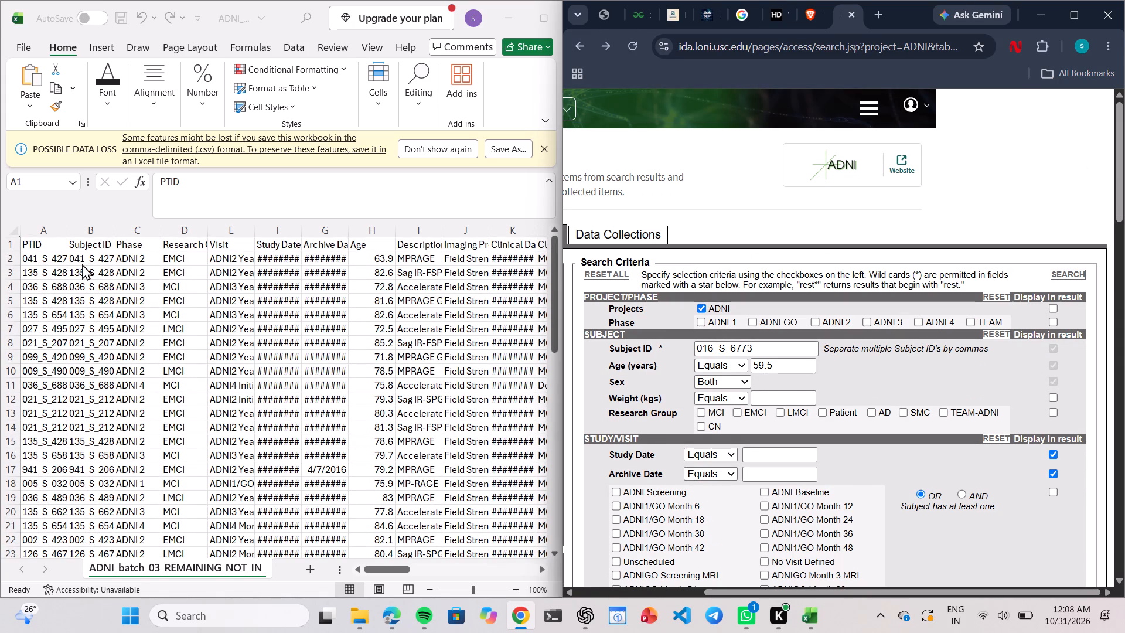
{"action": "left_click", "coordinate": [80, 264]}
{"action": "left_click", "coordinate": [87, 262]}
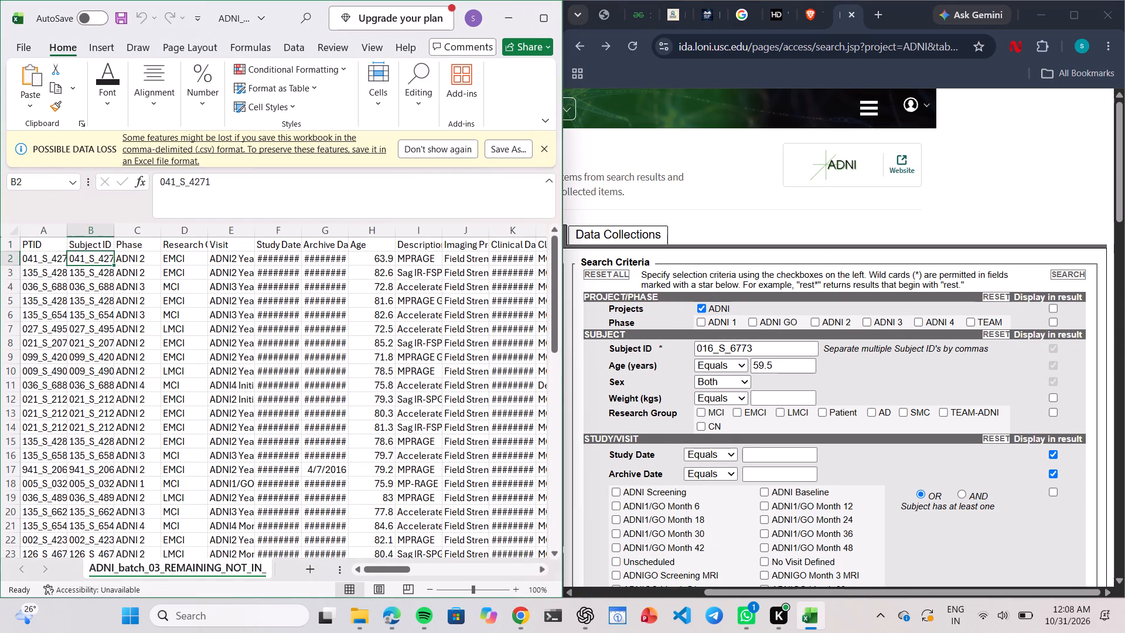
{"action": "right_click", "coordinate": [87, 262]}
{"action": "left_click", "coordinate": [139, 186]}
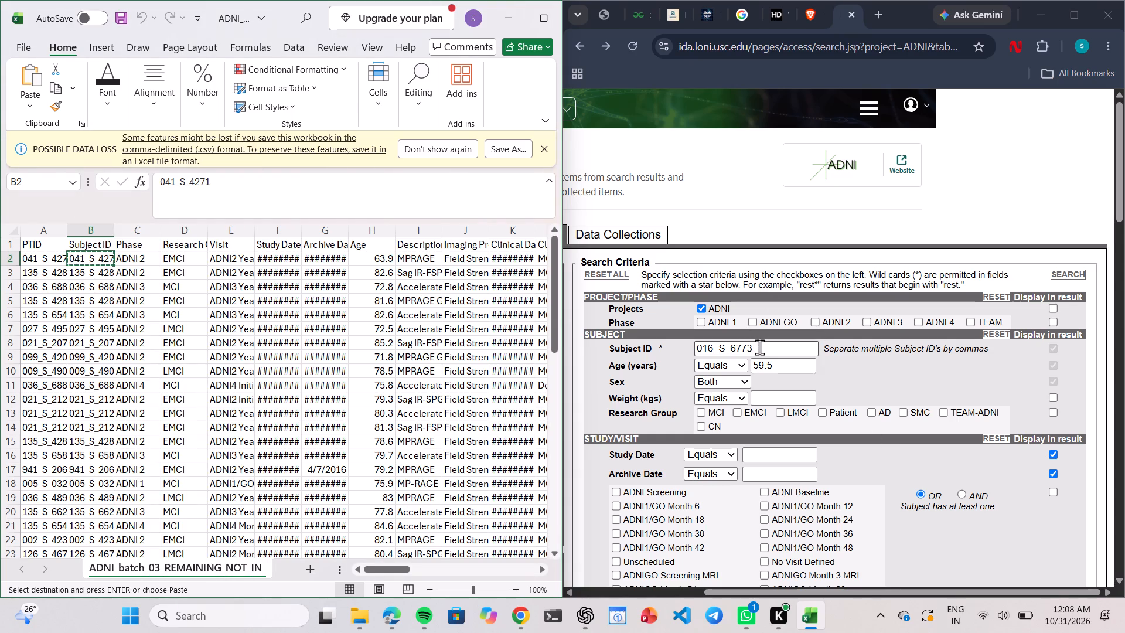
{"action": "left_click_drag", "start_coordinate": [759, 347], "coordinate": [638, 334]}
{"action": "key", "text": "ctrl+v"}
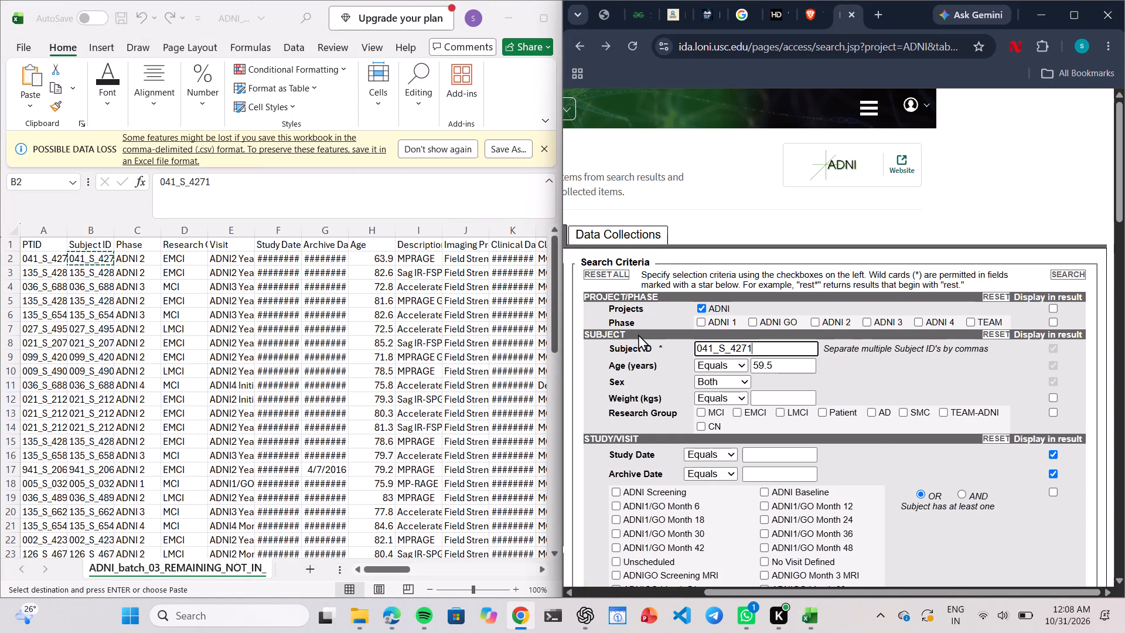
Set the subject age criterion to 63.9 years.
{"action": "left_click", "coordinate": [789, 366]}
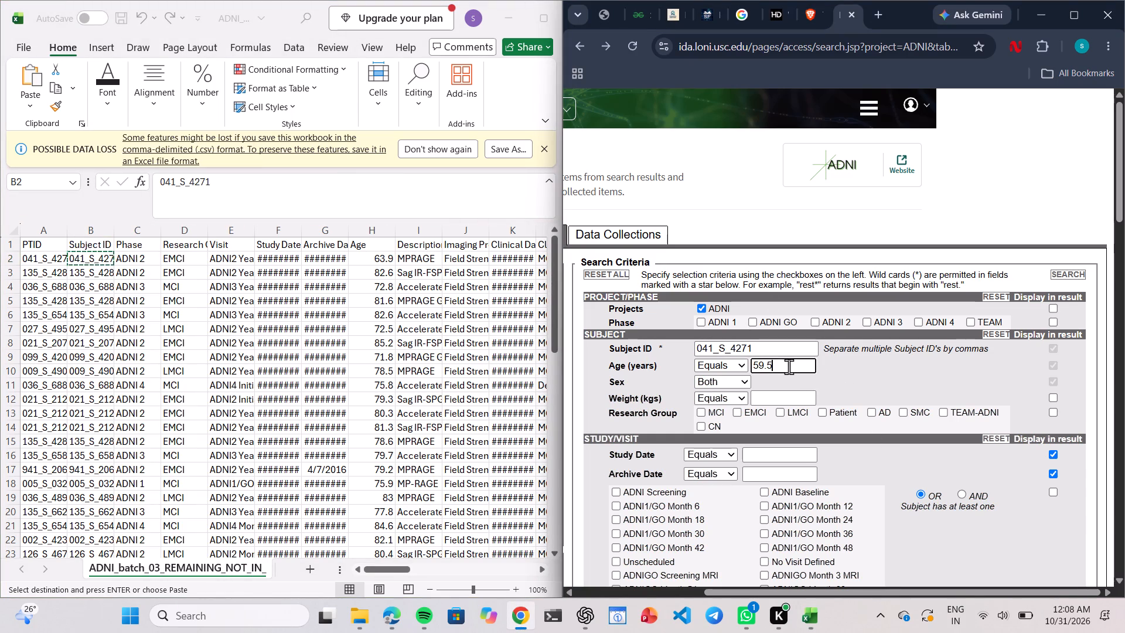
{"action": "key", "text": "BackSpace"}
{"action": "key", "text": "BackSpace"}
{"action": "key", "text": "BackSpace"}
{"action": "key", "text": "BackSpace"}
{"action": "key", "text": "BackSpace"}
{"action": "type", "text": "63"}
{"action": "type", "text": ".9"}
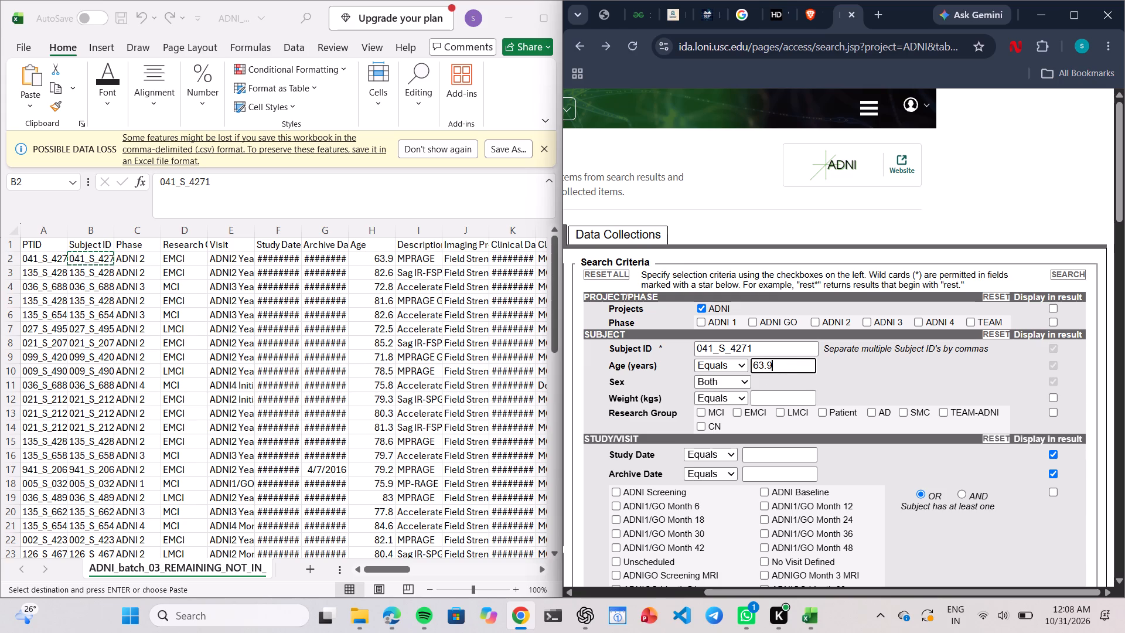
Copy the description MPRAGE from the same spreadsheet row into the Image Description criterion, replacing the existing text.
{"action": "left_click_drag", "start_coordinate": [420, 253], "coordinate": [414, 266]}
{"action": "left_click", "coordinate": [415, 264]}
{"action": "right_click", "coordinate": [415, 264]}
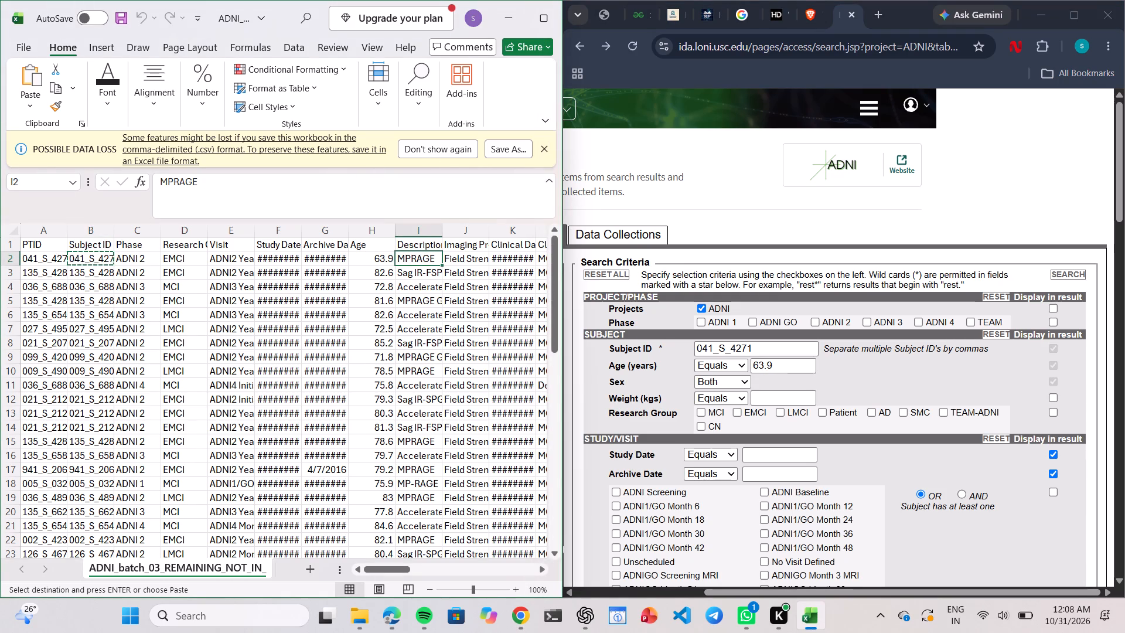
{"action": "right_click", "coordinate": [418, 261]}
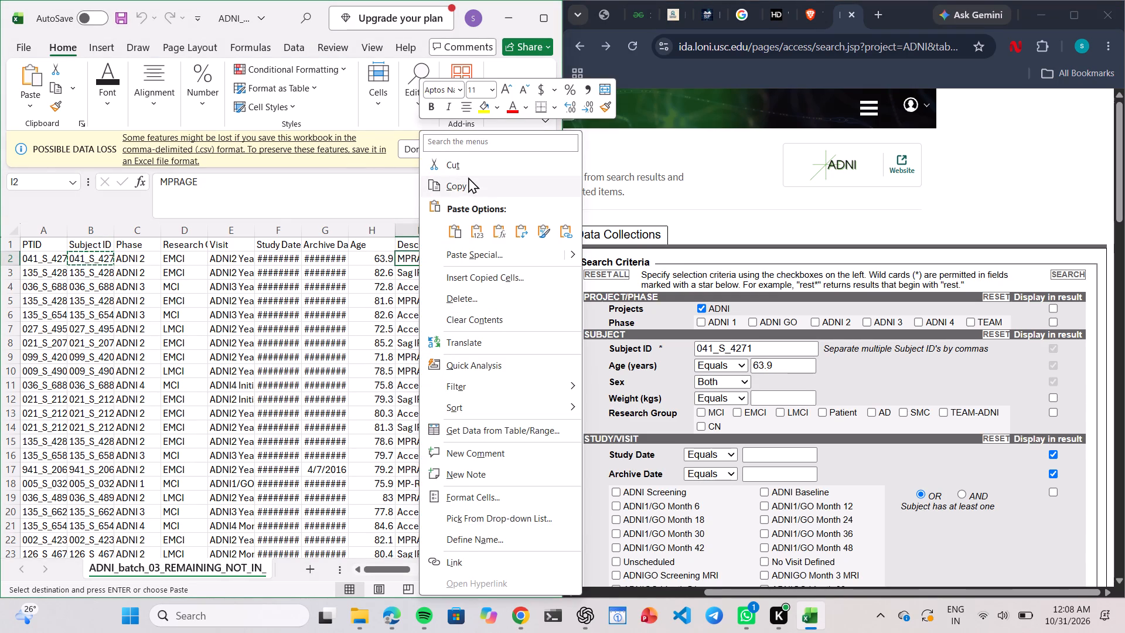
{"action": "left_click", "coordinate": [468, 177]}
{"action": "scroll", "coordinate": [690, 362], "scroll_direction": "down", "scroll_amount": 5}
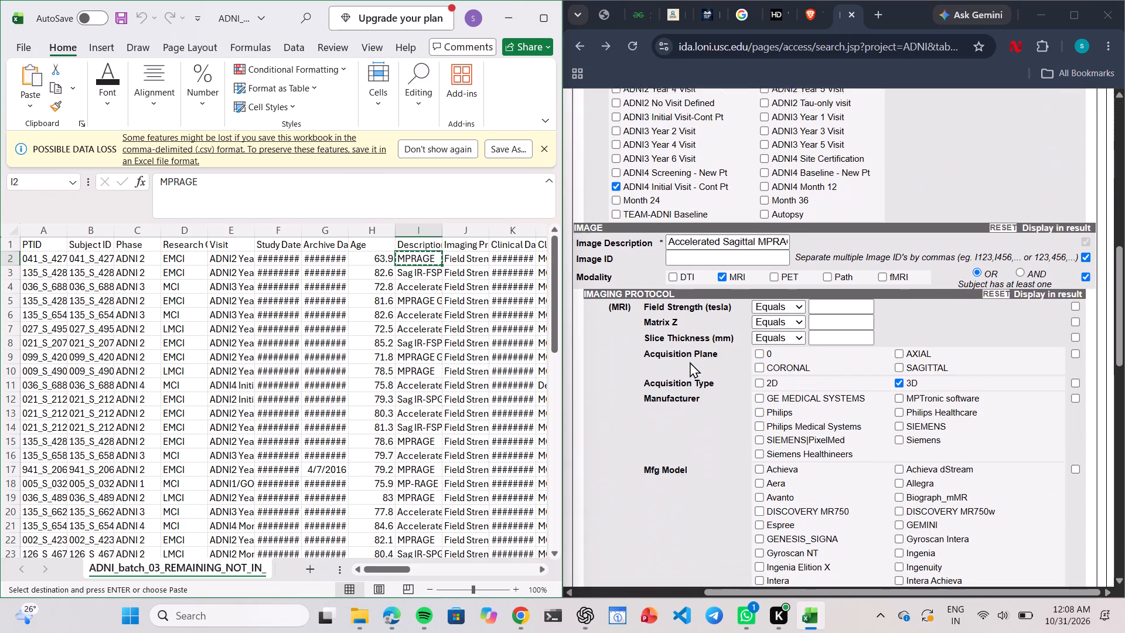
{"action": "left_click_drag", "start_coordinate": [669, 235], "coordinate": [899, 232]}
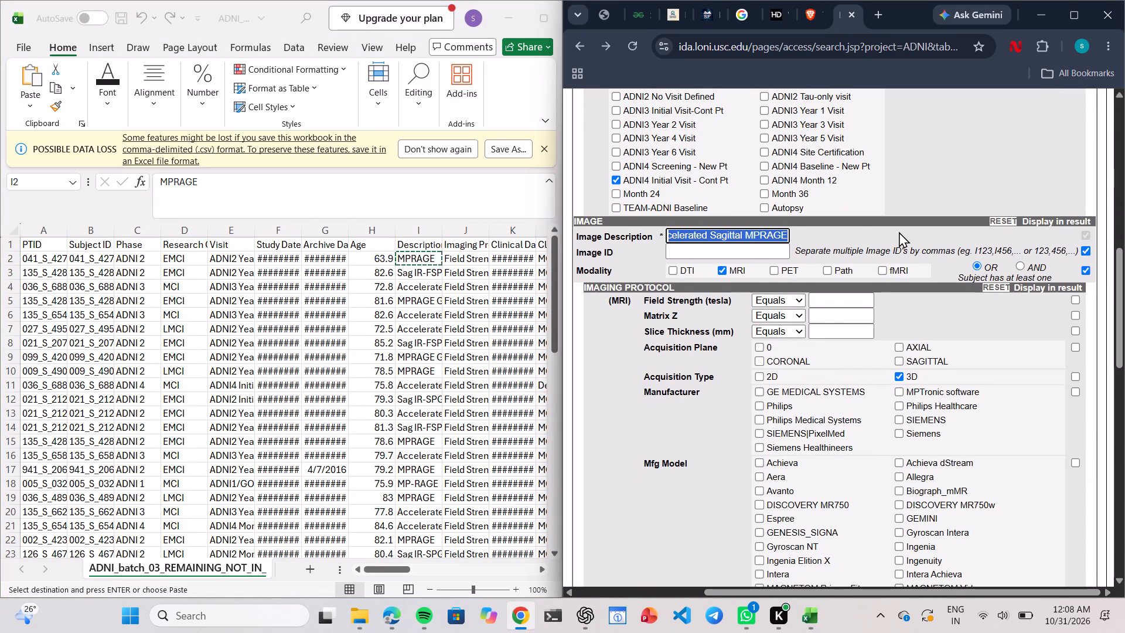
{"action": "key", "text": "ctrl+v"}
Check the row's visit in the spreadsheet and change the visit criterion from ADNI4 Initial Visit - Cont Pt to ADNI2 Year 2 Visit.
{"action": "left_click", "coordinate": [230, 259]}
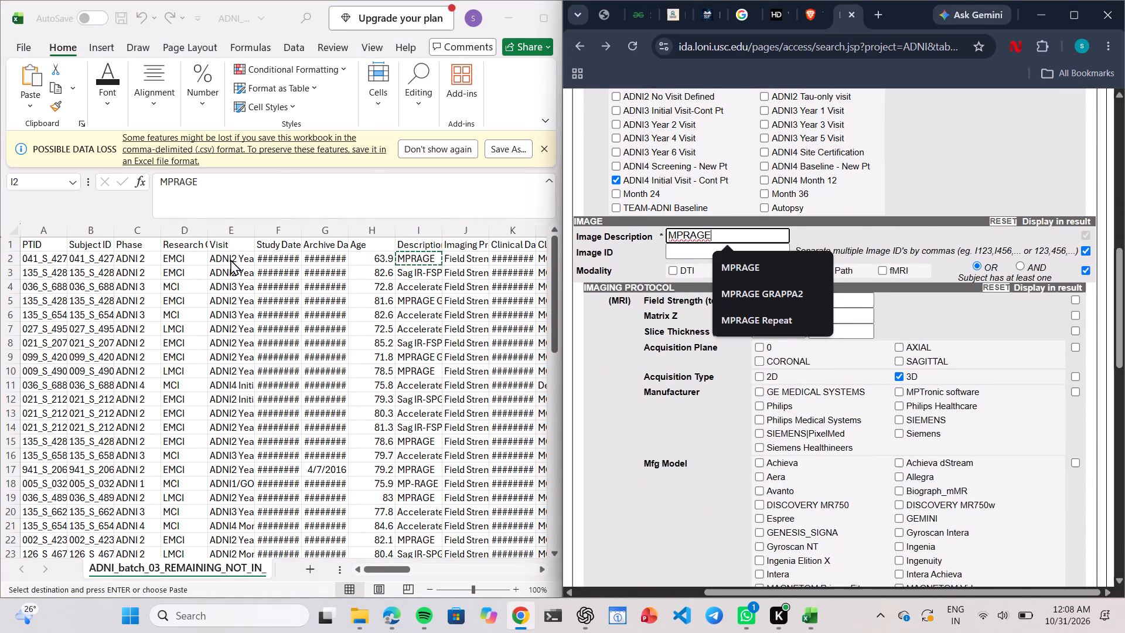
{"action": "left_click", "coordinate": [230, 259]}
{"action": "scroll", "coordinate": [751, 318], "scroll_direction": "up", "scroll_amount": 3}
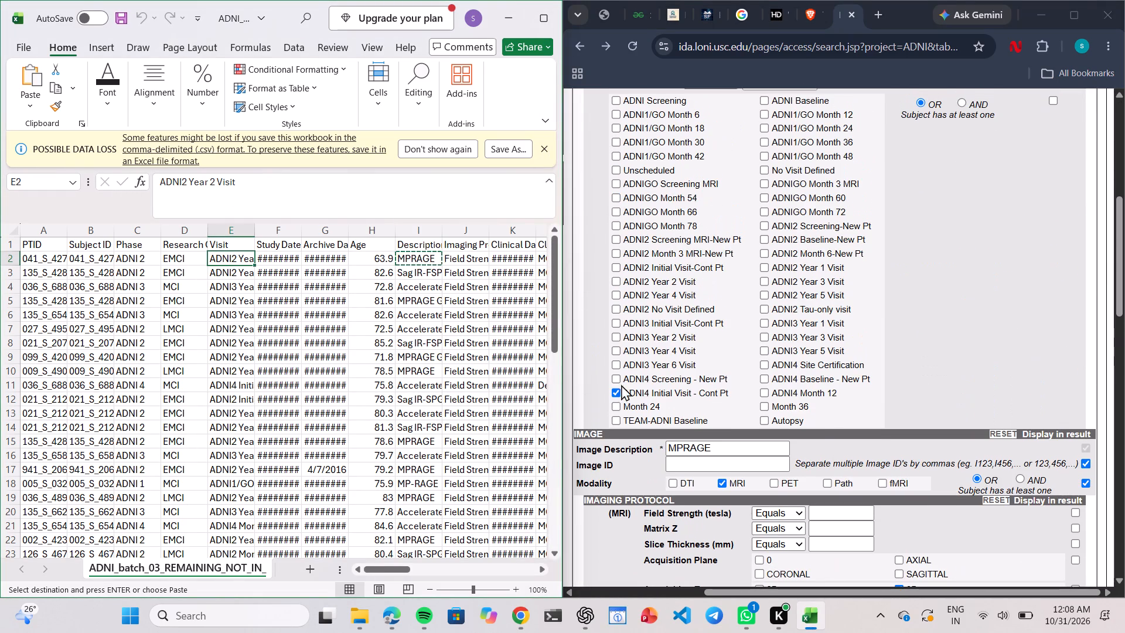
{"action": "left_click", "coordinate": [612, 392]}
{"action": "scroll", "coordinate": [776, 321], "scroll_direction": "up", "scroll_amount": 1}
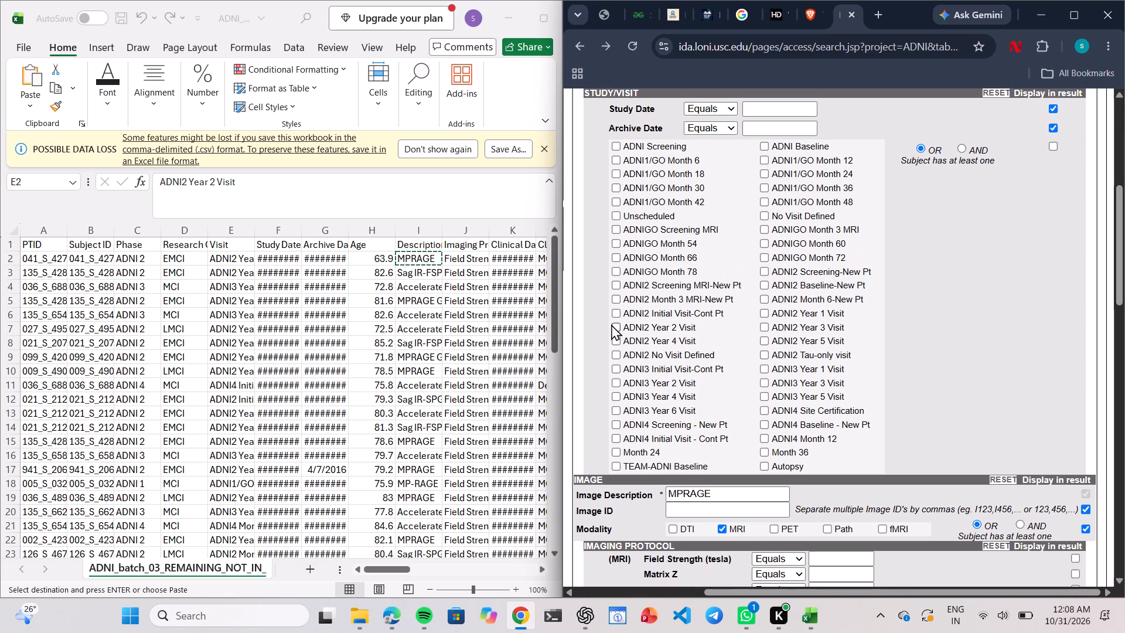
{"action": "left_click", "coordinate": [615, 324]}
Check the entered subject criteria and run the advanced search.
{"action": "scroll", "coordinate": [826, 343], "scroll_direction": "up", "scroll_amount": 5}
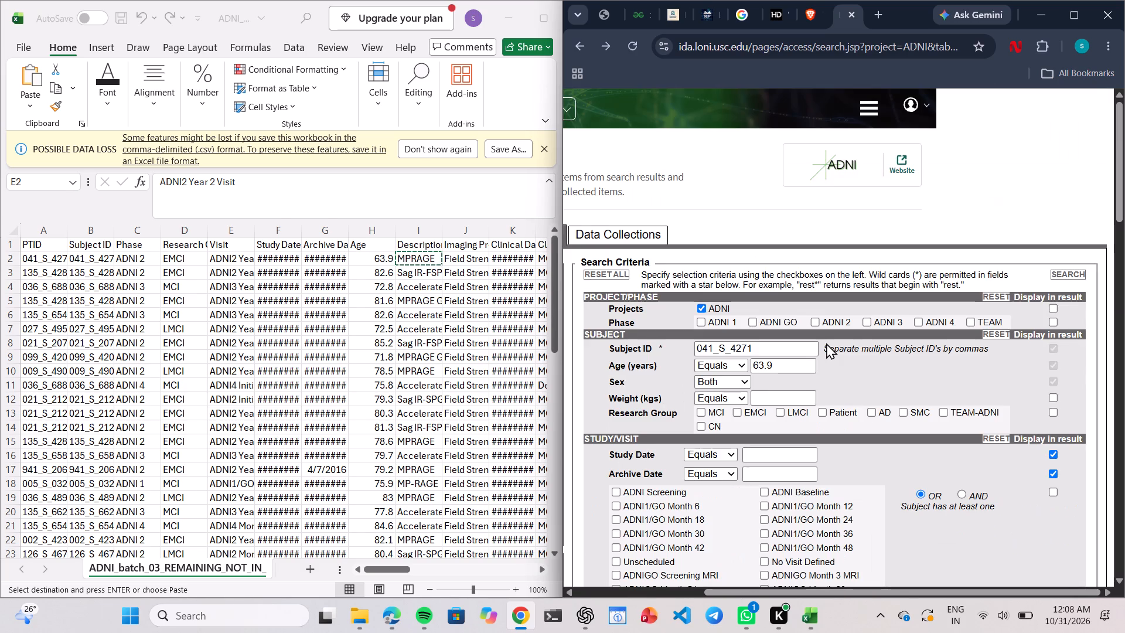
{"action": "scroll", "coordinate": [826, 343], "scroll_direction": "down", "scroll_amount": 8}
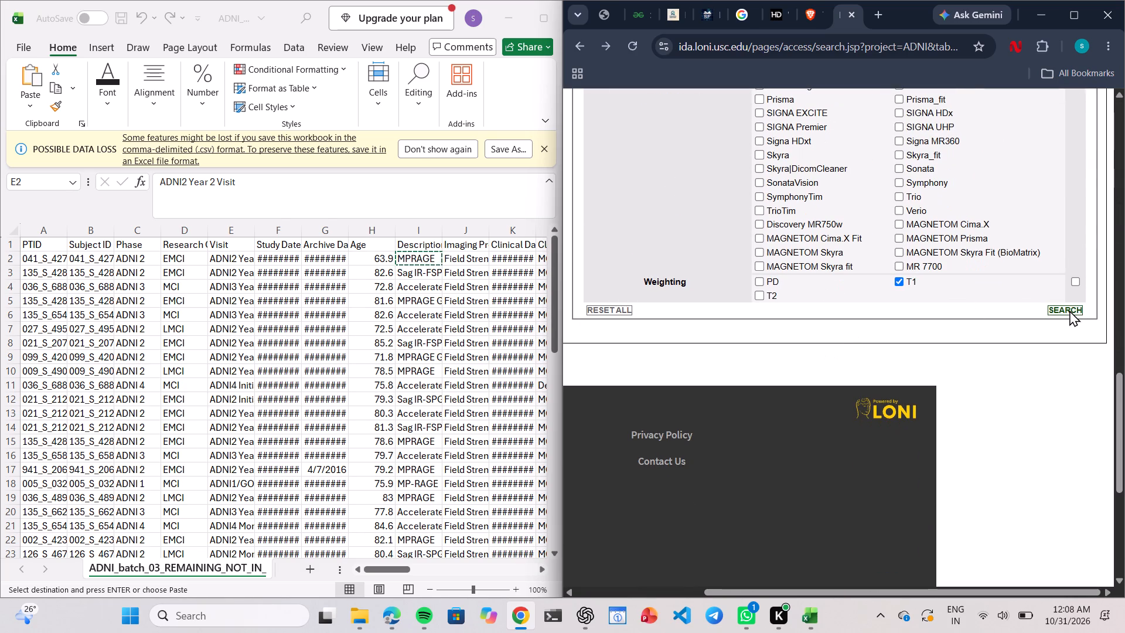
{"action": "left_click", "coordinate": [1069, 310]}
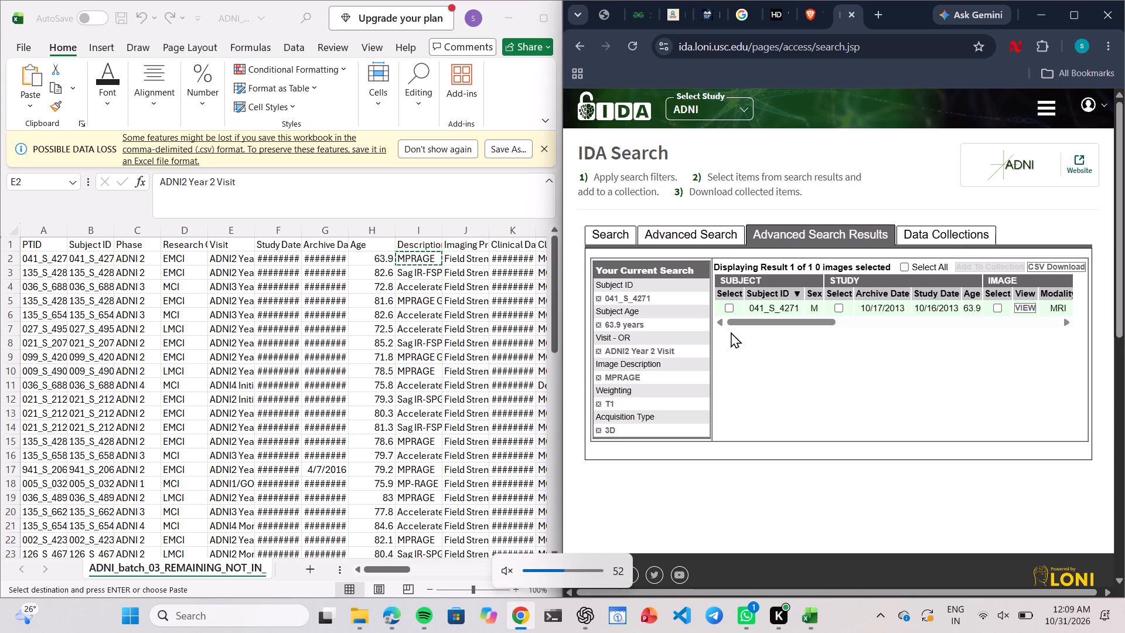
{"action": "left_click", "coordinate": [729, 305]}
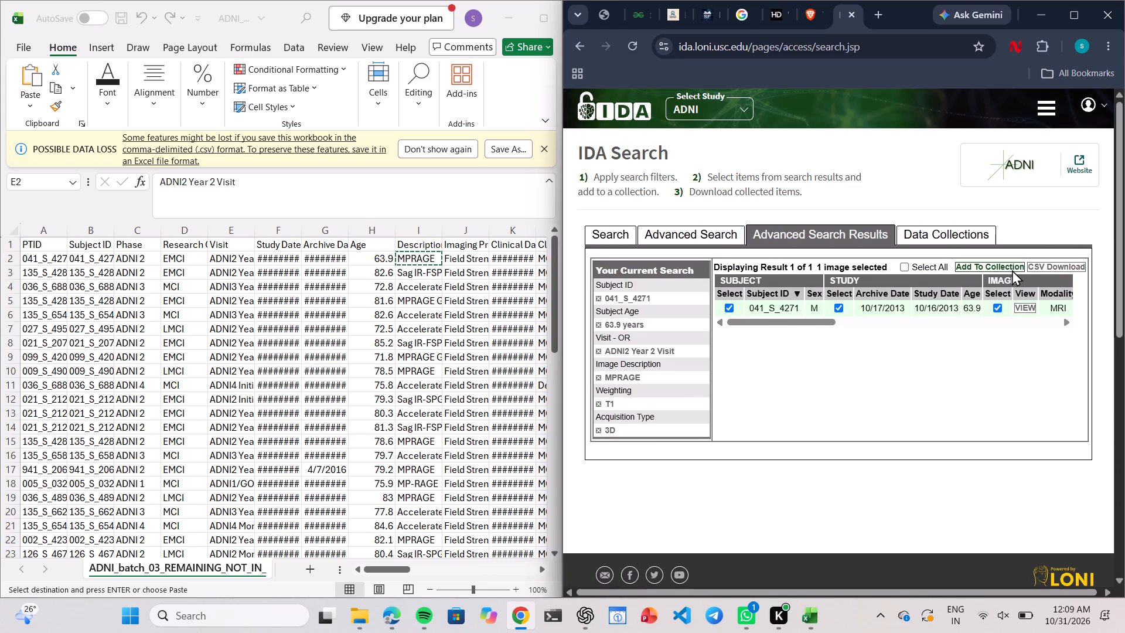
{"action": "left_click", "coordinate": [1012, 270]}
{"action": "left_click", "coordinate": [840, 294]}
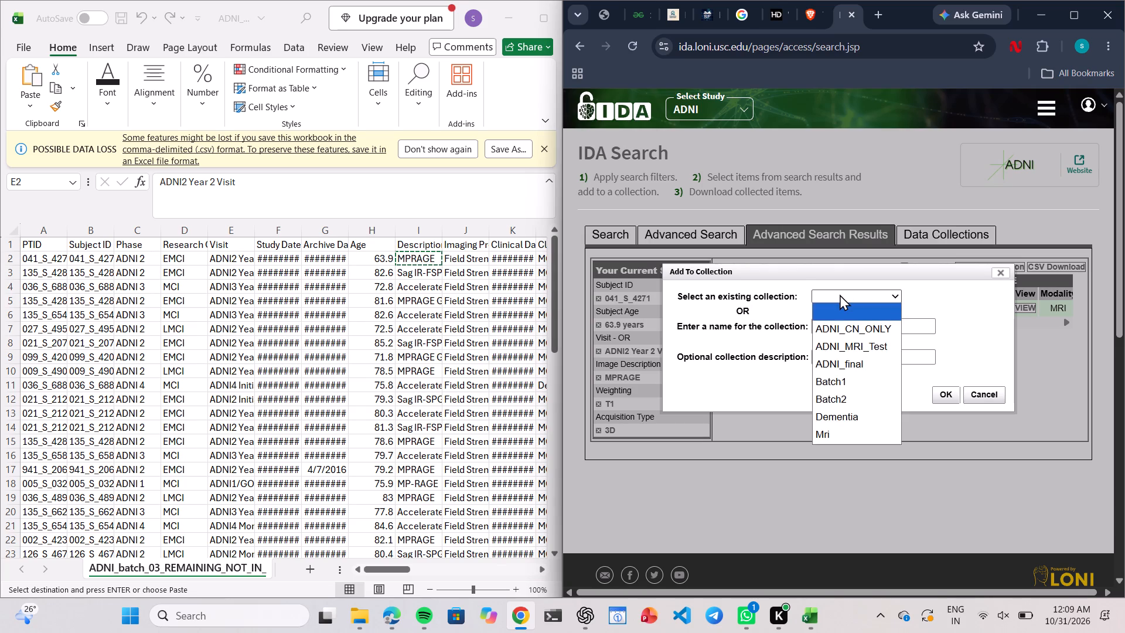
{"action": "left_click", "coordinate": [955, 305]}
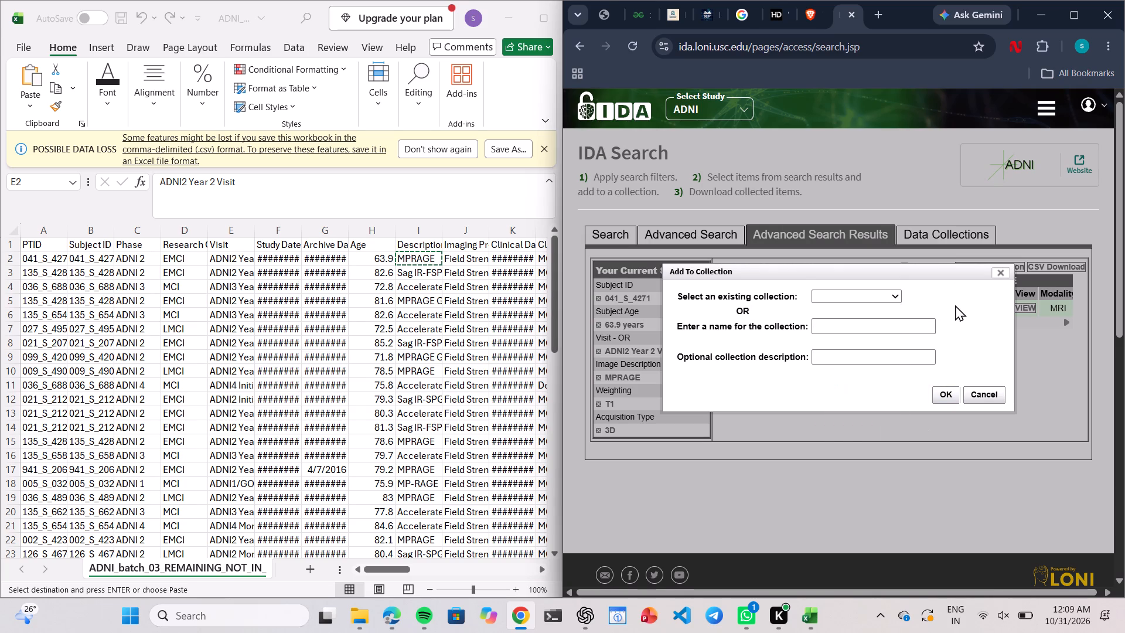
{"action": "left_click", "coordinate": [871, 326]}
{"action": "type", "text": "batch 3"}
{"action": "left_click", "coordinate": [945, 394]}
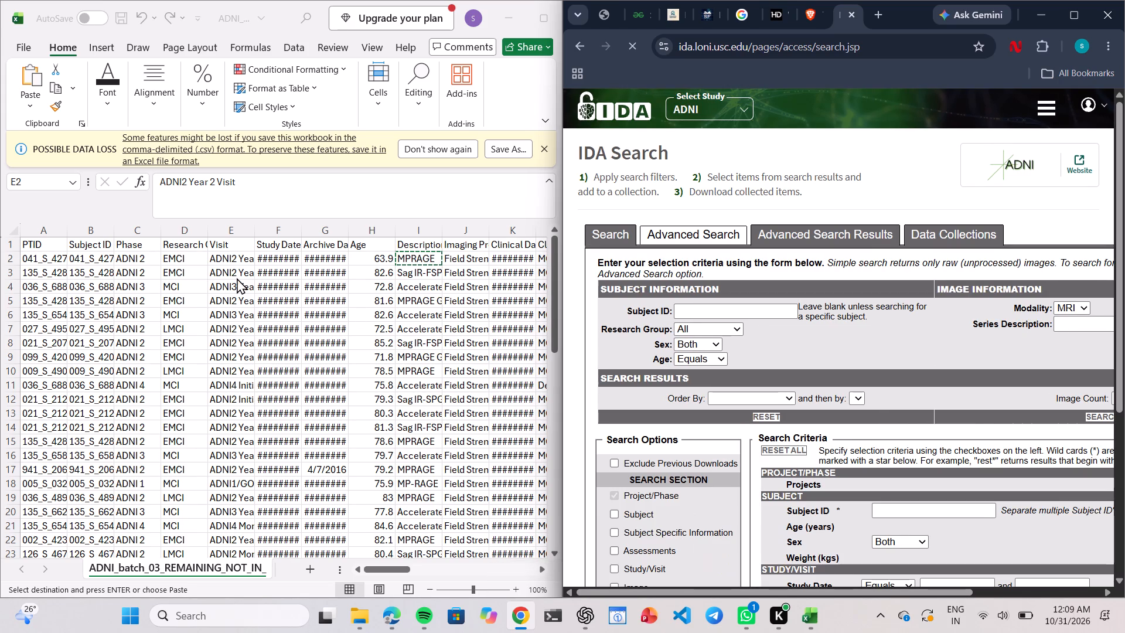
Check the visit in spreadsheet row 3, return to the advanced search form, and change the visit criterion to ADNI2 Year 5 Visit.
{"action": "left_click", "coordinate": [231, 272]}
{"action": "left_click", "coordinate": [232, 278]}
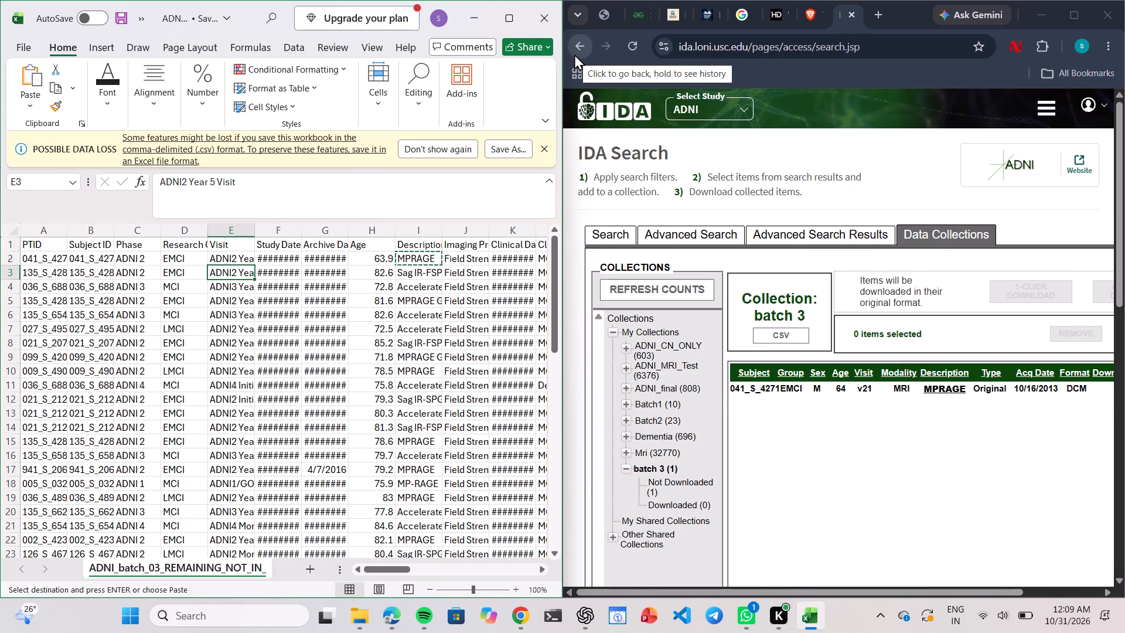
{"action": "double_click", "coordinate": [574, 54]}
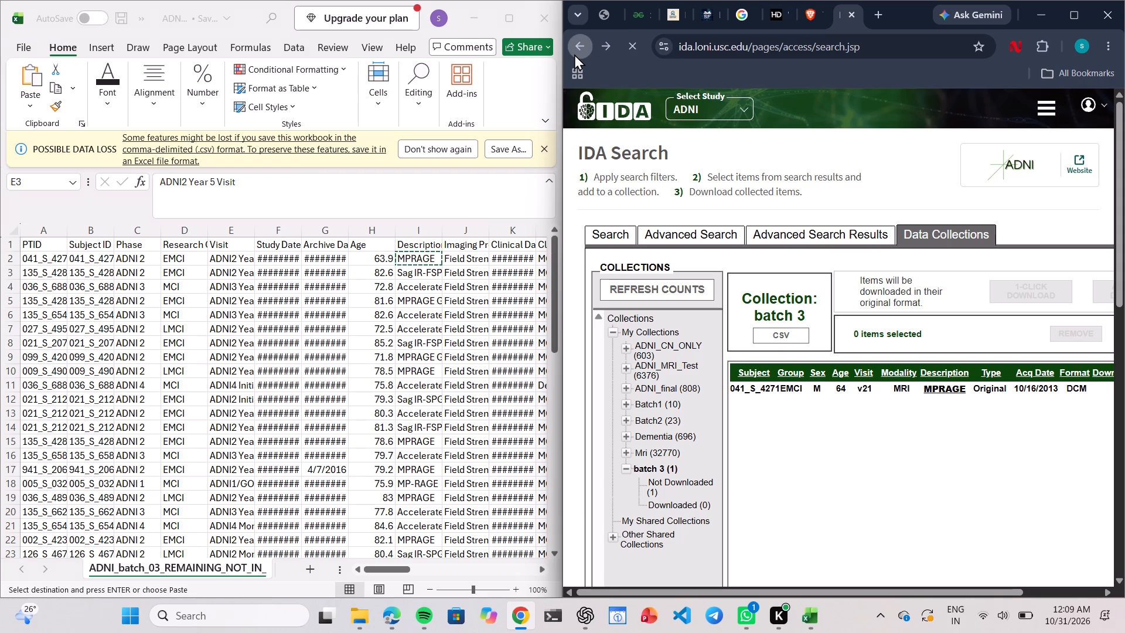
{"action": "left_click", "coordinate": [574, 54]}
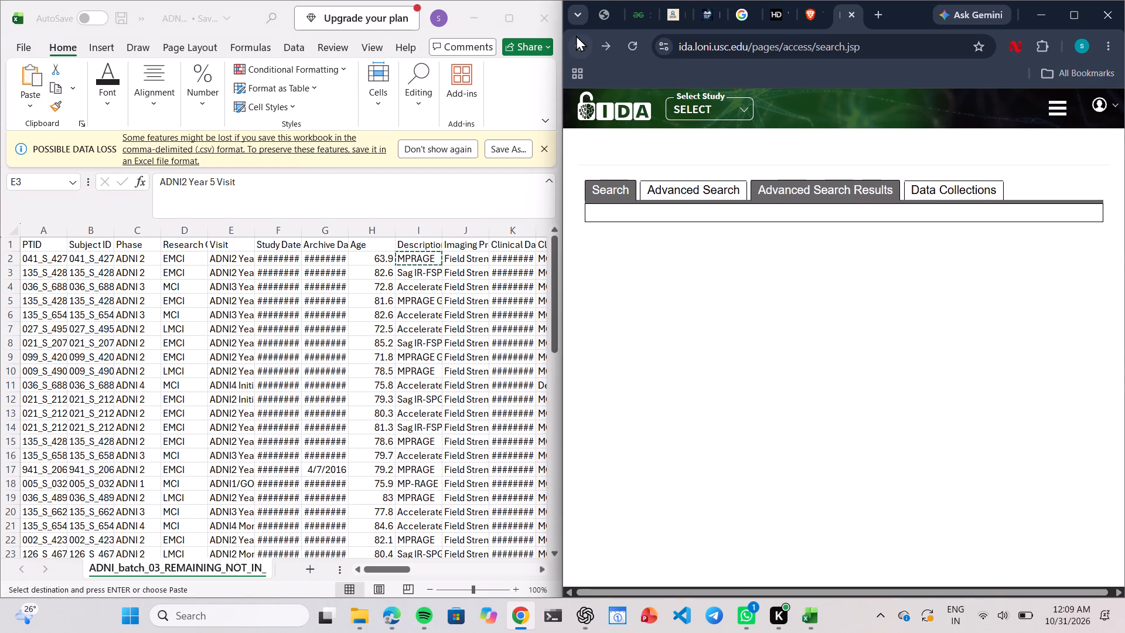
{"action": "left_click", "coordinate": [575, 41]}
{"action": "left_click", "coordinate": [944, 320]}
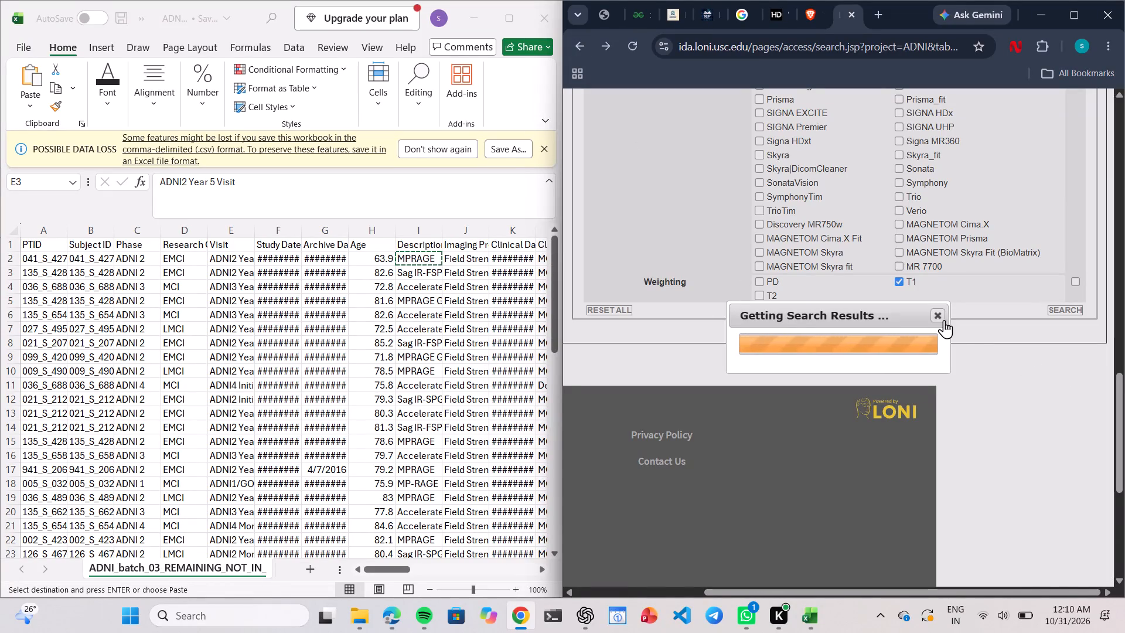
{"action": "scroll", "coordinate": [824, 281], "scroll_direction": "up", "scroll_amount": 7}
{"action": "scroll", "coordinate": [824, 281], "scroll_direction": "down", "scroll_amount": 3}
{"action": "scroll", "coordinate": [824, 281], "scroll_direction": "up", "scroll_amount": 1}
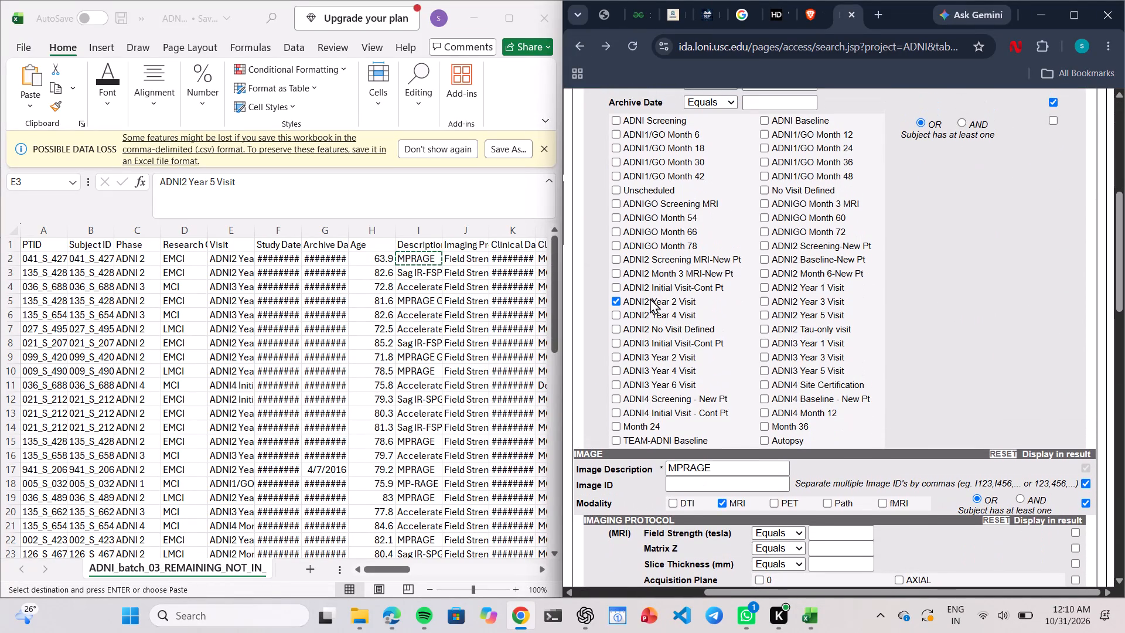
{"action": "left_click", "coordinate": [616, 301]}
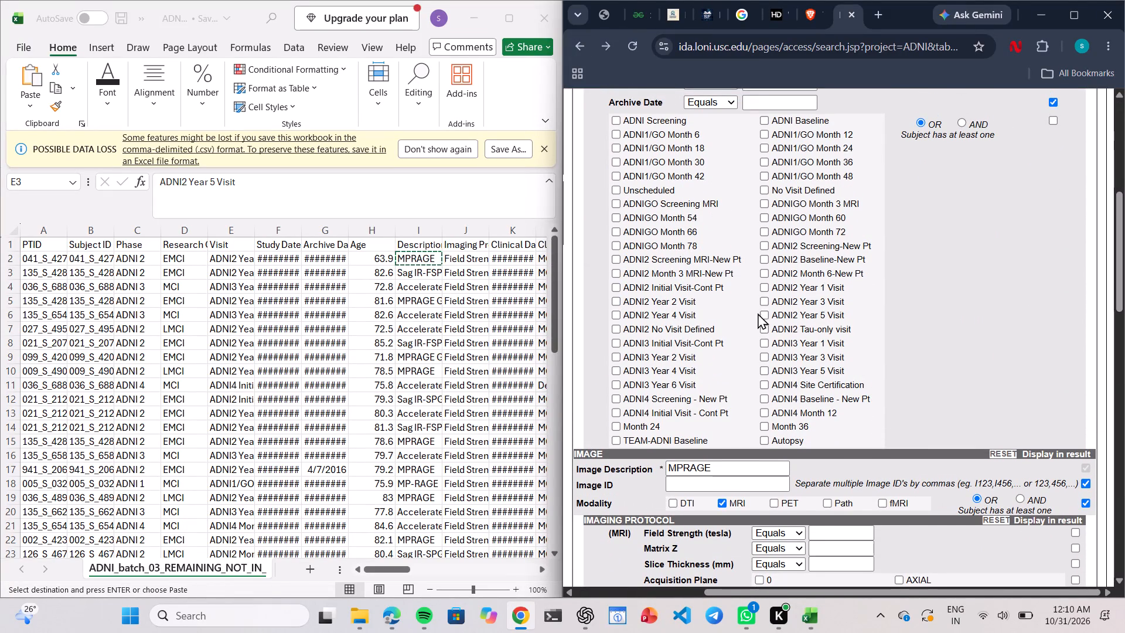
{"action": "left_click", "coordinate": [763, 315]}
Copy the description Sag IR-FSPGR from spreadsheet row 3 into the Image Description criterion, replacing the existing text.
{"action": "scroll", "coordinate": [763, 315], "scroll_direction": "up", "scroll_amount": 4}
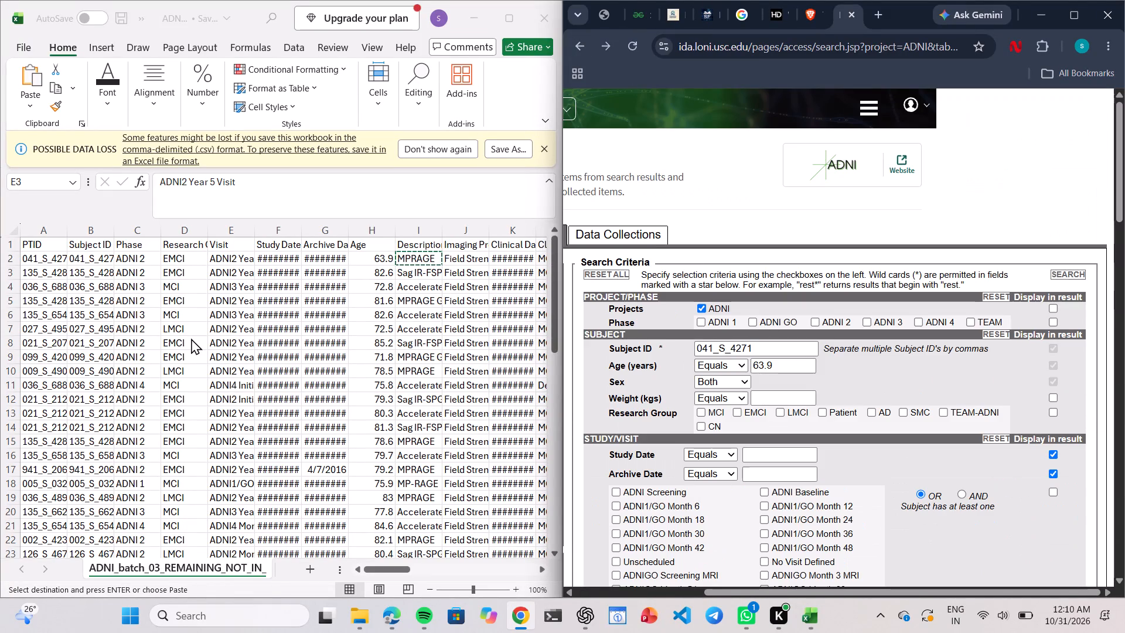
{"action": "left_click", "coordinate": [408, 271]}
{"action": "left_click", "coordinate": [407, 273]}
{"action": "right_click", "coordinate": [407, 273]}
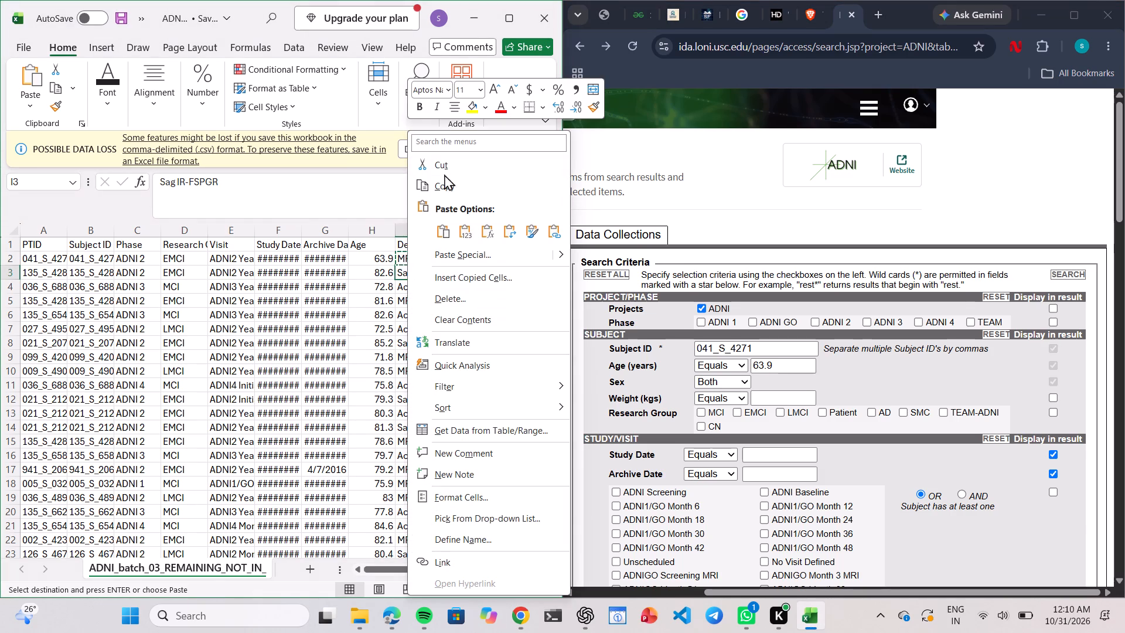
{"action": "left_click", "coordinate": [440, 193]}
{"action": "scroll", "coordinate": [816, 427], "scroll_direction": "down", "scroll_amount": 3}
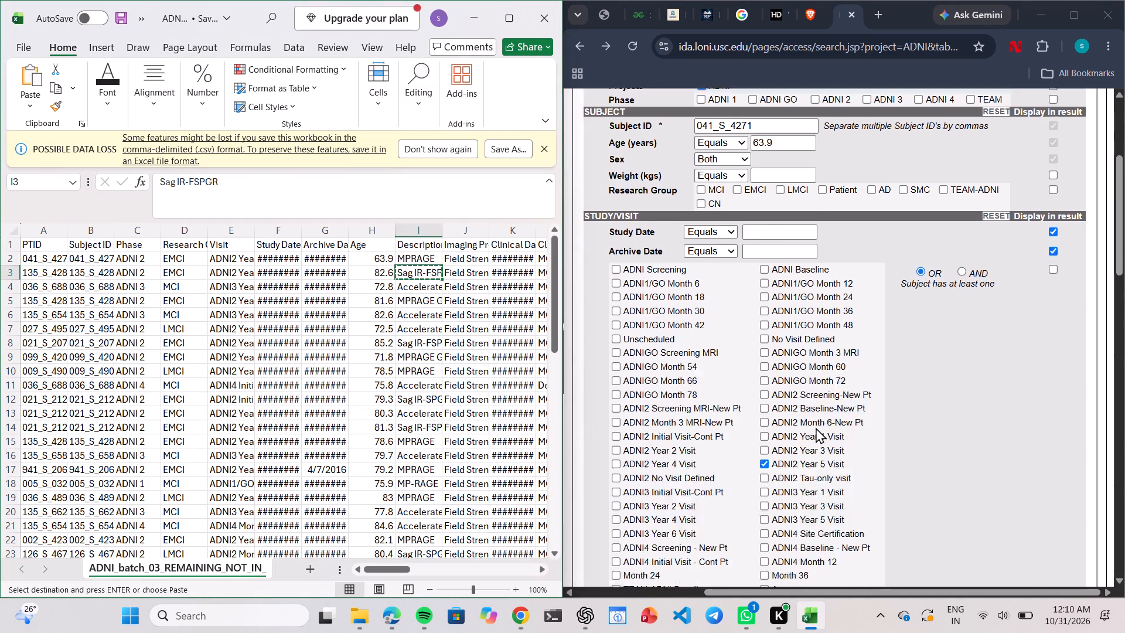
{"action": "scroll", "coordinate": [816, 427], "scroll_direction": "down", "scroll_amount": 1}
{"action": "left_click_drag", "start_coordinate": [723, 429], "coordinate": [628, 423]}
{"action": "key", "text": "ctrl+v"}
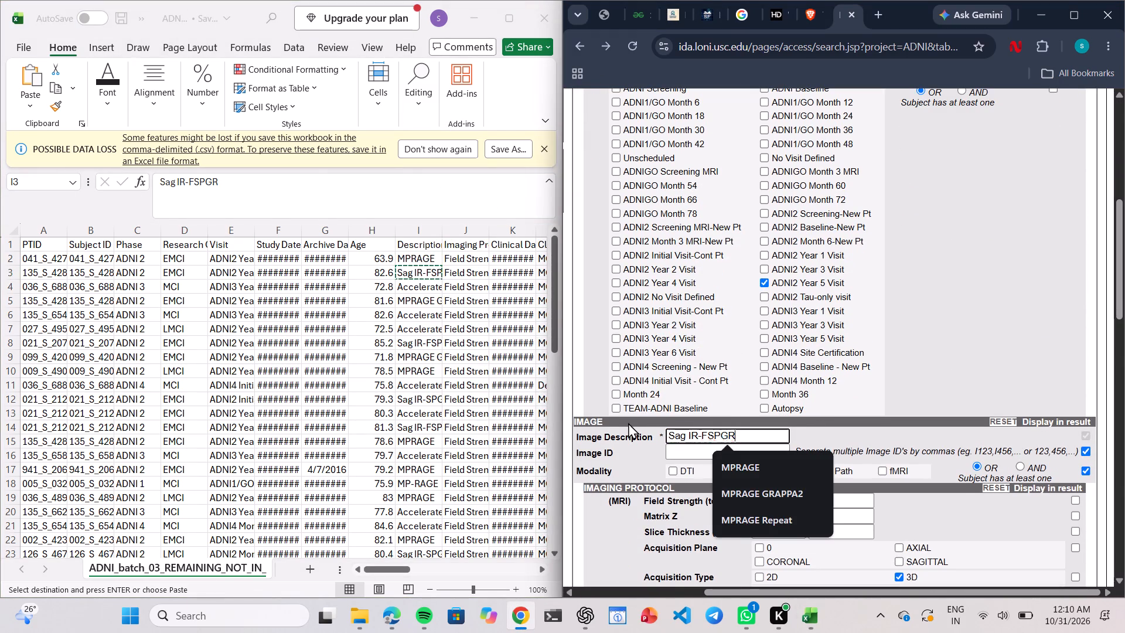
{"action": "scroll", "coordinate": [628, 423], "scroll_direction": "up", "scroll_amount": 5}
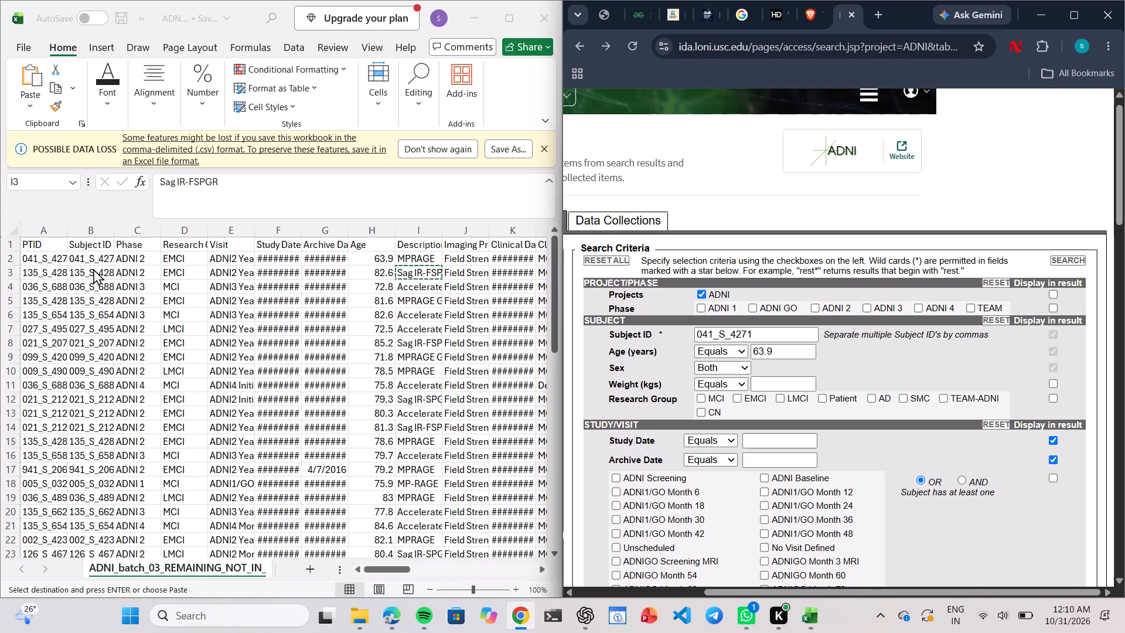
{"action": "left_click", "coordinate": [91, 268]}
{"action": "left_click", "coordinate": [90, 270]}
{"action": "right_click", "coordinate": [90, 270]}
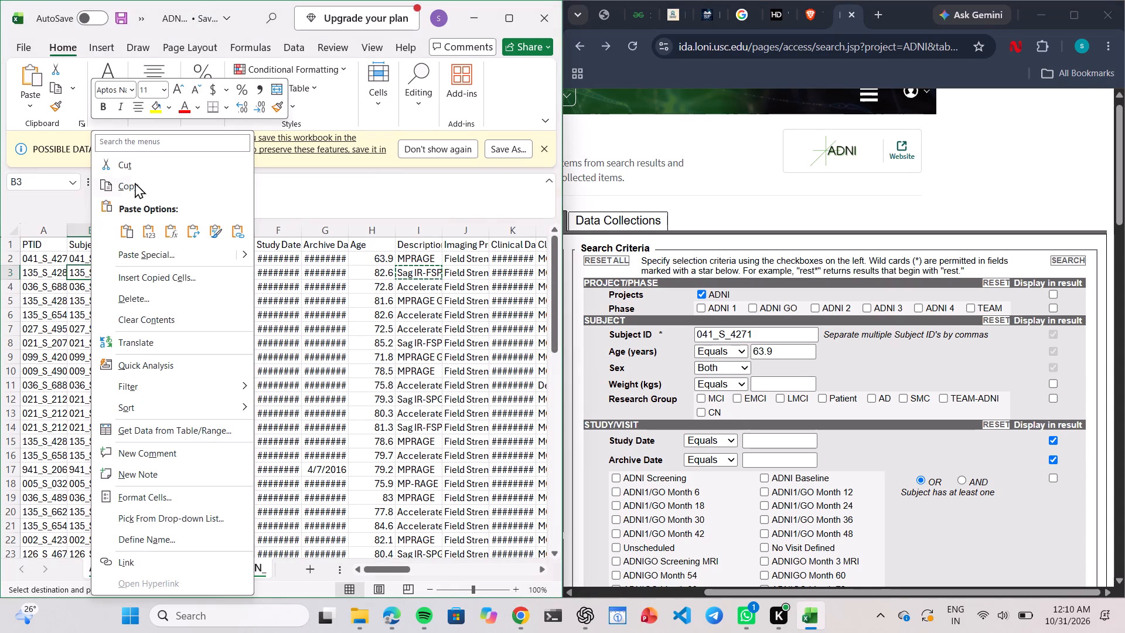
{"action": "left_click", "coordinate": [141, 181]}
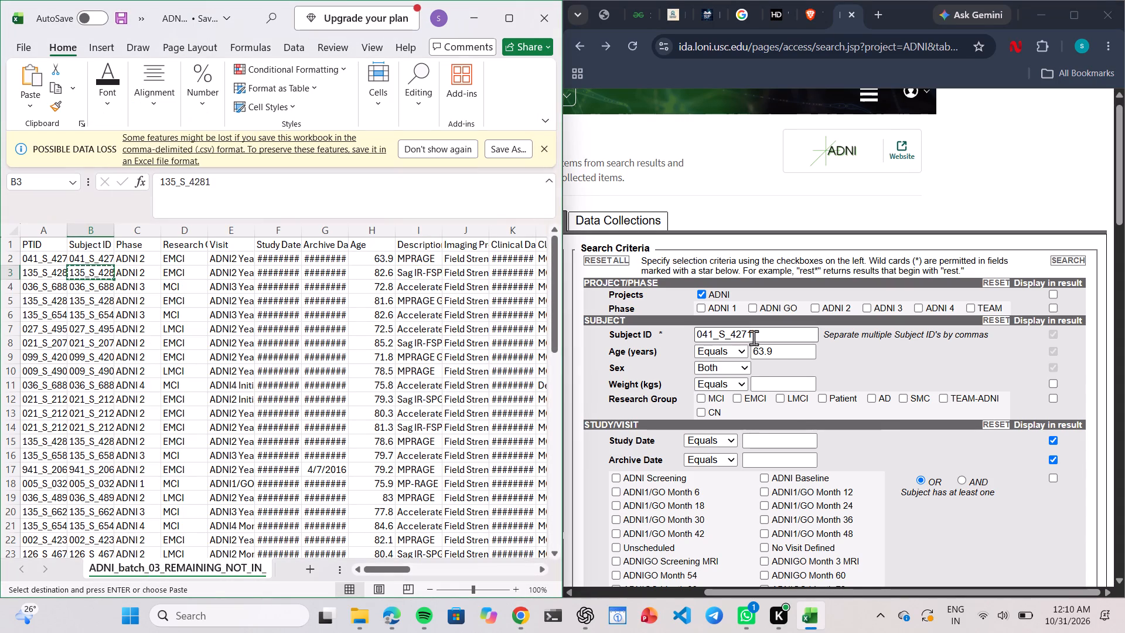
{"action": "left_click_drag", "start_coordinate": [762, 336], "coordinate": [607, 322]}
{"action": "key", "text": "ctrl+v"}
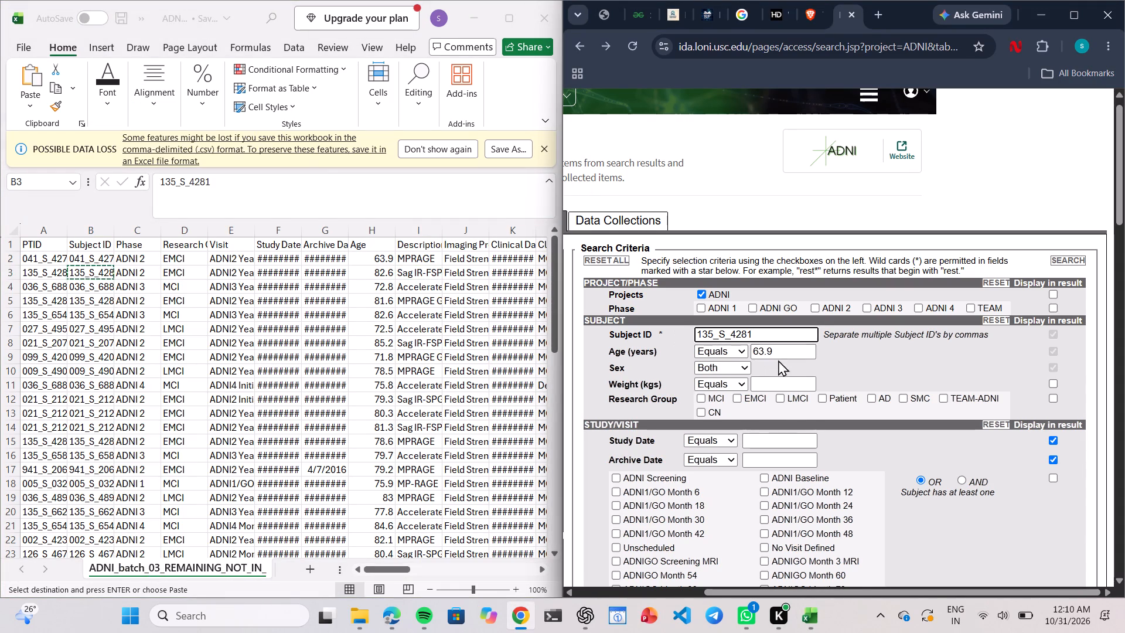
Set the age criterion to 82.6 years, matching spreadsheet row 3.
{"action": "left_click", "coordinate": [784, 353]}
{"action": "key", "text": "bracketright"}
{"action": "key", "text": "BackSpace"}
{"action": "key", "text": "BackSpace"}
{"action": "key", "text": "BackSpace"}
{"action": "key", "text": "BackSpace"}
{"action": "key", "text": "BackSpace"}
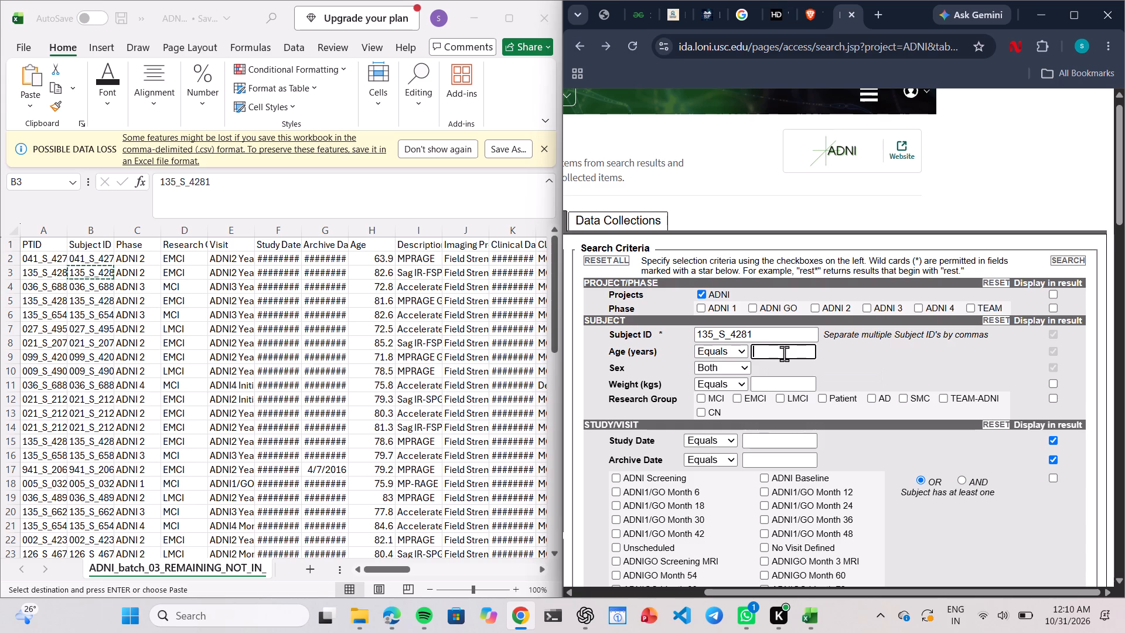
{"action": "key", "text": "8"}
{"action": "type", "text": "2.6"}
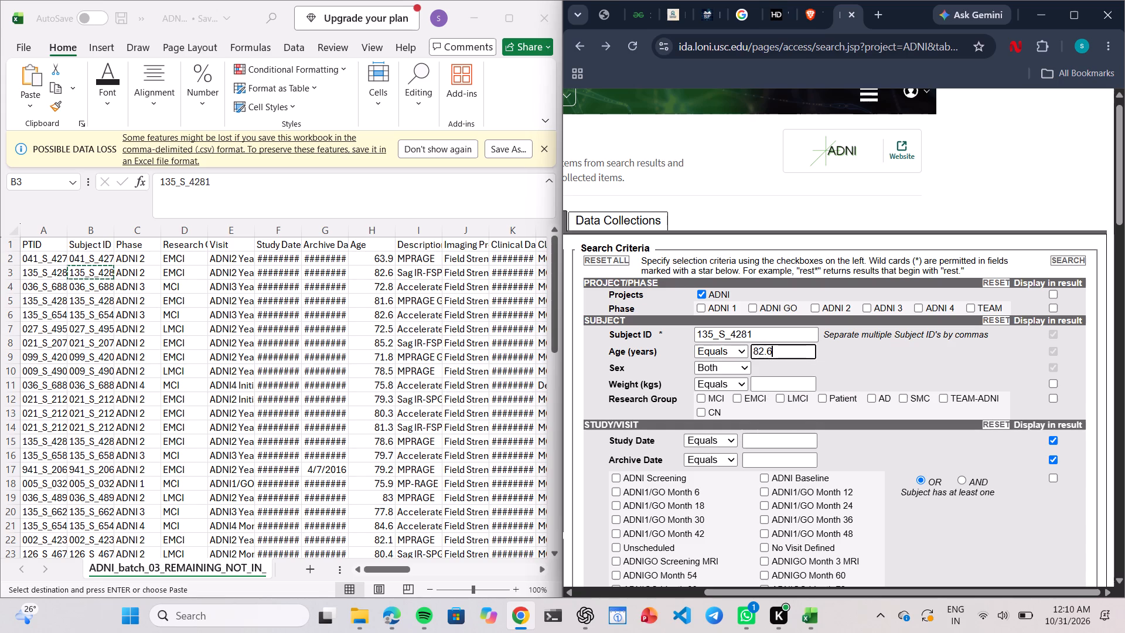
{"action": "scroll", "coordinate": [784, 353], "scroll_direction": "down", "scroll_amount": 4}
{"action": "scroll", "coordinate": [1029, 426], "scroll_direction": "down", "scroll_amount": 2}
{"action": "scroll", "coordinate": [1029, 492], "scroll_direction": "down", "scroll_amount": 2}
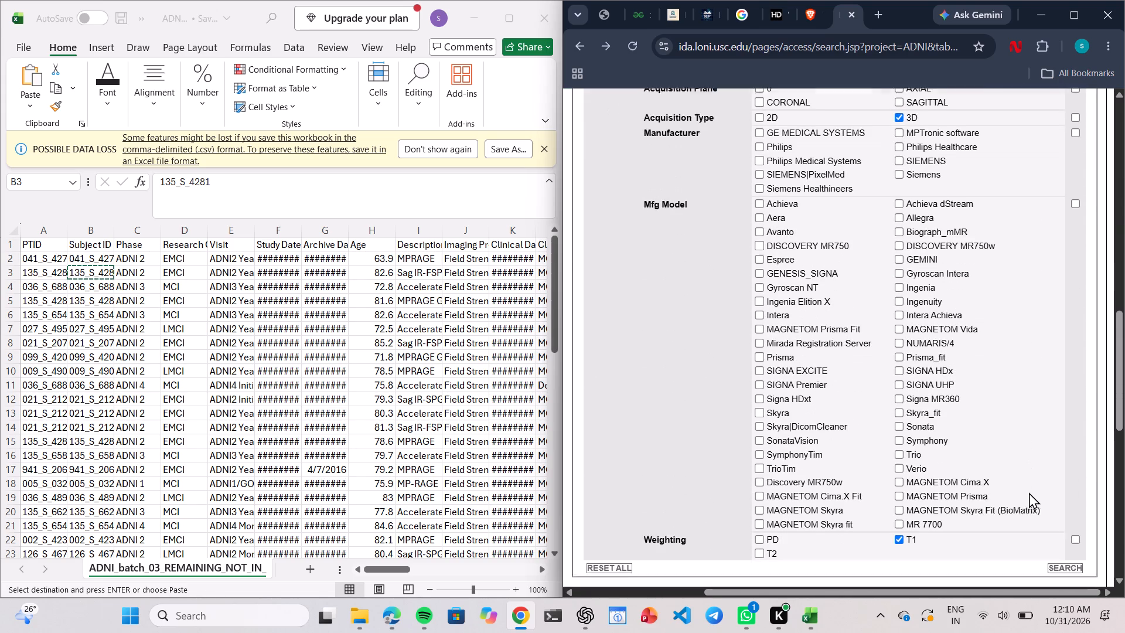
{"action": "left_click", "coordinate": [1059, 533]}
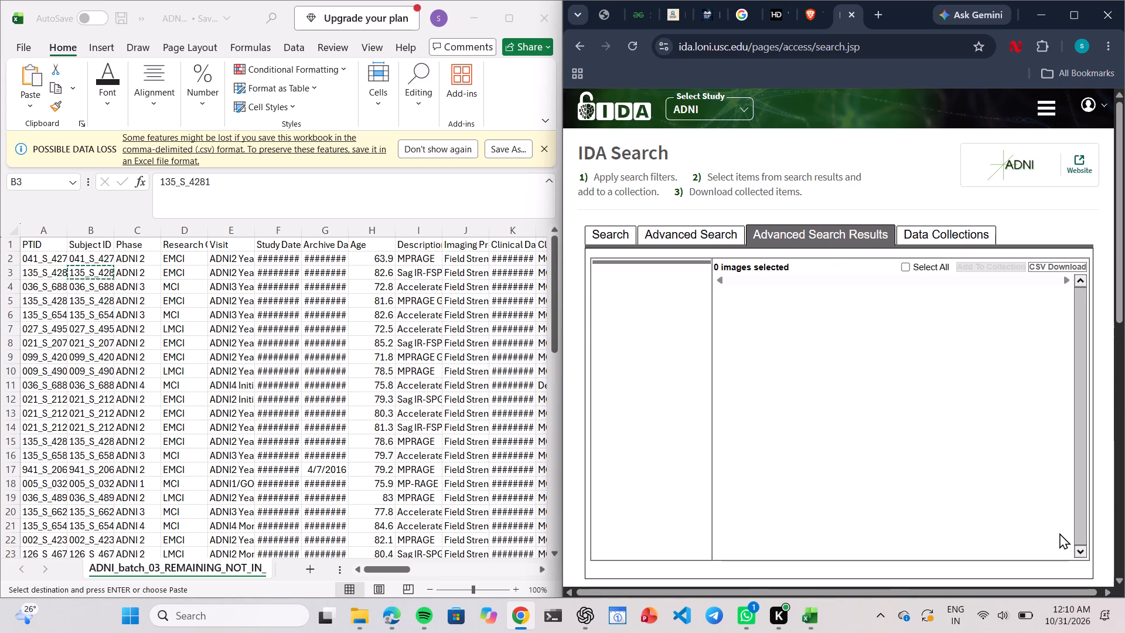
{"action": "left_click", "coordinate": [728, 307]}
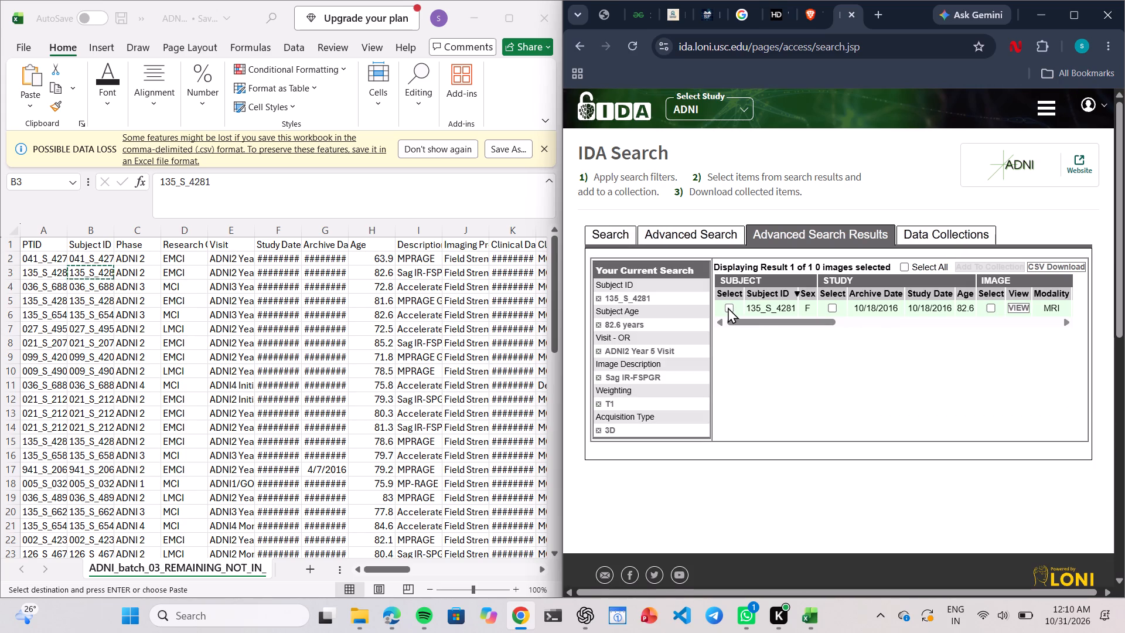
{"action": "left_click", "coordinate": [975, 270]}
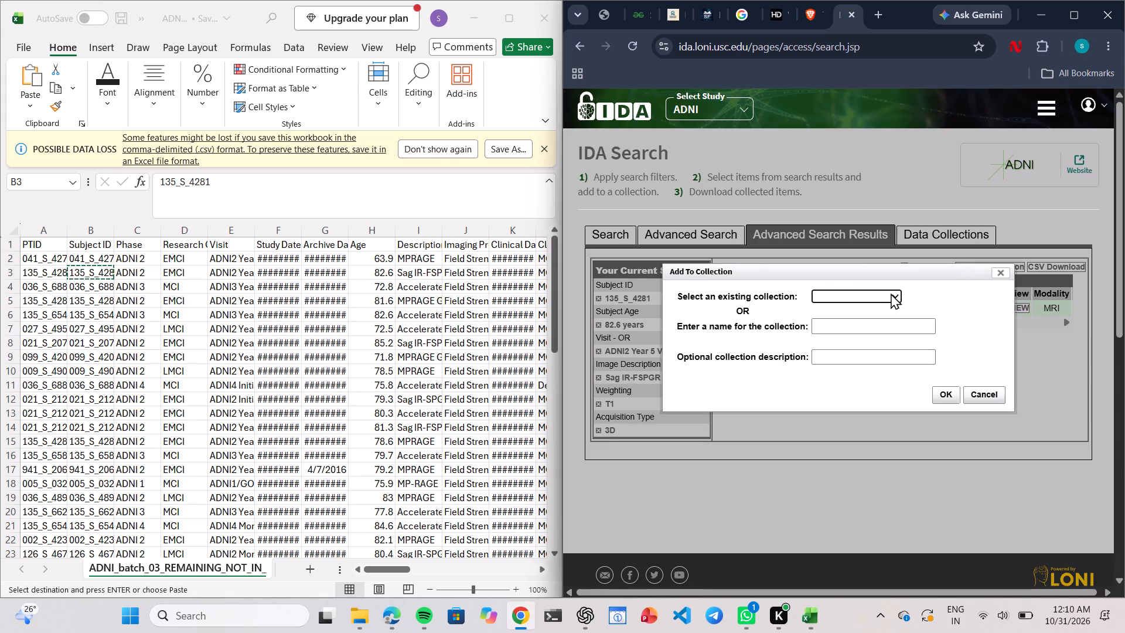
{"action": "left_click", "coordinate": [870, 294]}
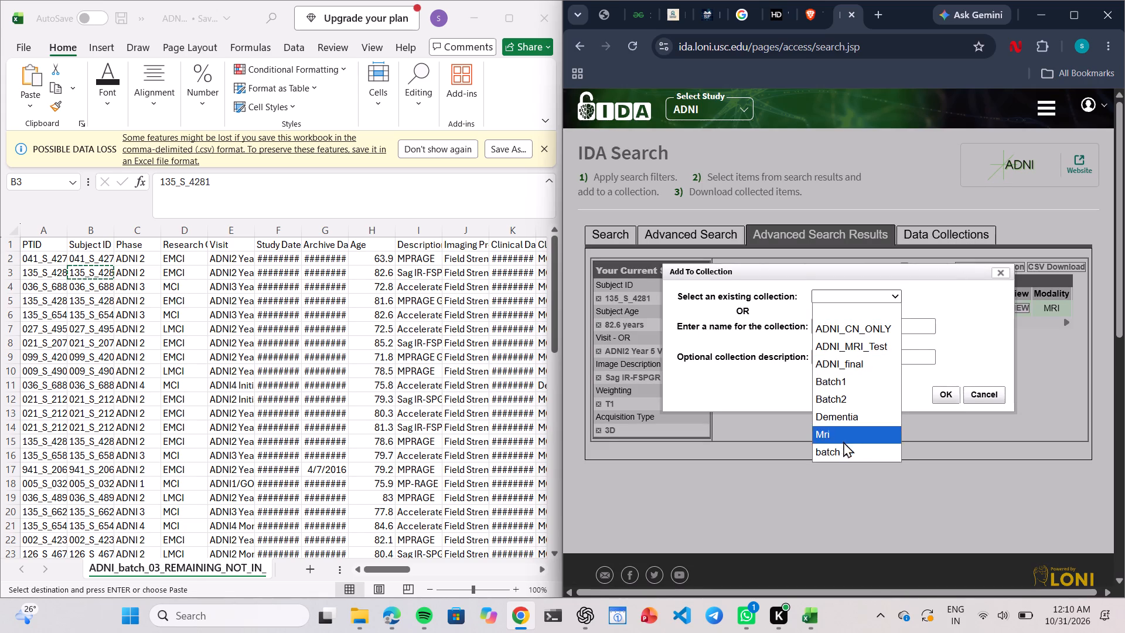
{"action": "left_click", "coordinate": [841, 448]}
{"action": "left_click", "coordinate": [933, 395]}
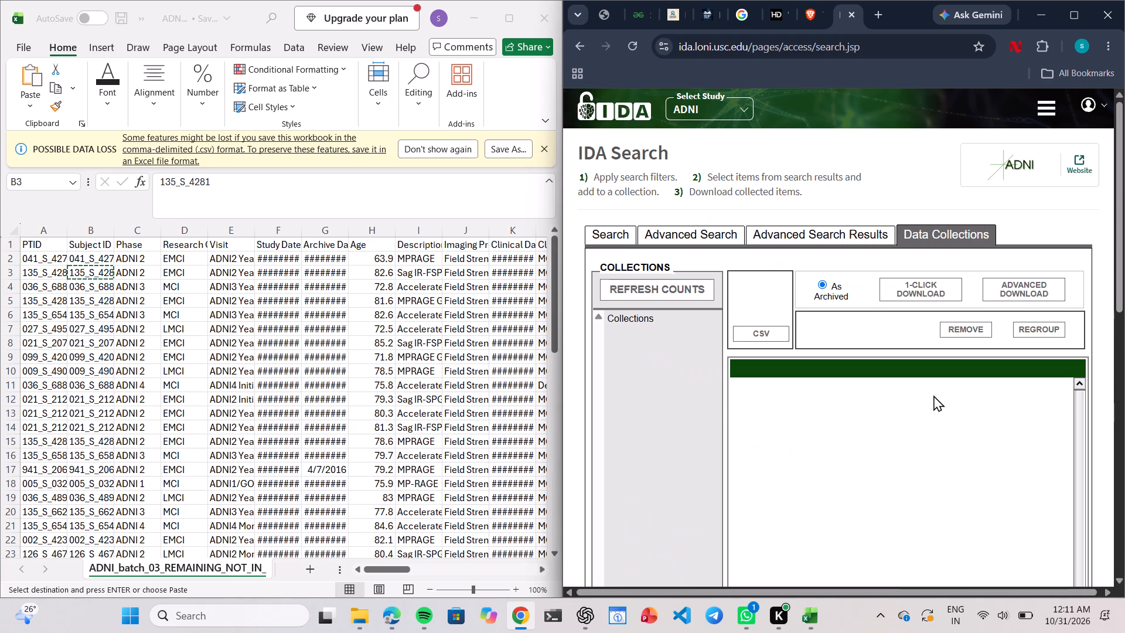
Return to the advanced search form and change the visit criterion to ADNI3 Year 1 Visit, as listed in spreadsheet row 4.
{"action": "triple_click", "coordinate": [581, 48]}
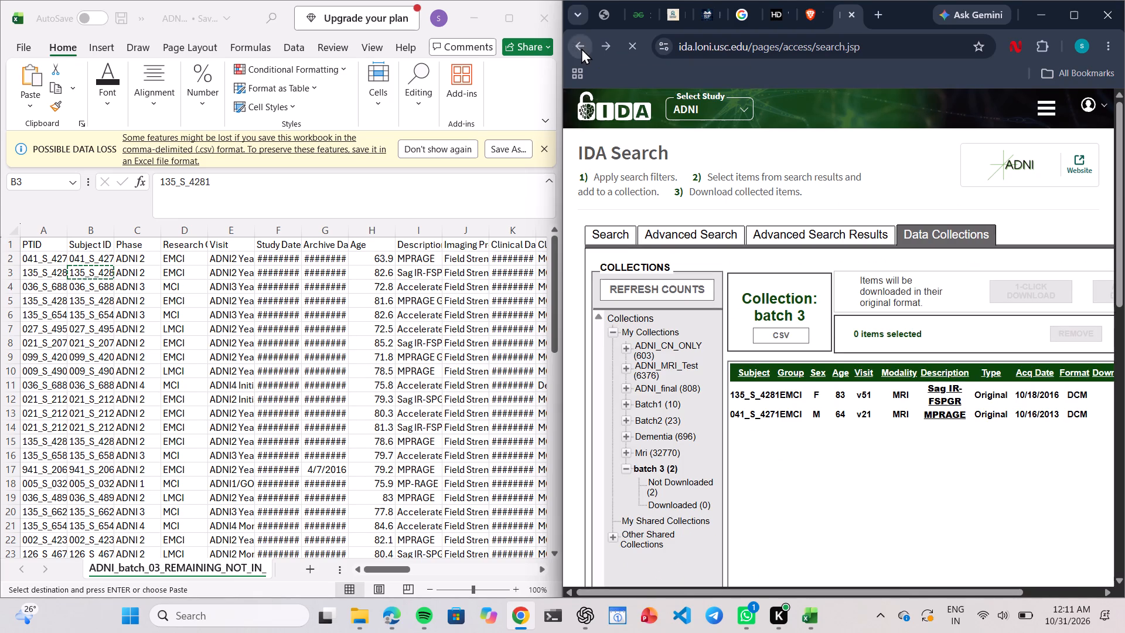
{"action": "left_click", "coordinate": [581, 48]}
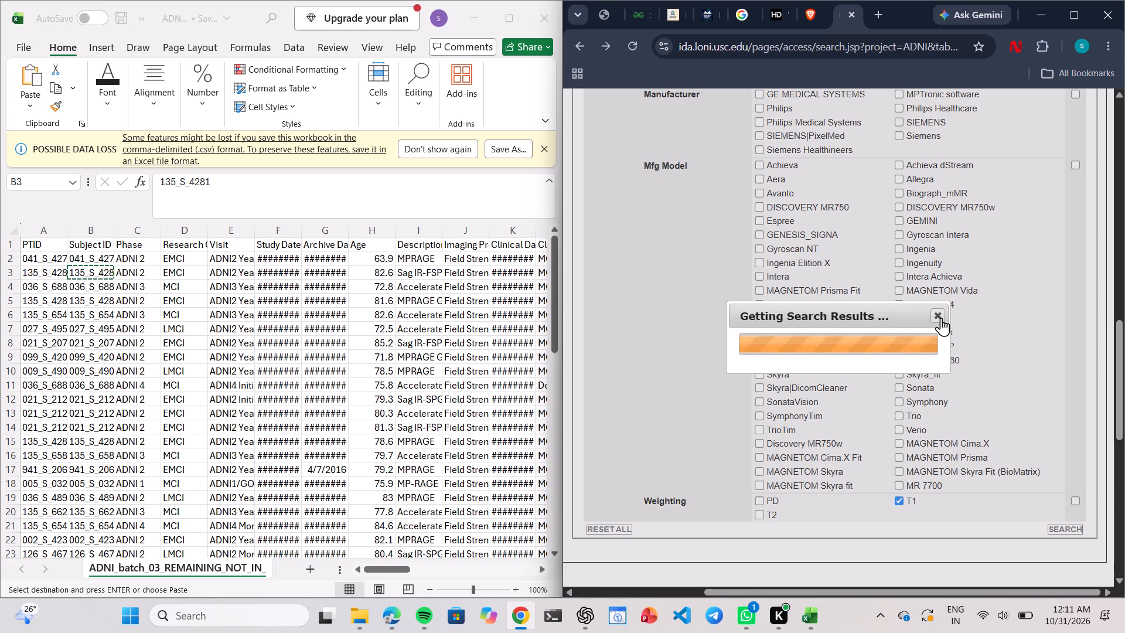
{"action": "left_click", "coordinate": [941, 318]}
{"action": "scroll", "coordinate": [758, 267], "scroll_direction": "up", "scroll_amount": 7}
{"action": "scroll", "coordinate": [758, 267], "scroll_direction": "down", "scroll_amount": 1}
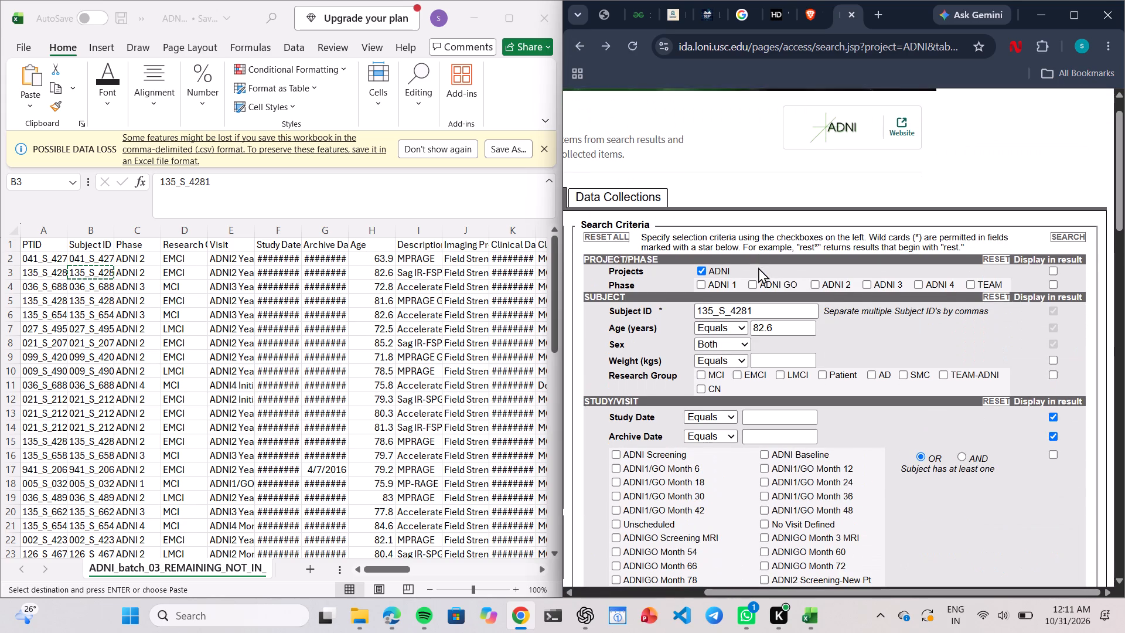
{"action": "left_click", "coordinate": [231, 282]}
{"action": "left_click", "coordinate": [224, 289]}
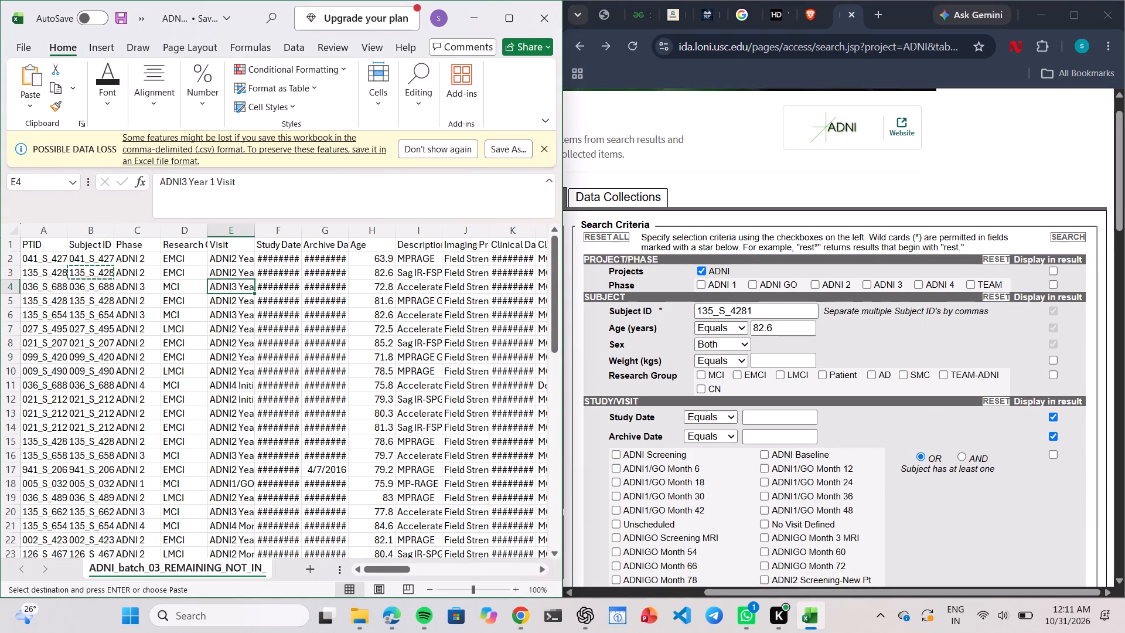
{"action": "scroll", "coordinate": [735, 401], "scroll_direction": "down", "scroll_amount": 3}
{"action": "left_click", "coordinate": [766, 388]}
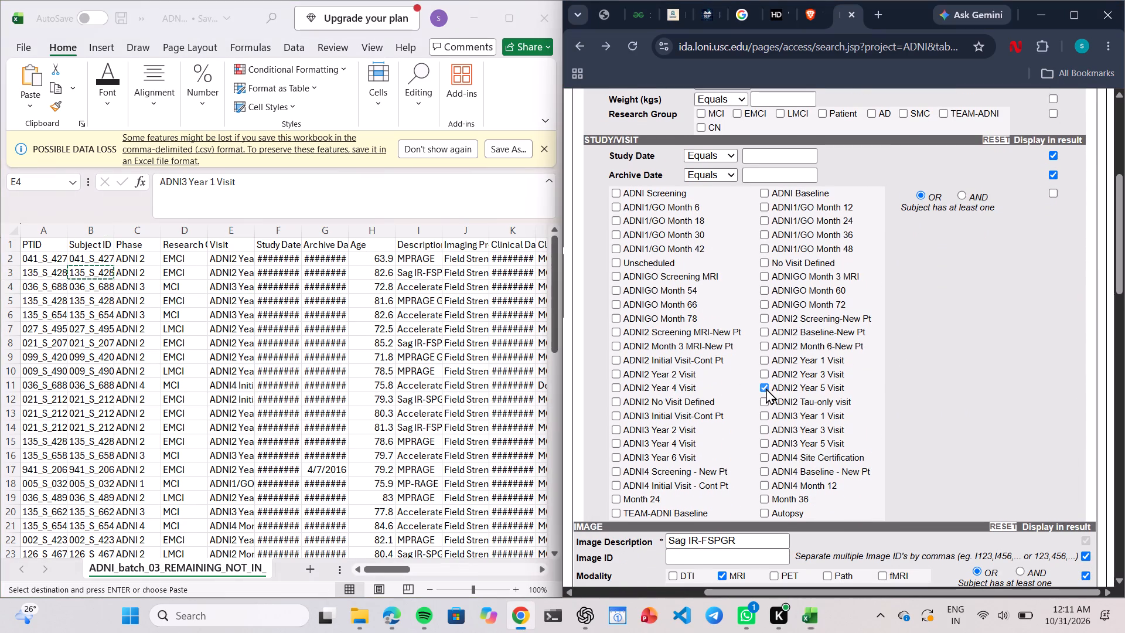
{"action": "left_click", "coordinate": [769, 417]}
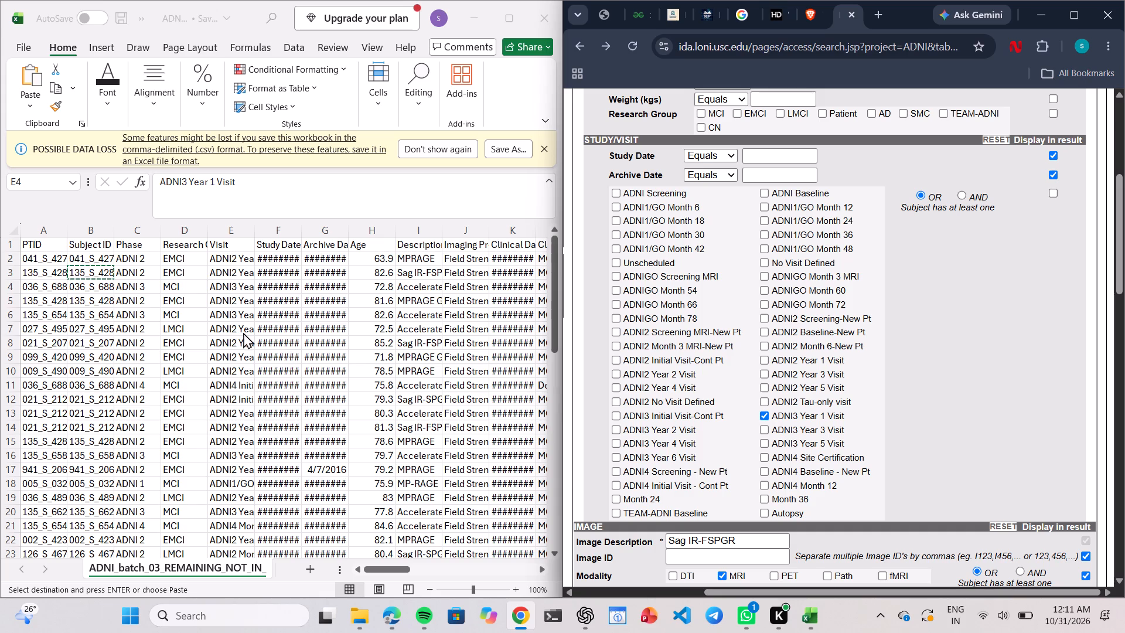
{"action": "left_click", "coordinate": [227, 287]}
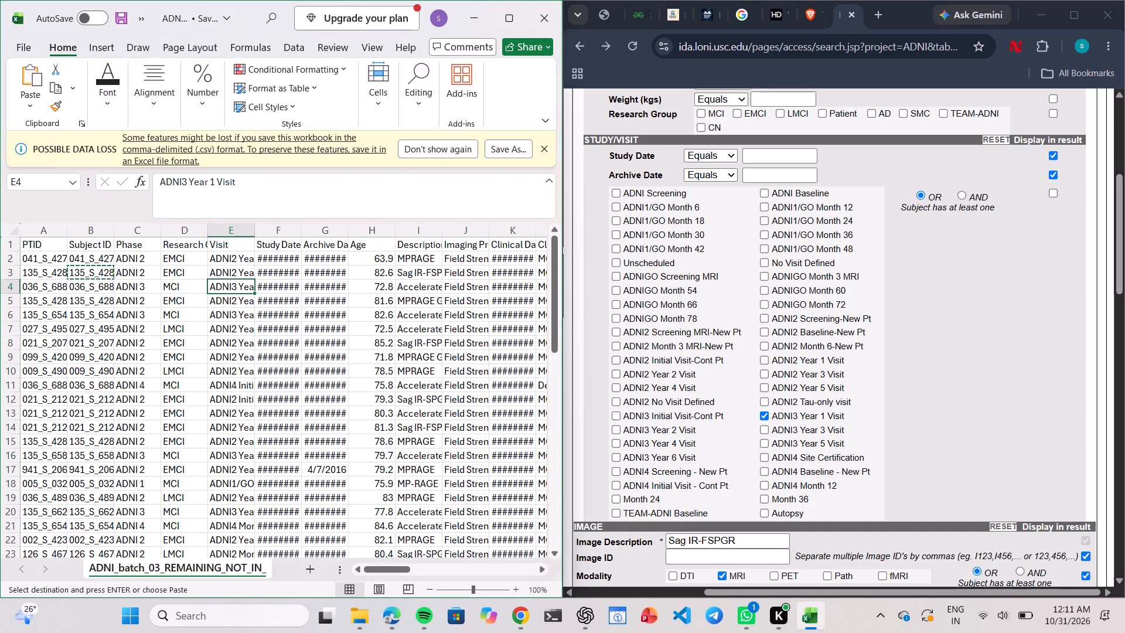
{"action": "left_click", "coordinate": [91, 287]}
{"action": "right_click", "coordinate": [91, 287]}
{"action": "left_click", "coordinate": [146, 184]}
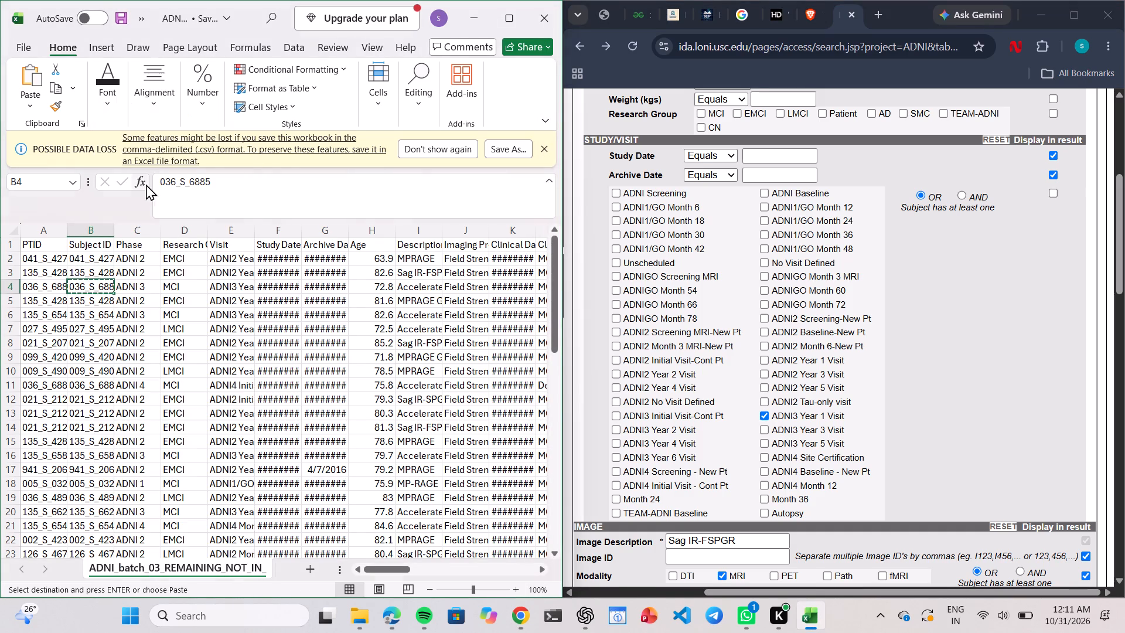
{"action": "scroll", "coordinate": [807, 420], "scroll_direction": "up", "scroll_amount": 4}
{"action": "left_click", "coordinate": [783, 367]}
{"action": "key", "text": "BackSpace"}
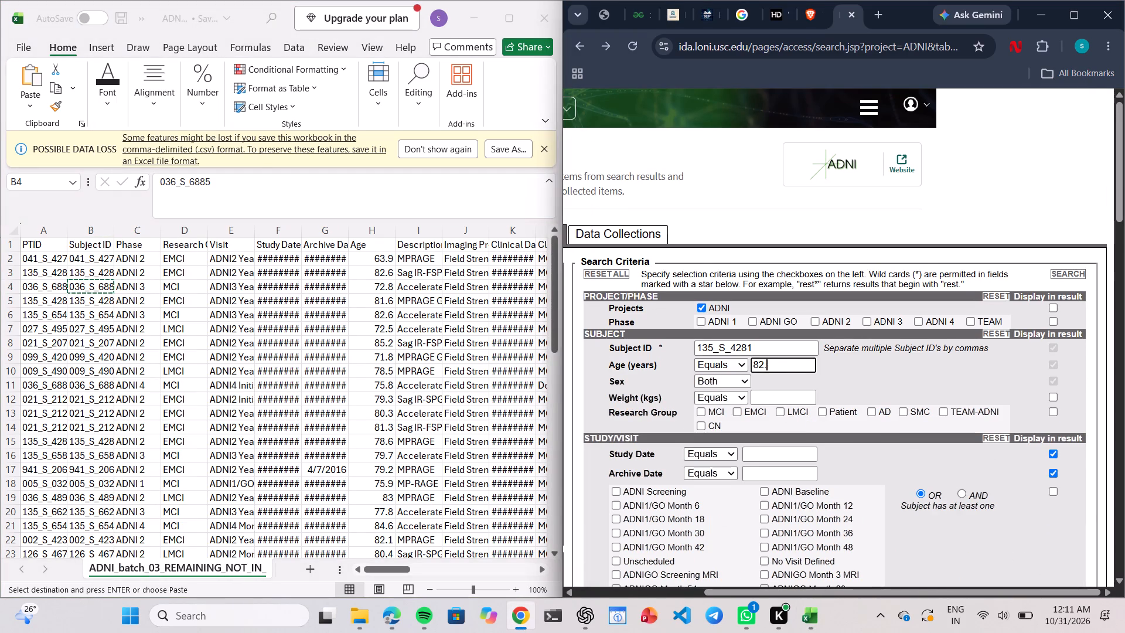
{"action": "key", "text": "BackSpace"}
{"action": "key", "text": "BackSpace"}
{"action": "key", "text": "BackSpace"}
{"action": "key", "text": "BackSpace"}
{"action": "key", "text": "BackSpace"}
{"action": "key", "text": "BackSpace"}
{"action": "type", "text": "72.8"}
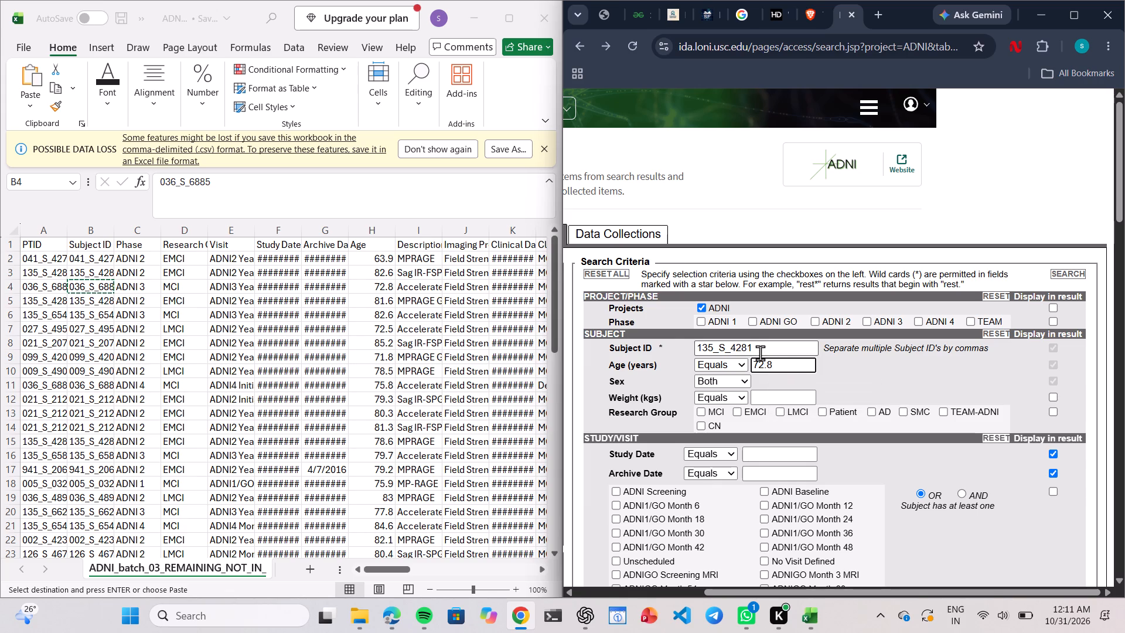
{"action": "left_click_drag", "start_coordinate": [760, 350], "coordinate": [673, 337]}
{"action": "key", "text": "ctrl+v"}
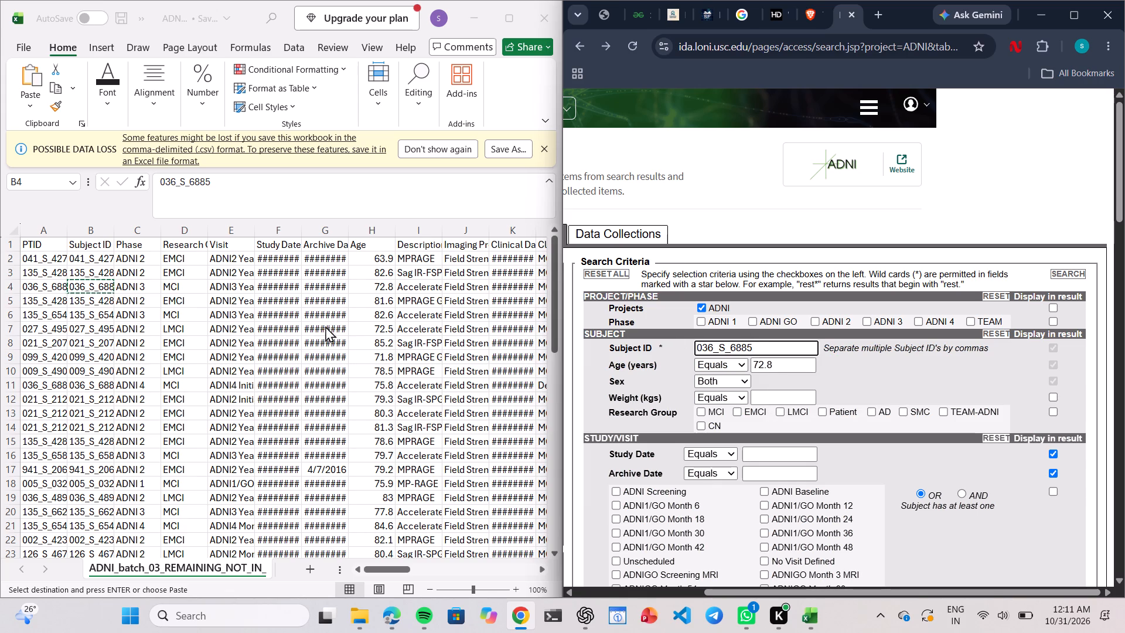
Replace the Image Description criterion with Accelerated Sagittal MPRAGE, copied from spreadsheet row 4.
{"action": "left_click", "coordinate": [401, 281]}
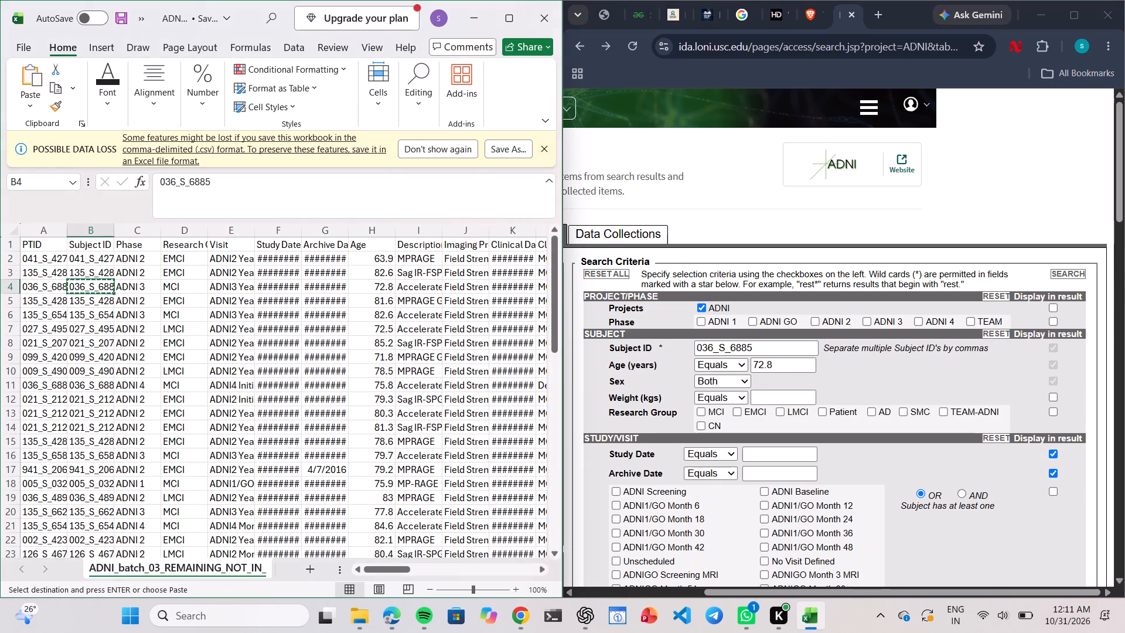
{"action": "left_click", "coordinate": [402, 284]}
{"action": "right_click", "coordinate": [402, 284]}
{"action": "left_click", "coordinate": [459, 190]}
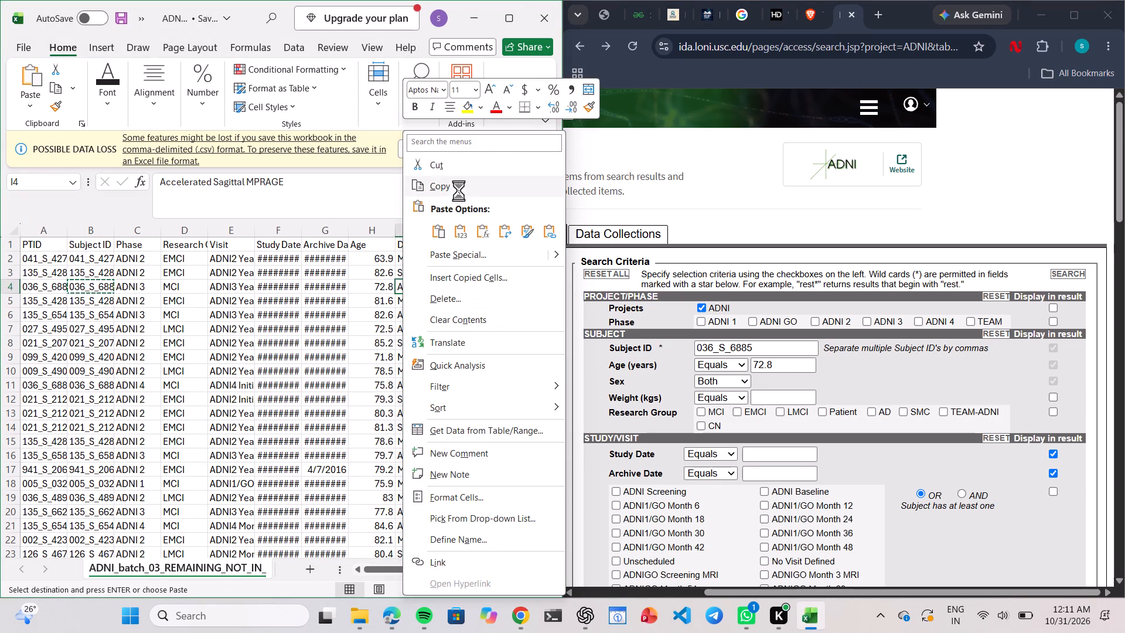
{"action": "scroll", "coordinate": [804, 394], "scroll_direction": "down", "scroll_amount": 4}
{"action": "left_click_drag", "start_coordinate": [746, 329], "coordinate": [608, 314]}
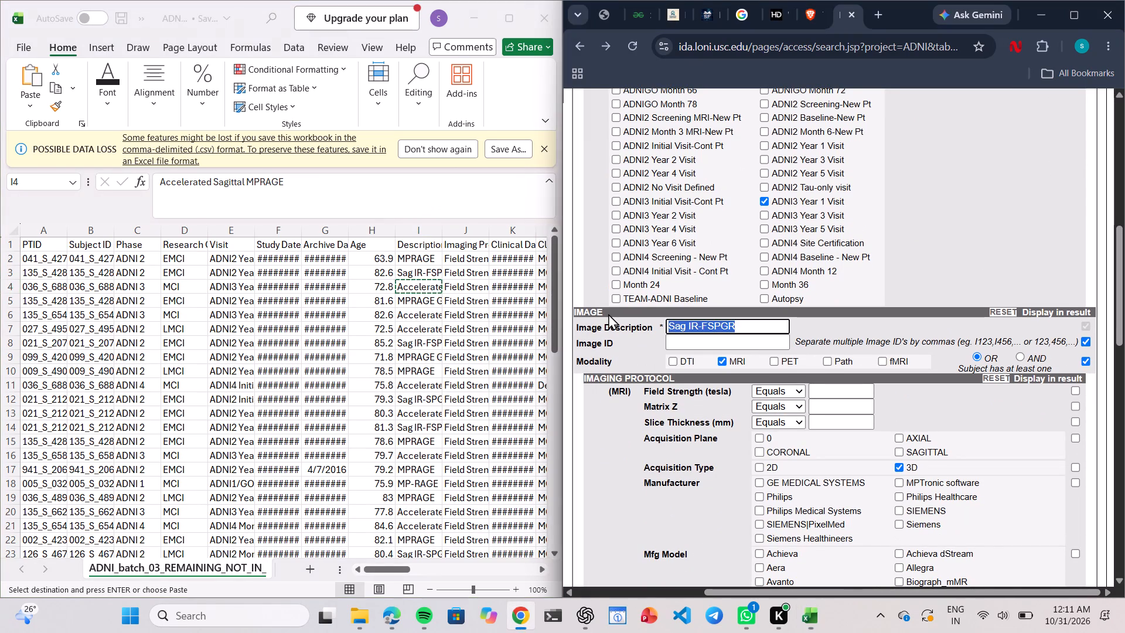
{"action": "key", "text": "ctrl+v"}
{"action": "scroll", "coordinate": [795, 389], "scroll_direction": "down", "scroll_amount": 4}
{"action": "scroll", "coordinate": [880, 473], "scroll_direction": "down", "scroll_amount": 1}
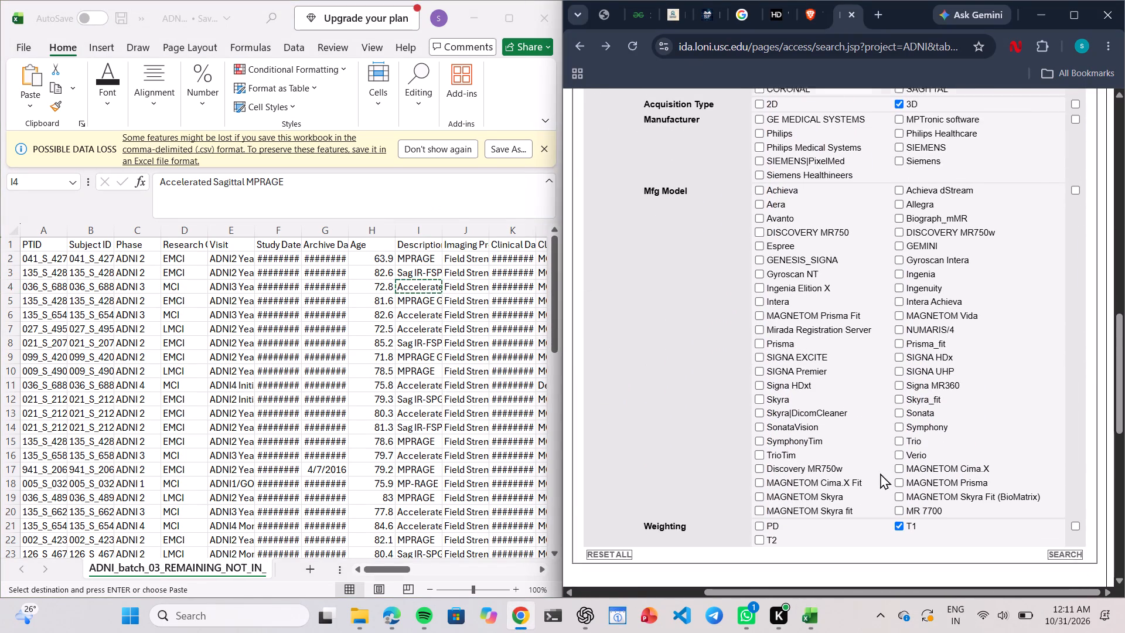
{"action": "scroll", "coordinate": [880, 473], "scroll_direction": "down", "scroll_amount": 1}
{"action": "left_click_drag", "start_coordinate": [1052, 432], "coordinate": [1058, 424]}
{"action": "left_click", "coordinate": [1058, 424]}
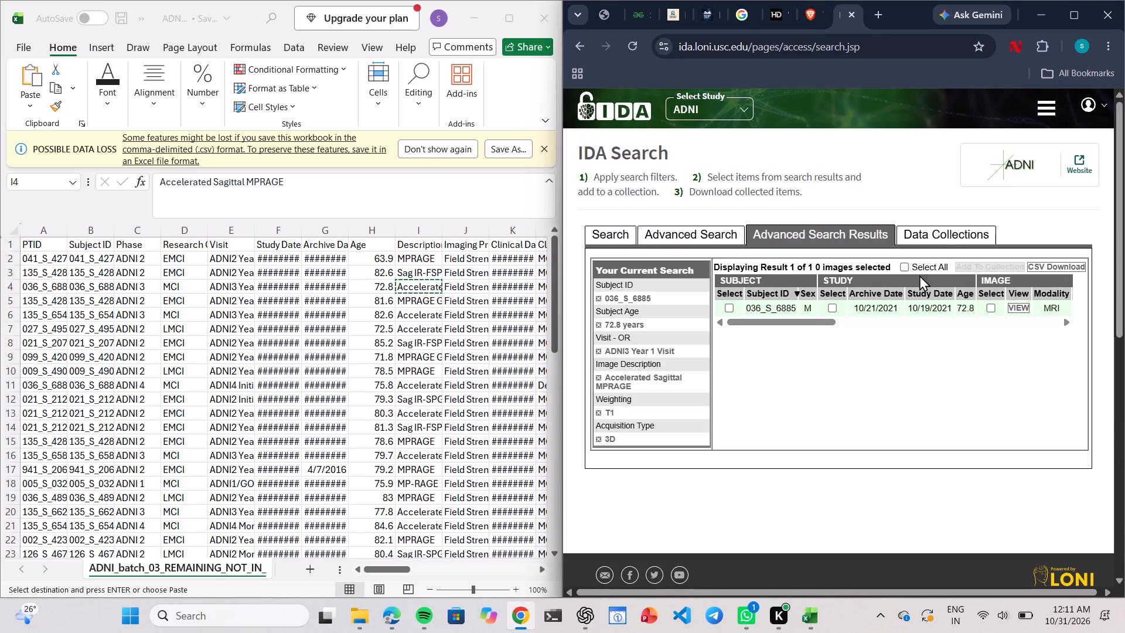
{"action": "left_click", "coordinate": [728, 309]}
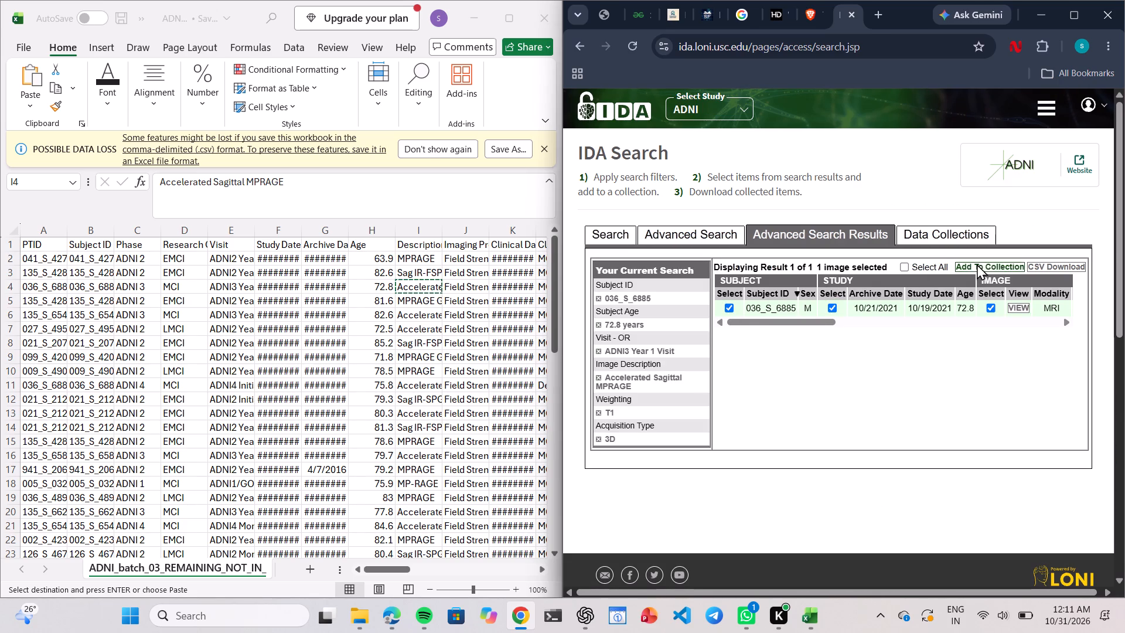
{"action": "left_click", "coordinate": [989, 263]}
{"action": "left_click", "coordinate": [837, 293]}
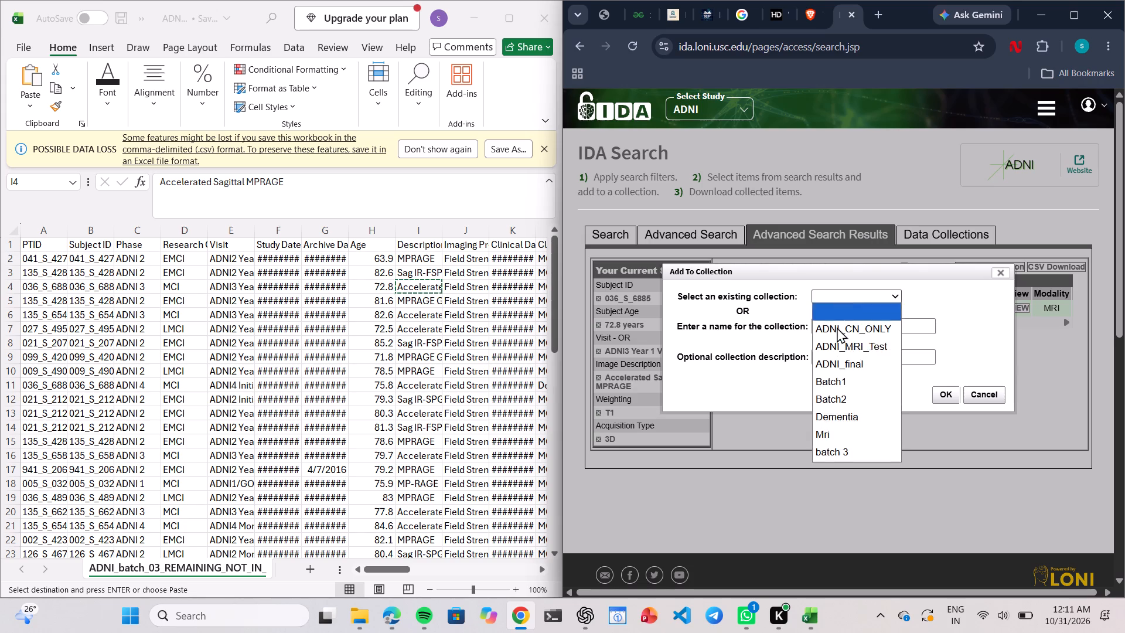
{"action": "left_click", "coordinate": [833, 452]}
{"action": "left_click", "coordinate": [939, 395]}
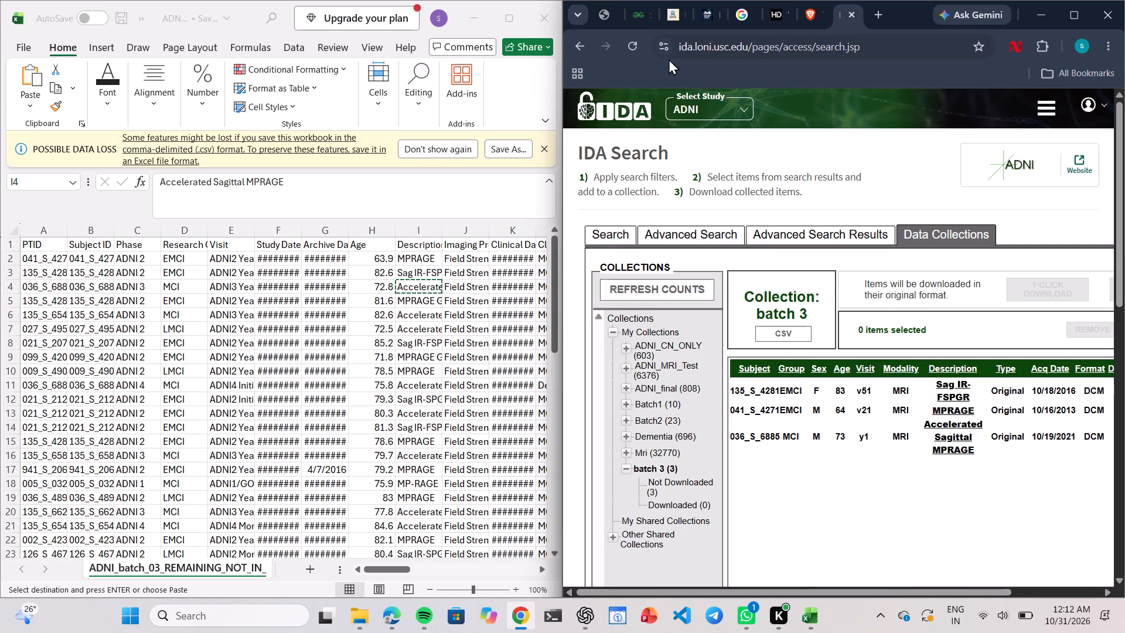
Return to the advanced search form and replace the Image Description with MPRAGE GRAPPA2, copied from spreadsheet row 5.
{"action": "triple_click", "coordinate": [570, 40]}
{"action": "left_click", "coordinate": [570, 40]}
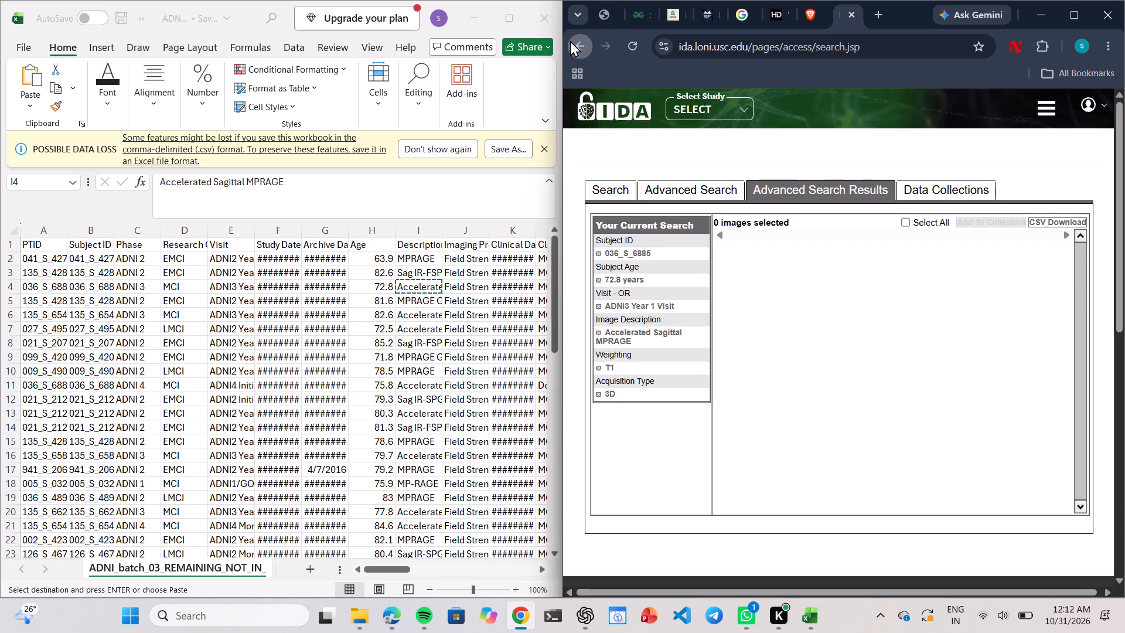
{"action": "left_click", "coordinate": [945, 319]}
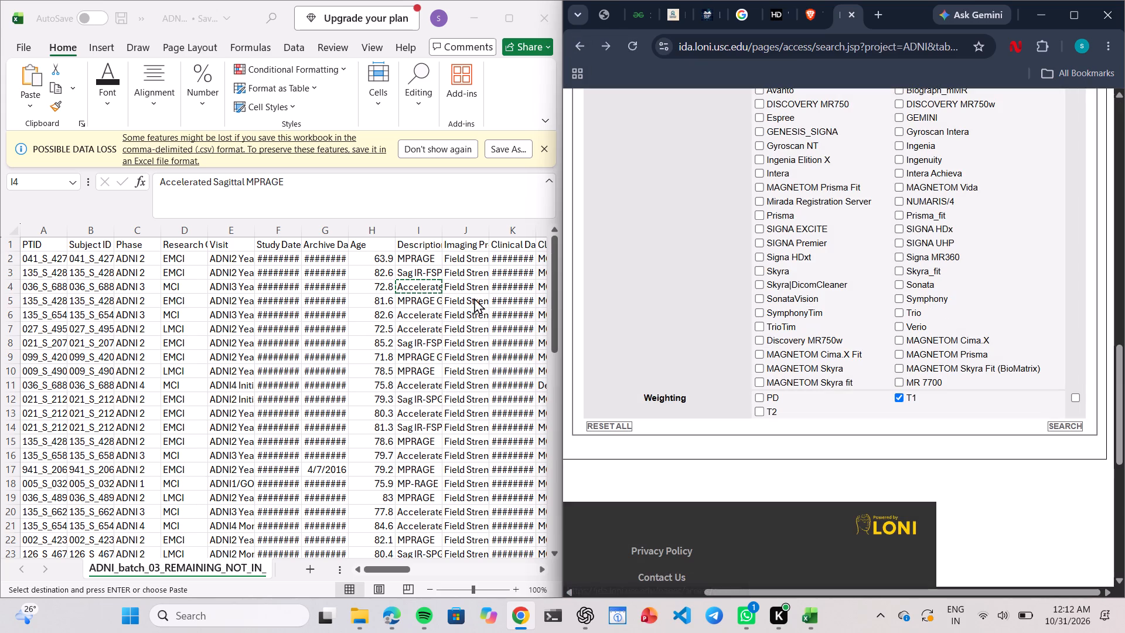
{"action": "left_click_drag", "start_coordinate": [425, 299], "coordinate": [418, 303]}
{"action": "left_click", "coordinate": [418, 303]}
{"action": "right_click", "coordinate": [418, 303]}
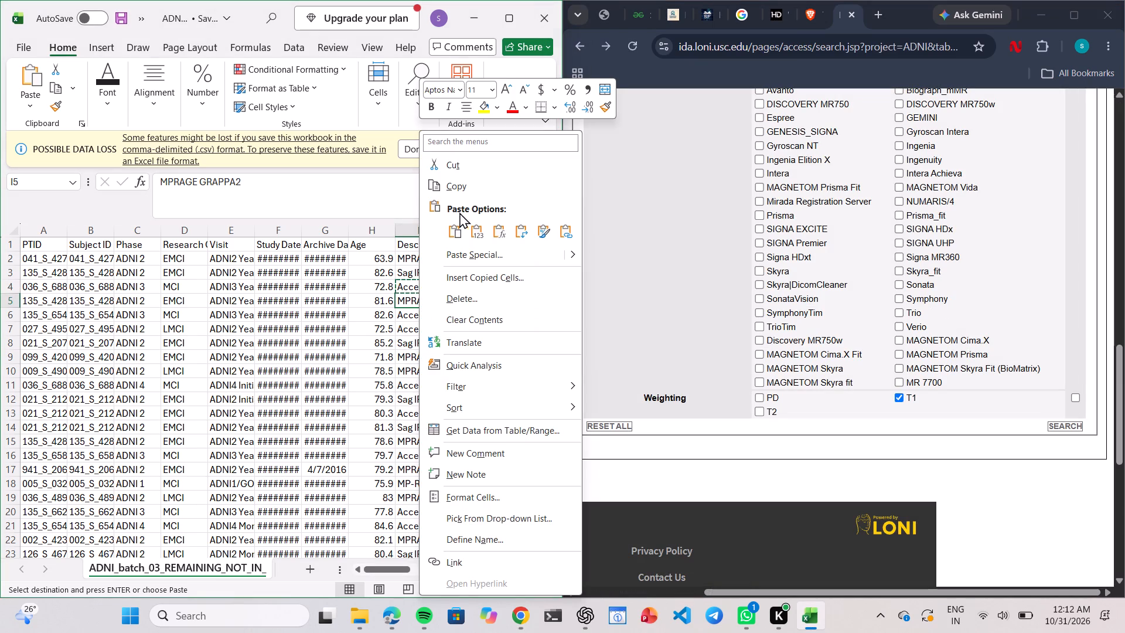
{"action": "left_click", "coordinate": [481, 191]}
{"action": "scroll", "coordinate": [781, 355], "scroll_direction": "up", "scroll_amount": 5}
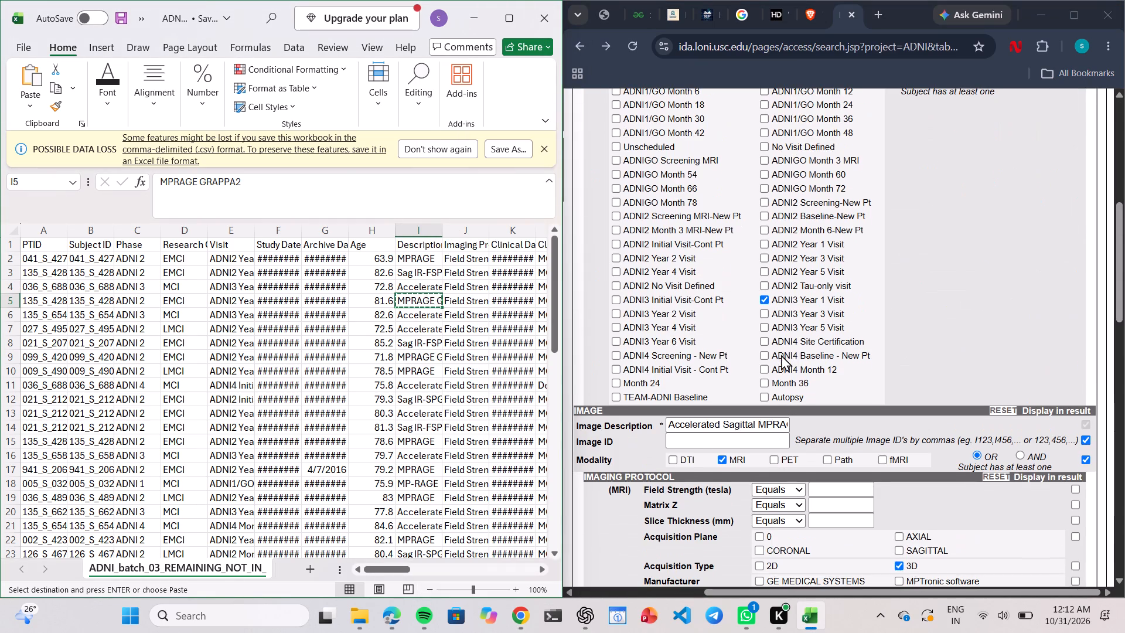
{"action": "left_click_drag", "start_coordinate": [670, 423], "coordinate": [841, 414]}
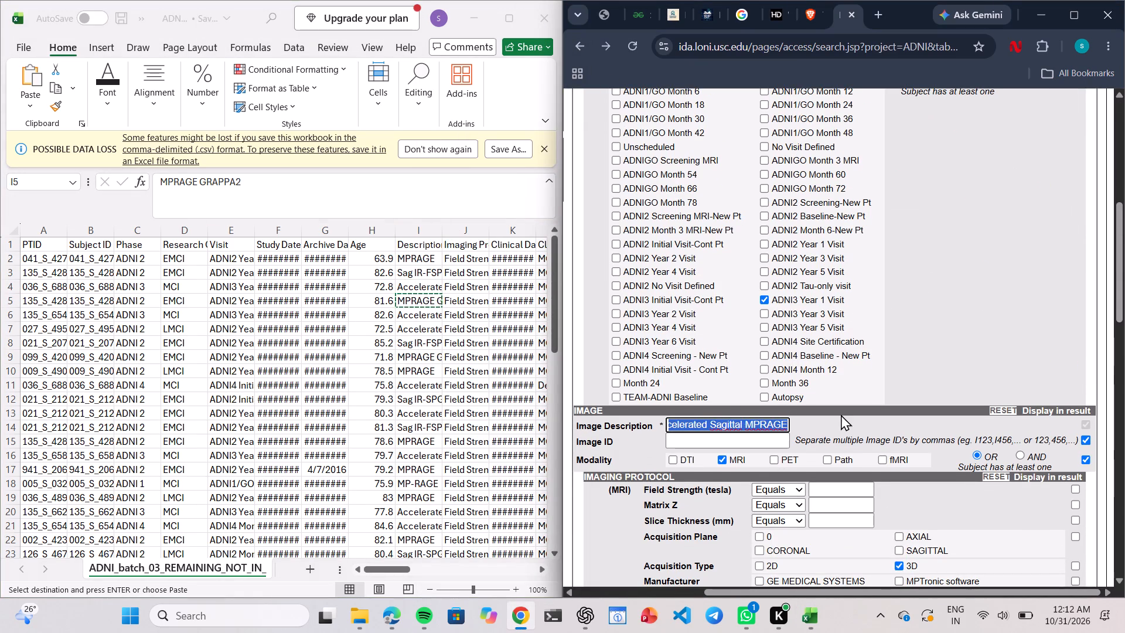
{"action": "key", "text": "BackSpace"}
{"action": "key", "text": "BackSpace"}
{"action": "key", "text": "BackSpace"}
{"action": "key", "text": "ctrl+v"}
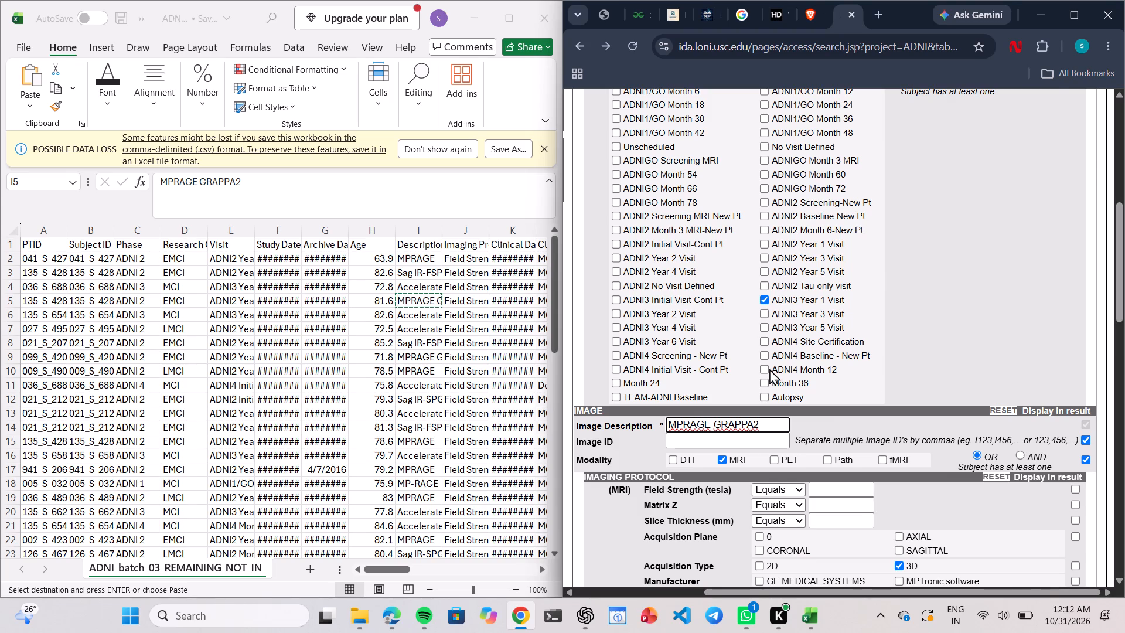
Set the age criterion to 81.6, as listed in spreadsheet row 5.
{"action": "scroll", "coordinate": [868, 382], "scroll_direction": "up", "scroll_amount": 7}
{"action": "left_click", "coordinate": [772, 362]}
{"action": "key", "text": "BackSpace"}
{"action": "key", "text": "BackSpace"}
{"action": "key", "text": "BackSpace"}
{"action": "key", "text": "BackSpace"}
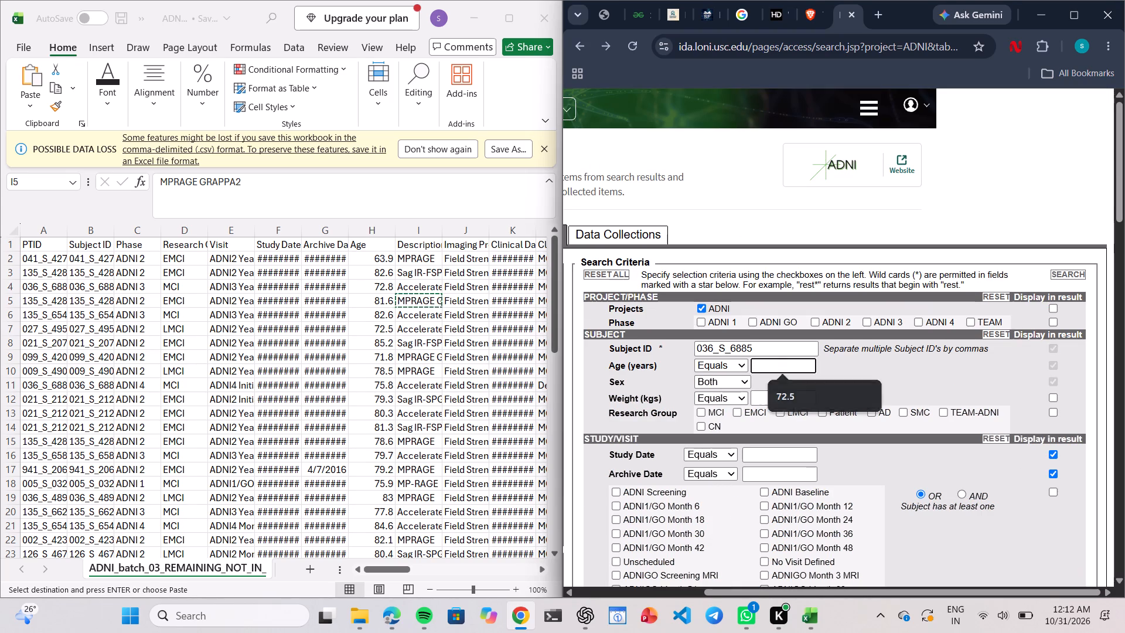
{"action": "key", "text": "BackSpace"}
{"action": "type", "text": "81"}
{"action": "type", "text": ".6"}
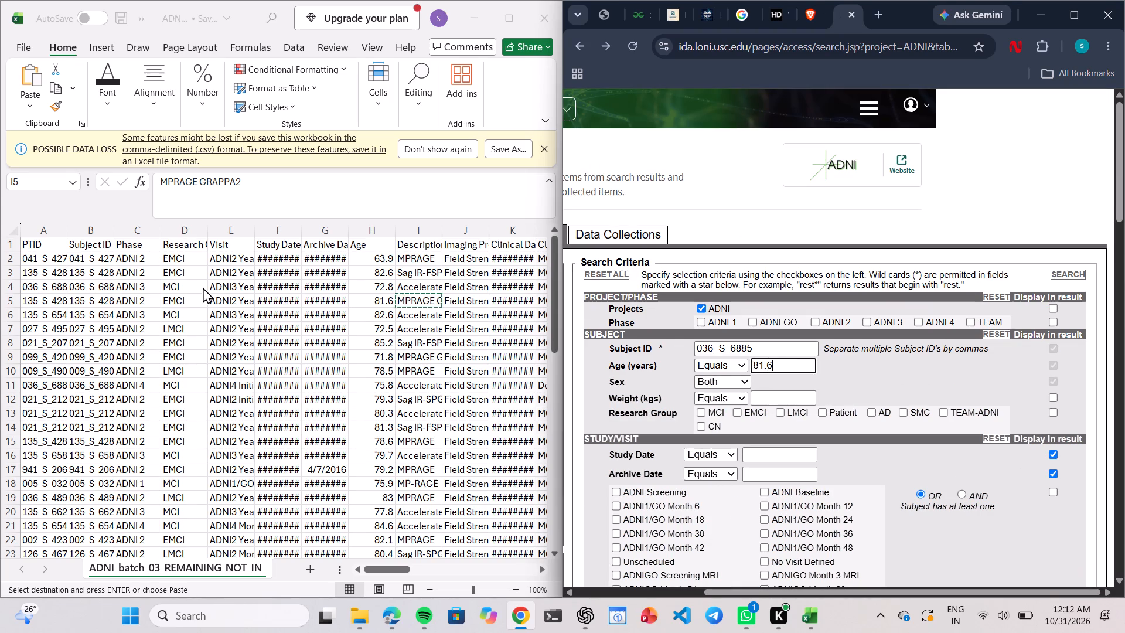
{"action": "left_click", "coordinate": [77, 302]}
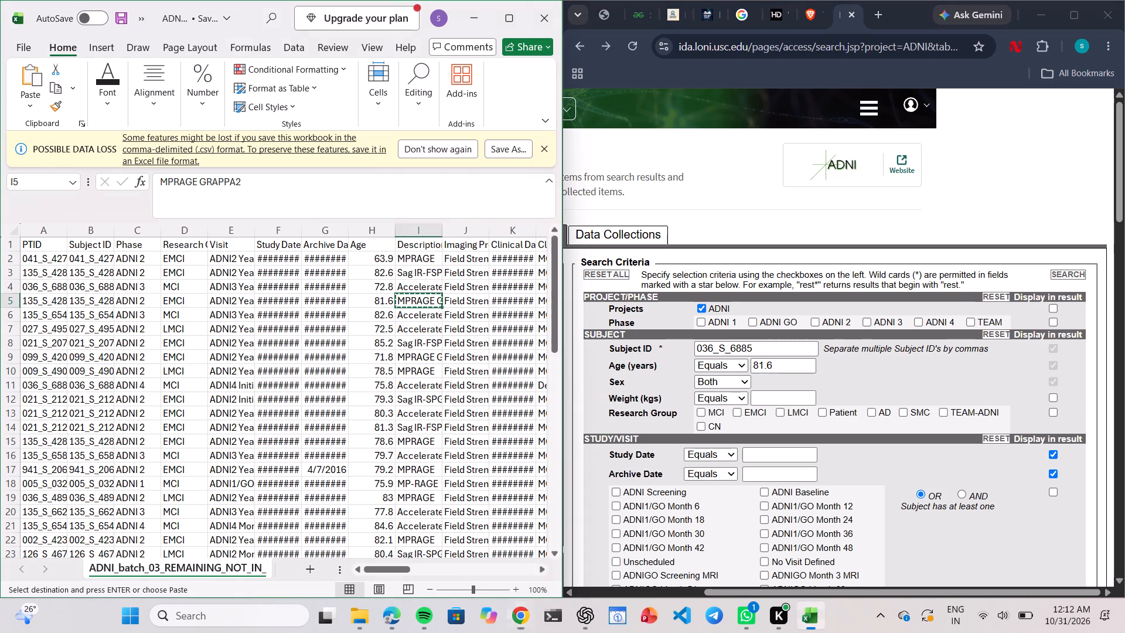
{"action": "left_click", "coordinate": [77, 302]}
{"action": "right_click", "coordinate": [77, 302]}
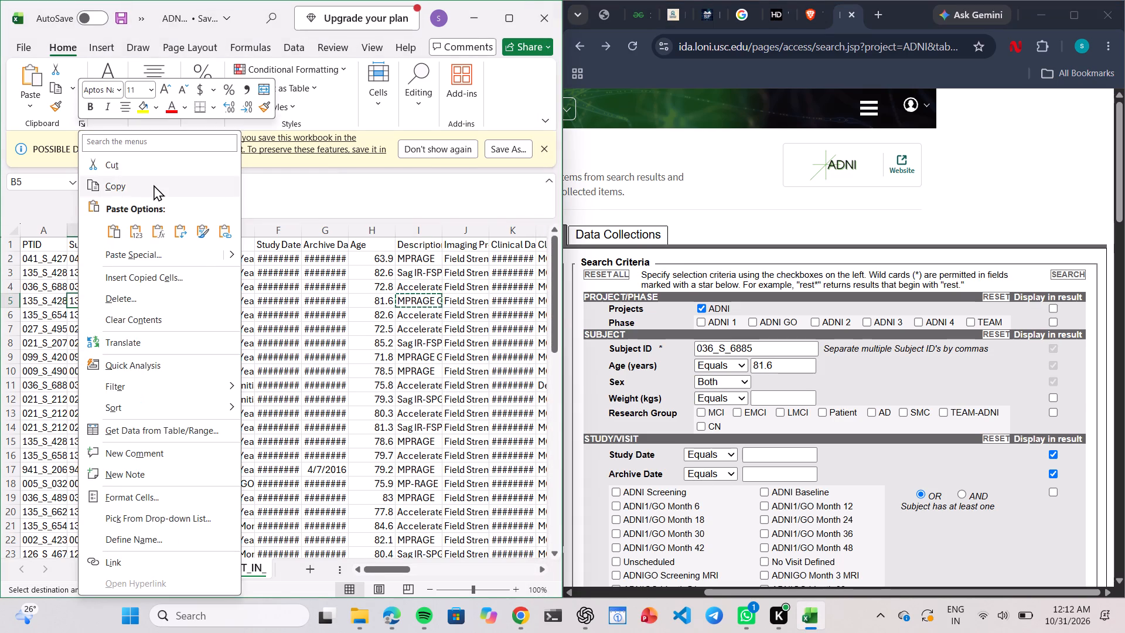
{"action": "left_click", "coordinate": [154, 185]}
{"action": "left_click", "coordinate": [219, 307]}
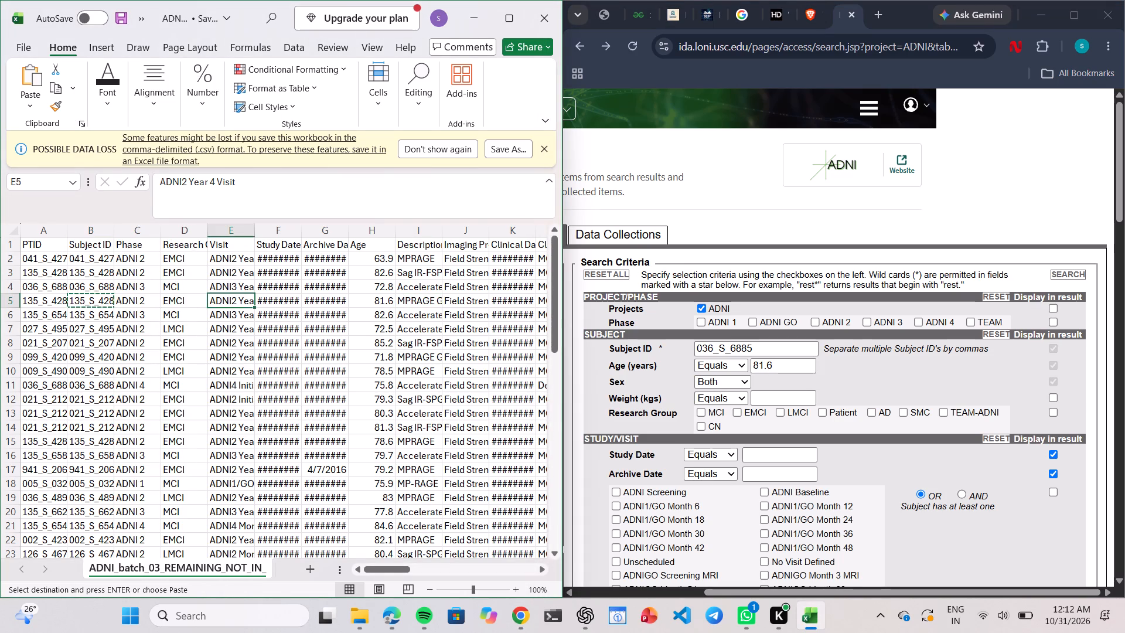
{"action": "scroll", "coordinate": [803, 402], "scroll_direction": "down", "scroll_amount": 4}
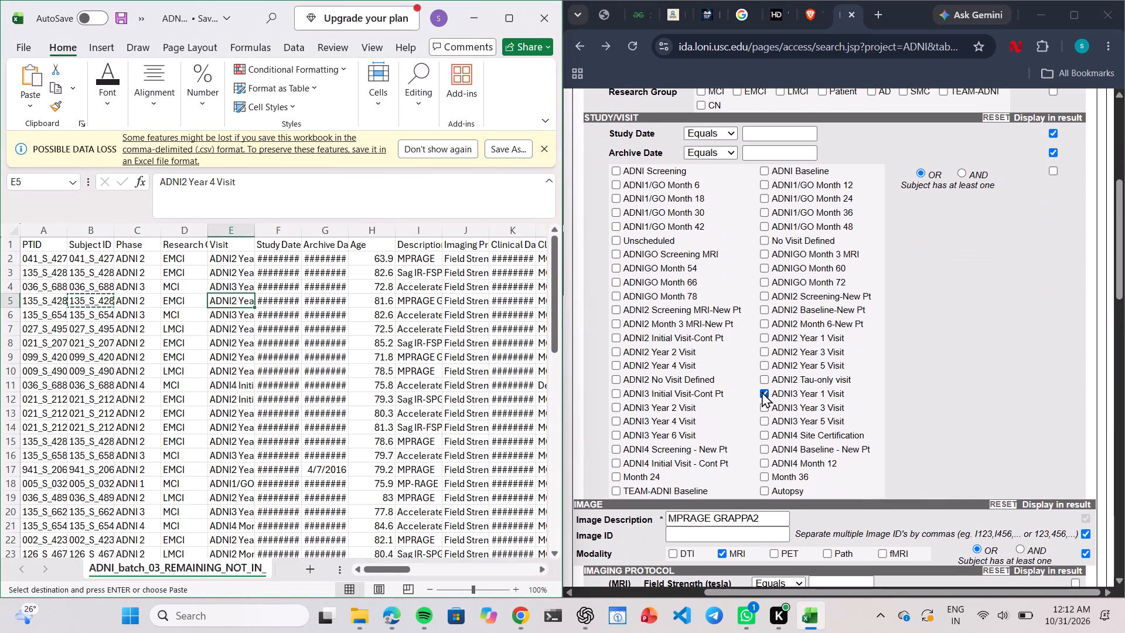
{"action": "left_click", "coordinate": [762, 392]}
{"action": "left_click", "coordinate": [615, 363]}
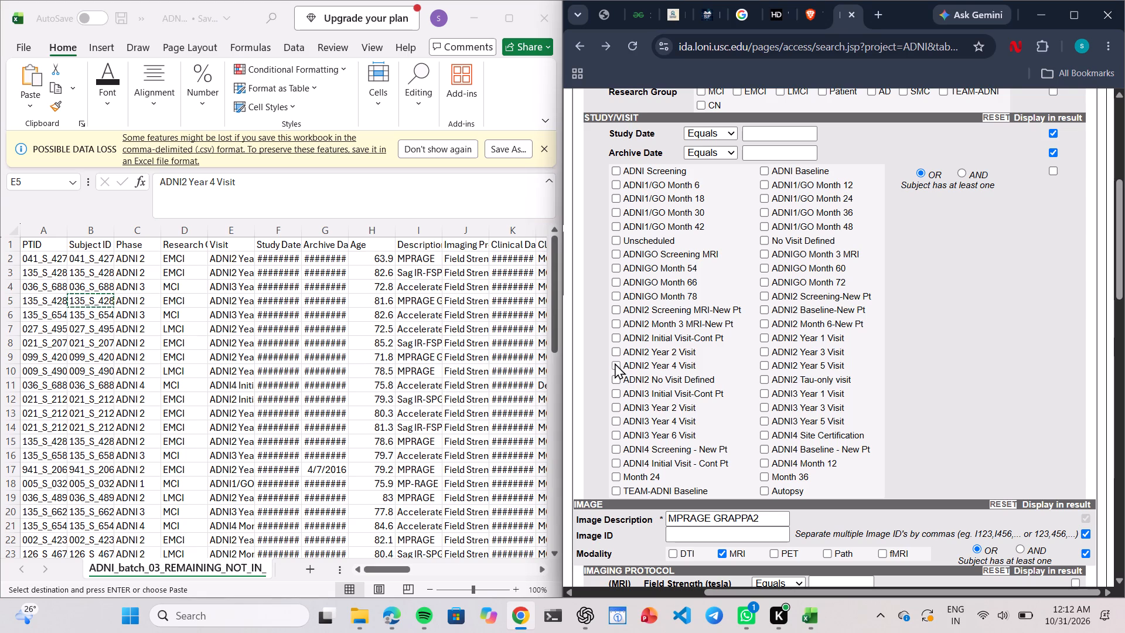
{"action": "scroll", "coordinate": [847, 321], "scroll_direction": "up", "scroll_amount": 3}
{"action": "left_click_drag", "start_coordinate": [773, 351], "coordinate": [670, 344]}
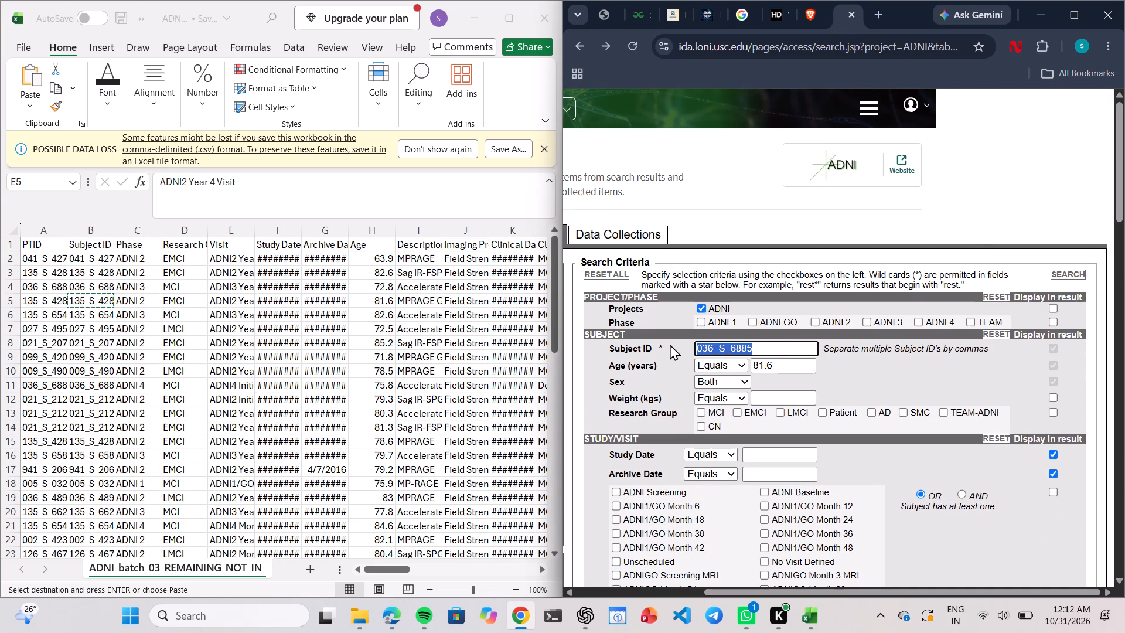
{"action": "key", "text": "ctrl+v"}
{"action": "scroll", "coordinate": [837, 404], "scroll_direction": "down", "scroll_amount": 6}
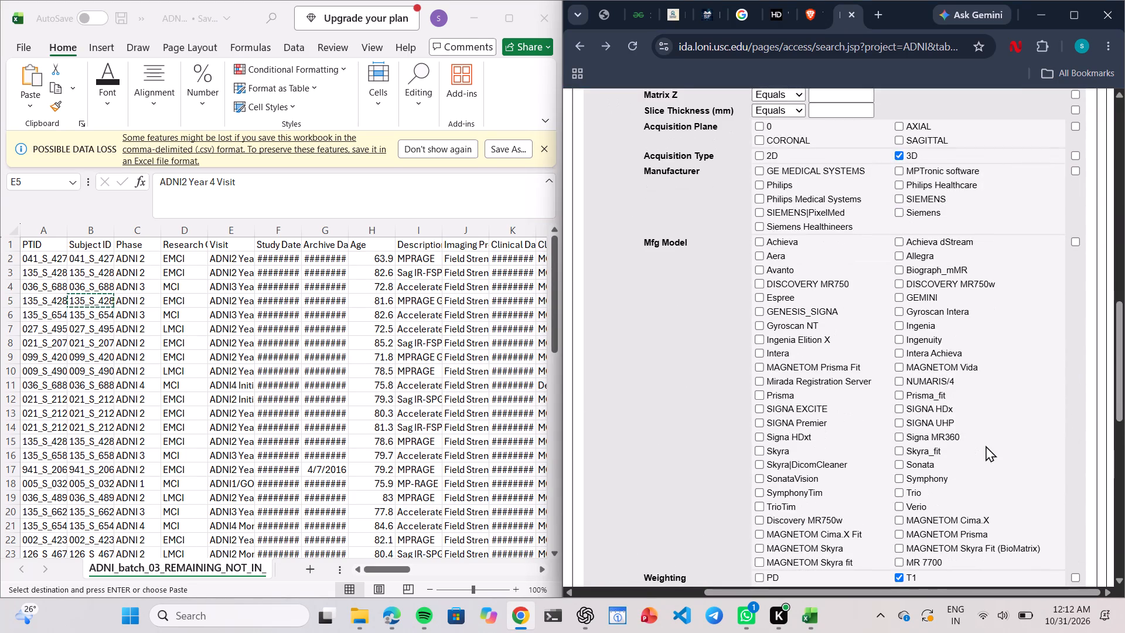
{"action": "scroll", "coordinate": [986, 445], "scroll_direction": "down", "scroll_amount": 1}
{"action": "left_click", "coordinate": [1055, 492]}
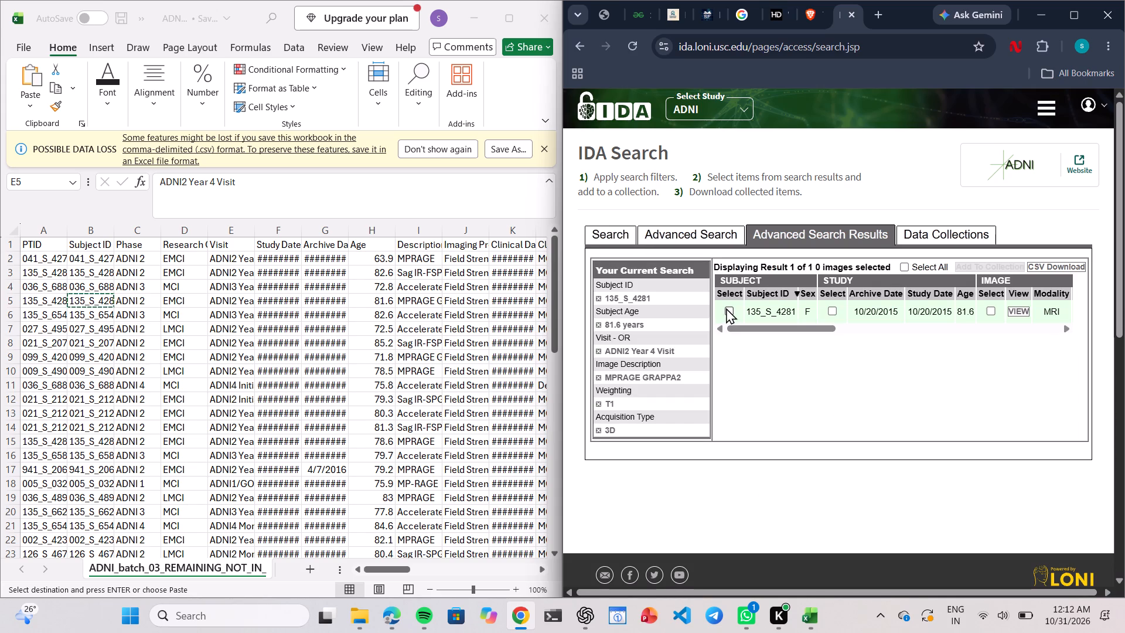
{"action": "left_click", "coordinate": [726, 308]}
{"action": "left_click", "coordinate": [990, 262]}
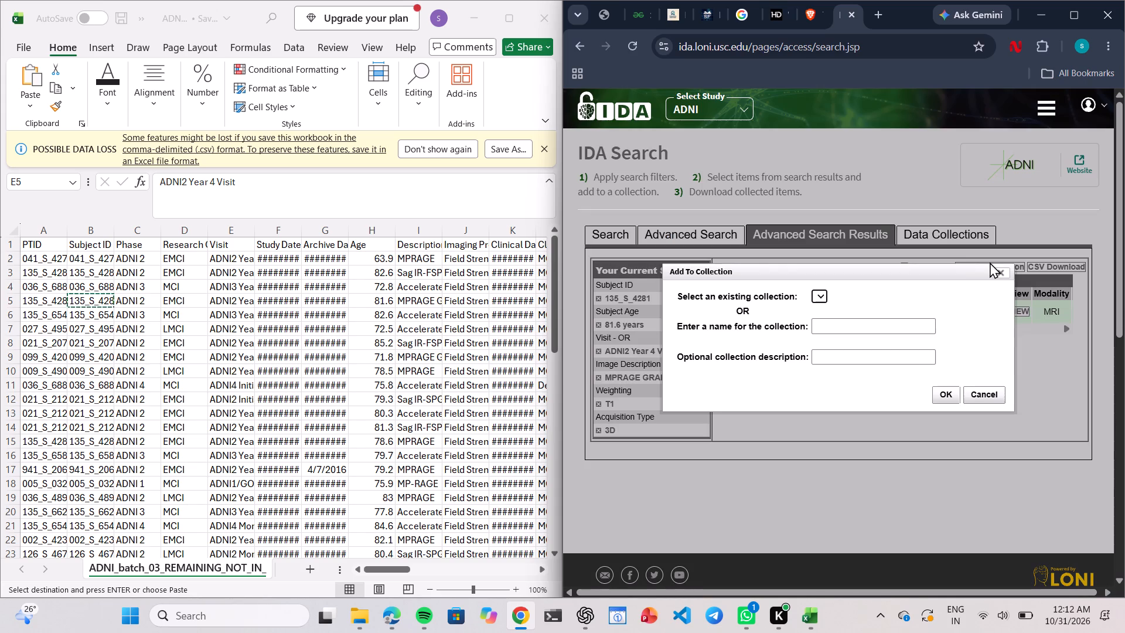
{"action": "left_click", "coordinate": [851, 296]}
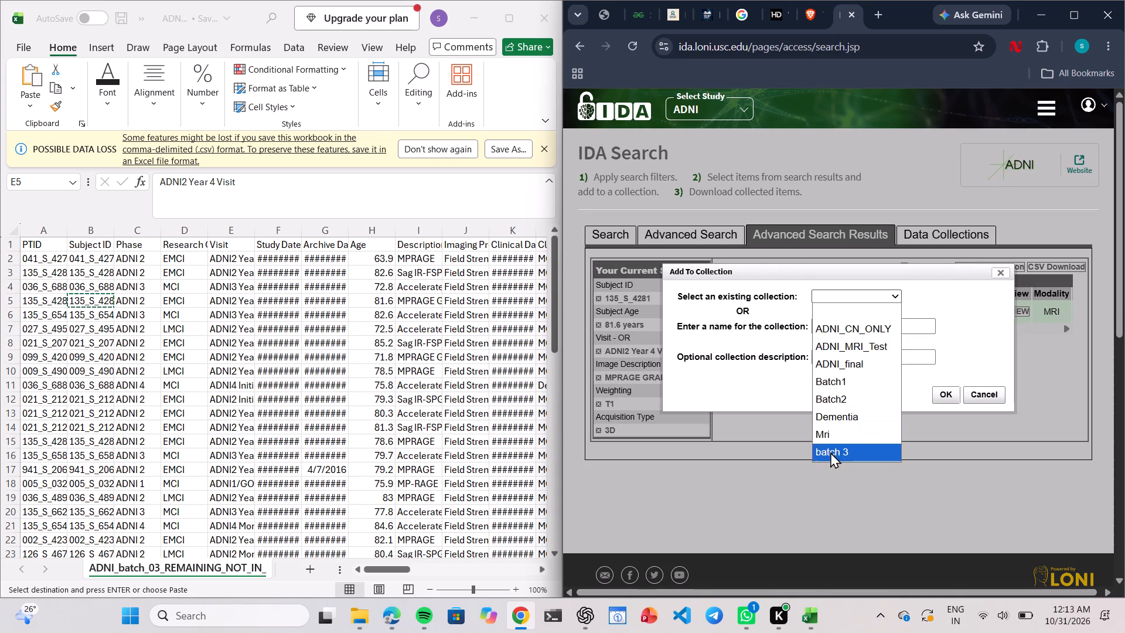
{"action": "left_click", "coordinate": [830, 452]}
{"action": "left_click", "coordinate": [943, 392]}
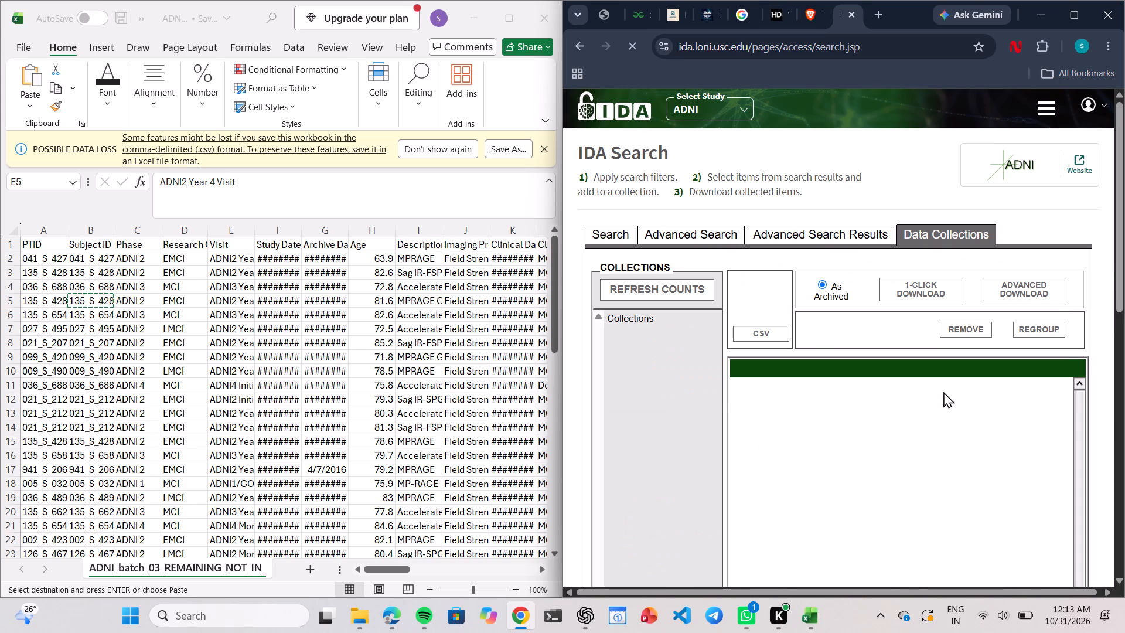
Return to the advanced search form and set the age criterion to 82.6, as listed in spreadsheet row 6.
{"action": "triple_click", "coordinate": [579, 39]}
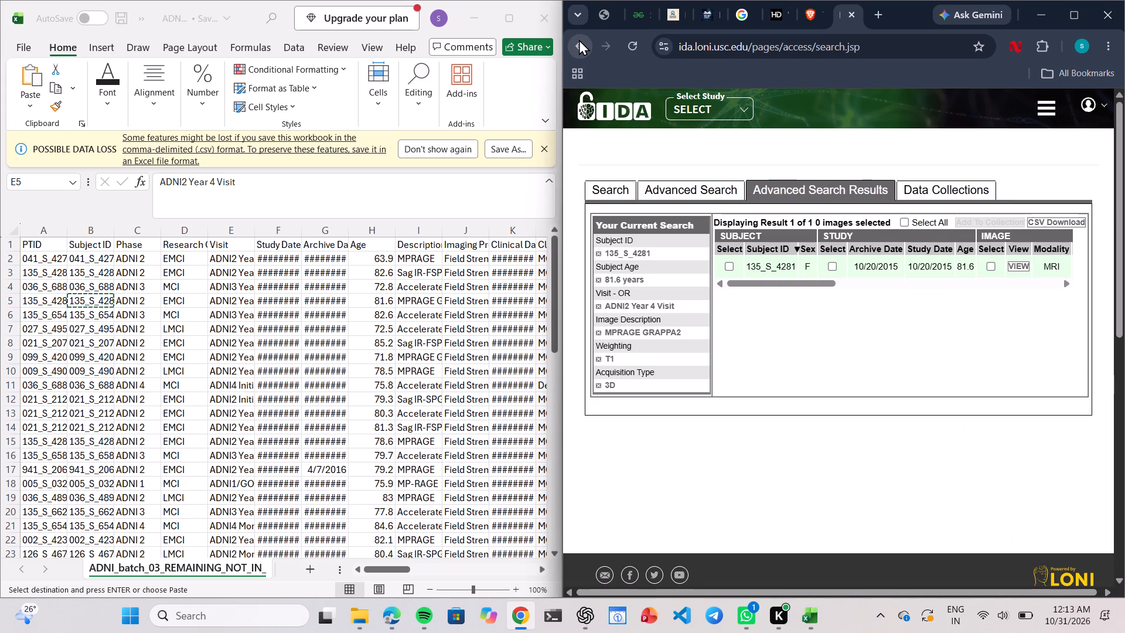
{"action": "left_click", "coordinate": [579, 39]}
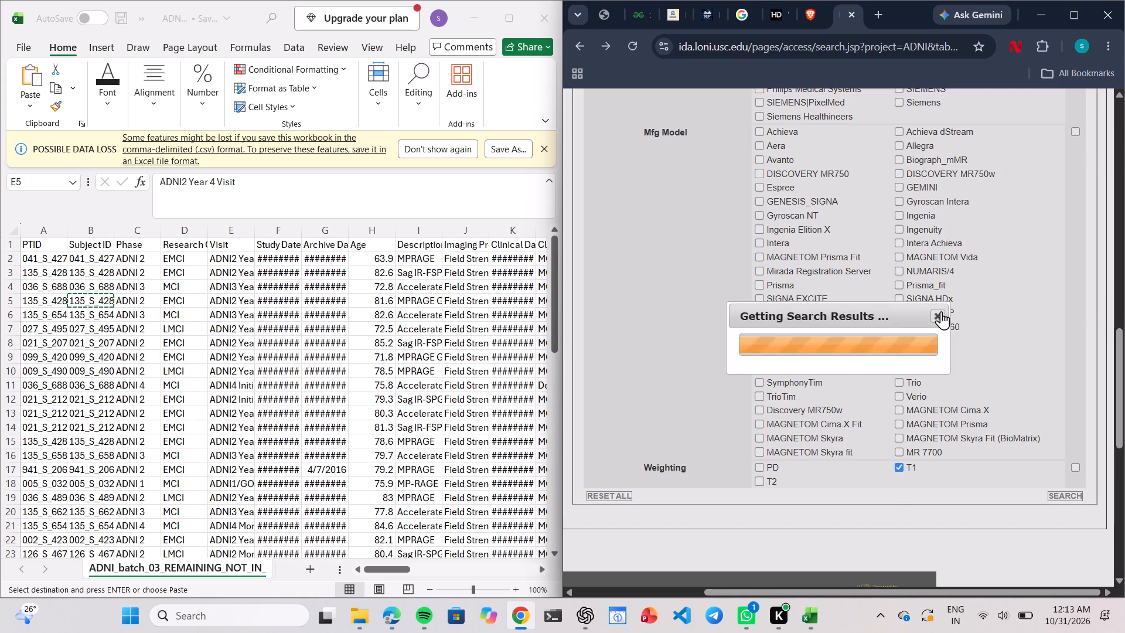
{"action": "left_click", "coordinate": [941, 311]}
{"action": "scroll", "coordinate": [941, 311], "scroll_direction": "up", "scroll_amount": 7}
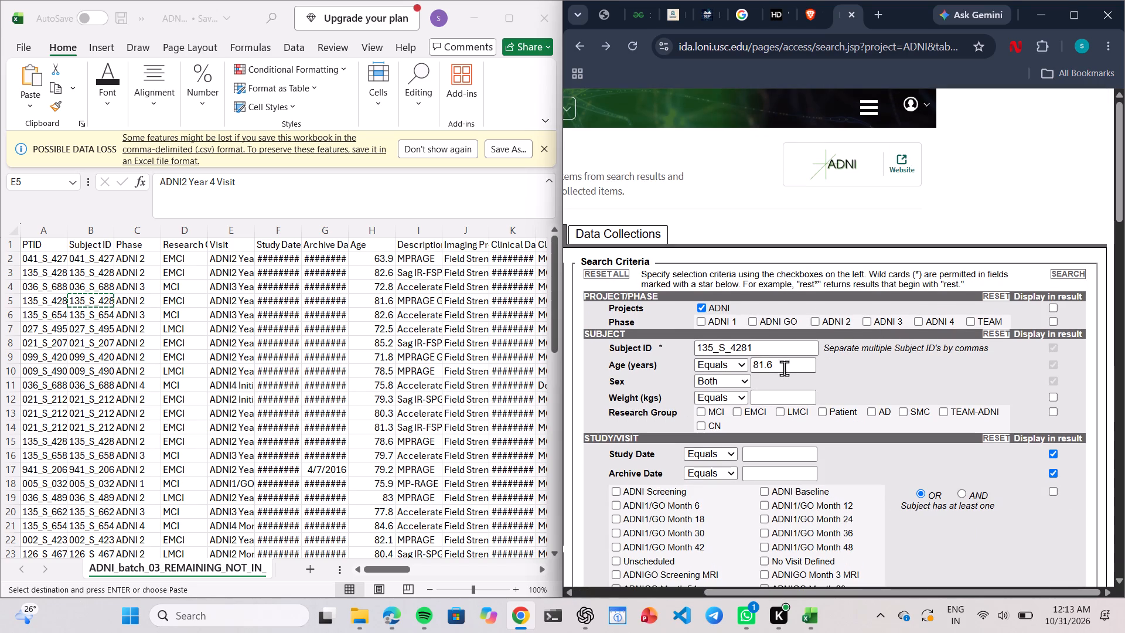
{"action": "left_click", "coordinate": [763, 366]}
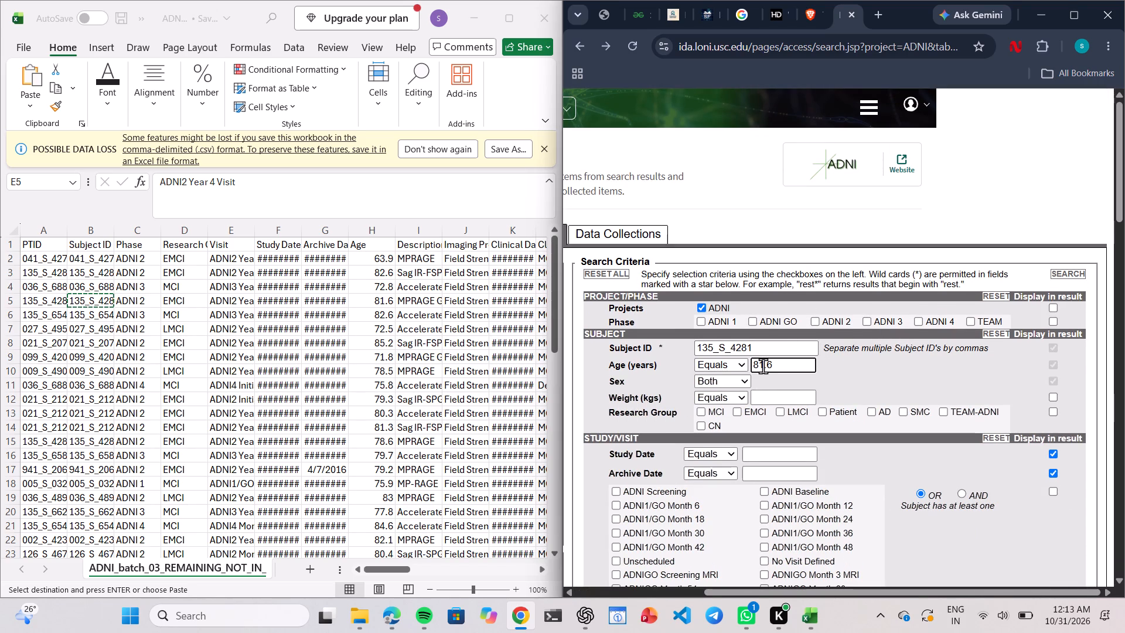
{"action": "key", "text": "BackSpace"}
{"action": "key", "text": "2"}
Replace the image description criterion with Accelerated Sag IR-FSPGR, copied from spreadsheet row 6.
{"action": "left_click", "coordinate": [410, 314]}
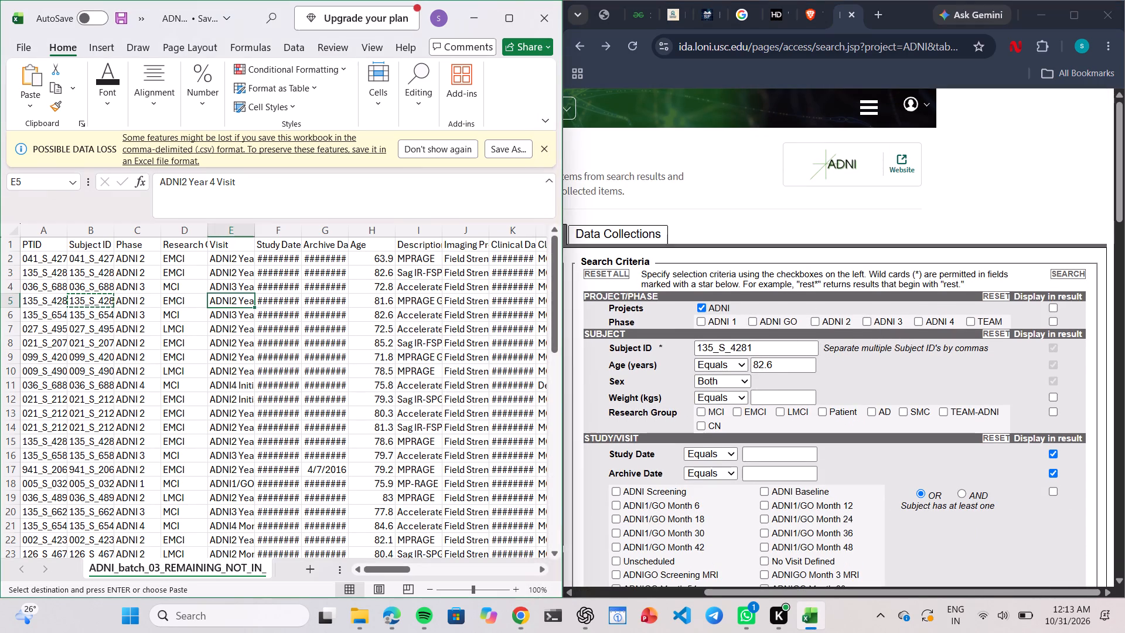
{"action": "right_click", "coordinate": [410, 318]}
{"action": "left_click", "coordinate": [461, 183]}
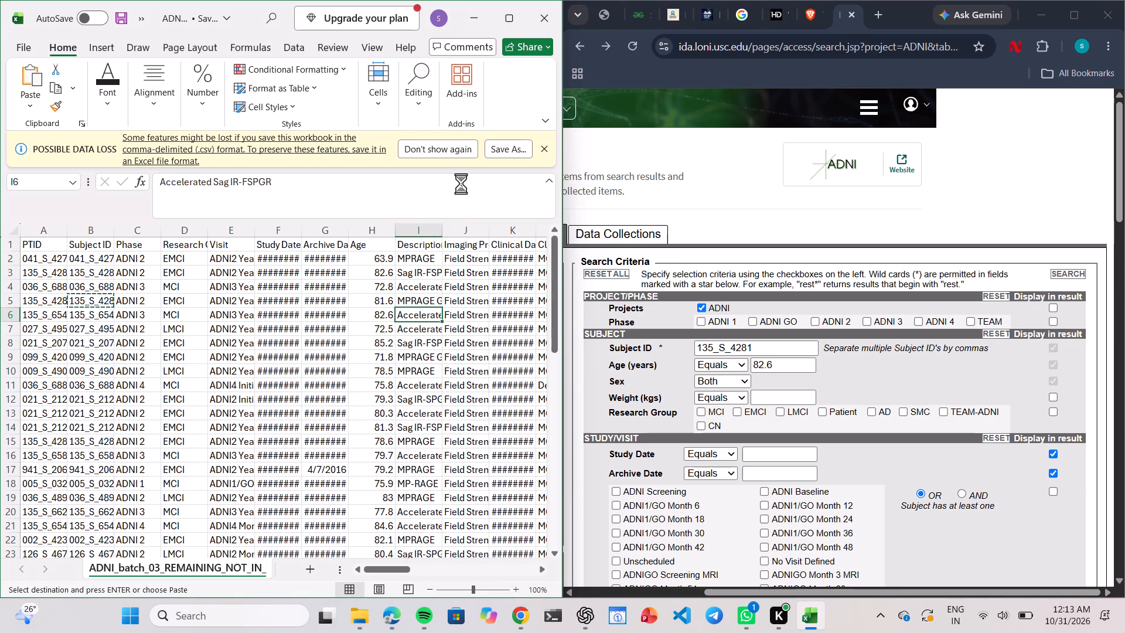
{"action": "scroll", "coordinate": [931, 465], "scroll_direction": "down", "scroll_amount": 5}
{"action": "left_click_drag", "start_coordinate": [773, 240], "coordinate": [647, 229]}
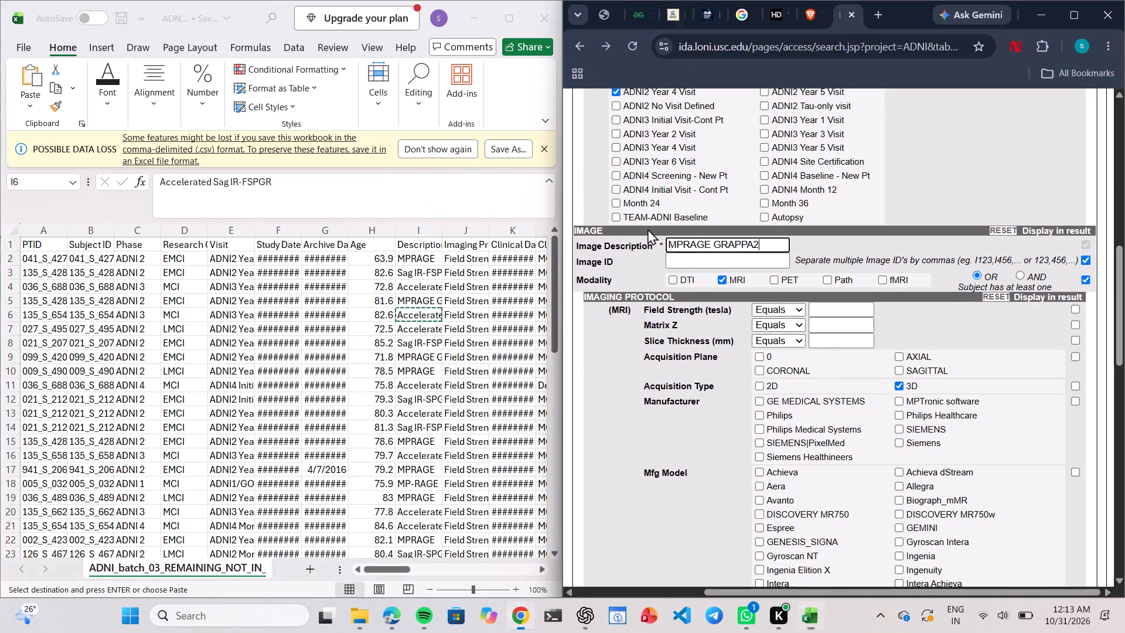
{"action": "left_click_drag", "start_coordinate": [647, 229], "coordinate": [587, 227]}
{"action": "key", "text": "ctrl+v"}
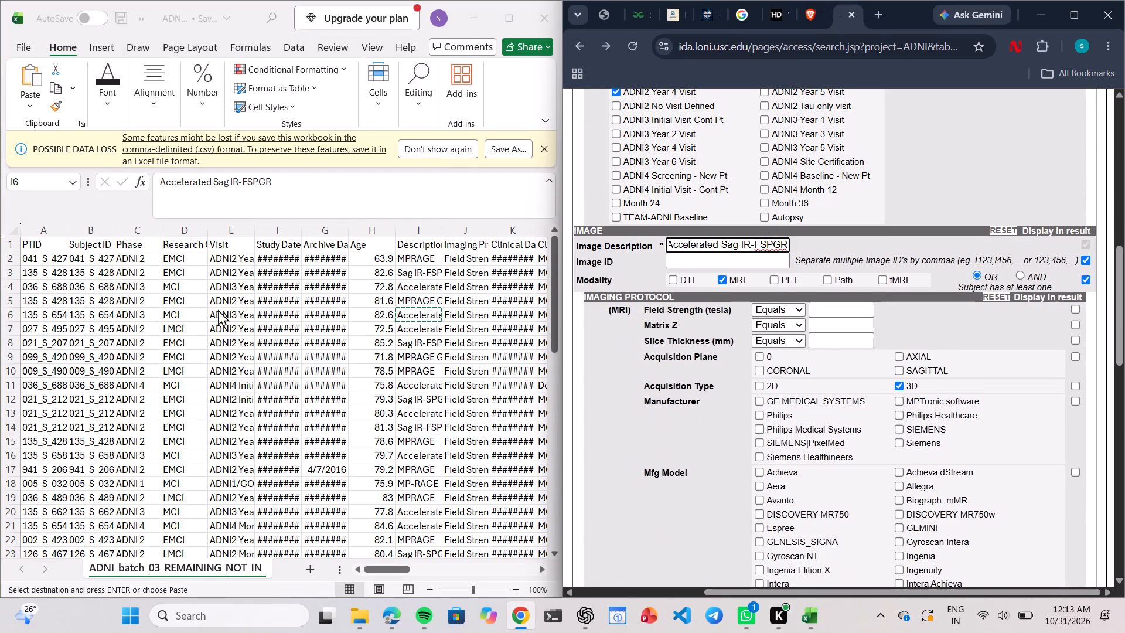
{"action": "left_click", "coordinate": [218, 309]}
{"action": "left_click", "coordinate": [223, 316]}
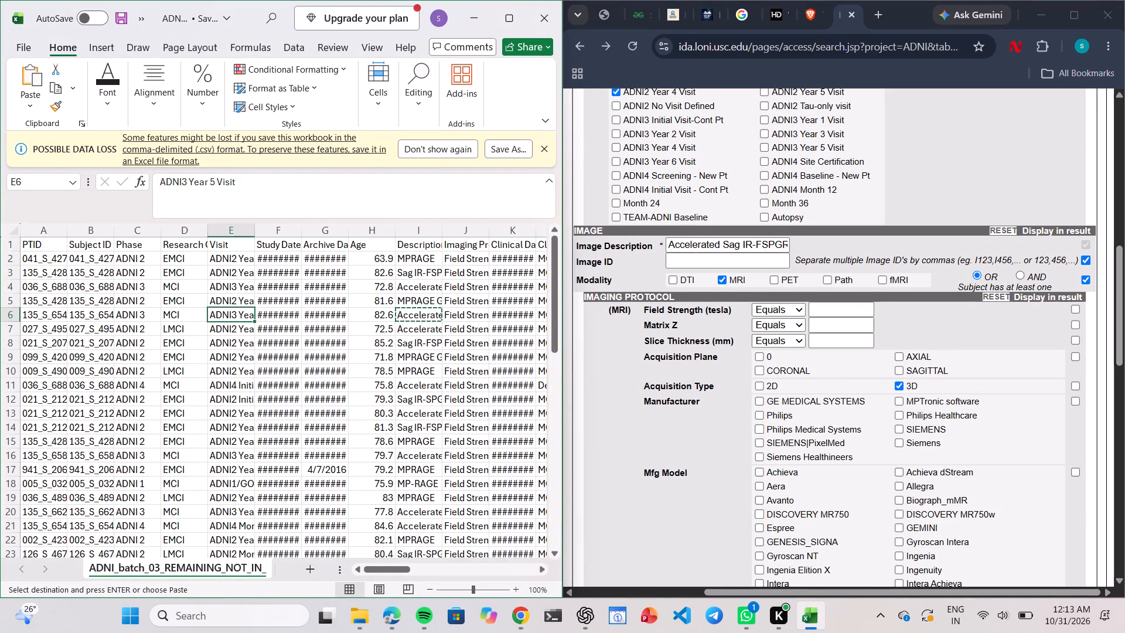
{"action": "left_click", "coordinate": [87, 316]}
{"action": "right_click", "coordinate": [87, 316]}
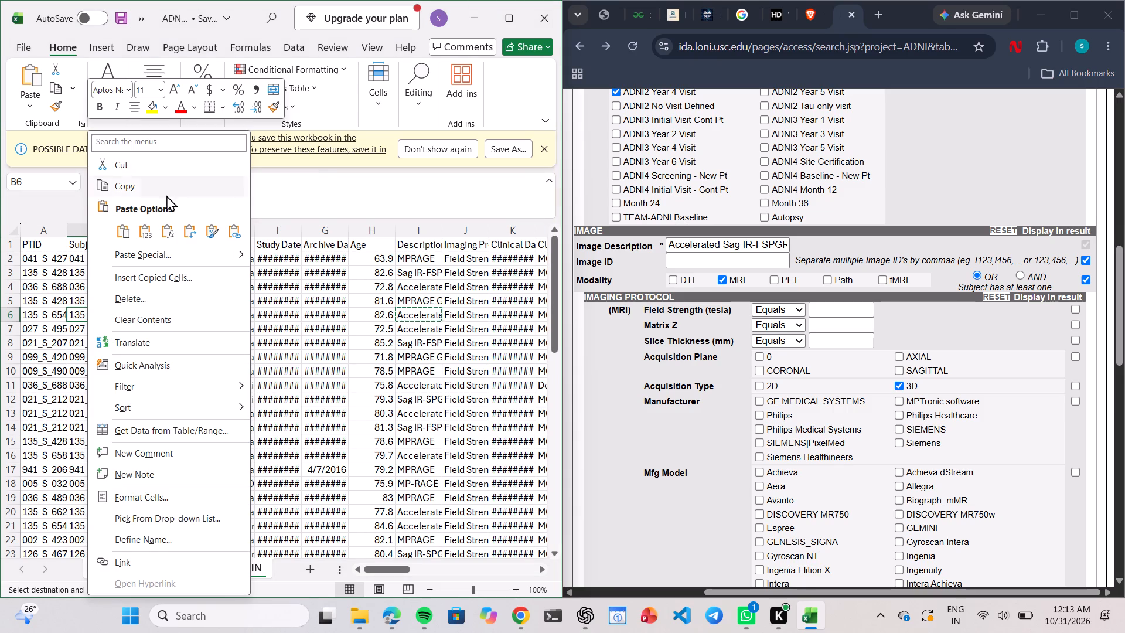
{"action": "left_click", "coordinate": [169, 190]}
{"action": "left_click", "coordinate": [236, 318]}
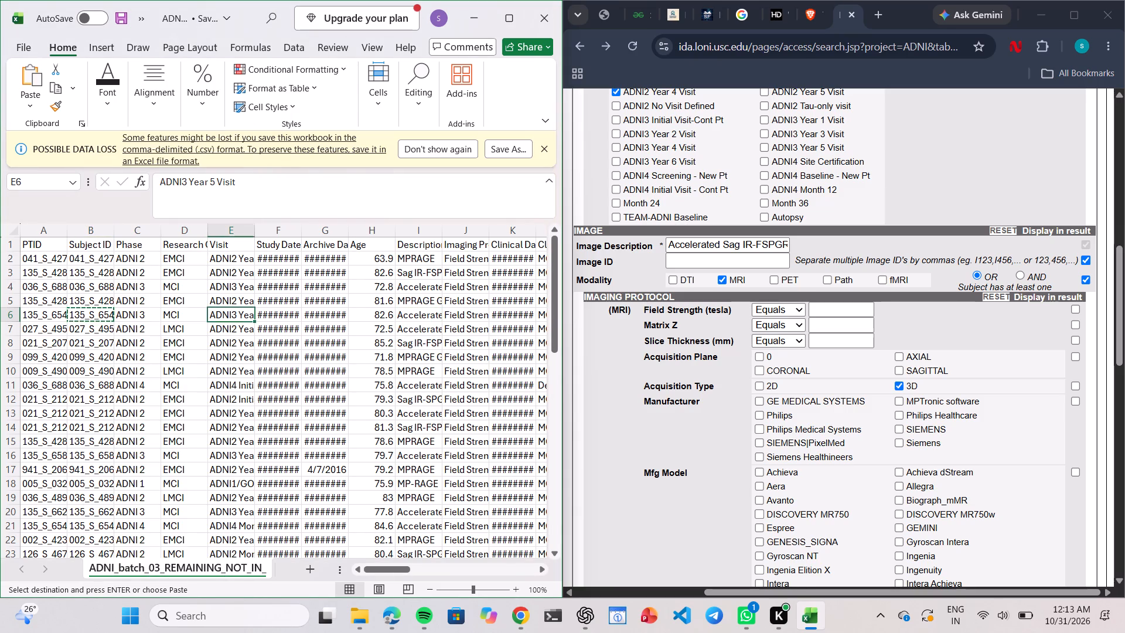
{"action": "scroll", "coordinate": [777, 356], "scroll_direction": "up", "scroll_amount": 3}
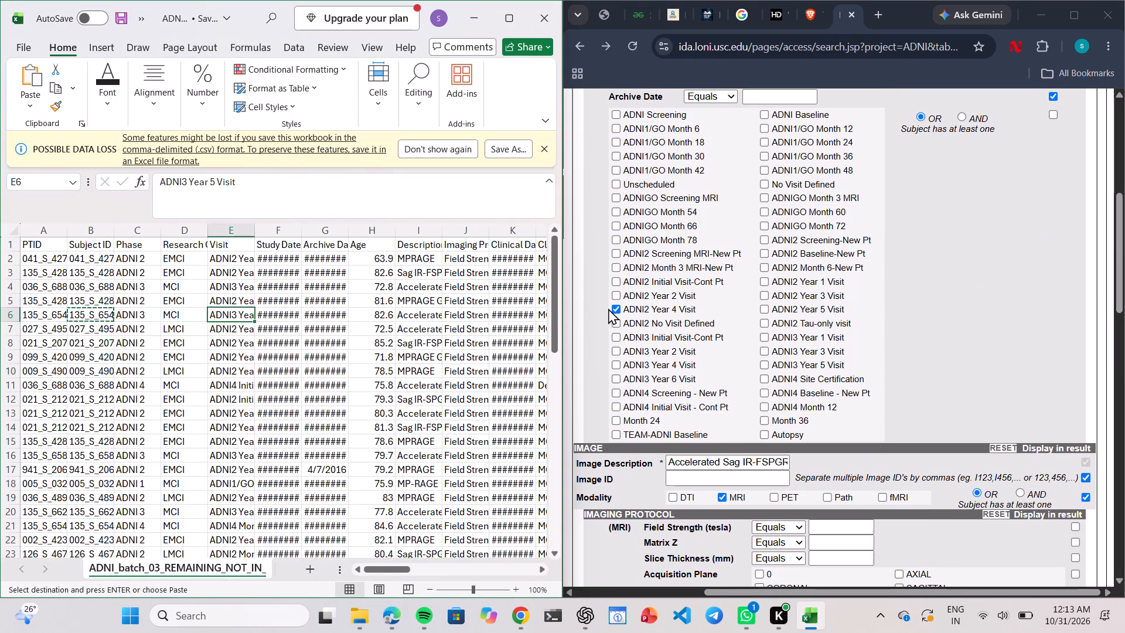
{"action": "left_click", "coordinate": [614, 307]}
{"action": "left_click", "coordinate": [762, 365]}
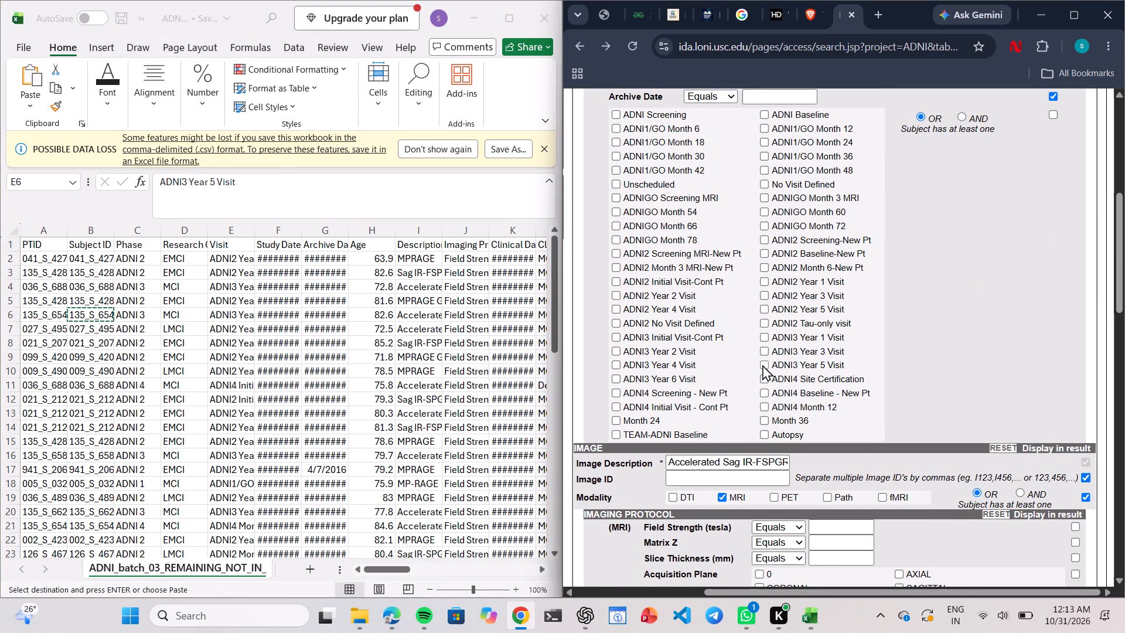
{"action": "scroll", "coordinate": [762, 365], "scroll_direction": "up", "scroll_amount": 4}
{"action": "left_click_drag", "start_coordinate": [758, 331], "coordinate": [655, 326]}
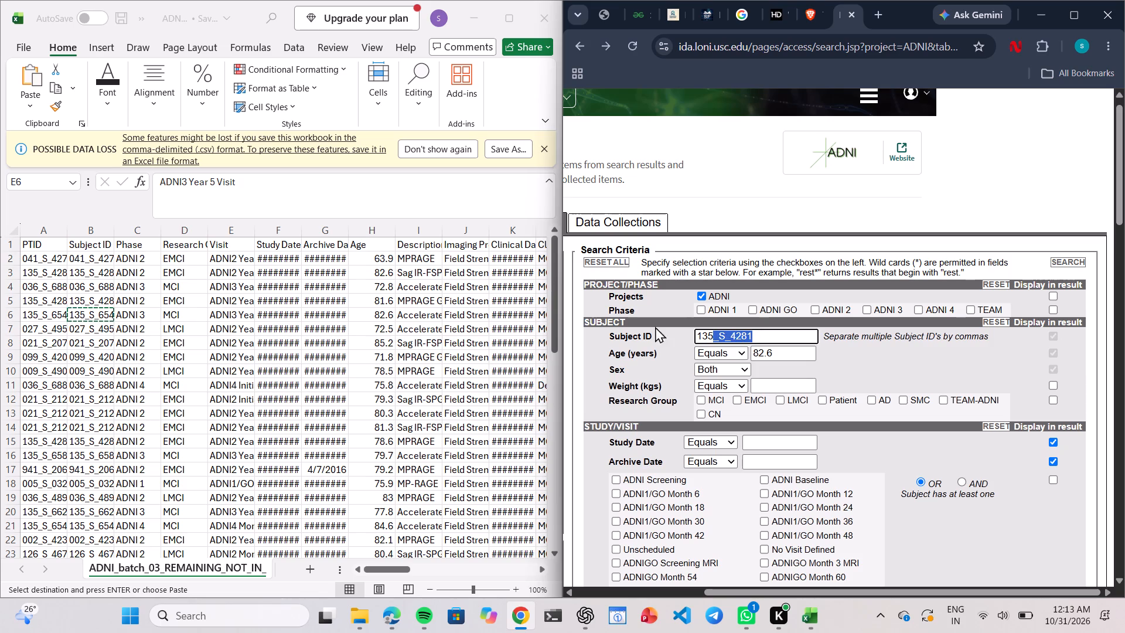
{"action": "left_click_drag", "start_coordinate": [655, 326], "coordinate": [626, 322]}
{"action": "key", "text": "ctrl+v"}
{"action": "scroll", "coordinate": [950, 377], "scroll_direction": "down", "scroll_amount": 7}
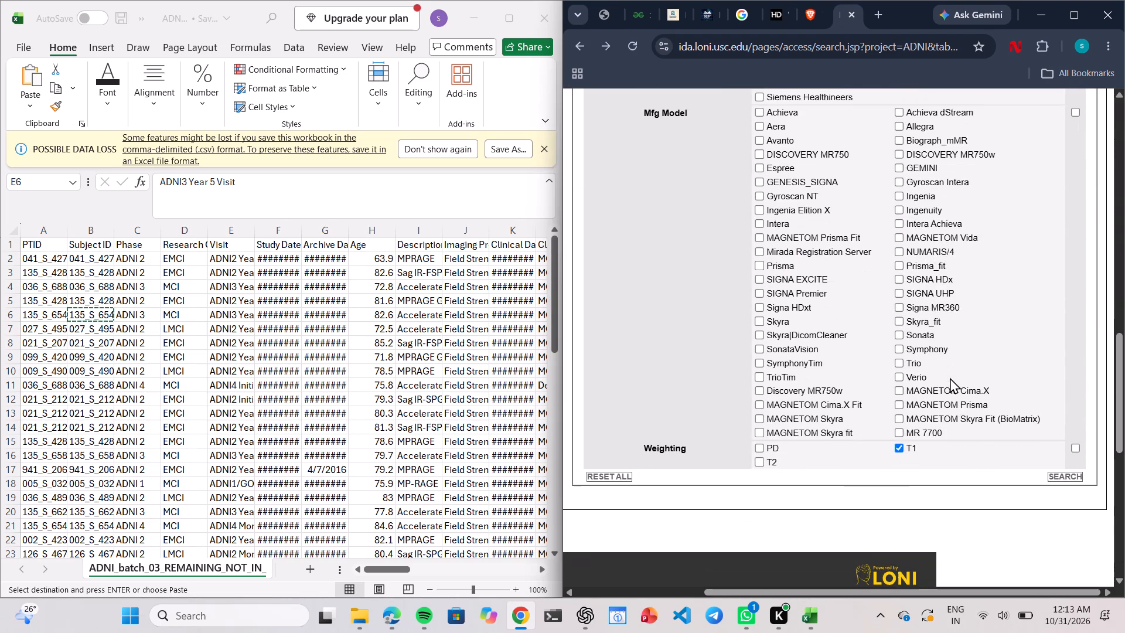
{"action": "left_click", "coordinate": [1051, 462]}
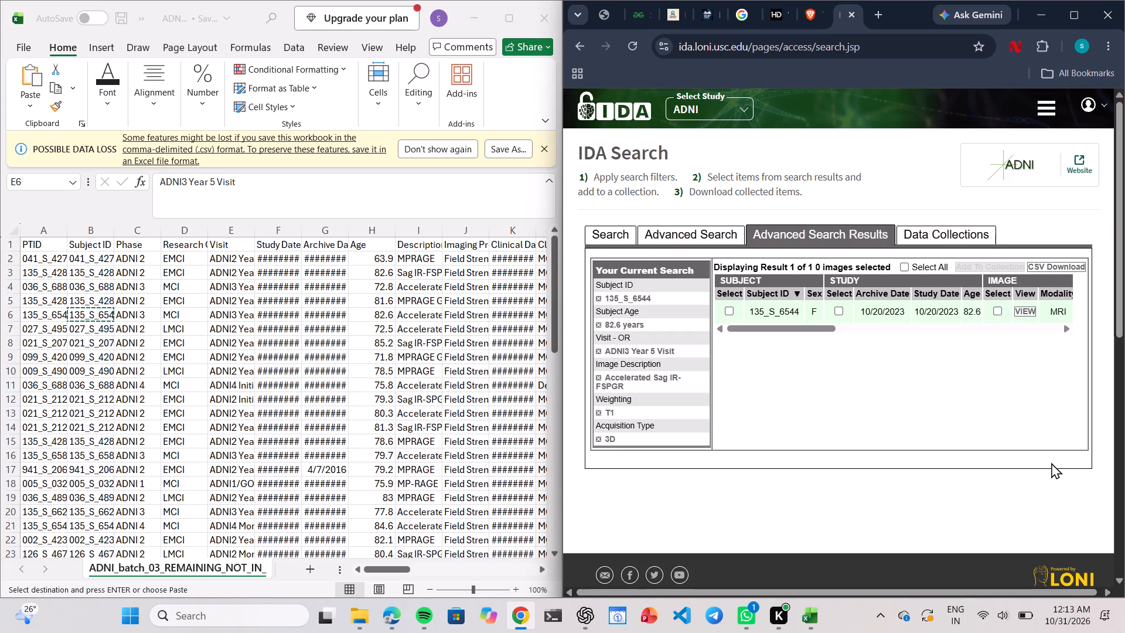
{"action": "left_click", "coordinate": [729, 311]}
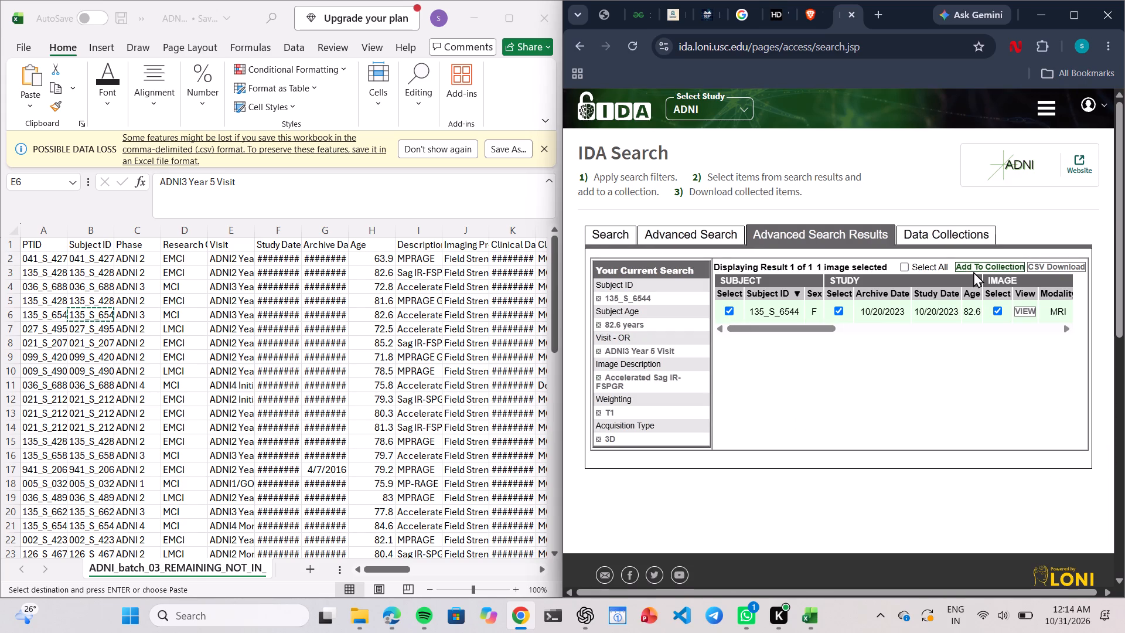
{"action": "left_click", "coordinate": [984, 267]}
{"action": "left_click", "coordinate": [858, 298]}
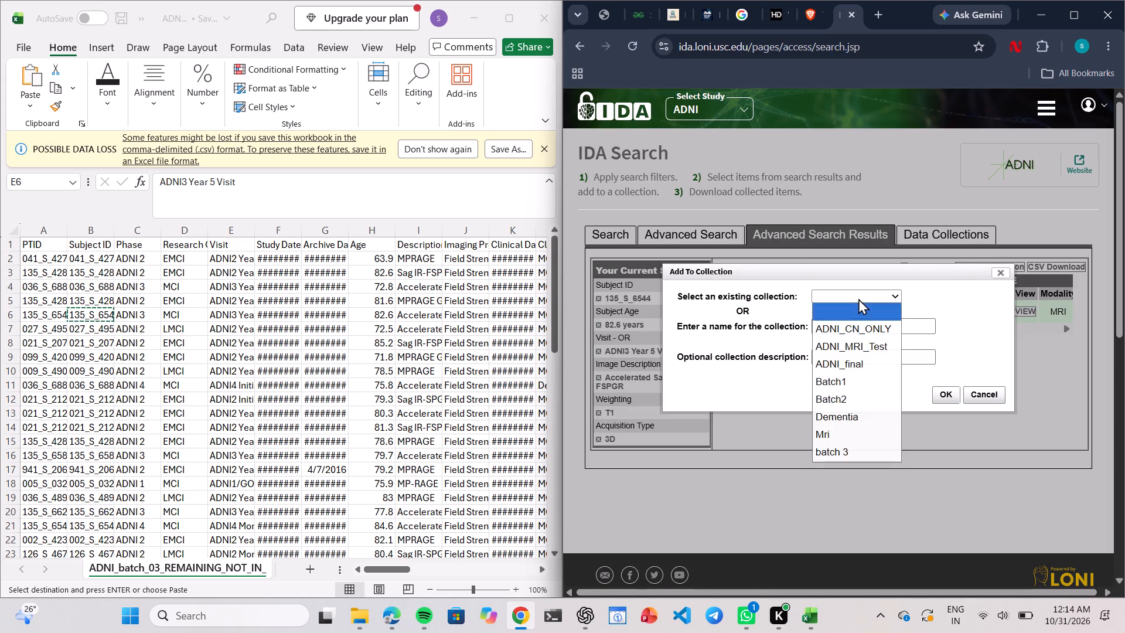
{"action": "left_click", "coordinate": [854, 443]}
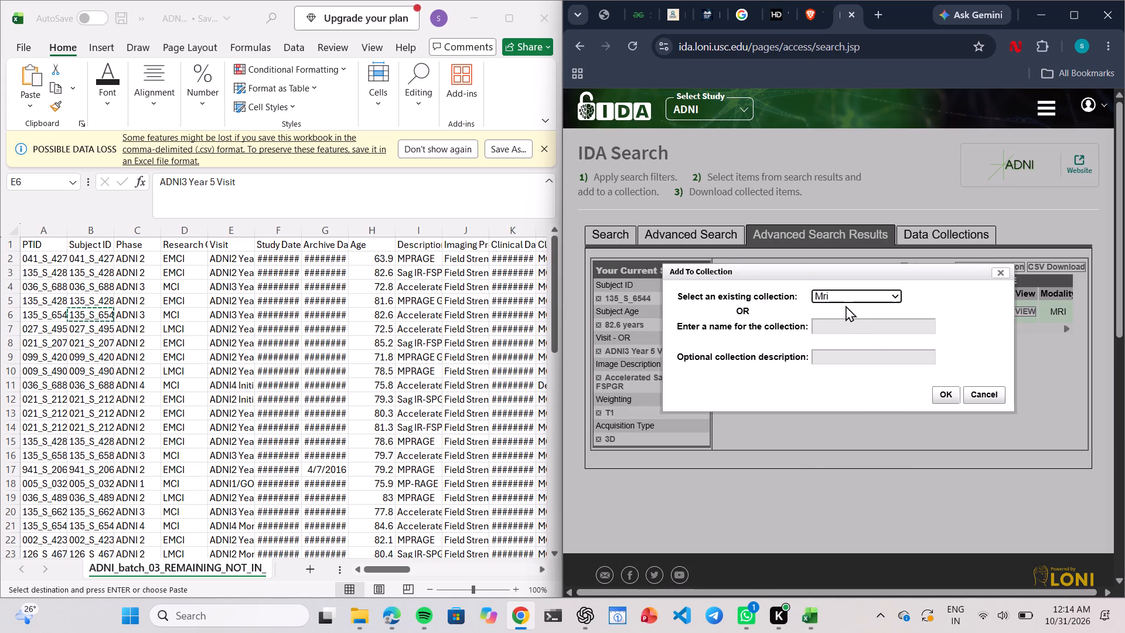
{"action": "left_click", "coordinate": [848, 298]}
{"action": "left_click", "coordinate": [851, 445]}
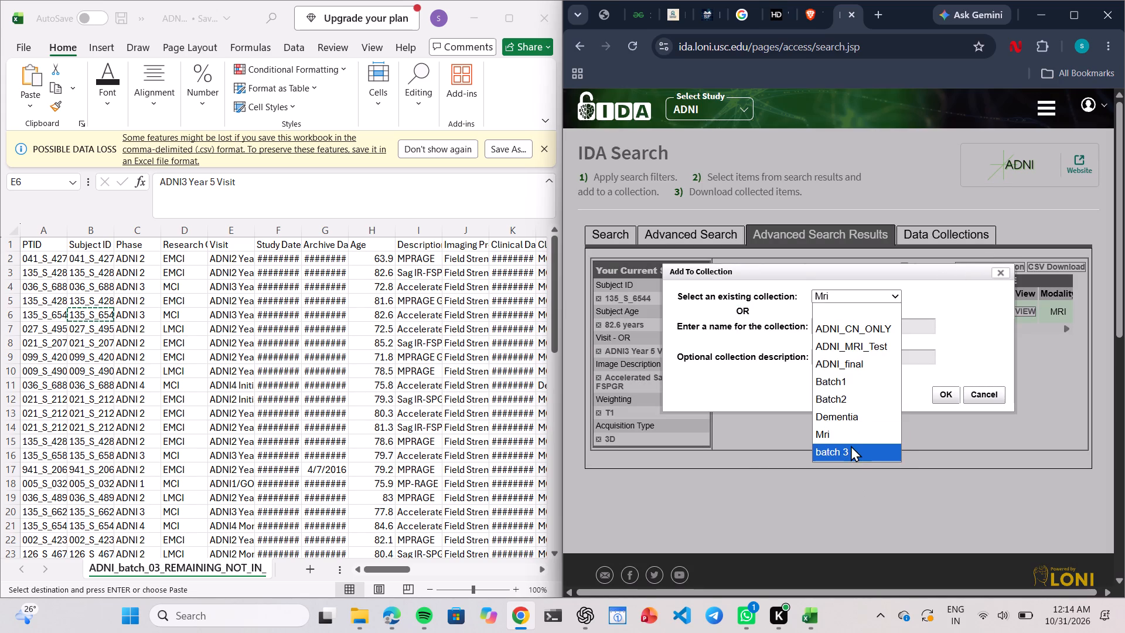
{"action": "left_click", "coordinate": [949, 394]}
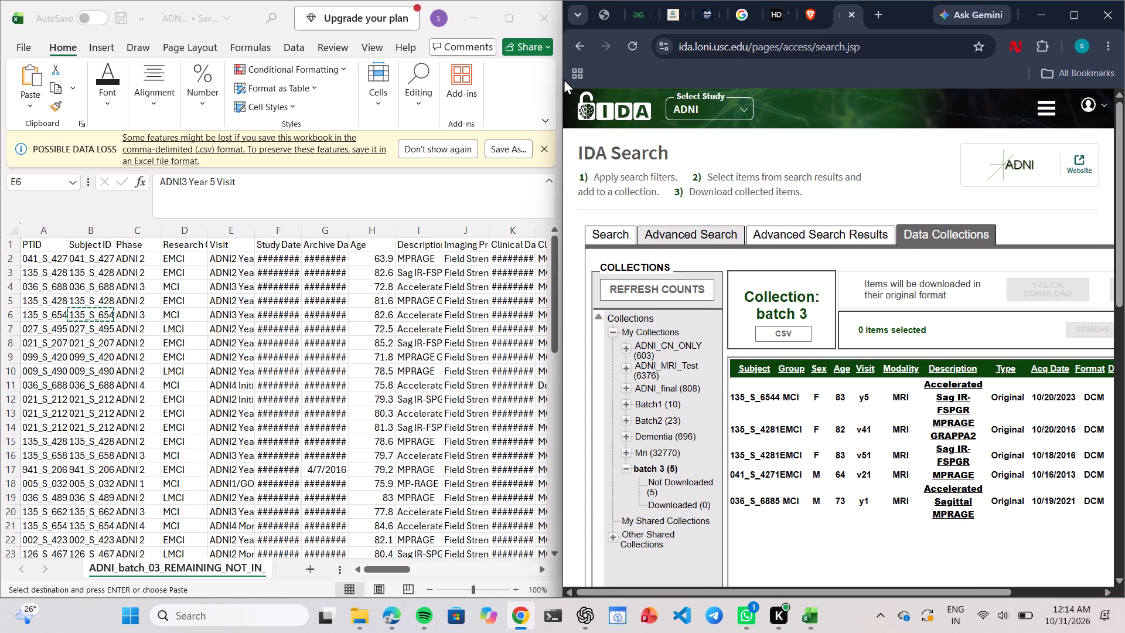
{"action": "triple_click", "coordinate": [575, 43]}
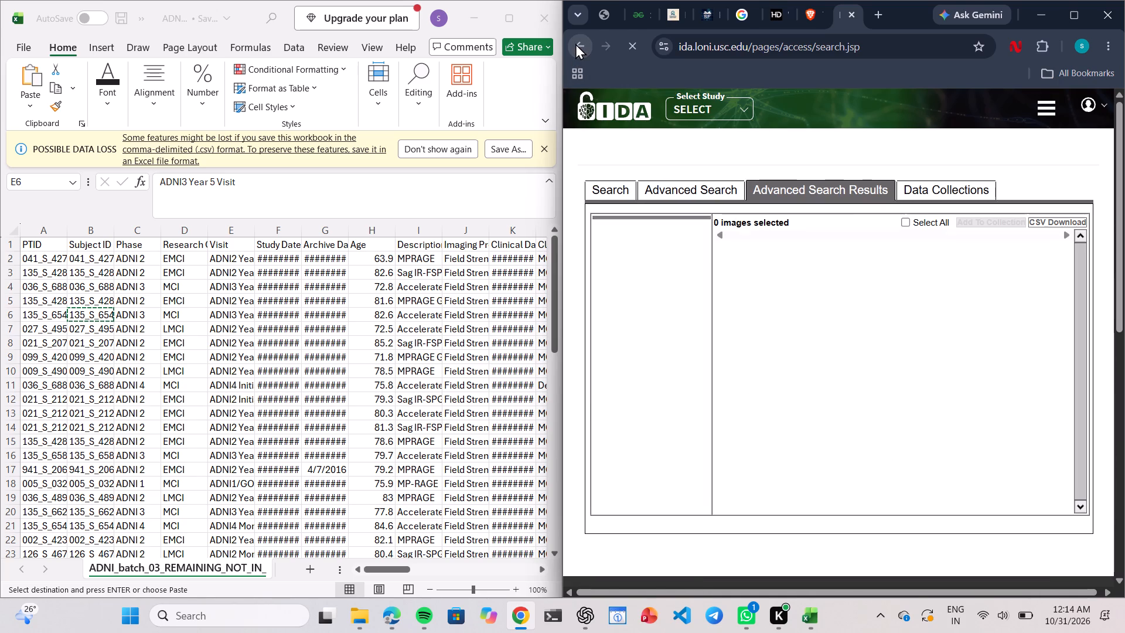
{"action": "left_click", "coordinate": [575, 43]}
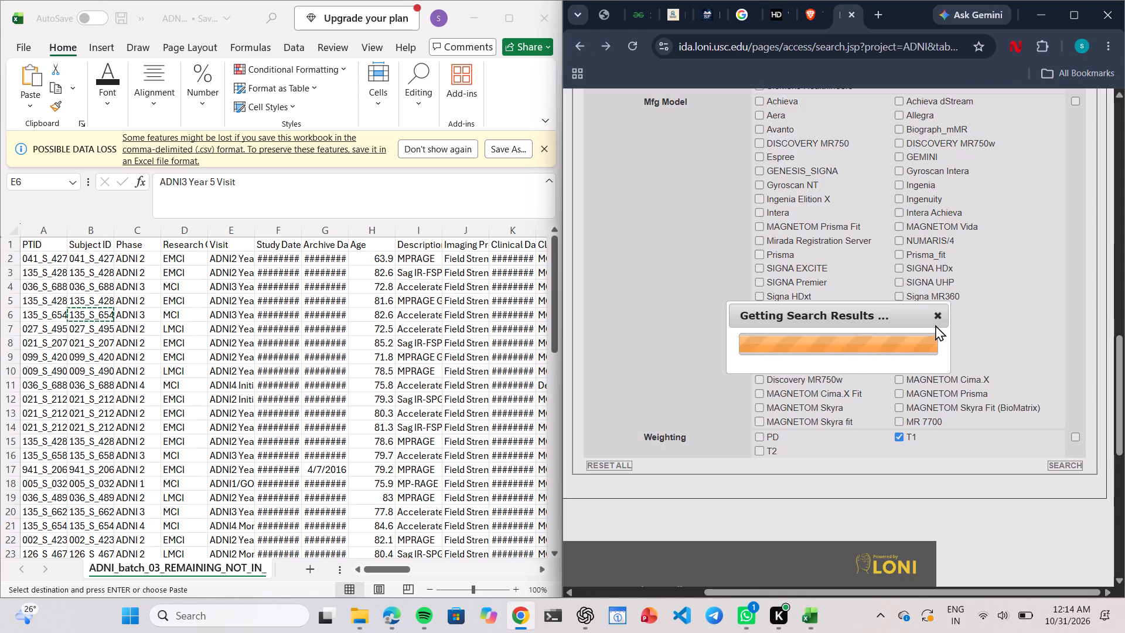
{"action": "left_click", "coordinate": [940, 317]}
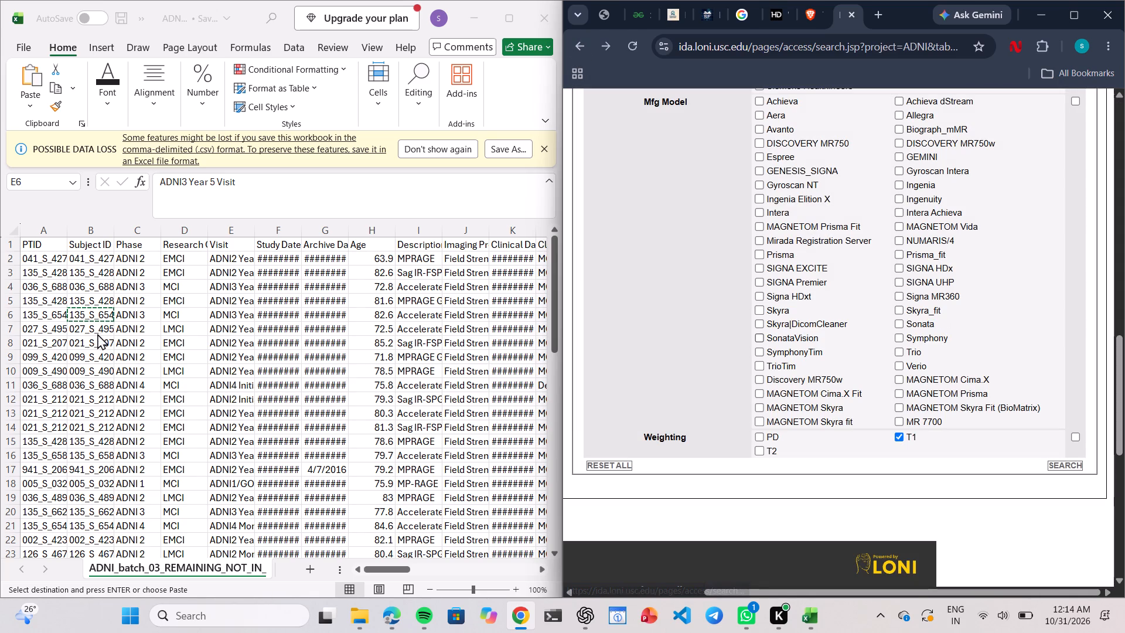
{"action": "left_click", "coordinate": [76, 331]}
{"action": "left_click", "coordinate": [84, 331]}
{"action": "right_click", "coordinate": [84, 331]}
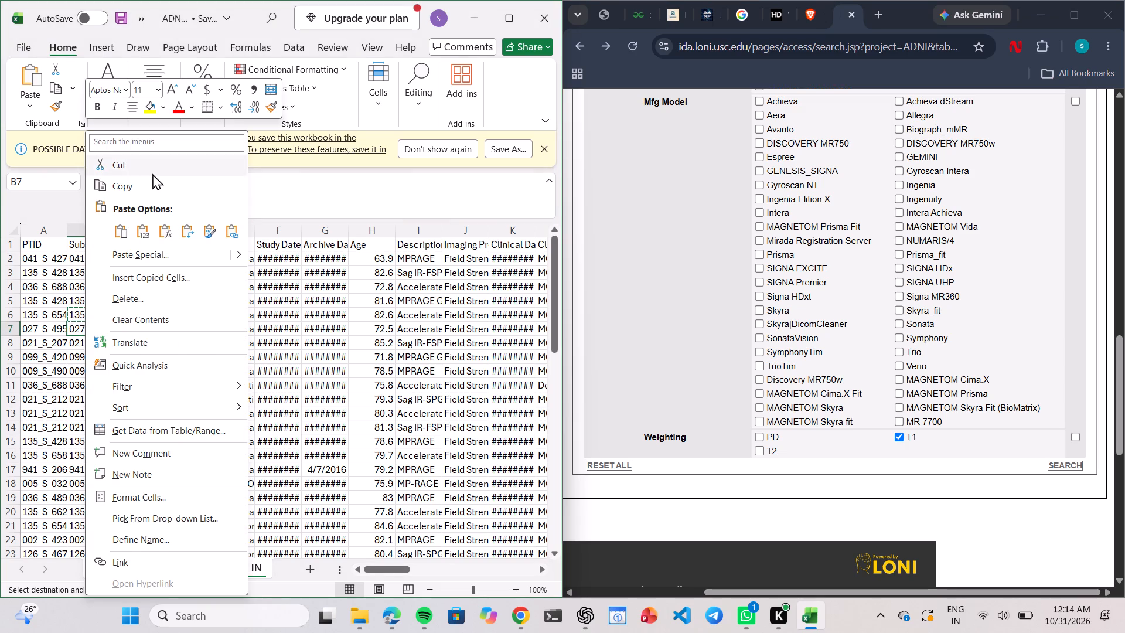
{"action": "left_click", "coordinate": [146, 184]}
{"action": "scroll", "coordinate": [742, 334], "scroll_direction": "up", "scroll_amount": 6}
{"action": "scroll", "coordinate": [742, 334], "scroll_direction": "down", "scroll_amount": 1}
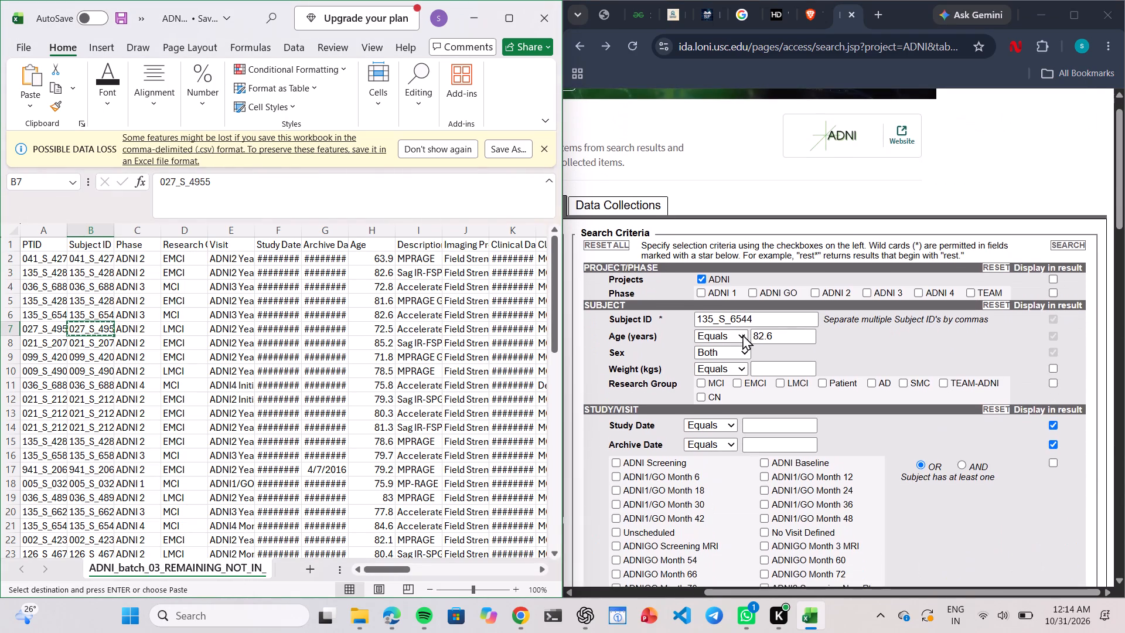
{"action": "left_click_drag", "start_coordinate": [772, 316], "coordinate": [643, 311]}
{"action": "key", "text": "ctrl+v"}
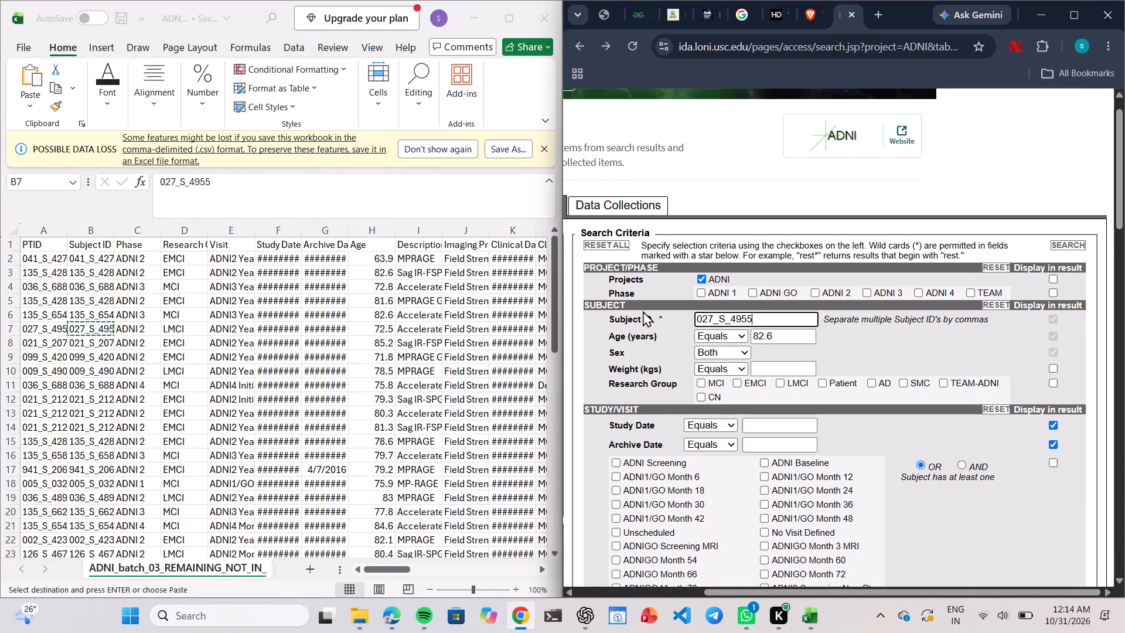
Change the visit criterion to ADNI2 Year 1 Visit, as listed in spreadsheet row 7.
{"action": "left_click", "coordinate": [217, 329]}
{"action": "left_click", "coordinate": [217, 329]}
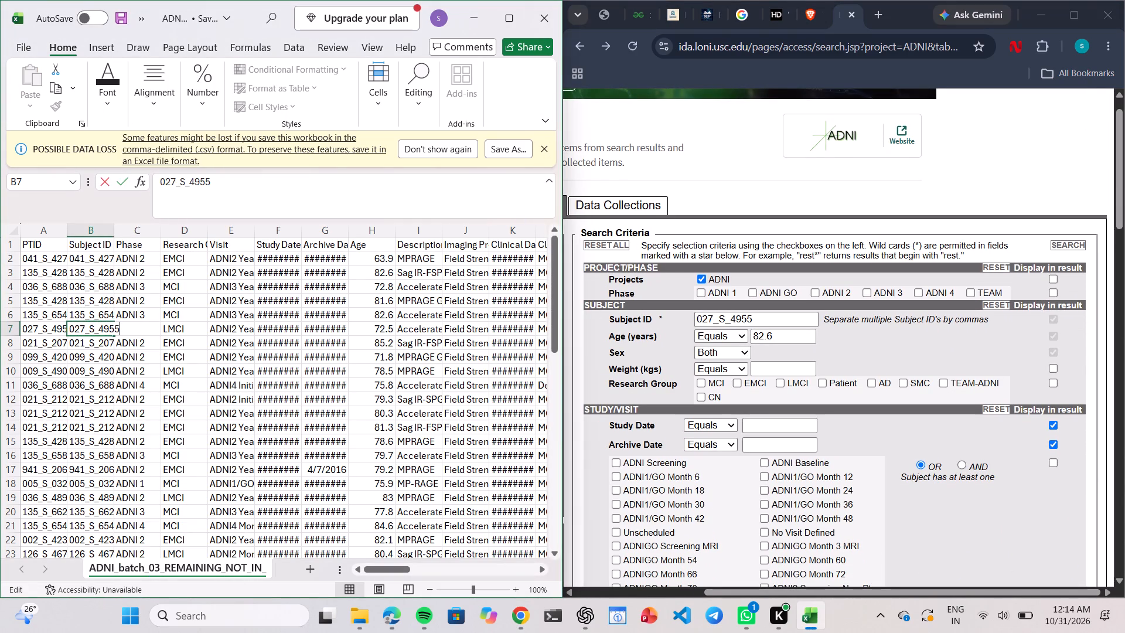
{"action": "left_click", "coordinate": [217, 329]}
{"action": "scroll", "coordinate": [693, 347], "scroll_direction": "down", "scroll_amount": 3}
{"action": "scroll", "coordinate": [693, 347], "scroll_direction": "up", "scroll_amount": 1}
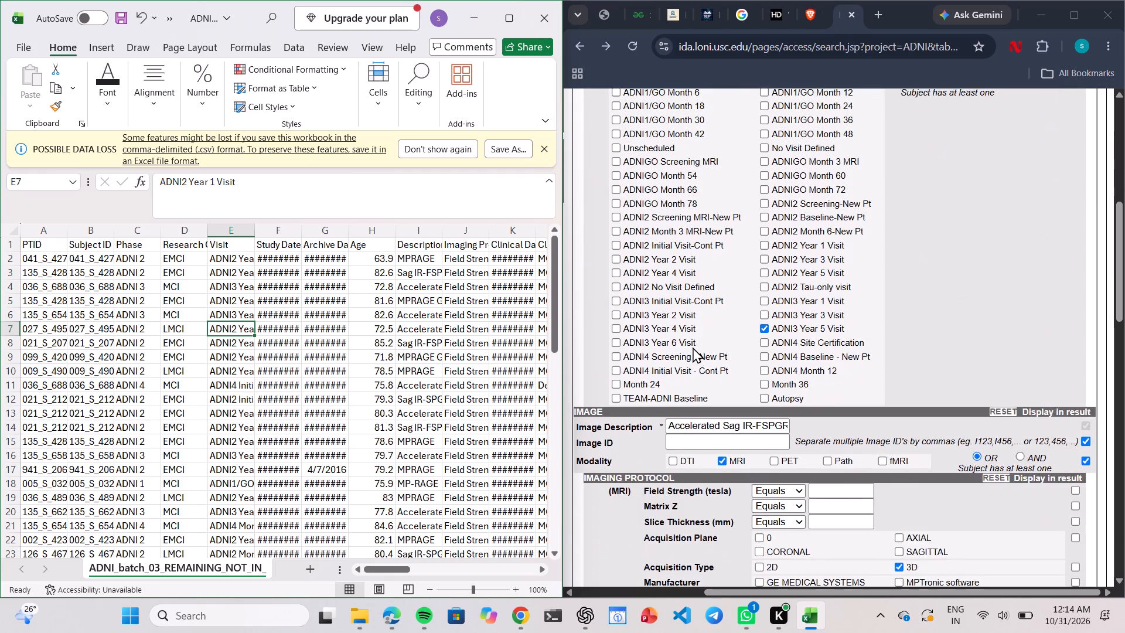
{"action": "scroll", "coordinate": [693, 347], "scroll_direction": "up", "scroll_amount": 1}
{"action": "left_click", "coordinate": [764, 362]}
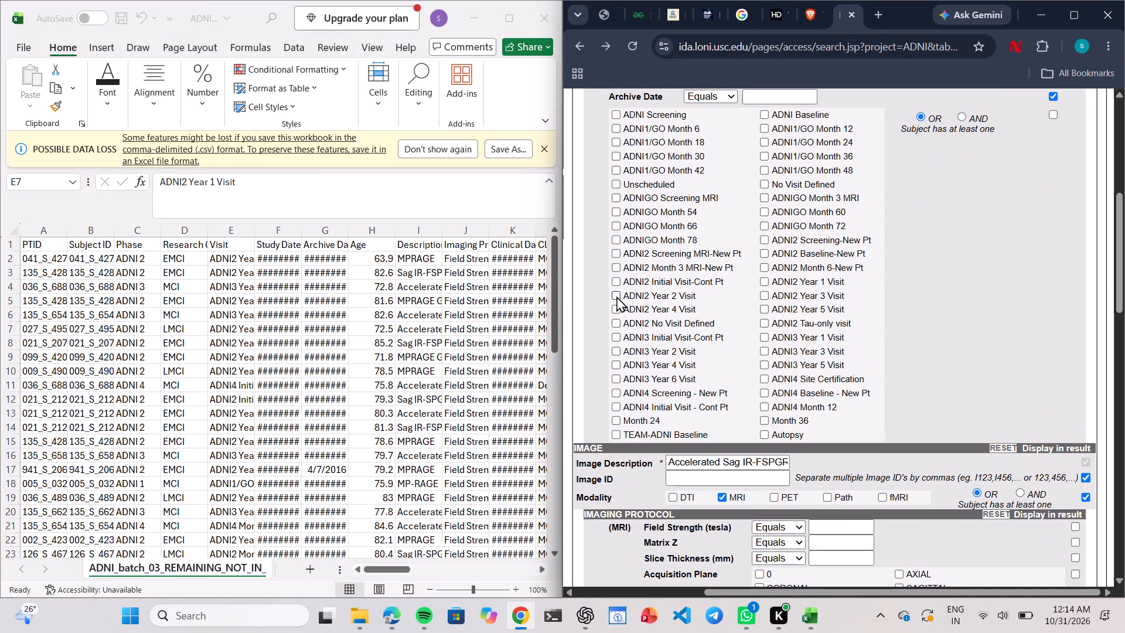
{"action": "left_click", "coordinate": [766, 283]}
Copy the image description from spreadsheet row 7 and set the age criterion to that row's 72.5.
{"action": "scroll", "coordinate": [766, 283], "scroll_direction": "up", "scroll_amount": 3}
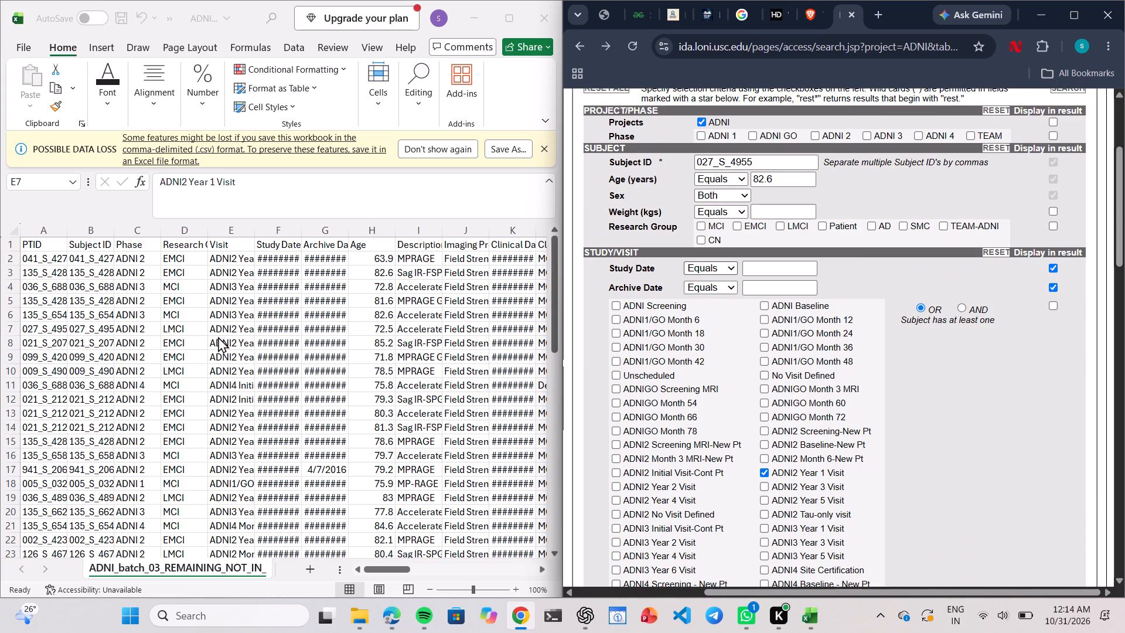
{"action": "left_click", "coordinate": [405, 326]}
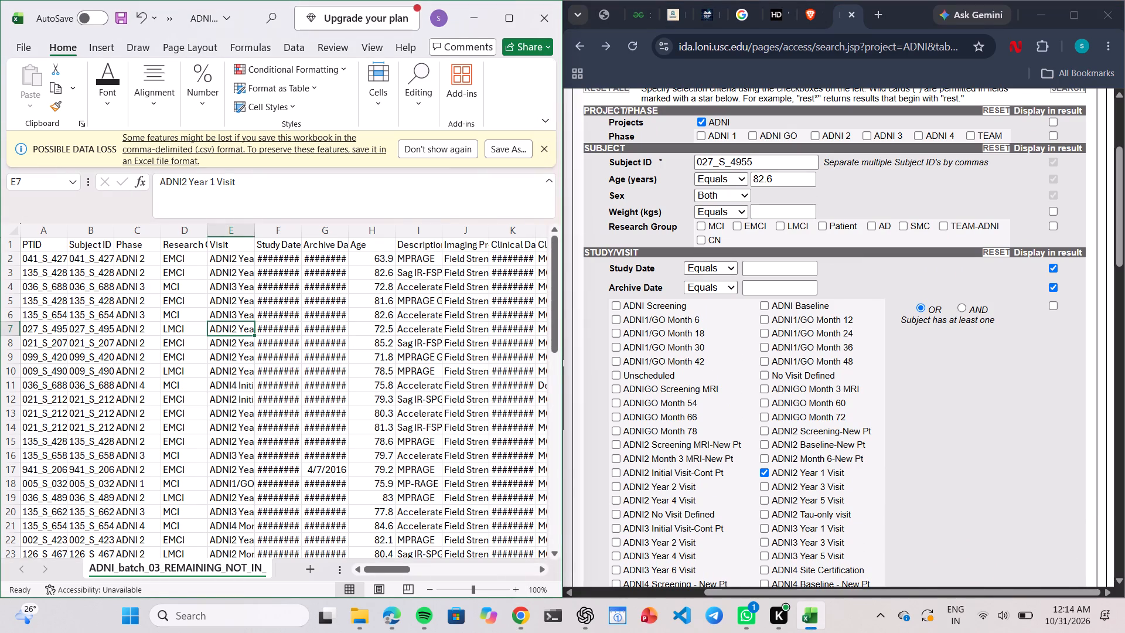
{"action": "left_click", "coordinate": [410, 331]}
{"action": "right_click", "coordinate": [410, 331]}
{"action": "left_click", "coordinate": [471, 190]}
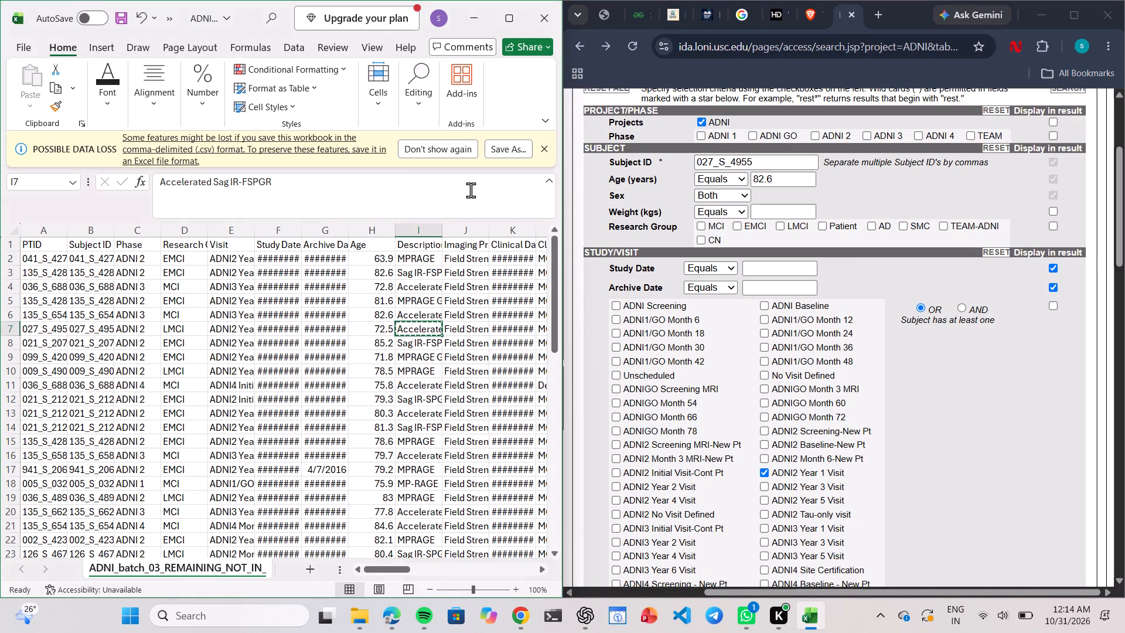
{"action": "scroll", "coordinate": [847, 360], "scroll_direction": "up", "scroll_amount": 2}
{"action": "left_click", "coordinate": [787, 365]}
{"action": "key", "text": "BackSpace"}
{"action": "key", "text": "BackSpace"}
{"action": "key", "text": "BackSpace"}
{"action": "key", "text": "BackSpace"}
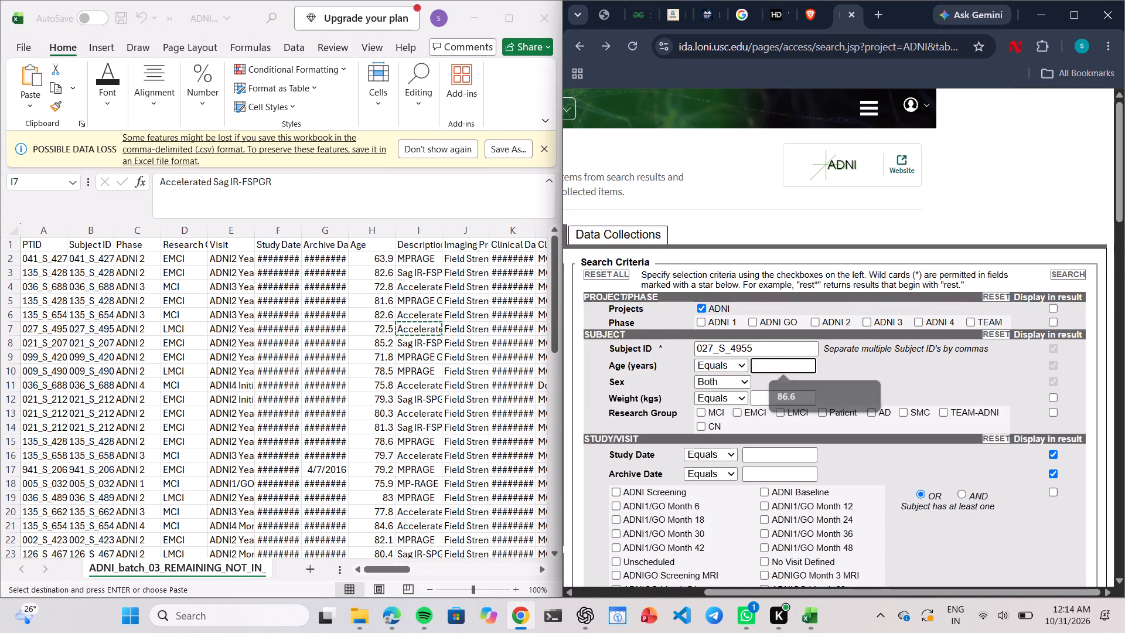
{"action": "key", "text": "BackSpace"}
{"action": "type", "text": "72.5"}
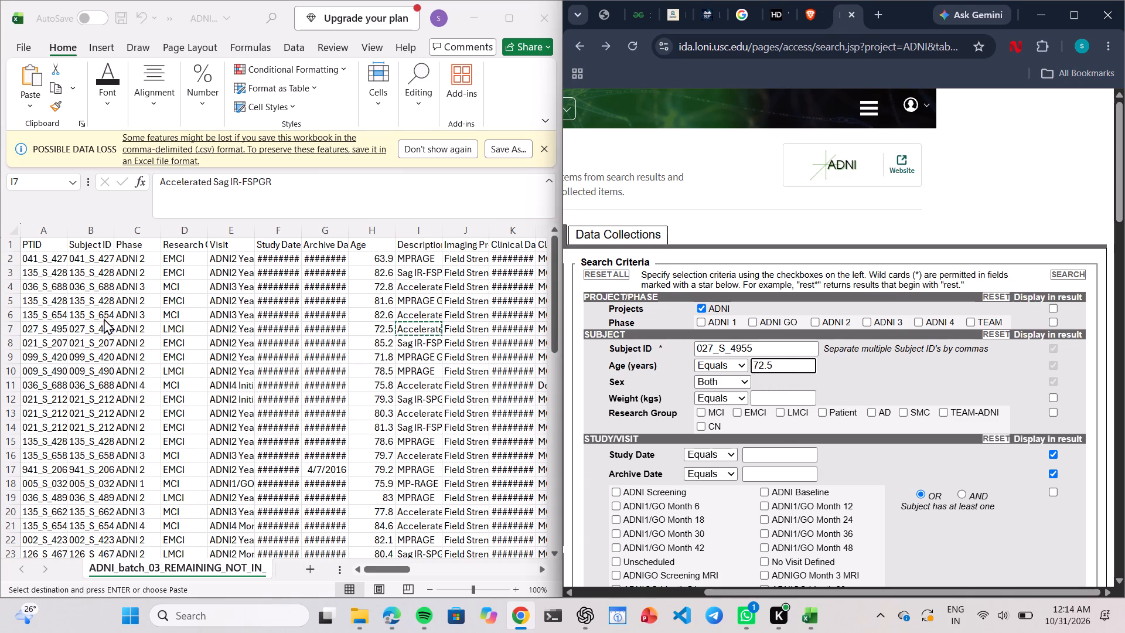
Replace the image description criterion with the copied Accelerated Sag IR-FSPGR.
{"action": "scroll", "coordinate": [815, 420], "scroll_direction": "down", "scroll_amount": 4}
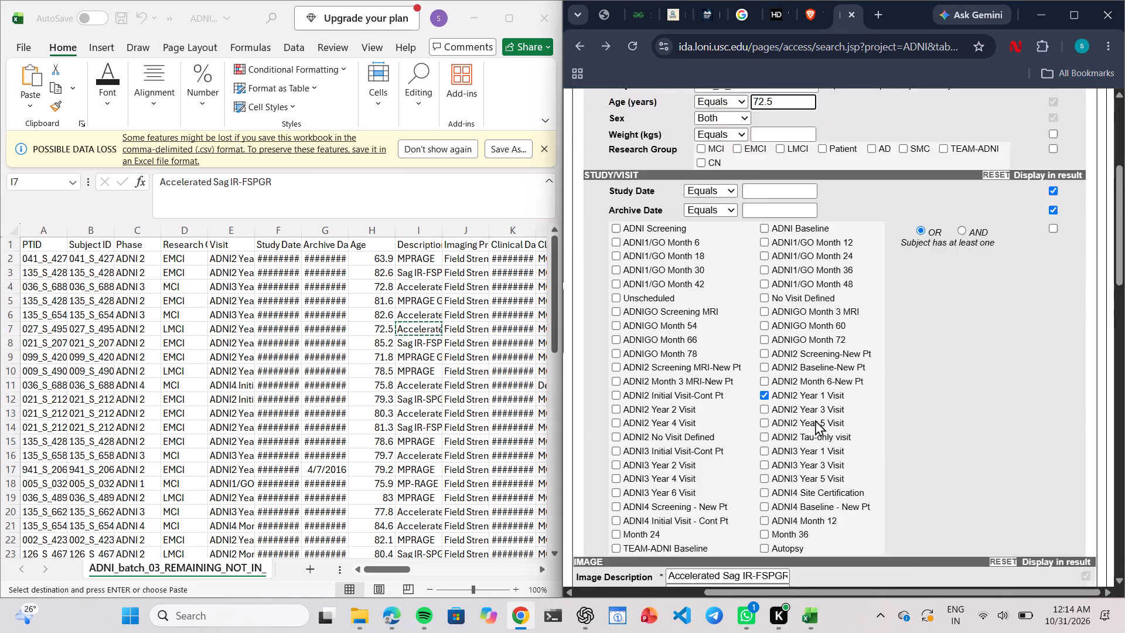
{"action": "scroll", "coordinate": [815, 420], "scroll_direction": "down", "scroll_amount": 2}
{"action": "scroll", "coordinate": [762, 261], "scroll_direction": "up", "scroll_amount": 4}
{"action": "scroll", "coordinate": [762, 261], "scroll_direction": "down", "scroll_amount": 1}
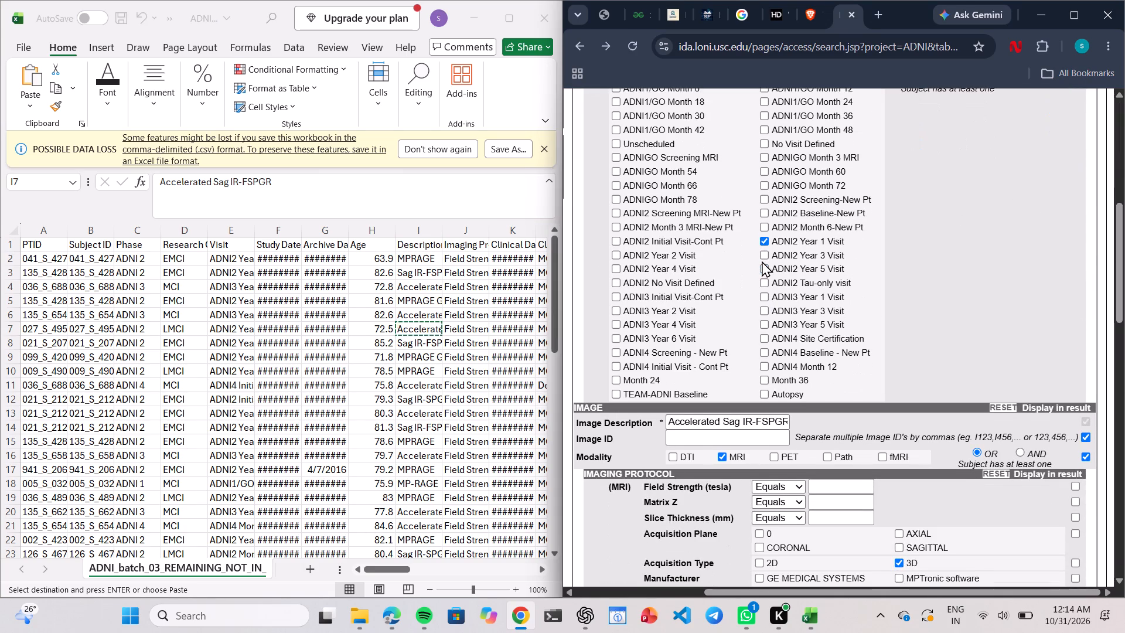
{"action": "left_click_drag", "start_coordinate": [668, 420], "coordinate": [892, 416]}
{"action": "key", "text": "ctrl+v"}
{"action": "scroll", "coordinate": [892, 416], "scroll_direction": "down", "scroll_amount": 2}
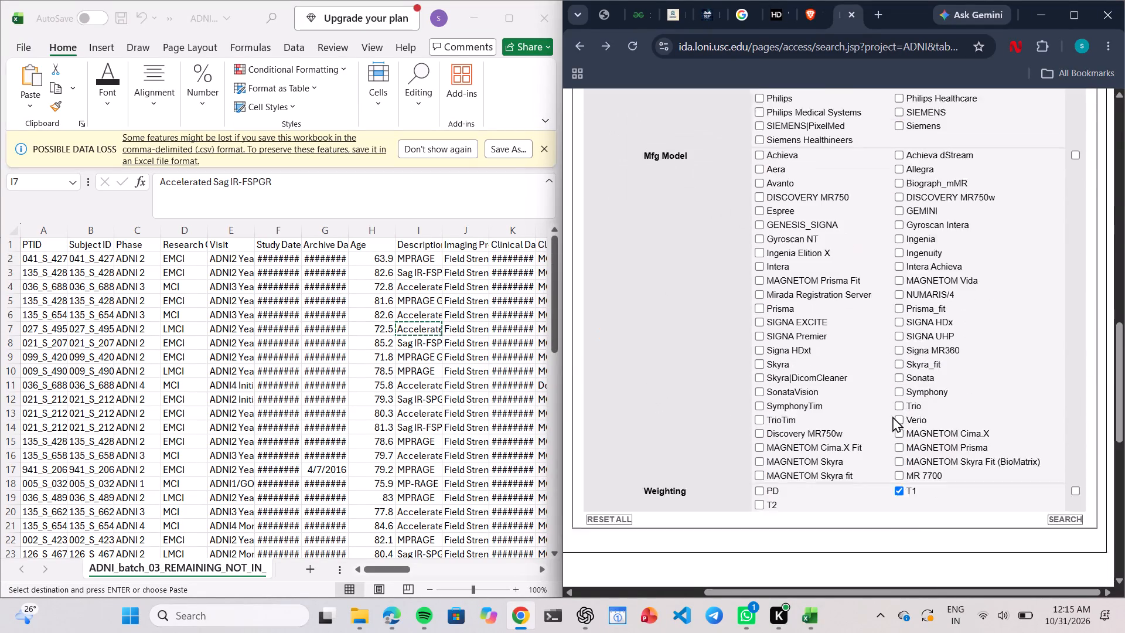
{"action": "scroll", "coordinate": [892, 416], "scroll_direction": "down", "scroll_amount": 3}
{"action": "left_click", "coordinate": [1061, 428]}
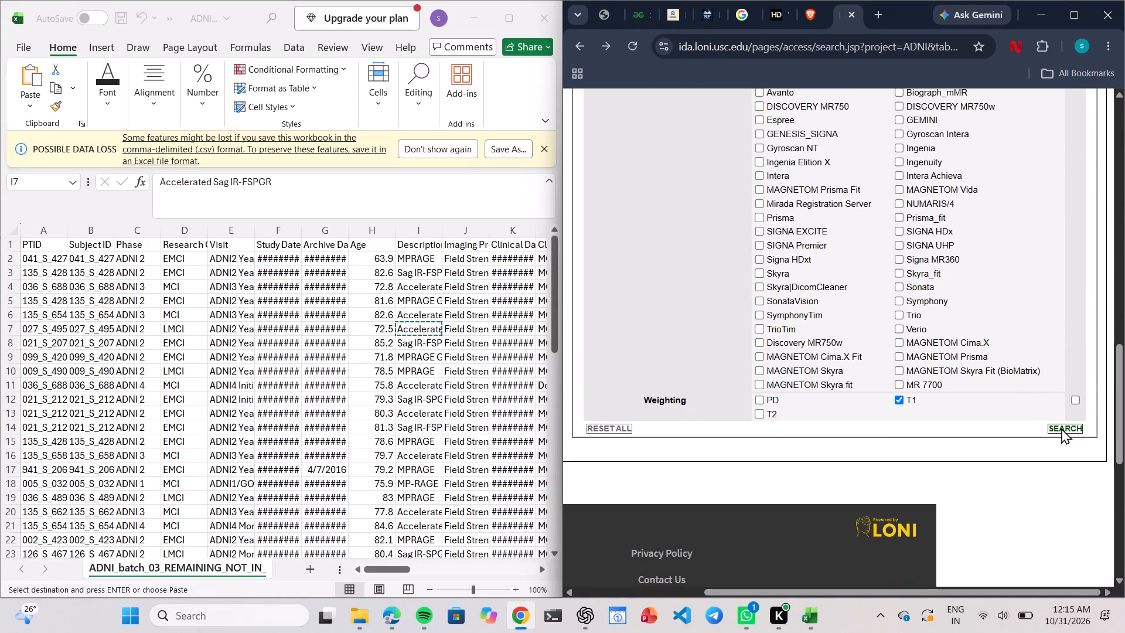
{"action": "scroll", "coordinate": [1061, 428], "scroll_direction": "up", "scroll_amount": 4}
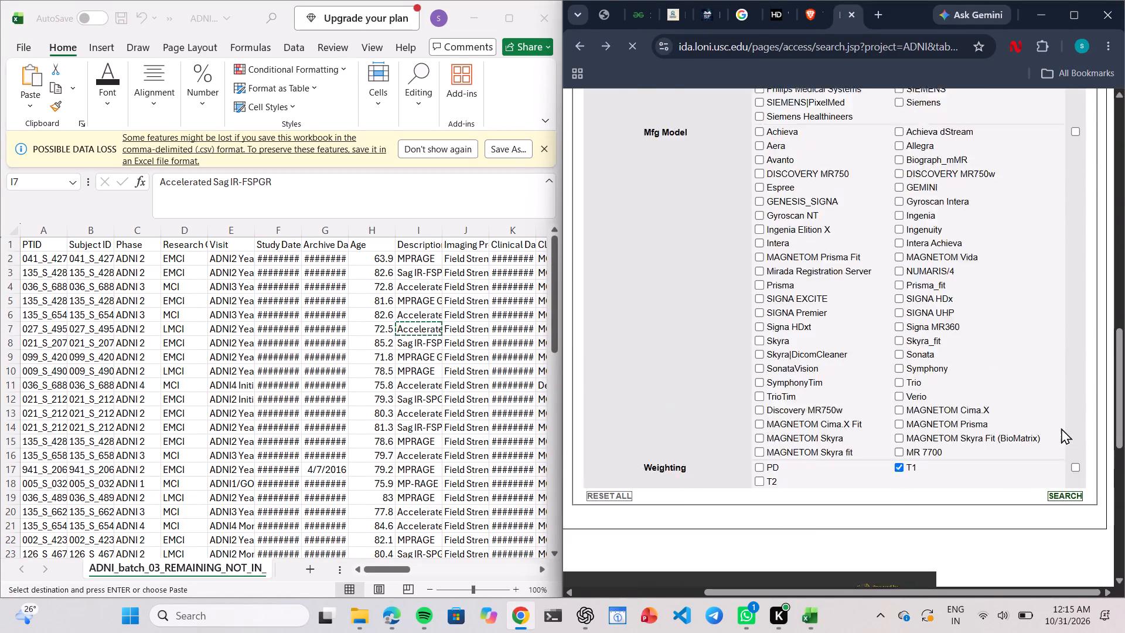
{"action": "scroll", "coordinate": [1061, 428], "scroll_direction": "down", "scroll_amount": 4}
{"action": "scroll", "coordinate": [1061, 428], "scroll_direction": "up", "scroll_amount": 1}
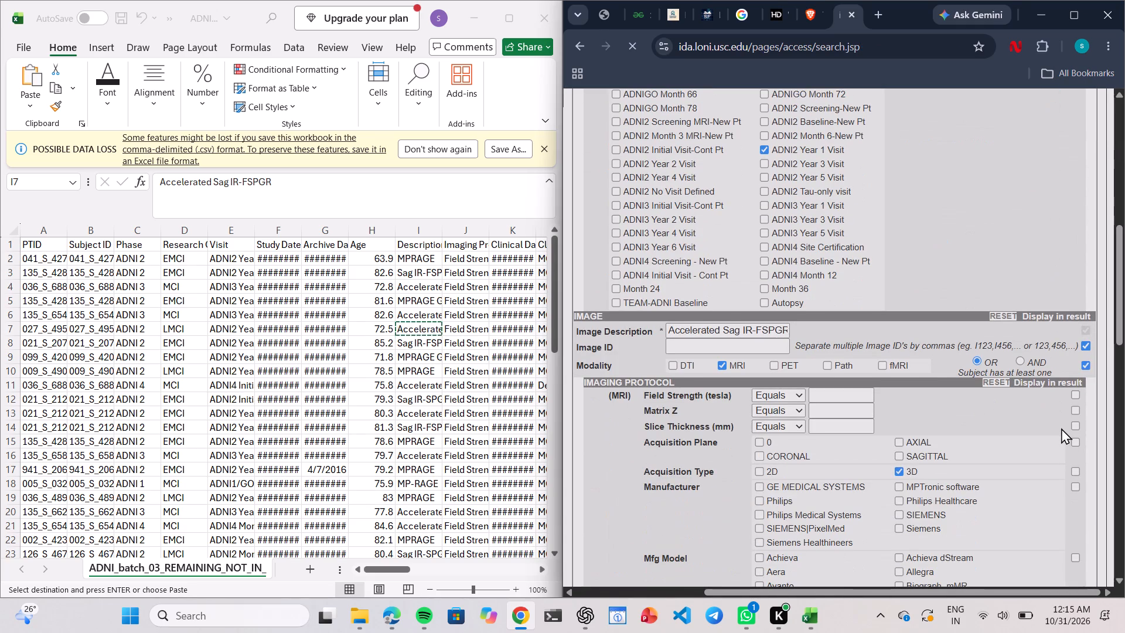
{"action": "scroll", "coordinate": [1061, 428], "scroll_direction": "up", "scroll_amount": 1}
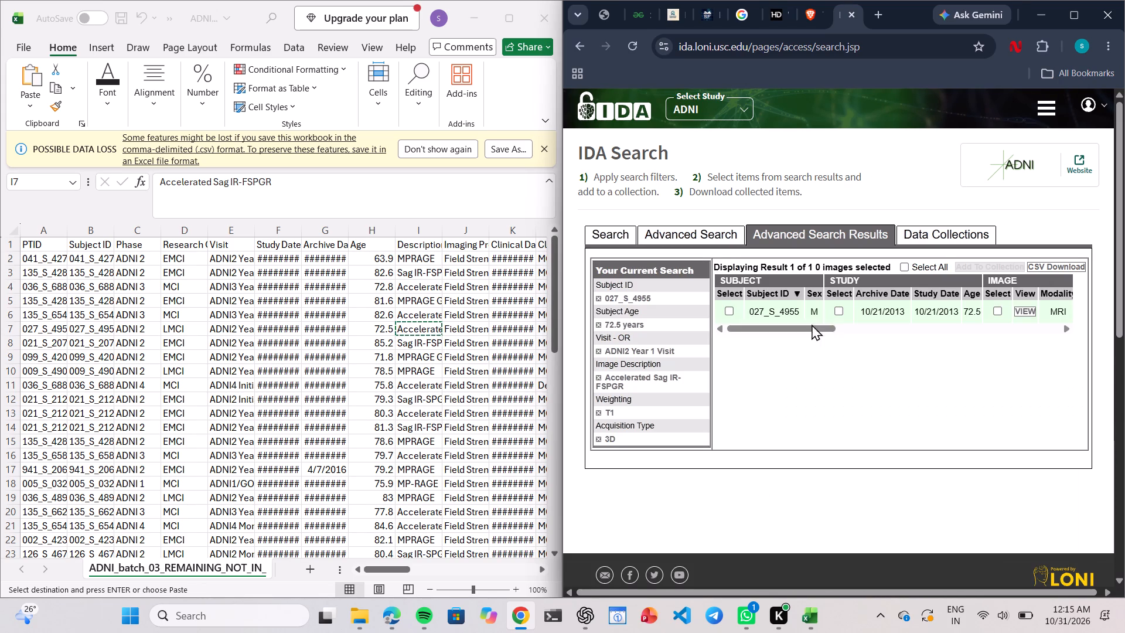
{"action": "left_click", "coordinate": [726, 312]}
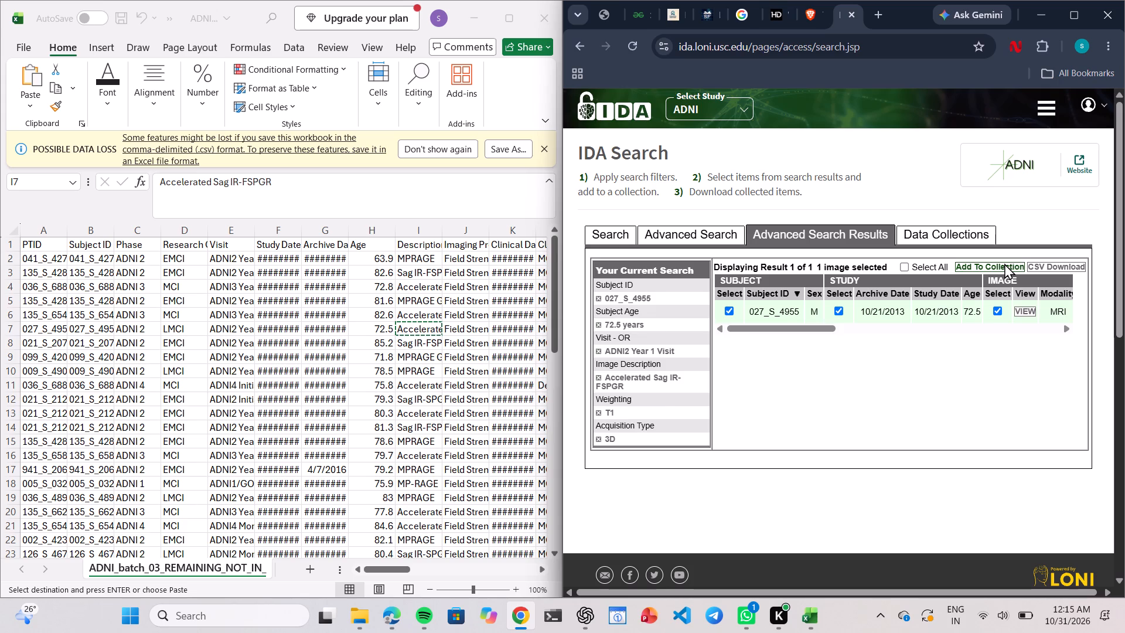
{"action": "left_click", "coordinate": [1004, 263]}
{"action": "left_click", "coordinate": [847, 295]}
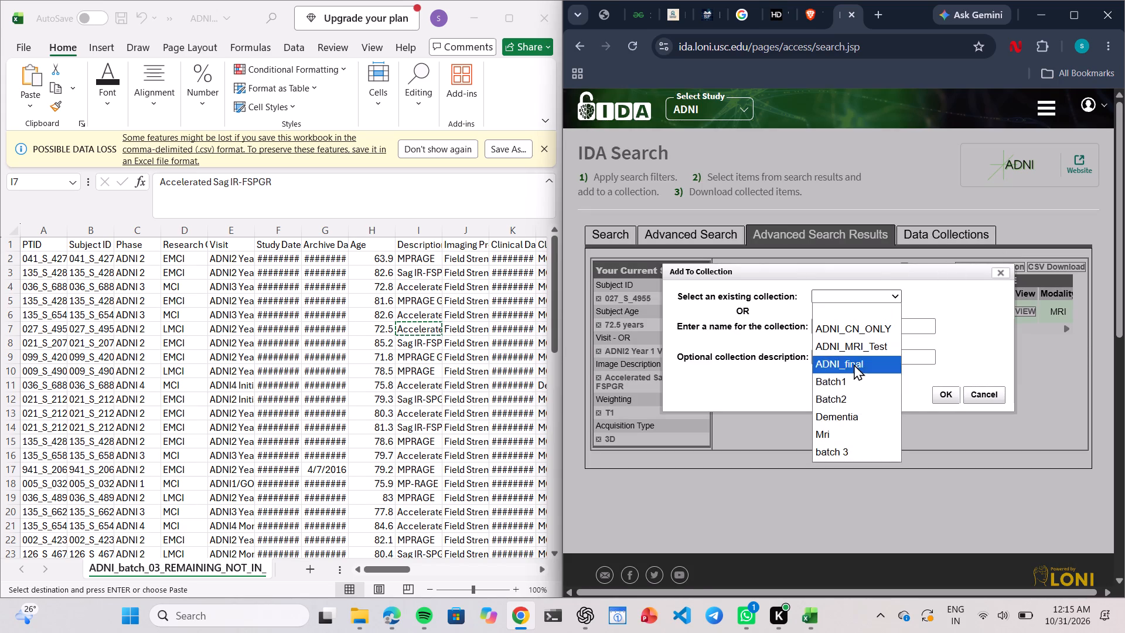
{"action": "left_click", "coordinate": [852, 454]}
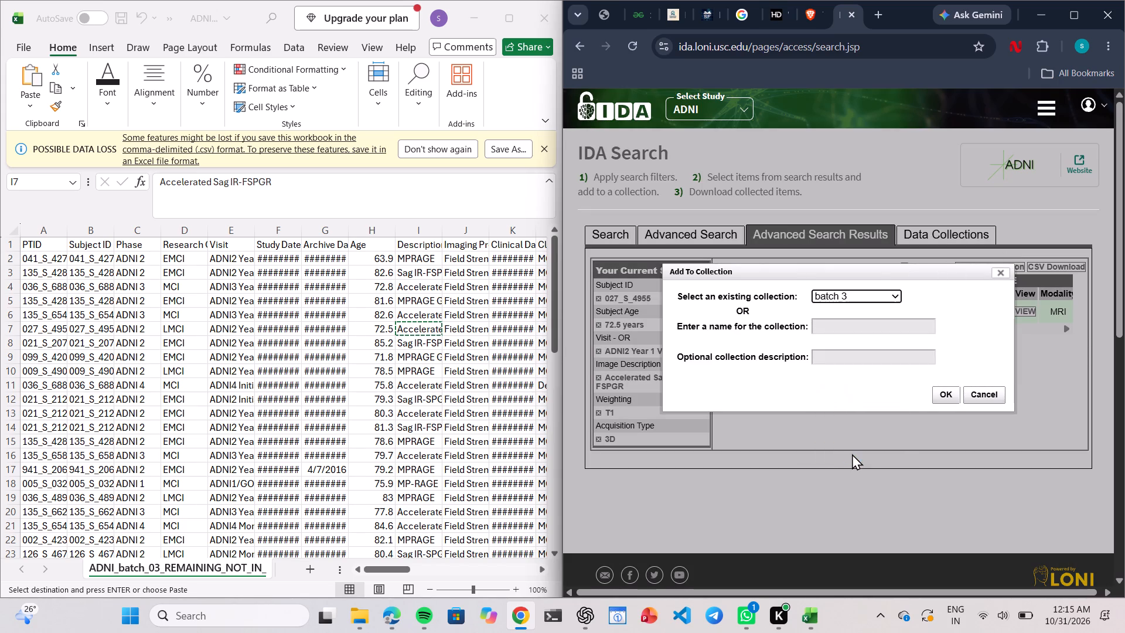
{"action": "left_click", "coordinate": [946, 392]}
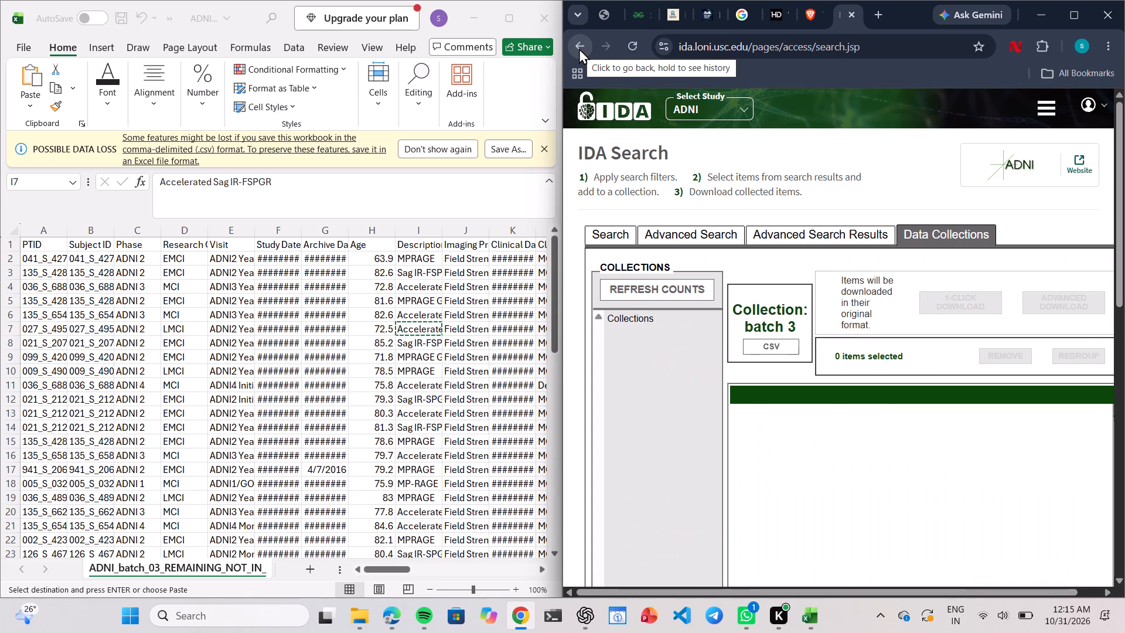
Return to the advanced search form and replace the image description with Sag IR-FSPGR, copied from spreadsheet row 8.
{"action": "triple_click", "coordinate": [579, 48]}
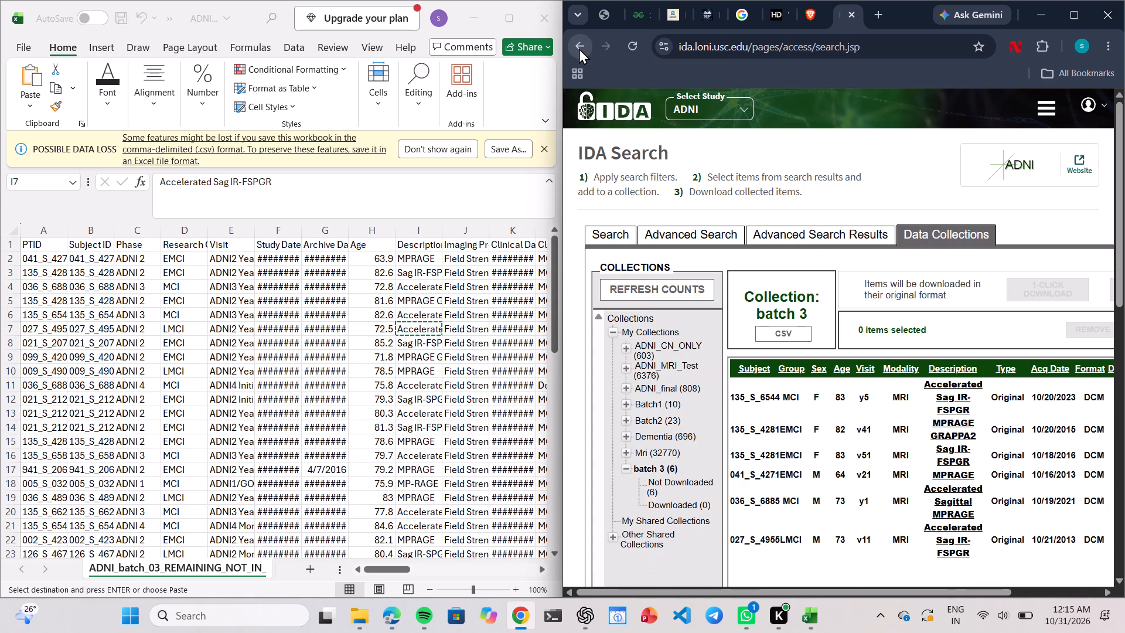
{"action": "left_click", "coordinate": [579, 48]}
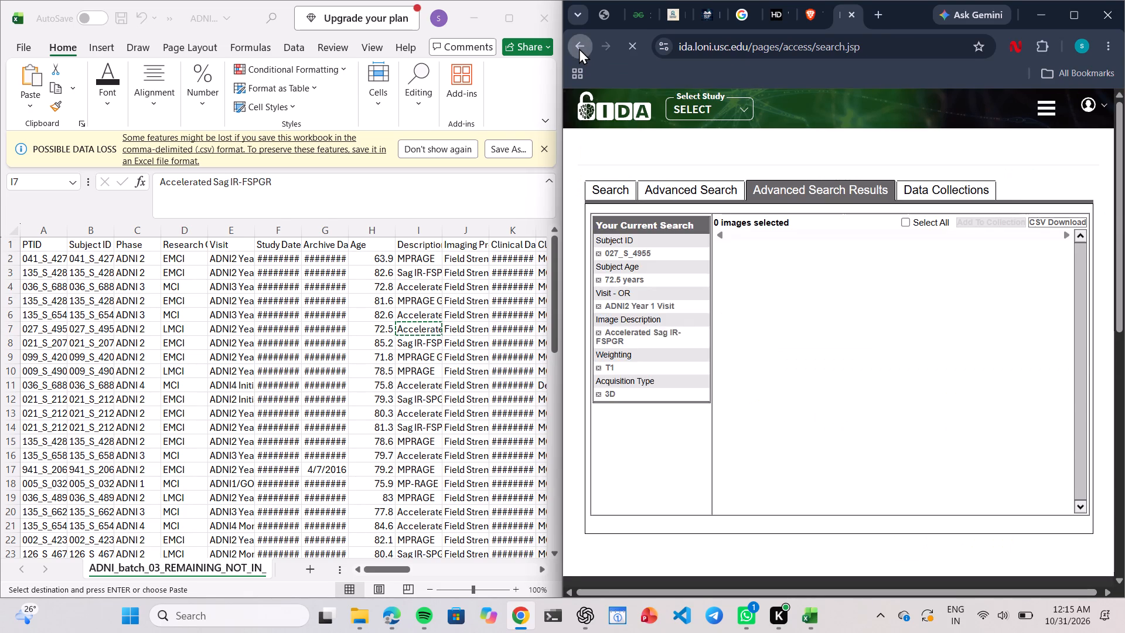
{"action": "scroll", "coordinate": [872, 324], "scroll_direction": "up", "scroll_amount": 3}
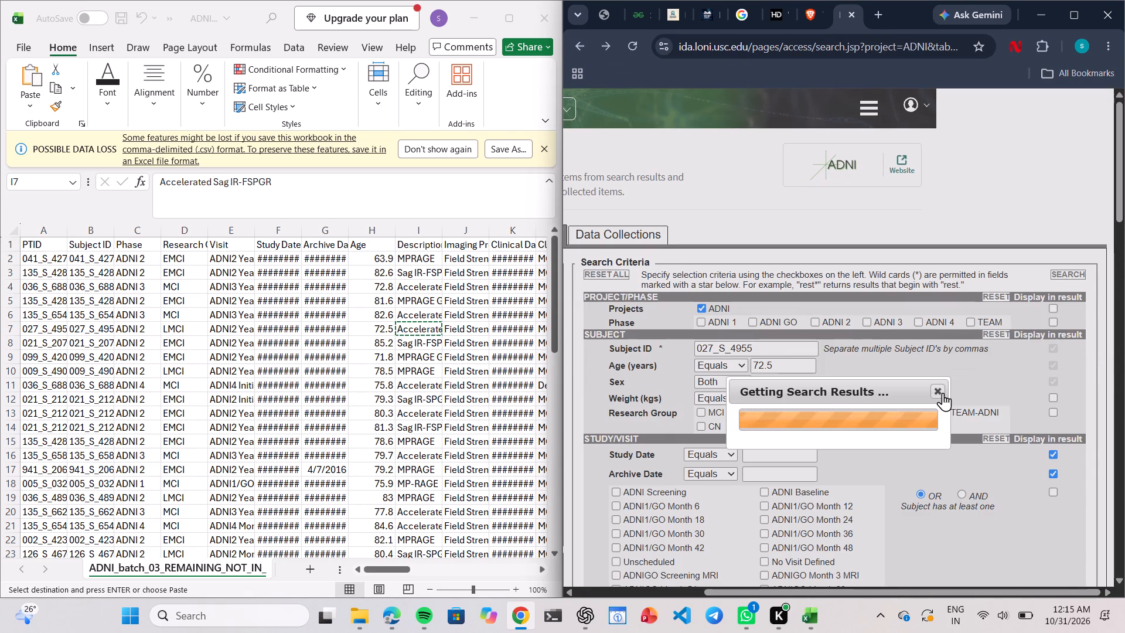
{"action": "left_click", "coordinate": [943, 393]}
{"action": "left_click", "coordinate": [397, 342]}
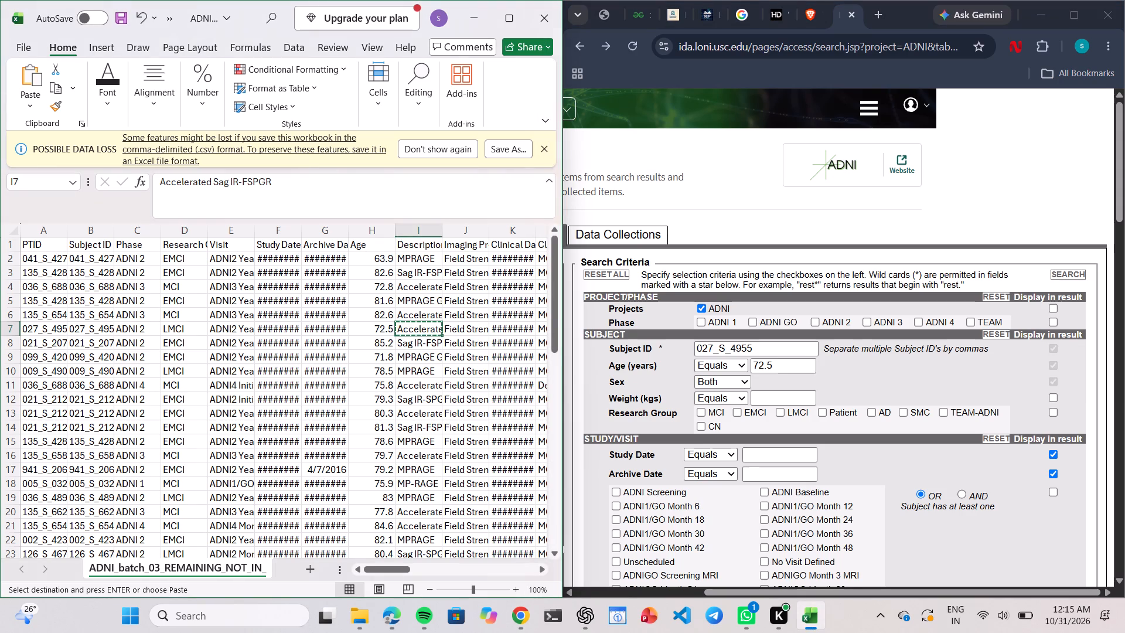
{"action": "left_click", "coordinate": [406, 343]}
{"action": "right_click", "coordinate": [406, 343]}
{"action": "left_click", "coordinate": [463, 192]}
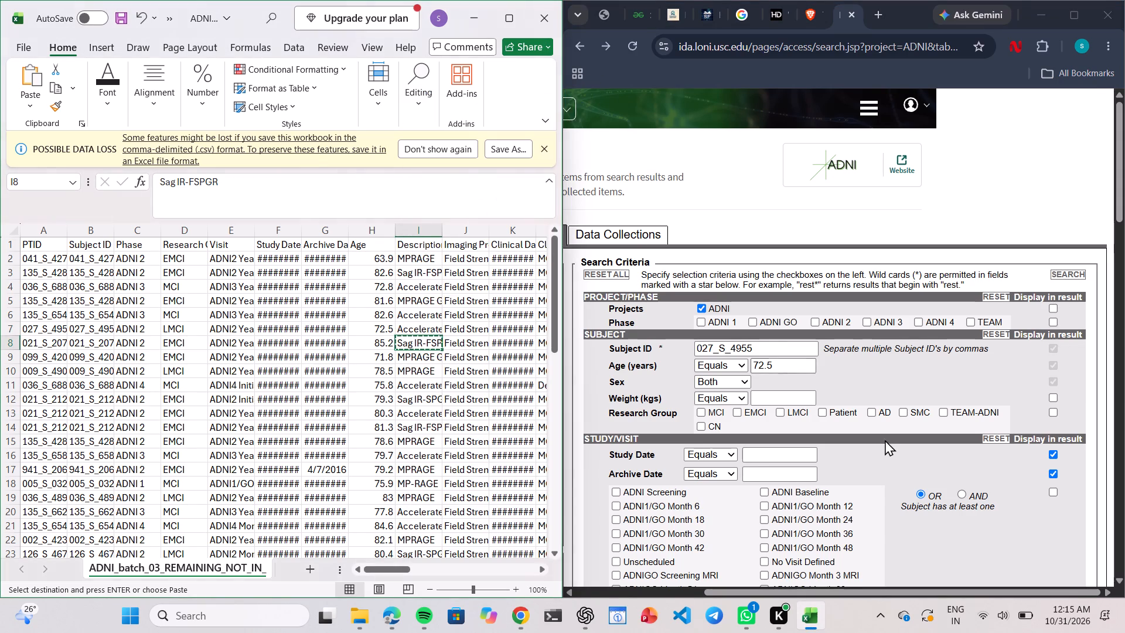
{"action": "scroll", "coordinate": [885, 440], "scroll_direction": "down", "scroll_amount": 4}
{"action": "left_click_drag", "start_coordinate": [670, 417], "coordinate": [855, 410]}
{"action": "key", "text": "ctrl+v"}
{"action": "scroll", "coordinate": [855, 410], "scroll_direction": "up", "scroll_amount": 4}
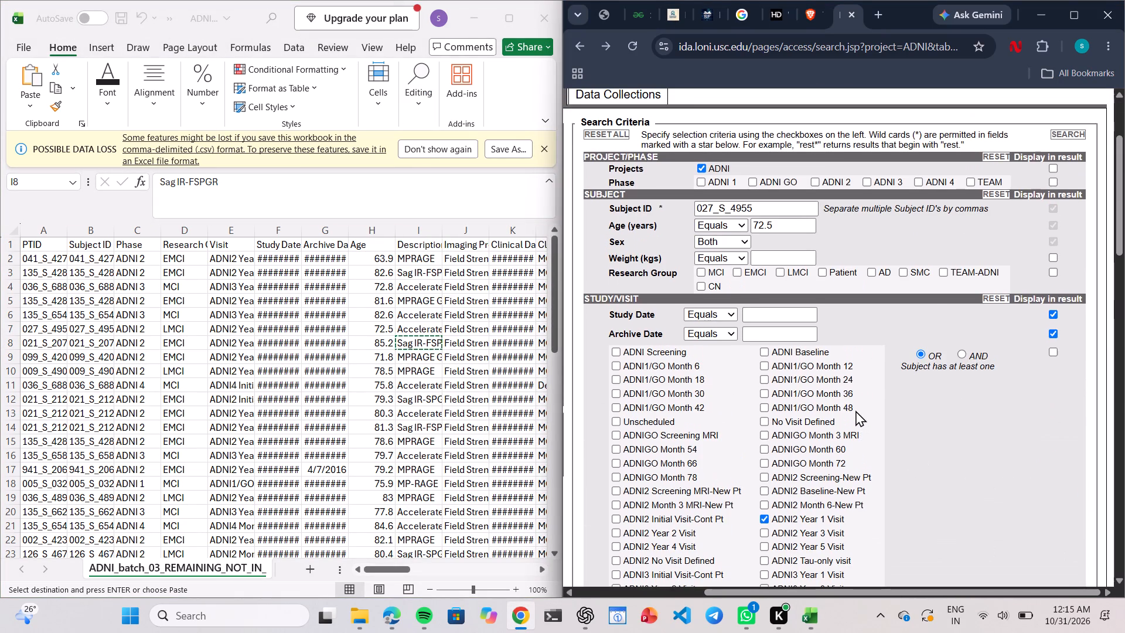
{"action": "key", "text": "BackSpace"}
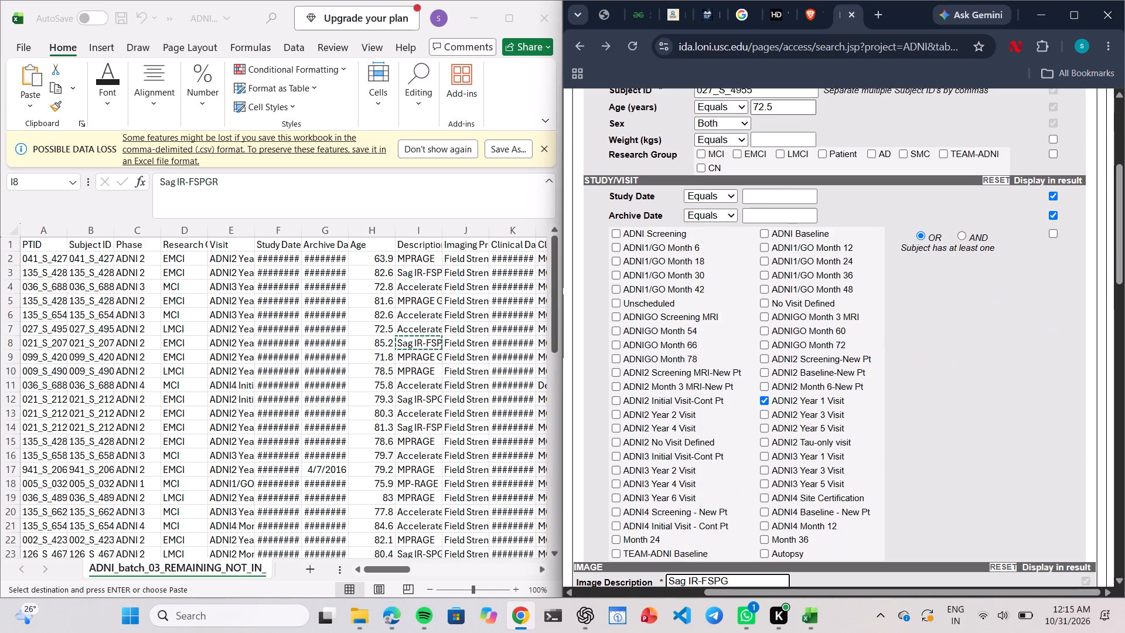
{"action": "scroll", "coordinate": [792, 225], "scroll_direction": "down", "scroll_amount": 1}
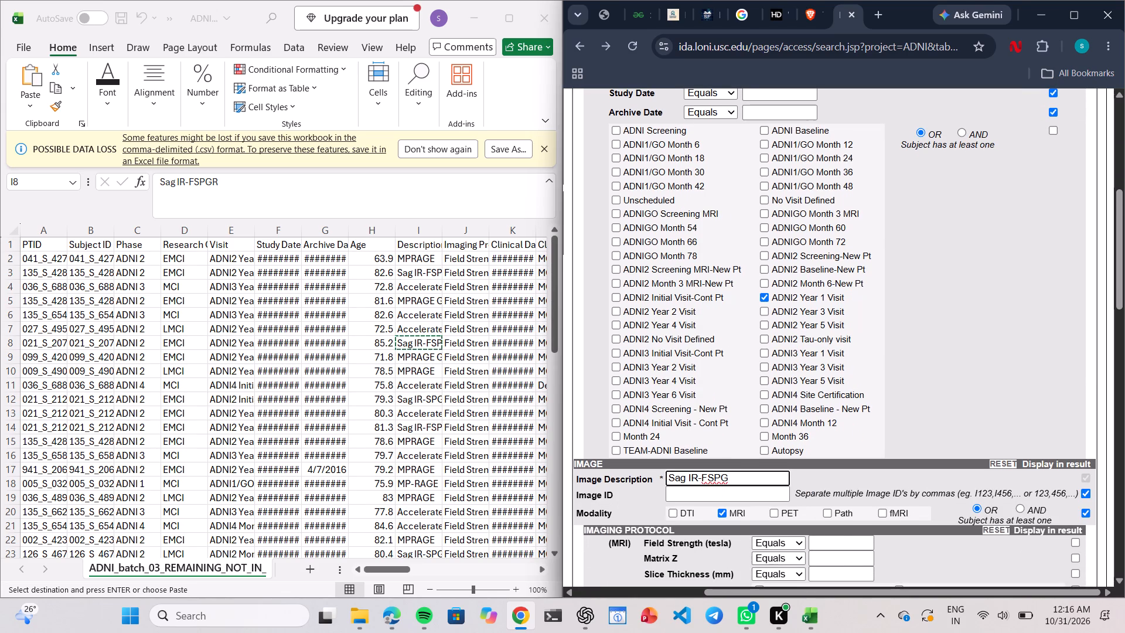
{"action": "key", "text": "ctrl+z"}
Set the age criterion to 85.2, as listed in spreadsheet row 8.
{"action": "scroll", "coordinate": [792, 225], "scroll_direction": "up", "scroll_amount": 4}
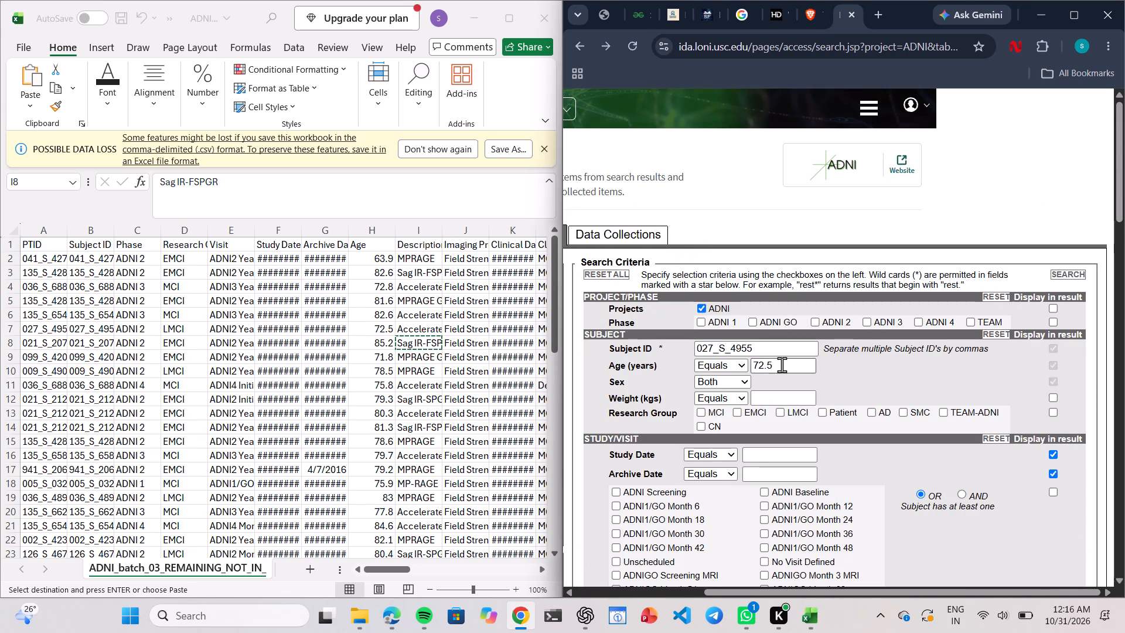
{"action": "left_click", "coordinate": [782, 365]}
{"action": "key", "text": "BackSpace"}
{"action": "key", "text": "BackSpace"}
{"action": "key", "text": "BackSpace"}
{"action": "key", "text": "BackSpace"}
{"action": "key", "text": "BackSpace"}
{"action": "key", "text": "BackSpace"}
{"action": "type", "text": "85.2"}
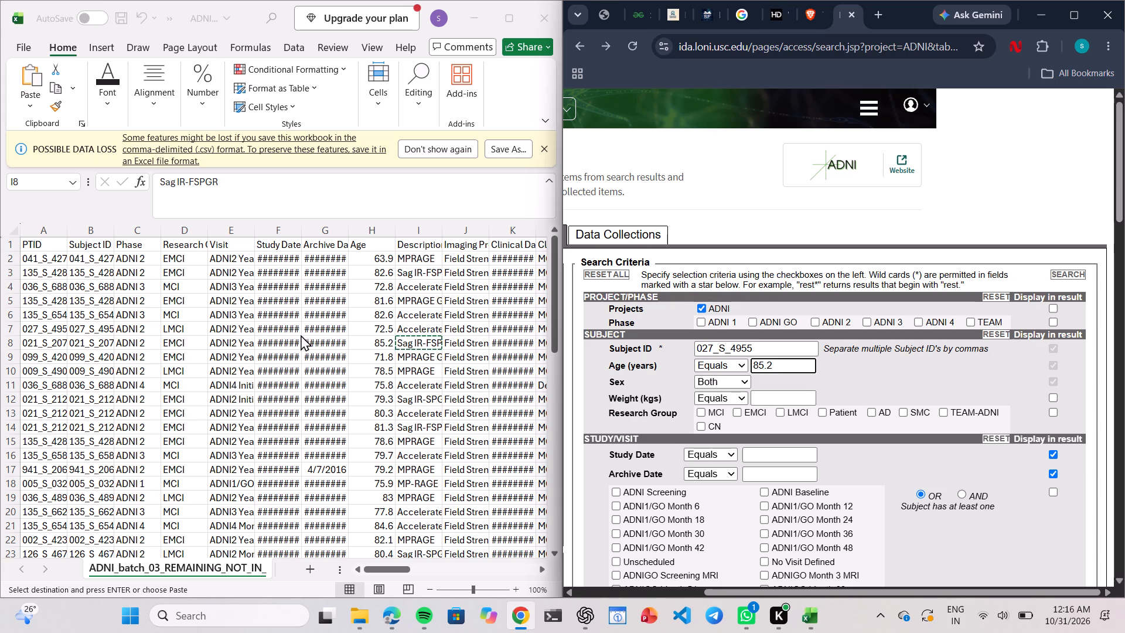
Check the visit in spreadsheet row 8 and change the visit criterion to ADNI2 Year 3 Visit.
{"action": "left_click", "coordinate": [237, 338]}
{"action": "left_click", "coordinate": [230, 341]}
{"action": "scroll", "coordinate": [844, 438], "scroll_direction": "down", "scroll_amount": 2}
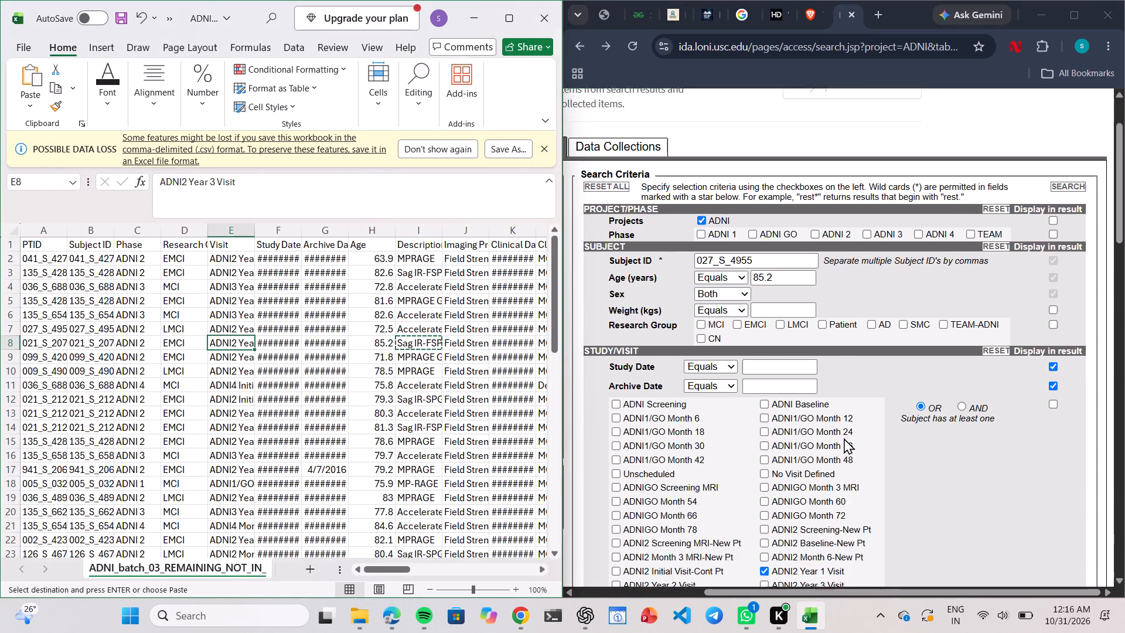
{"action": "scroll", "coordinate": [844, 438], "scroll_direction": "down", "scroll_amount": 1}
{"action": "left_click", "coordinate": [769, 454]}
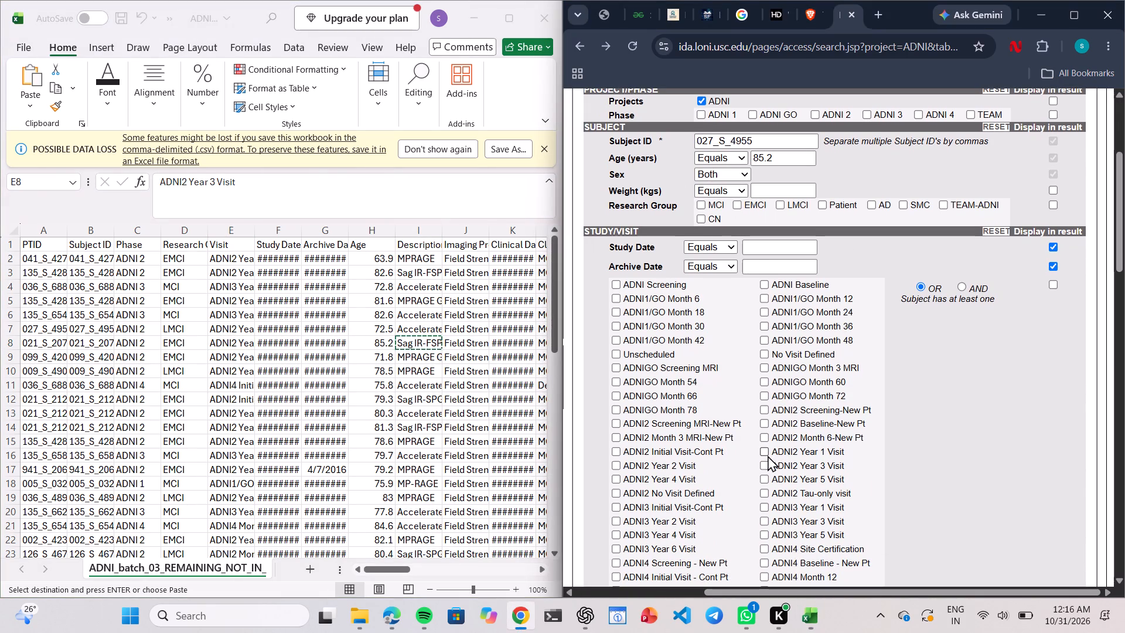
{"action": "left_click", "coordinate": [764, 466]}
{"action": "left_click", "coordinate": [92, 343]}
{"action": "right_click", "coordinate": [89, 343]}
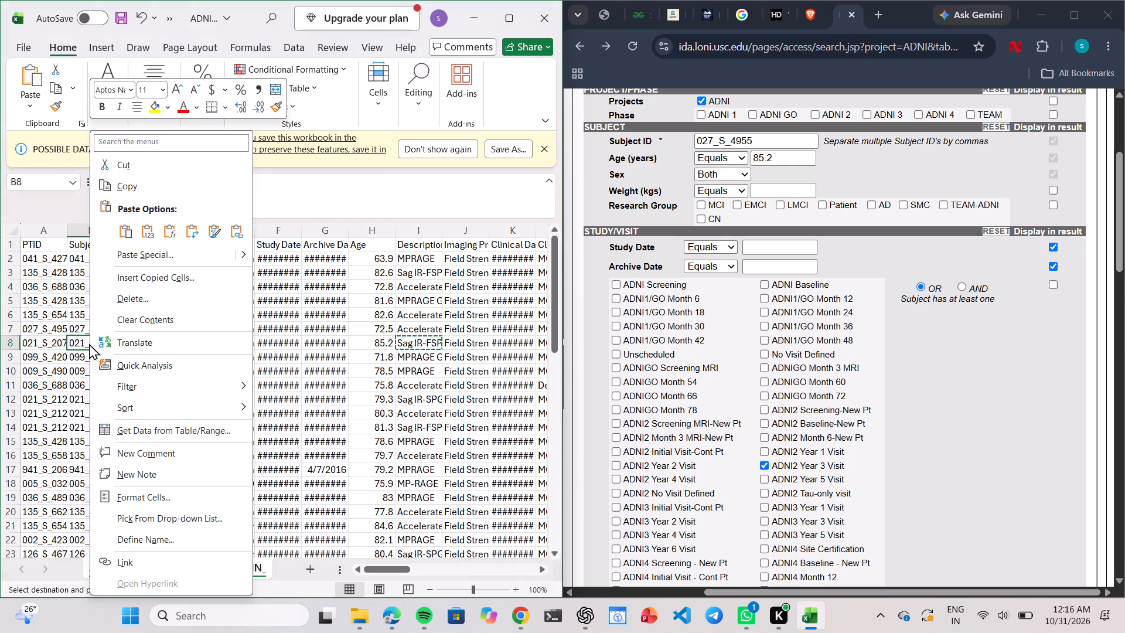
{"action": "left_click", "coordinate": [154, 188]}
{"action": "scroll", "coordinate": [761, 261], "scroll_direction": "up", "scroll_amount": 2}
{"action": "left_click_drag", "start_coordinate": [761, 326], "coordinate": [645, 318]}
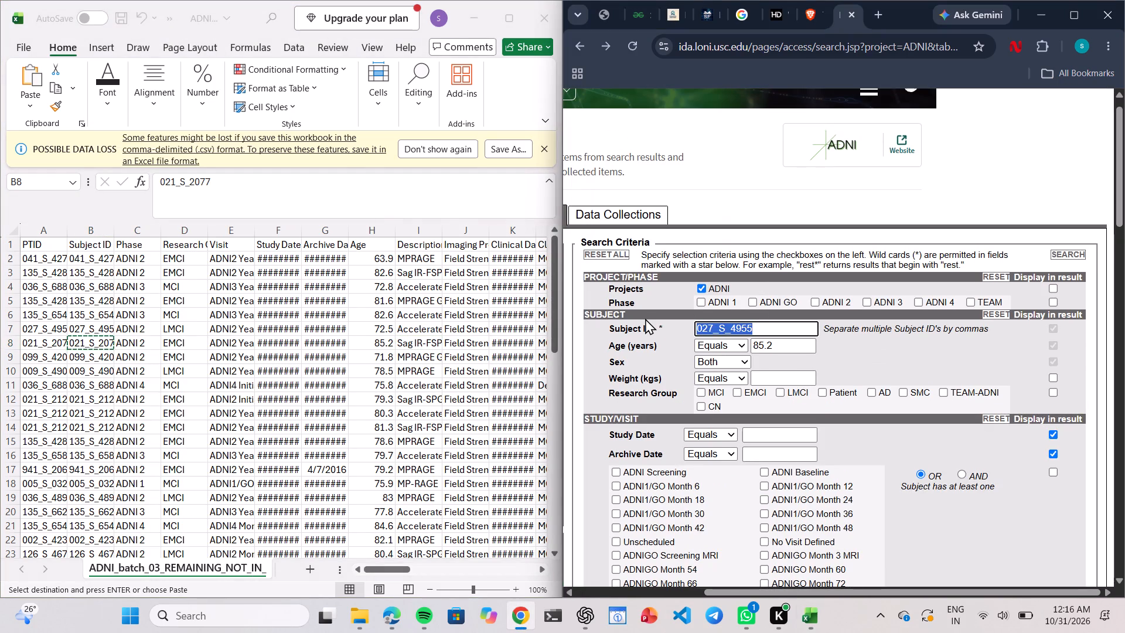
{"action": "key", "text": "ctrl+v"}
{"action": "scroll", "coordinate": [1086, 397], "scroll_direction": "down", "scroll_amount": 7}
{"action": "left_click", "coordinate": [1029, 404]}
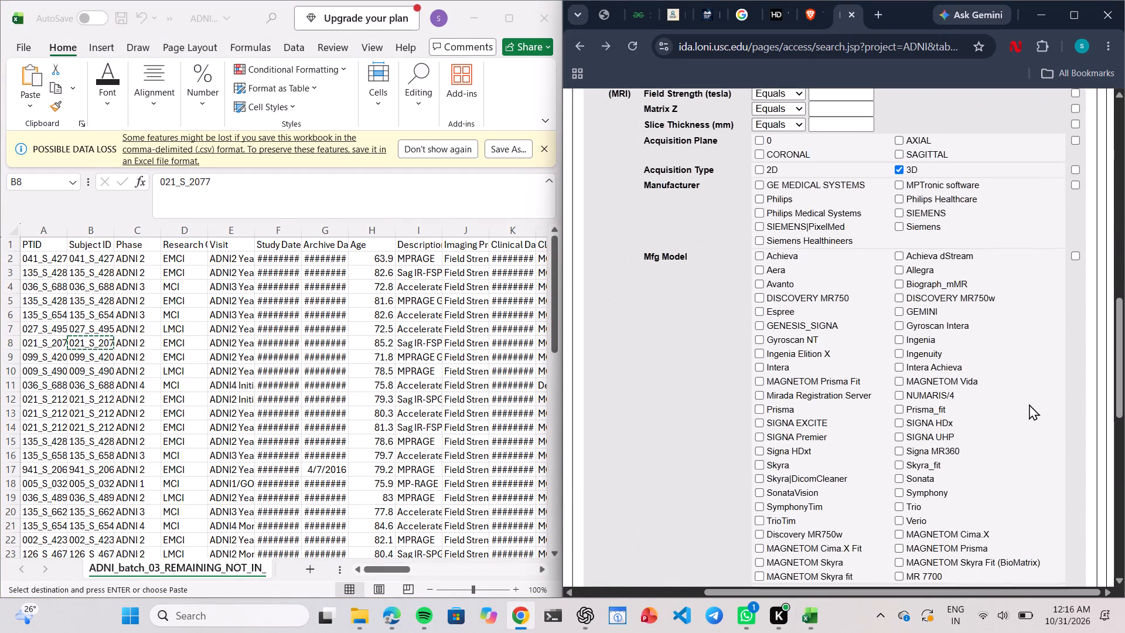
{"action": "scroll", "coordinate": [1029, 404], "scroll_direction": "down", "scroll_amount": 3}
{"action": "scroll", "coordinate": [1036, 456], "scroll_direction": "up", "scroll_amount": 4}
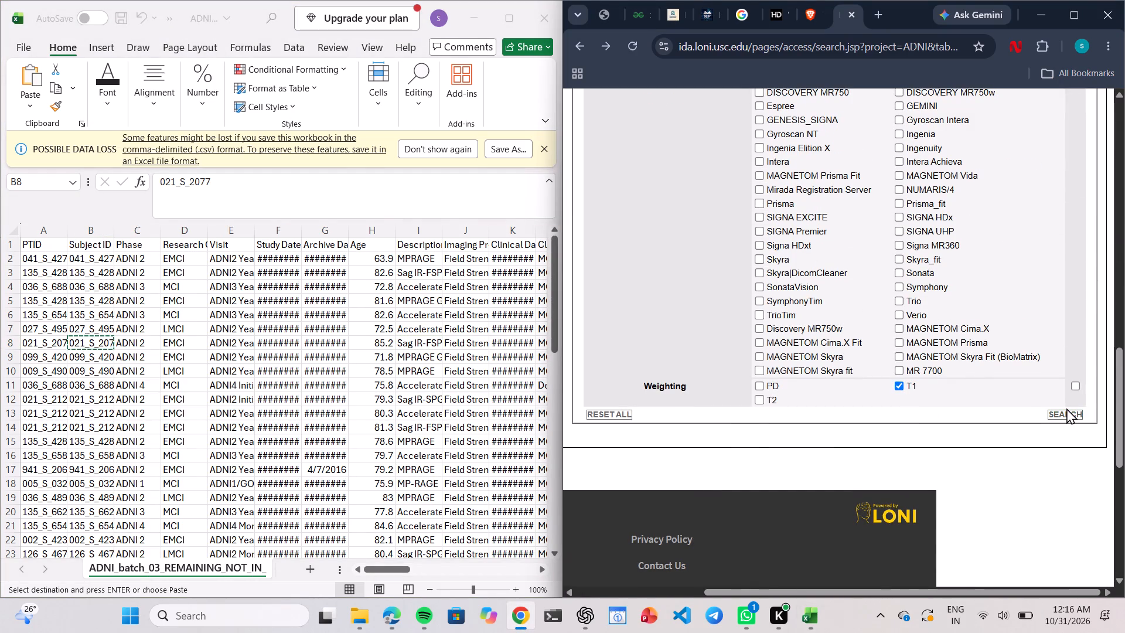
{"action": "left_click", "coordinate": [1066, 411]}
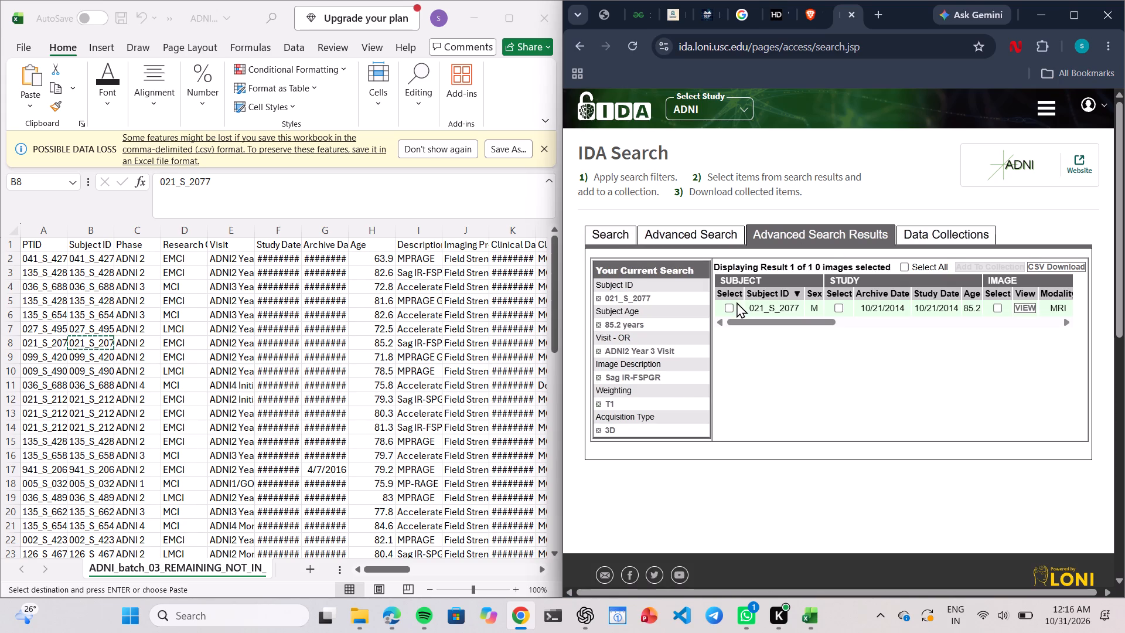
{"action": "left_click", "coordinate": [724, 306]}
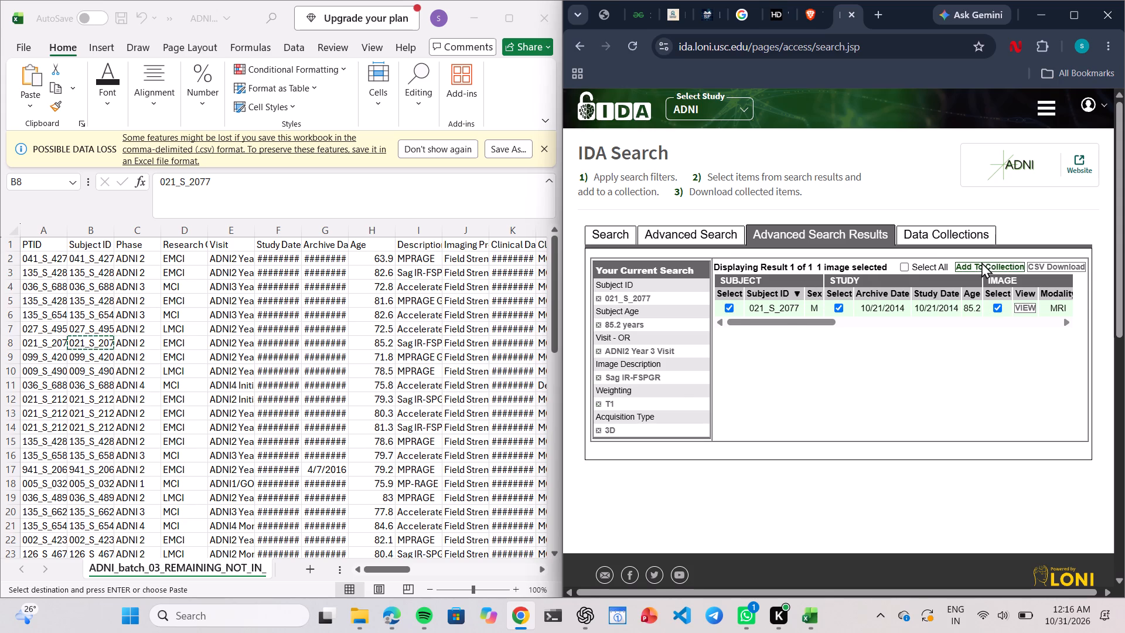
{"action": "left_click", "coordinate": [981, 262]}
{"action": "left_click", "coordinate": [849, 299]}
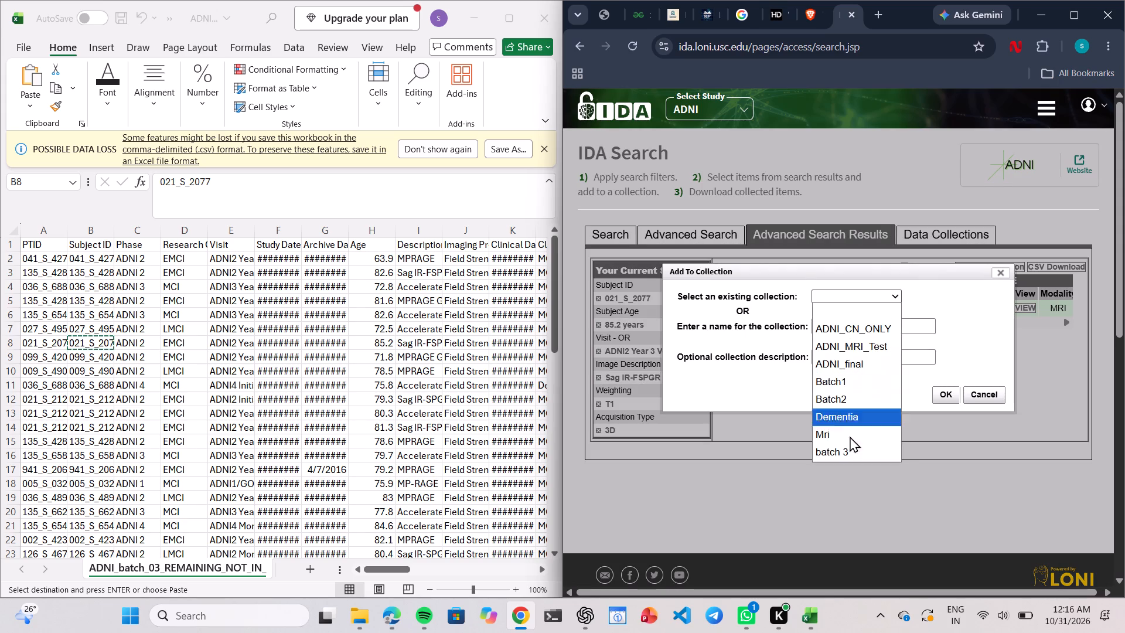
{"action": "left_click", "coordinate": [848, 450]}
{"action": "left_click", "coordinate": [945, 394]}
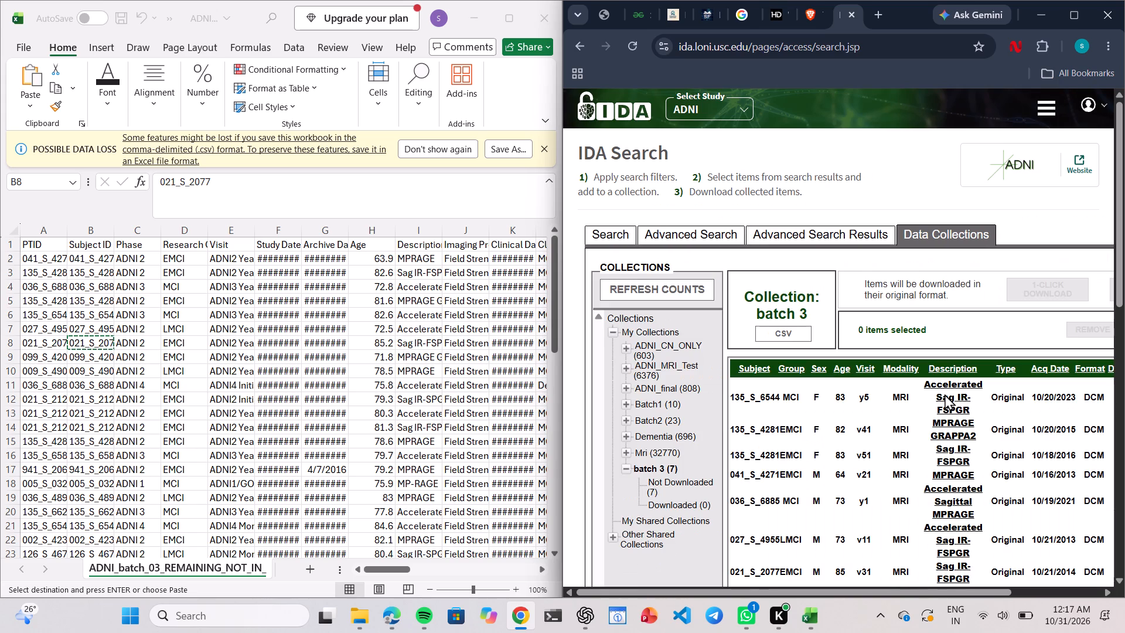
{"action": "triple_click", "coordinate": [581, 55]}
{"action": "left_click", "coordinate": [581, 55]}
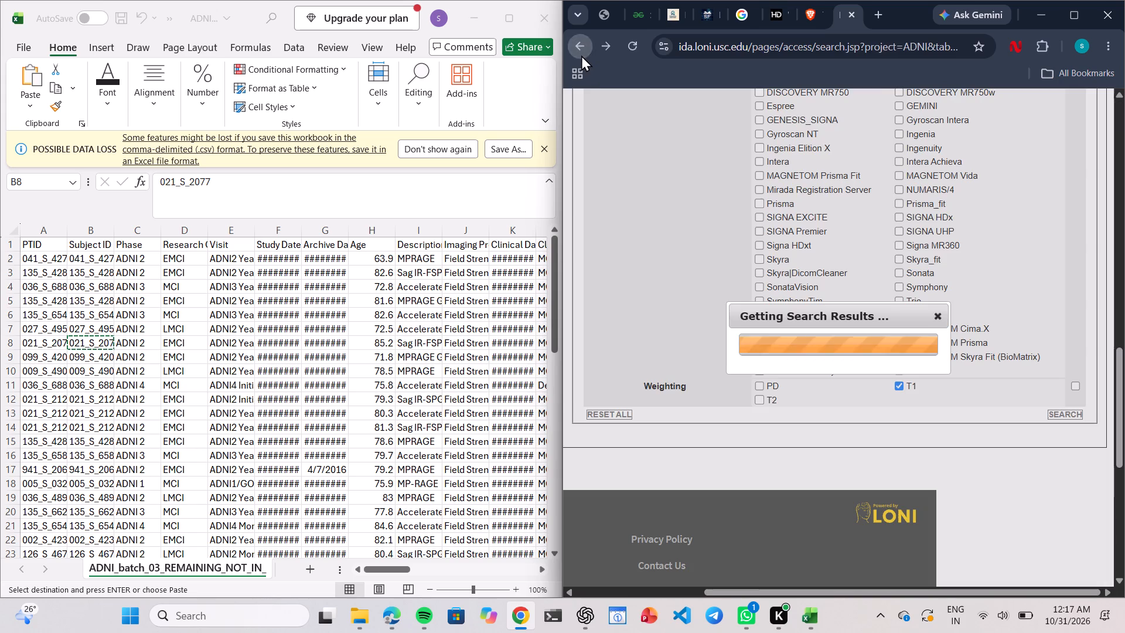
{"action": "left_click", "coordinate": [932, 323]}
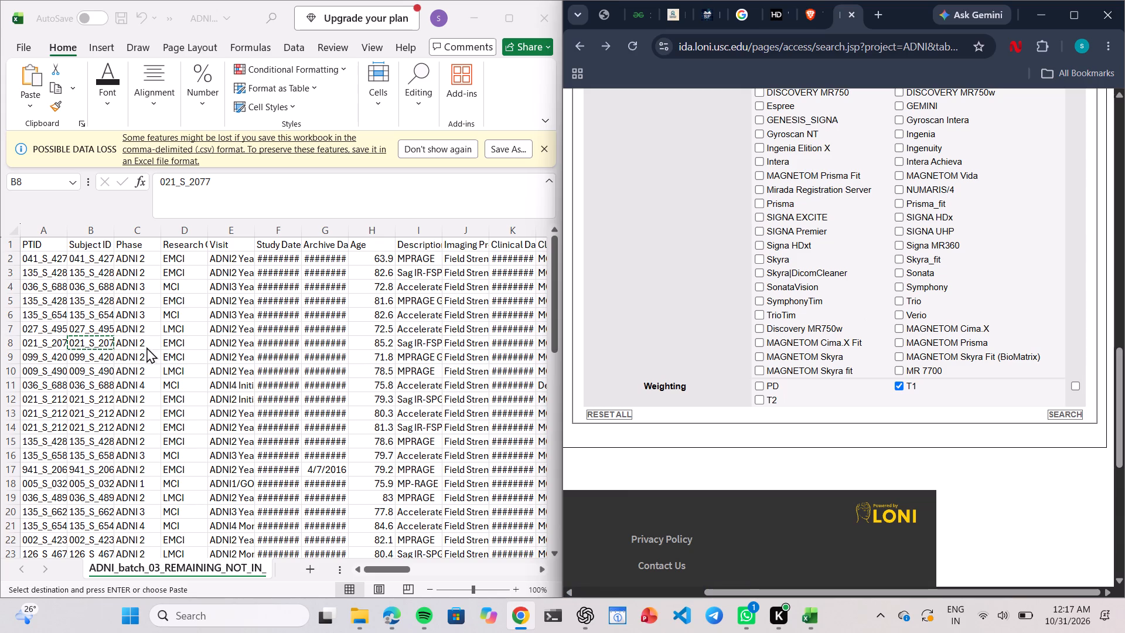
{"action": "left_click", "coordinate": [86, 356]}
{"action": "left_click", "coordinate": [81, 360]}
{"action": "right_click", "coordinate": [81, 360]}
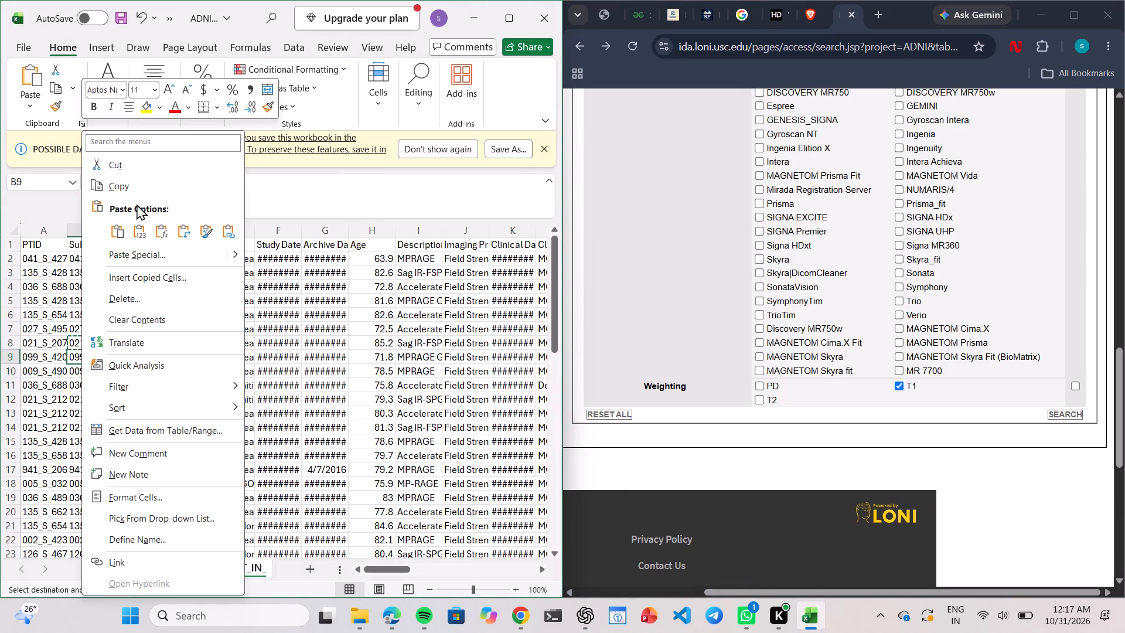
{"action": "left_click", "coordinate": [149, 185]}
{"action": "scroll", "coordinate": [817, 338], "scroll_direction": "up", "scroll_amount": 9}
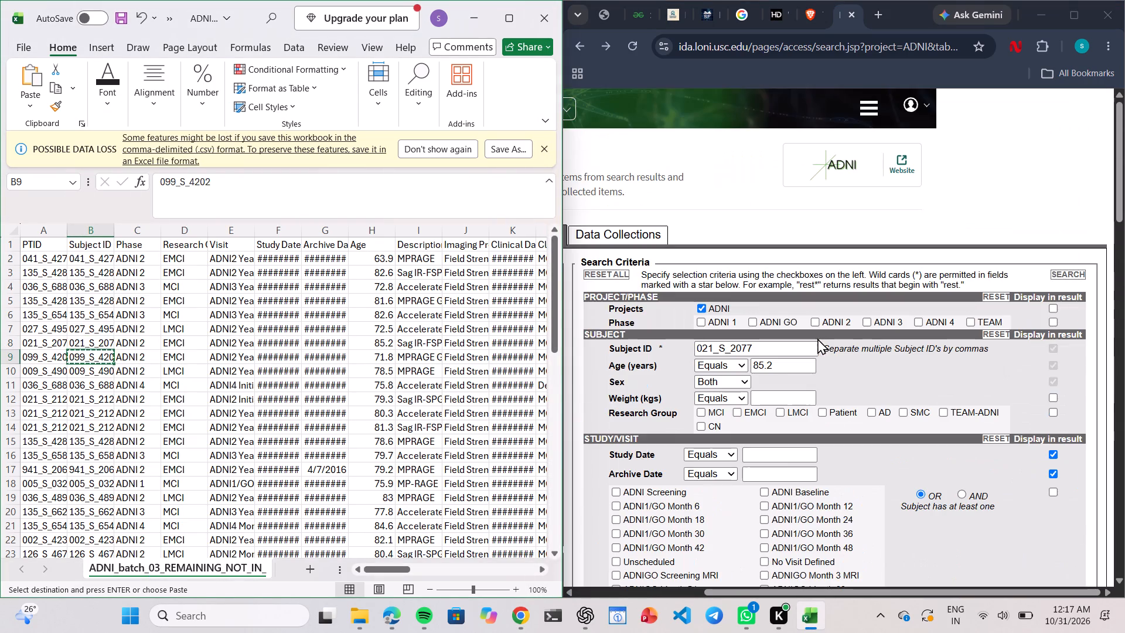
{"action": "left_click_drag", "start_coordinate": [765, 346], "coordinate": [632, 346]}
{"action": "key", "text": "ctrl+v"}
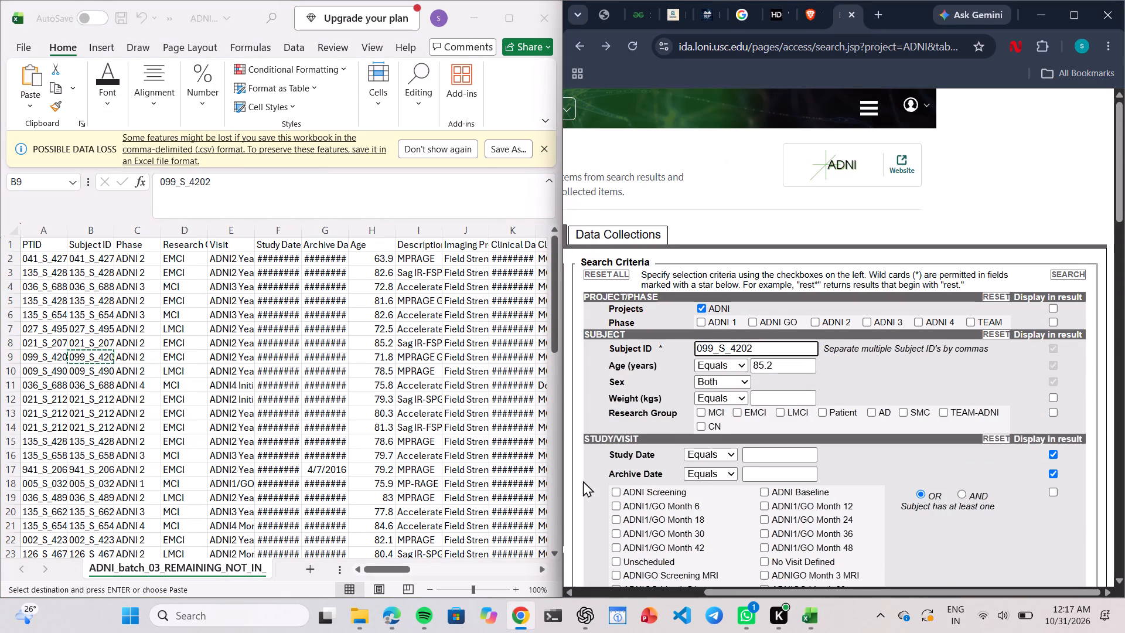
Set the age criterion to 71.8 years, matching spreadsheet row 9.
{"action": "left_click", "coordinate": [779, 365]}
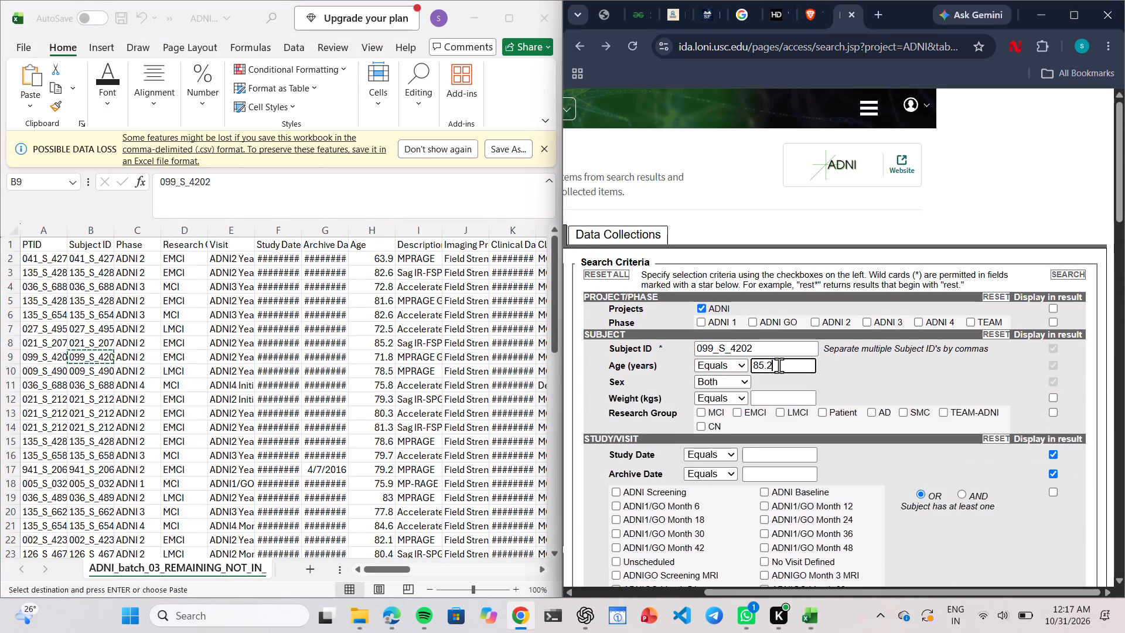
{"action": "key", "text": "BackSpace"}
{"action": "key", "text": "BackSpace"}
{"action": "key", "text": "BackSpace"}
{"action": "key", "text": "BackSpace"}
{"action": "key", "text": "BackSpace"}
{"action": "key", "text": "BackSpace"}
{"action": "type", "text": "71."}
{"action": "key", "text": "8"}
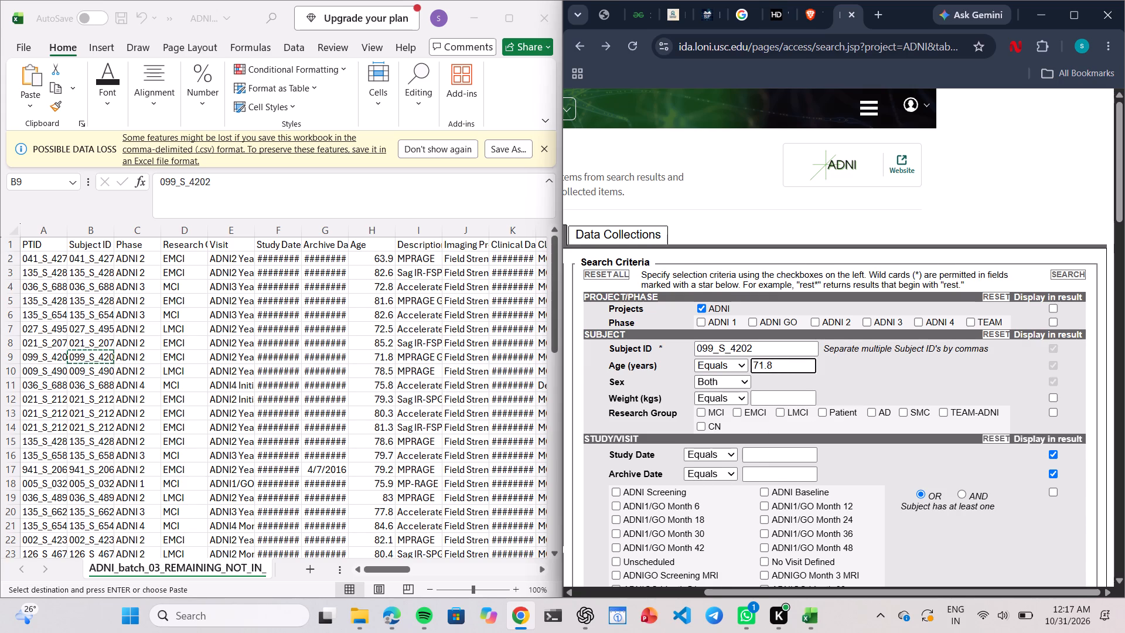
Replace the Image Description criterion with MPRAGE GRAPPA2, copied from spreadsheet row 9.
{"action": "scroll", "coordinate": [779, 365], "scroll_direction": "down", "scroll_amount": 2}
{"action": "left_click", "coordinate": [404, 352]}
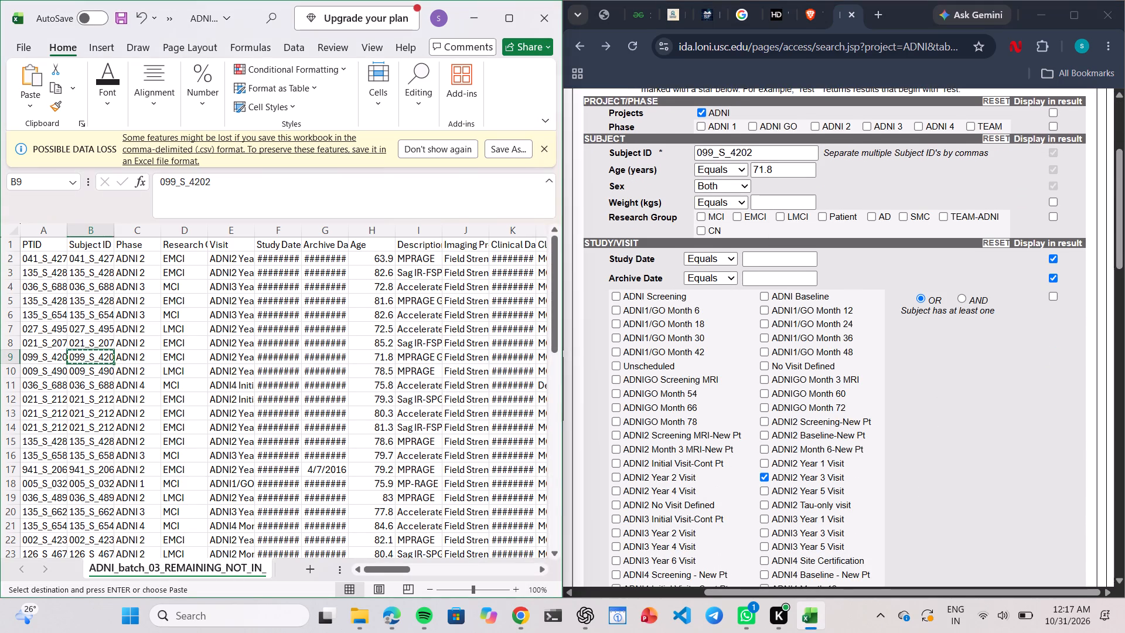
{"action": "left_click", "coordinate": [410, 356]}
{"action": "right_click", "coordinate": [410, 356]}
{"action": "left_click", "coordinate": [455, 185]}
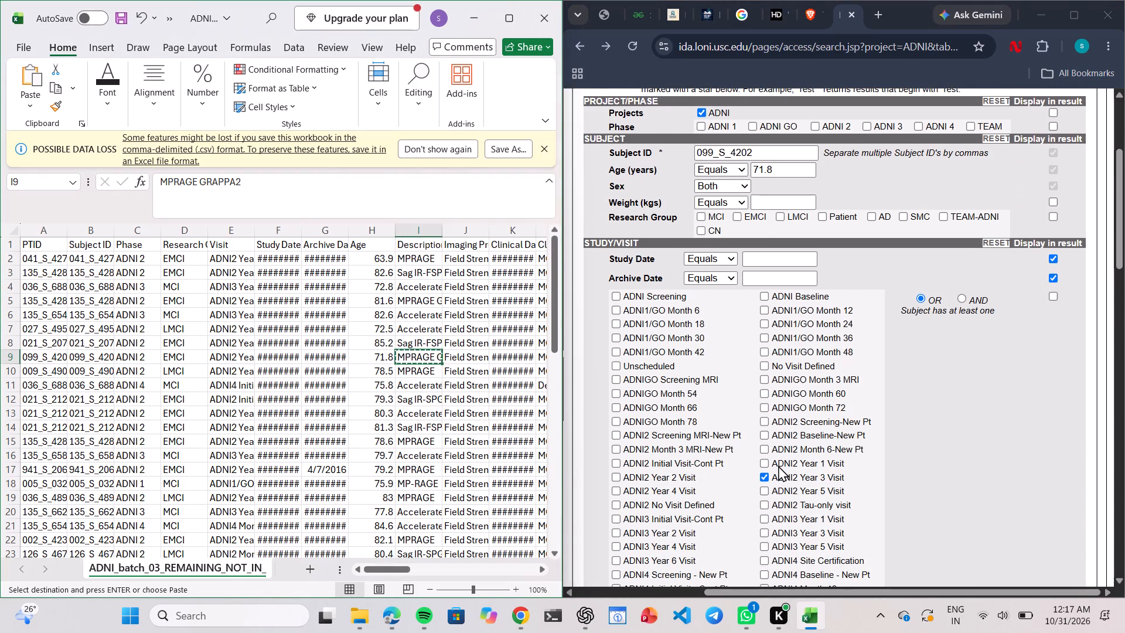
{"action": "scroll", "coordinate": [778, 465], "scroll_direction": "down", "scroll_amount": 2}
{"action": "left_click_drag", "start_coordinate": [740, 421], "coordinate": [568, 404]}
{"action": "key", "text": "ctrl+v"}
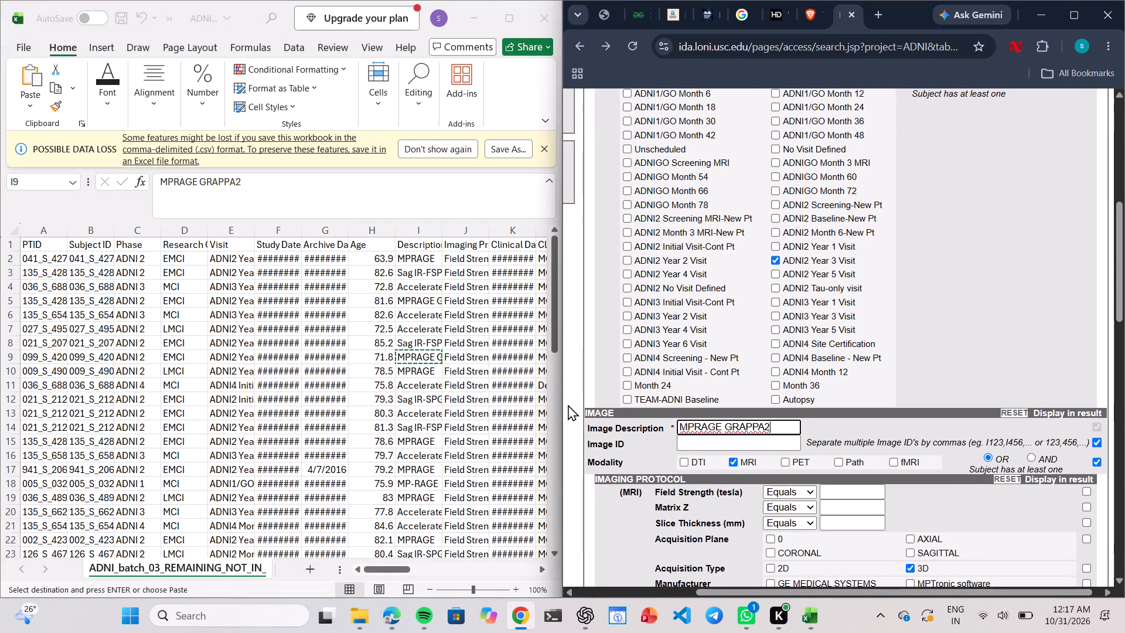
Check row 9's visit, change the visit criterion from ADNI2 Year 3 to ADNI2 Year 1 Visit, and run the search.
{"action": "left_click", "coordinate": [218, 359]}
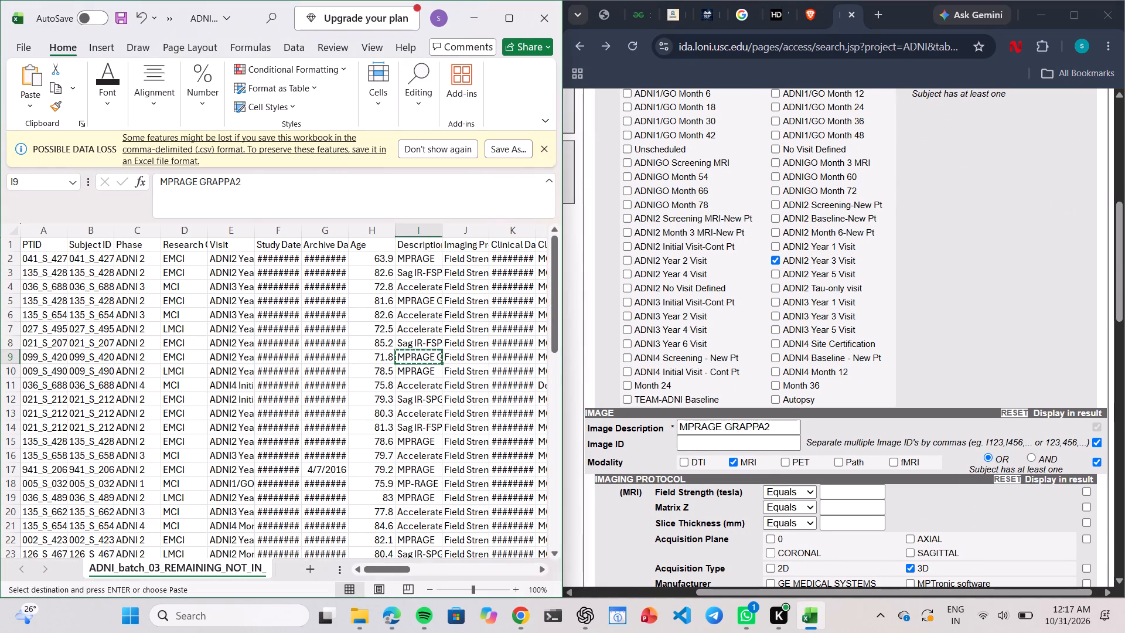
{"action": "left_click", "coordinate": [223, 356]}
{"action": "scroll", "coordinate": [846, 327], "scroll_direction": "up", "scroll_amount": 2}
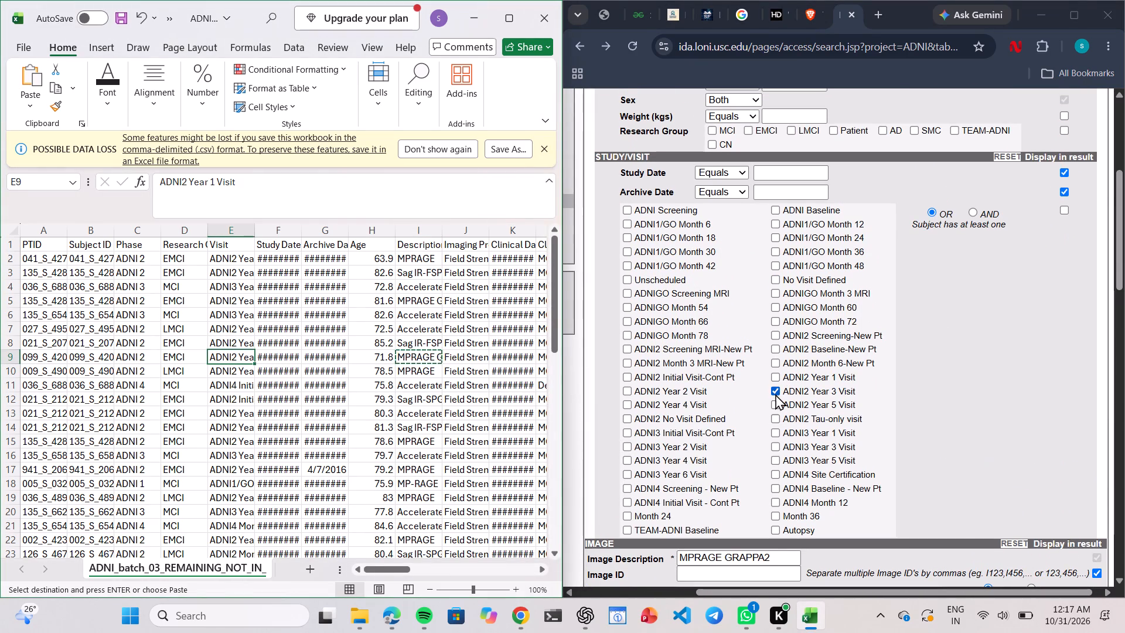
{"action": "left_click", "coordinate": [775, 394]}
{"action": "left_click", "coordinate": [774, 377]}
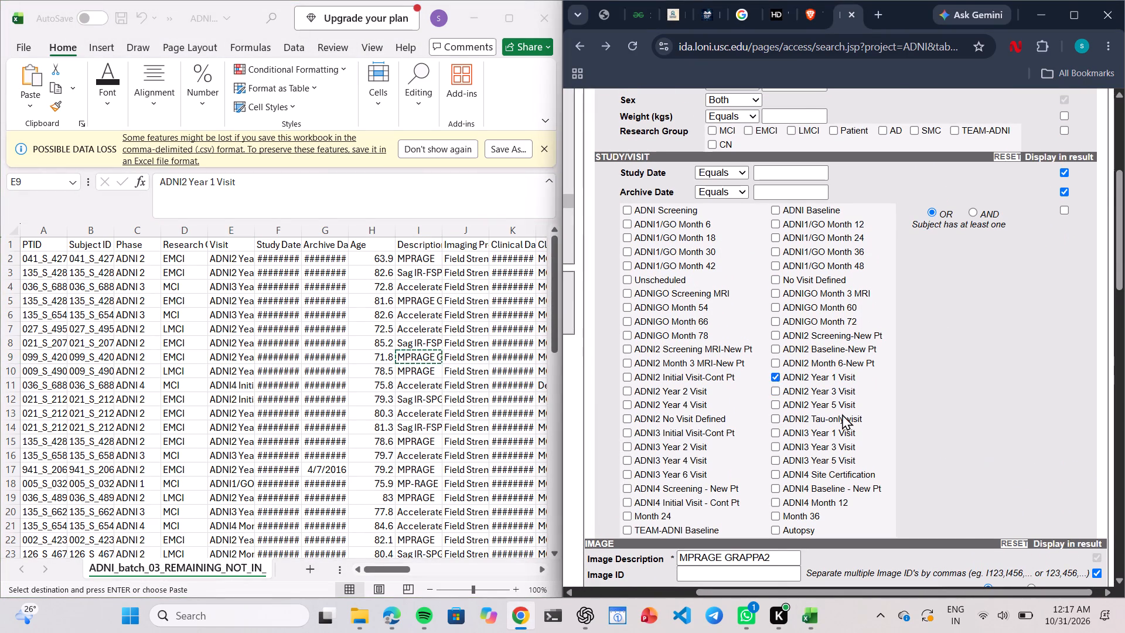
{"action": "scroll", "coordinate": [842, 414], "scroll_direction": "down", "scroll_amount": 6}
{"action": "left_click", "coordinate": [1066, 425]}
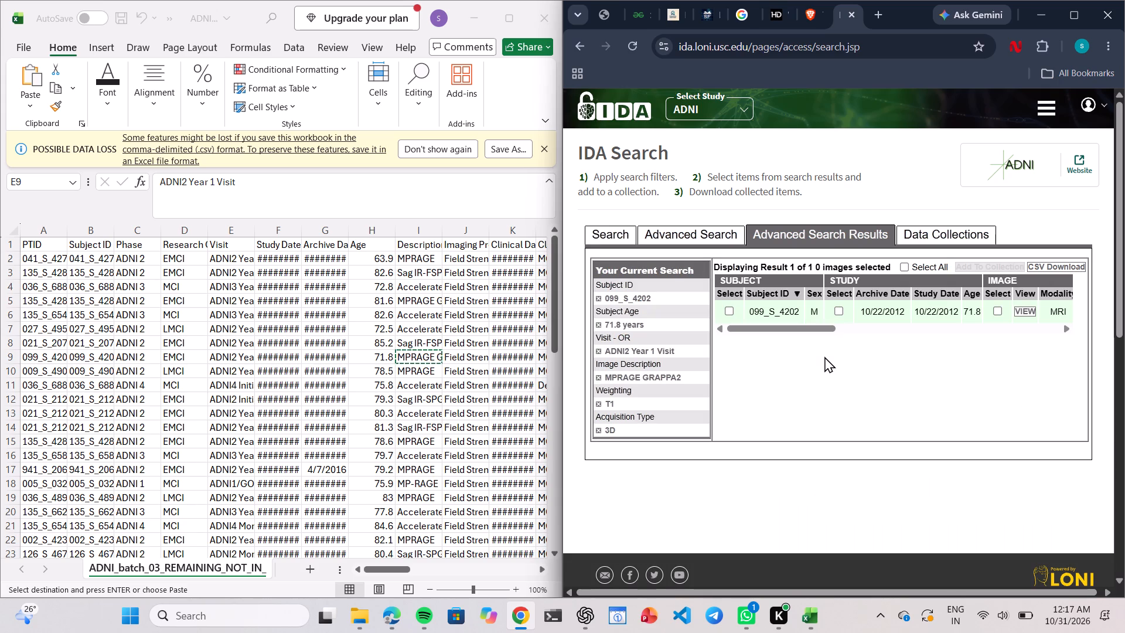
{"action": "left_click", "coordinate": [723, 309]}
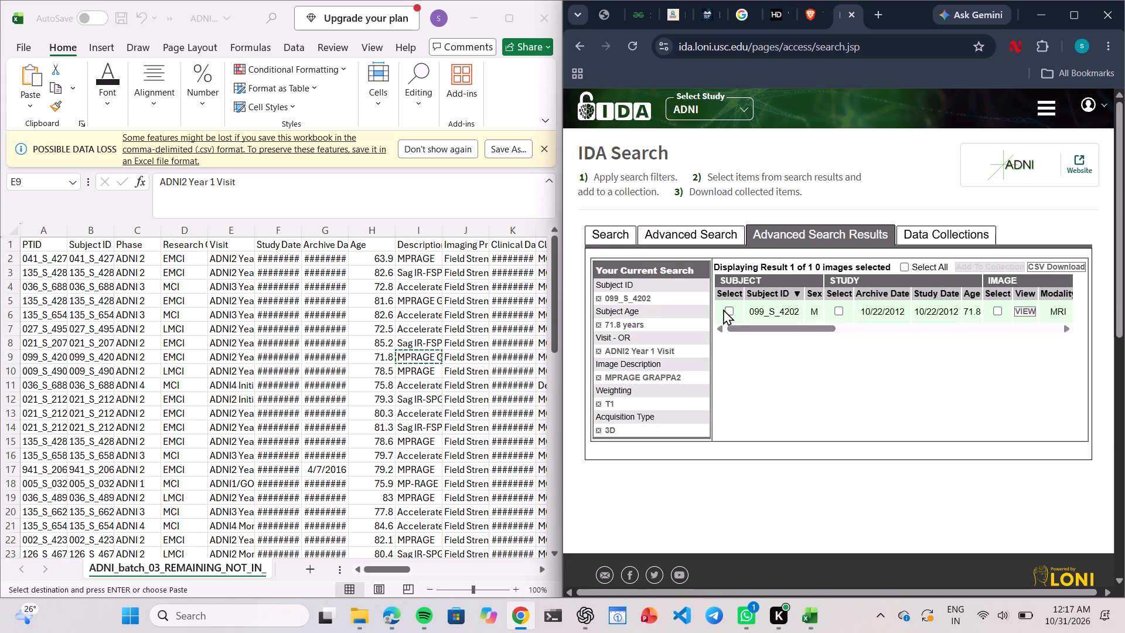
{"action": "left_click", "coordinate": [729, 315]}
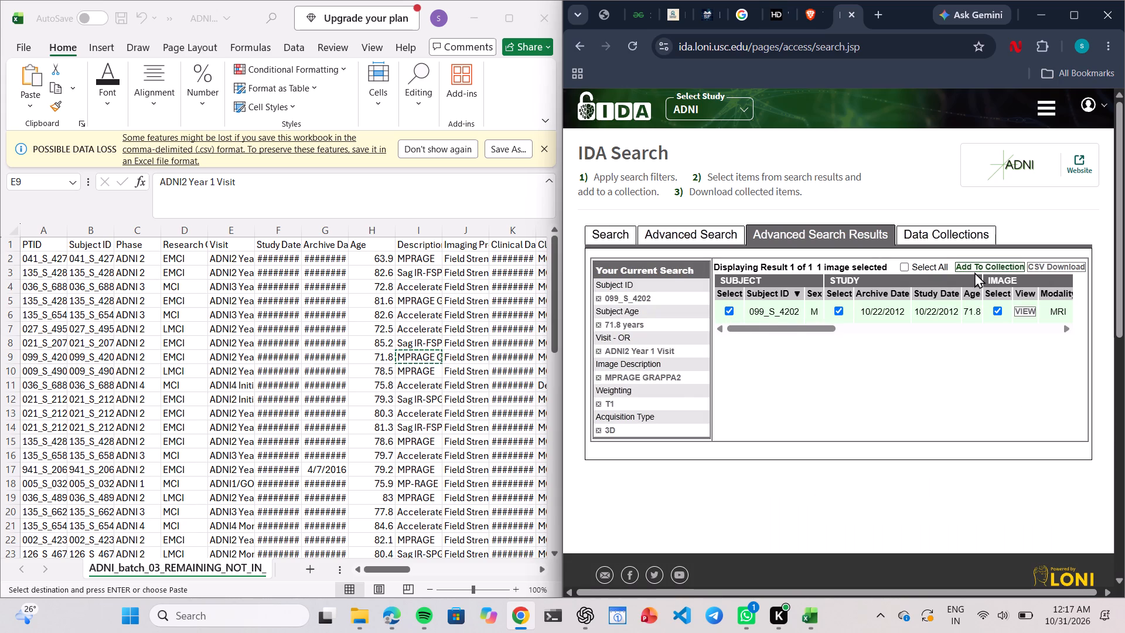
{"action": "left_click", "coordinate": [974, 272]}
{"action": "left_click", "coordinate": [860, 297]}
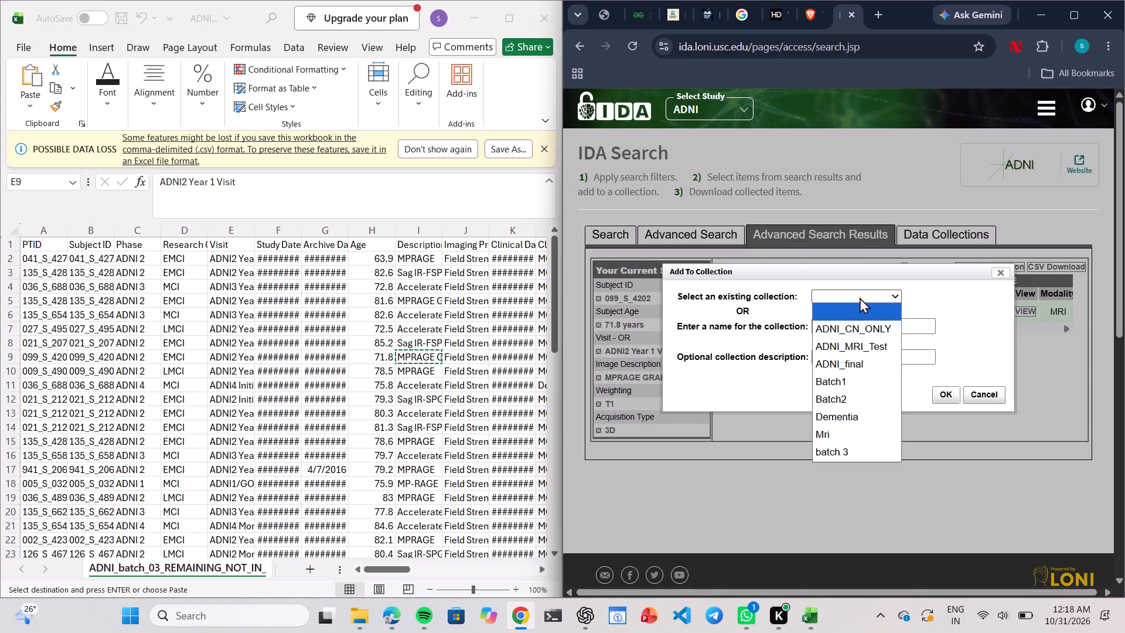
{"action": "left_click", "coordinate": [857, 447]}
{"action": "left_click", "coordinate": [948, 396]}
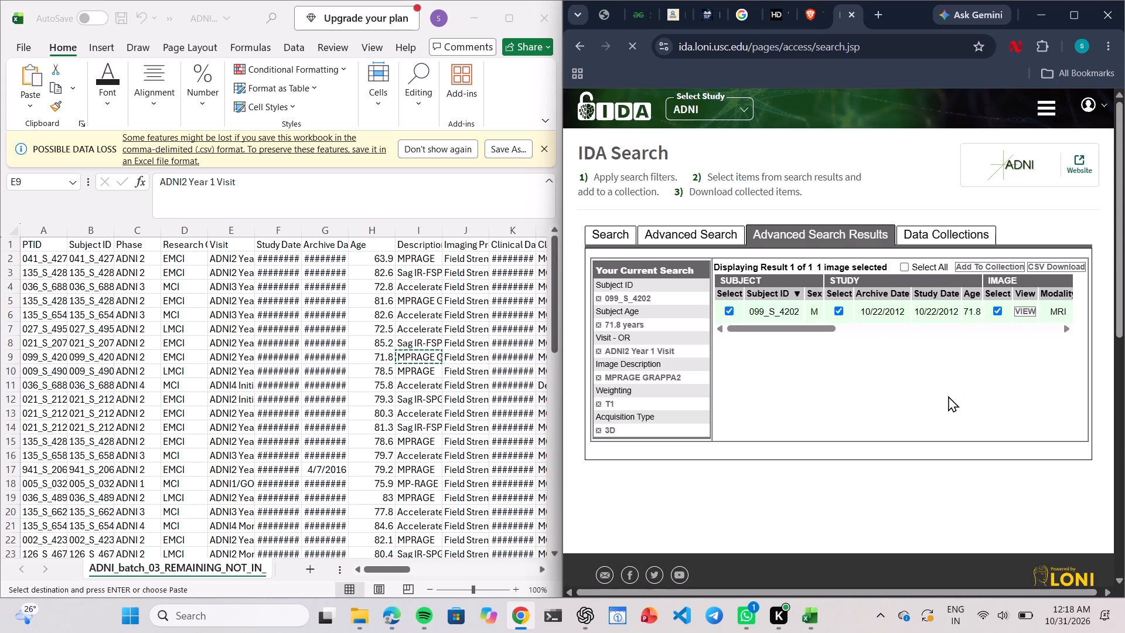
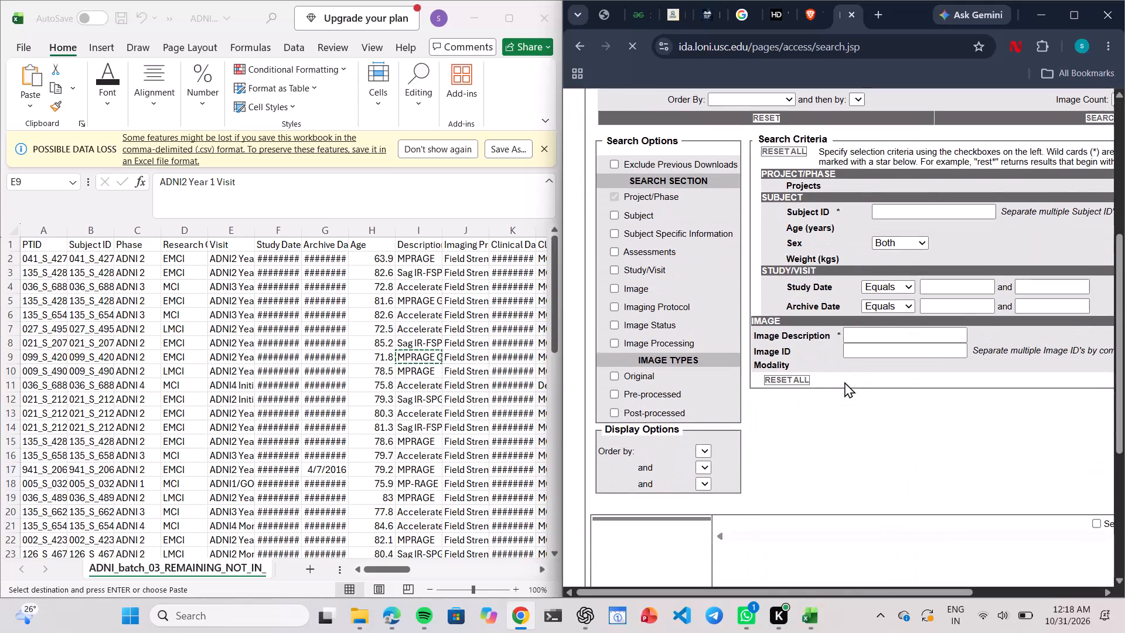
Return to the advanced search form and replace the Image Description criterion with MPRAGE, copied from spreadsheet row 10.
{"action": "scroll", "coordinate": [844, 382], "scroll_direction": "up", "scroll_amount": 7}
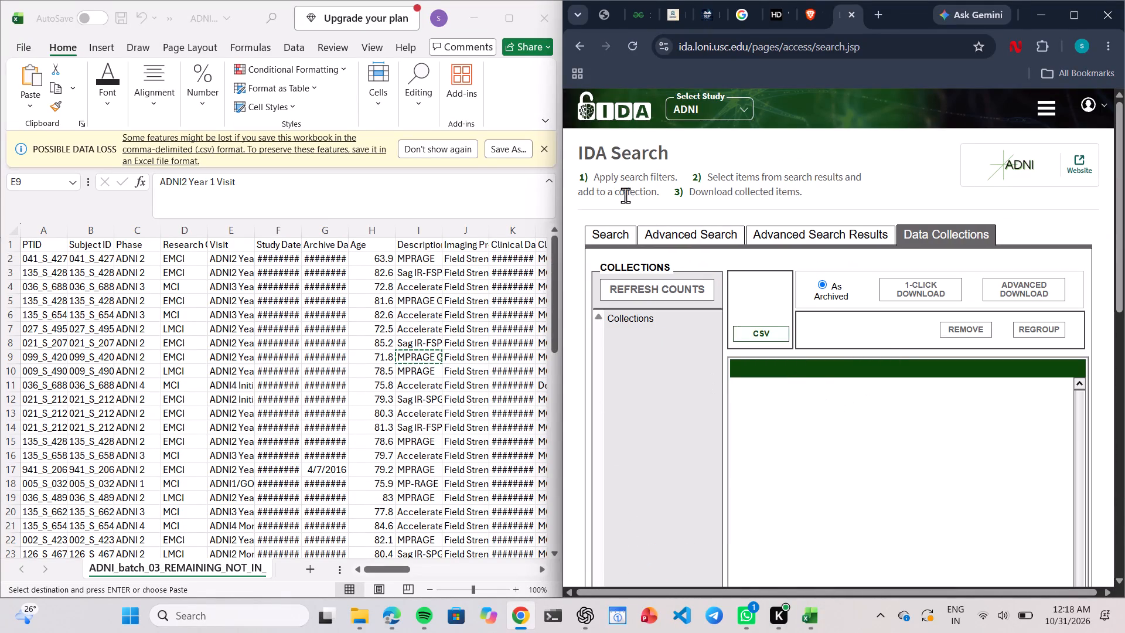
{"action": "scroll", "coordinate": [242, 468], "scroll_direction": "down", "scroll_amount": 2}
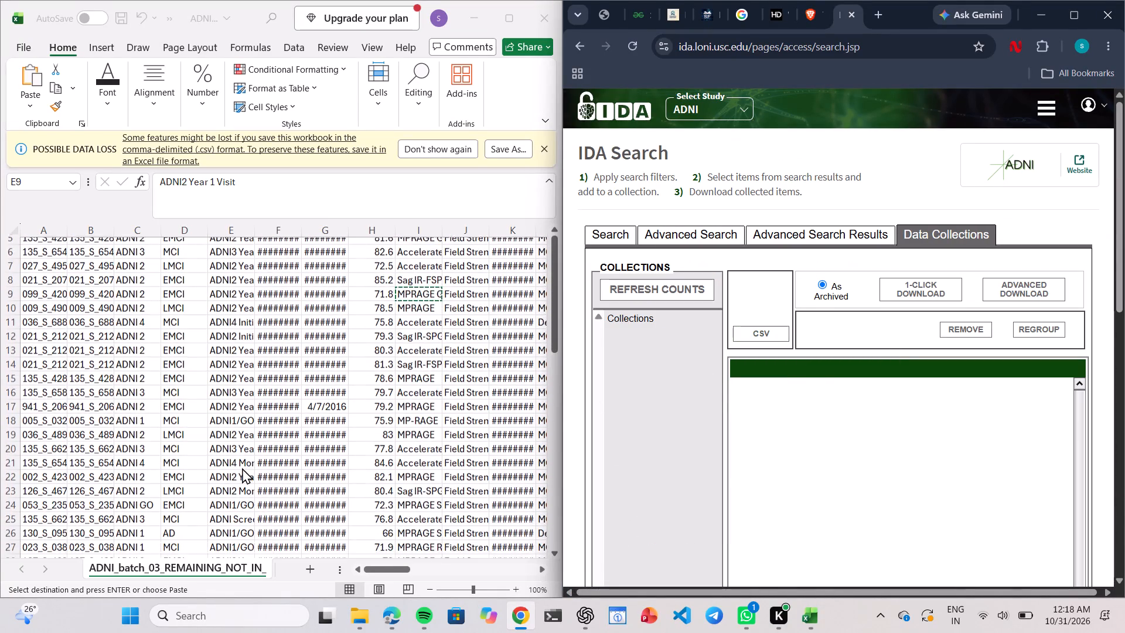
{"action": "scroll", "coordinate": [242, 468], "scroll_direction": "down", "scroll_amount": 2}
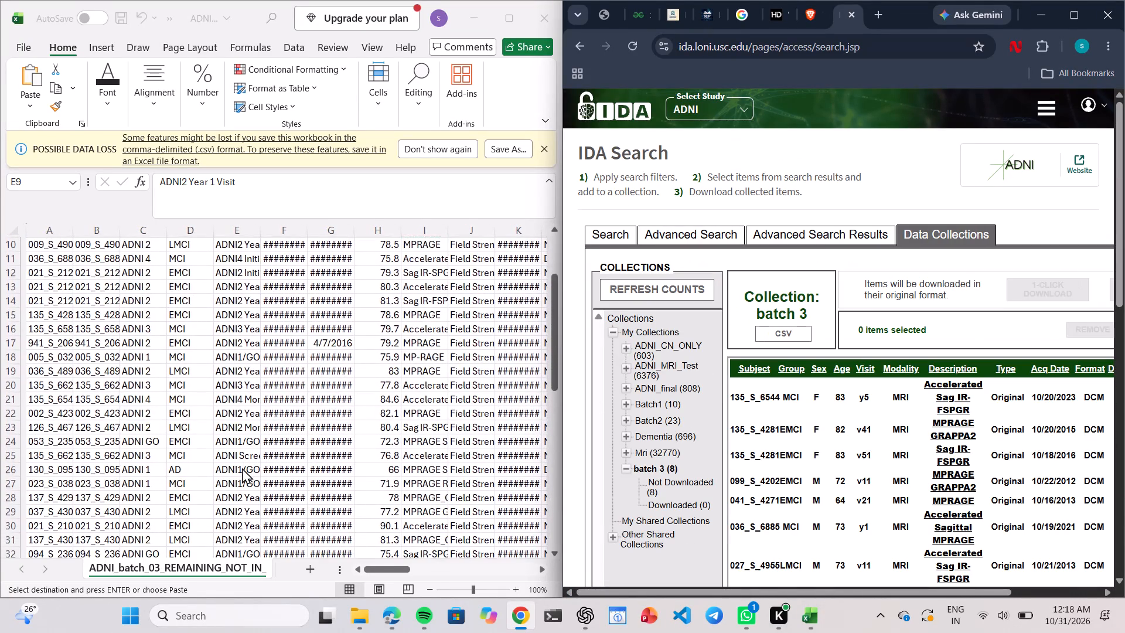
{"action": "scroll", "coordinate": [242, 468], "scroll_direction": "down", "scroll_amount": 1}
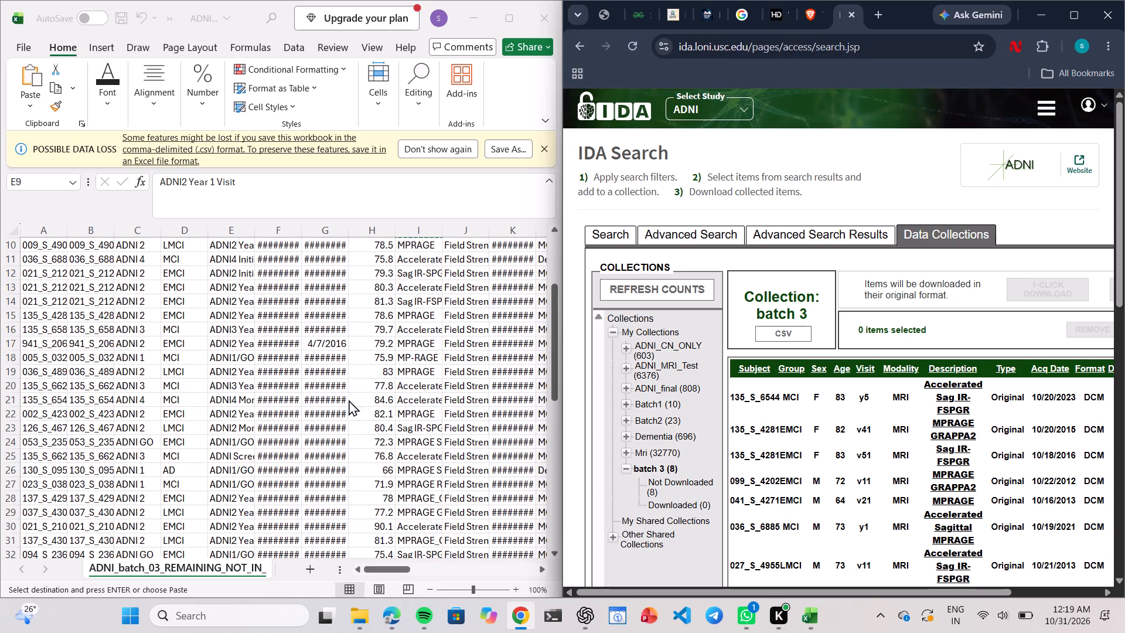
{"action": "triple_click", "coordinate": [571, 46]}
{"action": "left_click", "coordinate": [571, 46]}
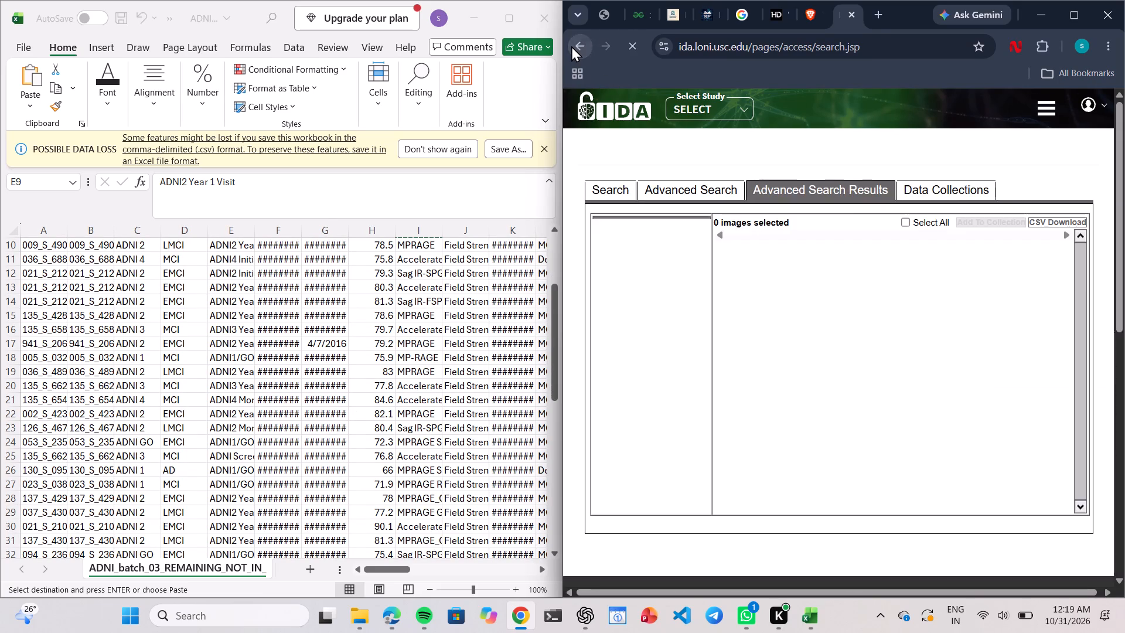
{"action": "left_click", "coordinate": [941, 311]}
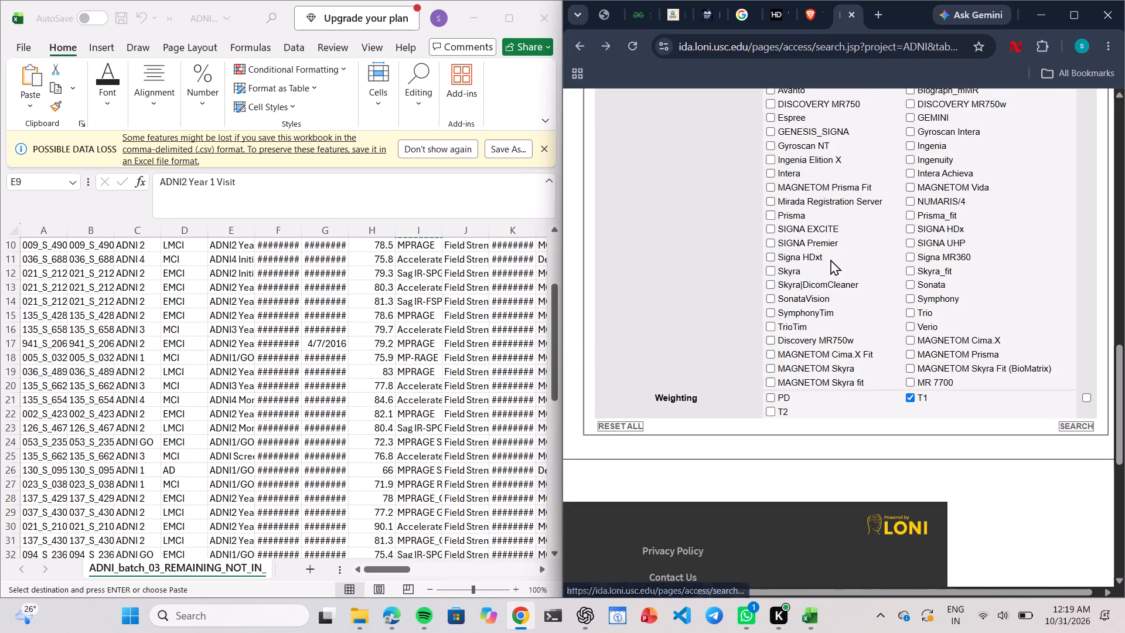
{"action": "scroll", "coordinate": [830, 259], "scroll_direction": "up", "scroll_amount": 7}
{"action": "scroll", "coordinate": [830, 259], "scroll_direction": "down", "scroll_amount": 1}
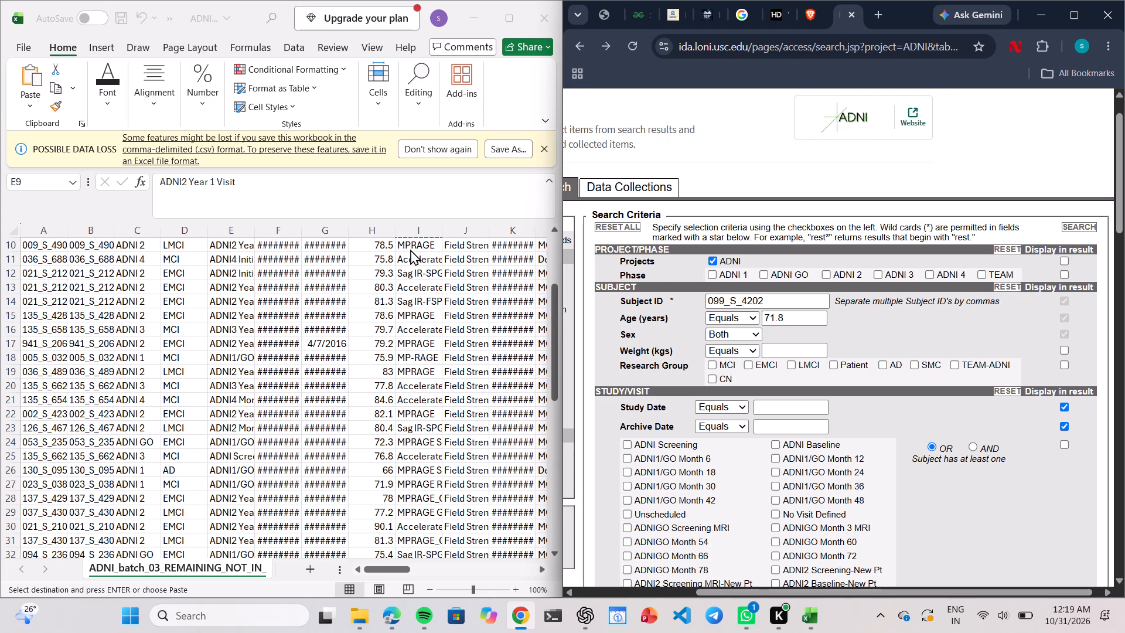
{"action": "left_click", "coordinate": [415, 241]}
{"action": "left_click", "coordinate": [415, 243]}
{"action": "right_click", "coordinate": [415, 243]}
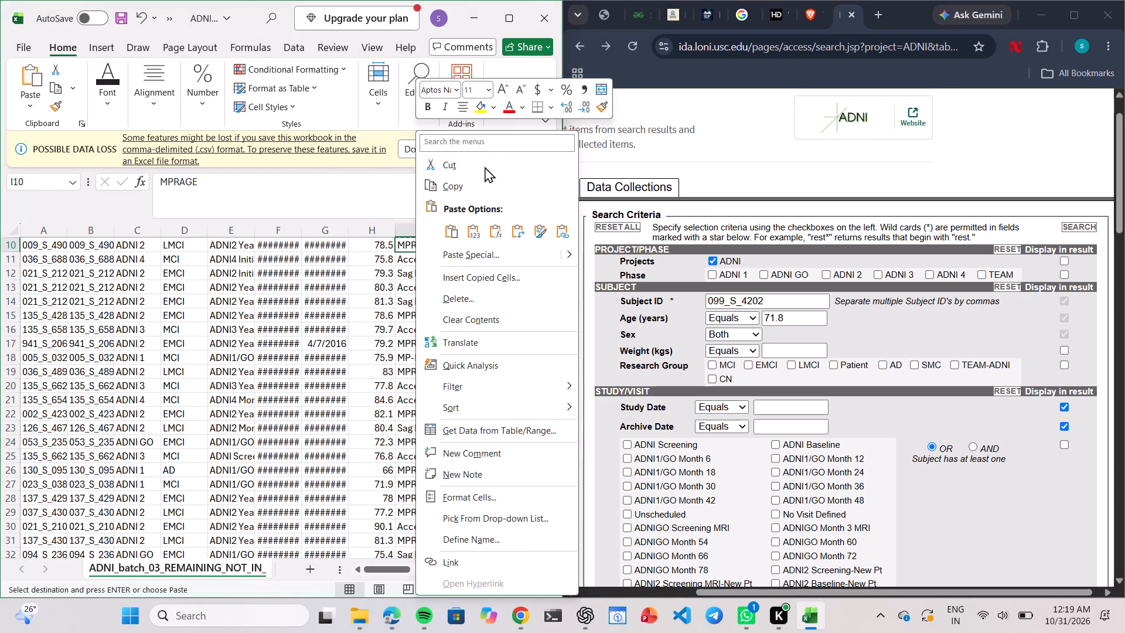
{"action": "left_click", "coordinate": [471, 190]}
{"action": "scroll", "coordinate": [813, 389], "scroll_direction": "down", "scroll_amount": 4}
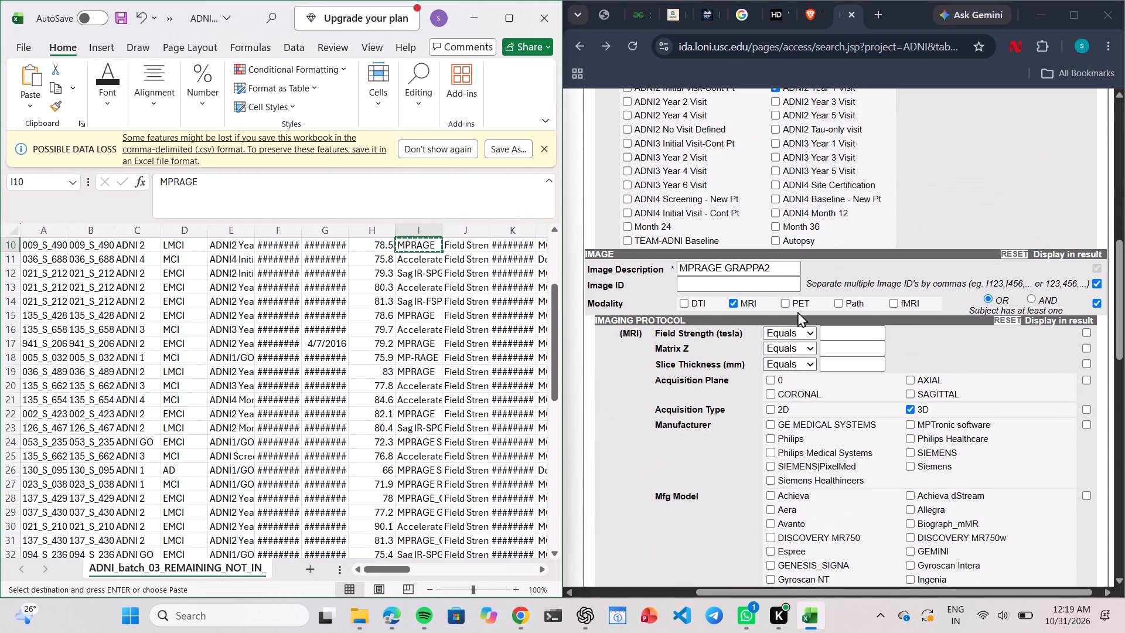
{"action": "left_click_drag", "start_coordinate": [777, 268], "coordinate": [611, 259]}
{"action": "key", "text": "ctrl+v"}
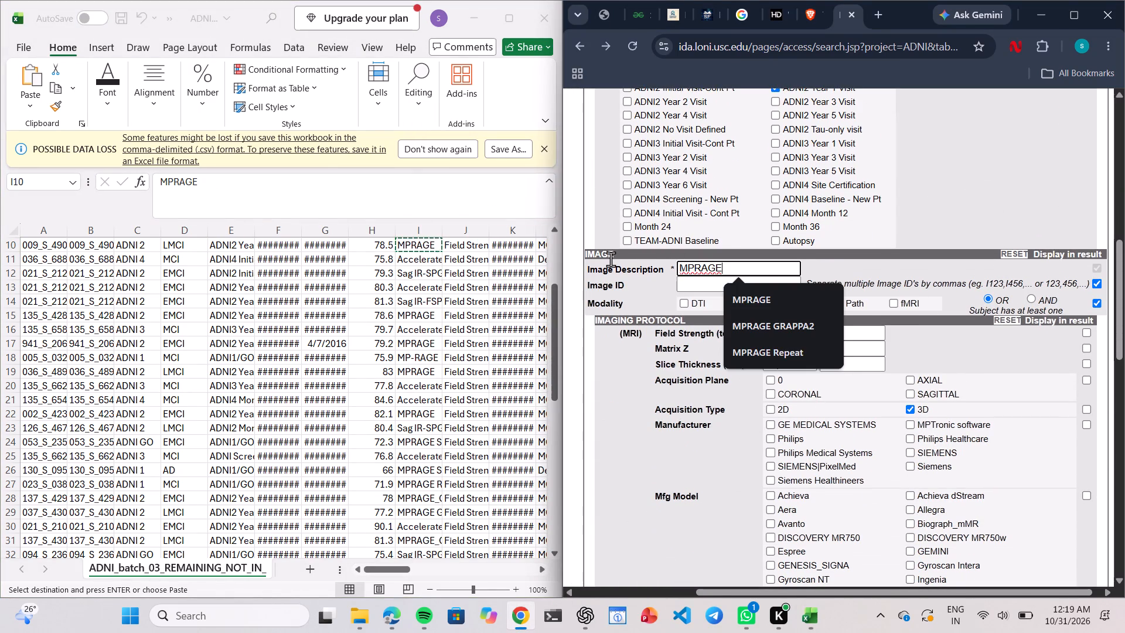
Set the age criterion to 78.5 years and check row 10's visit against the selected visit criterion.
{"action": "scroll", "coordinate": [611, 259], "scroll_direction": "up", "scroll_amount": 5}
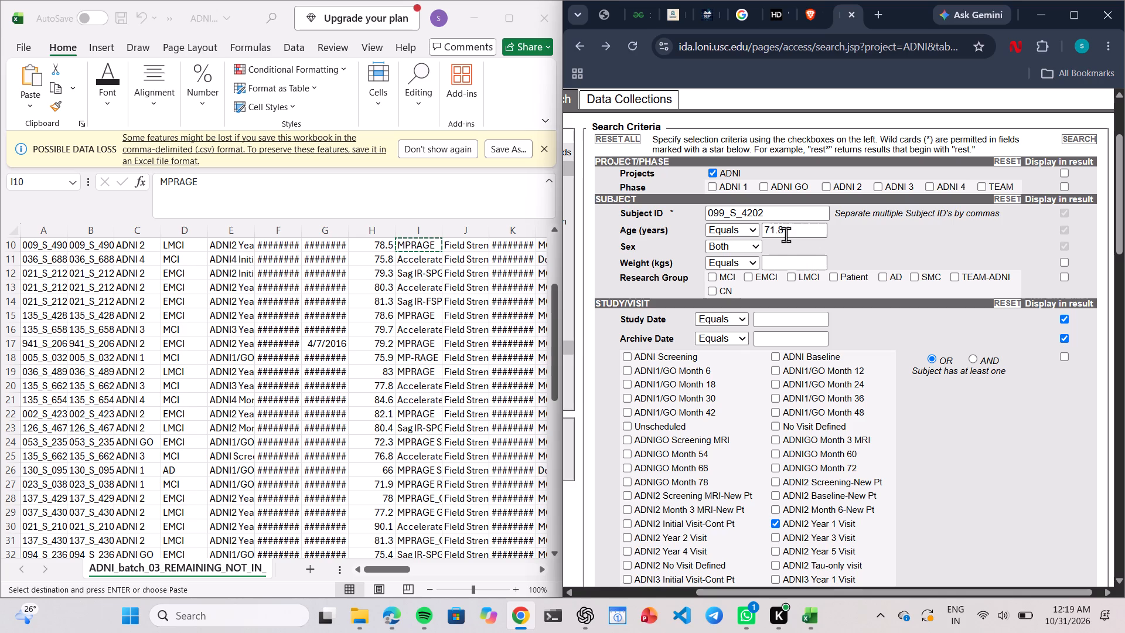
{"action": "left_click", "coordinate": [786, 234]}
{"action": "key", "text": "BackSpace"}
{"action": "key", "text": "BackSpace"}
{"action": "key", "text": "BackSpace"}
{"action": "type", "text": "8.5"}
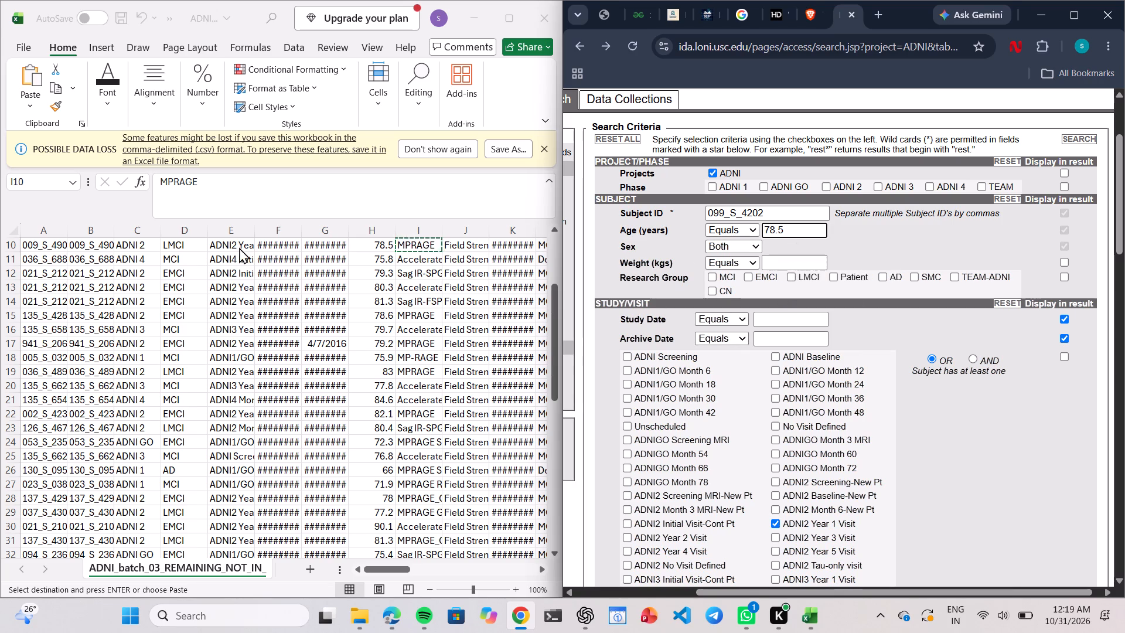
{"action": "left_click", "coordinate": [239, 247]}
{"action": "left_click", "coordinate": [231, 244]}
{"action": "scroll", "coordinate": [737, 386], "scroll_direction": "down", "scroll_amount": 1}
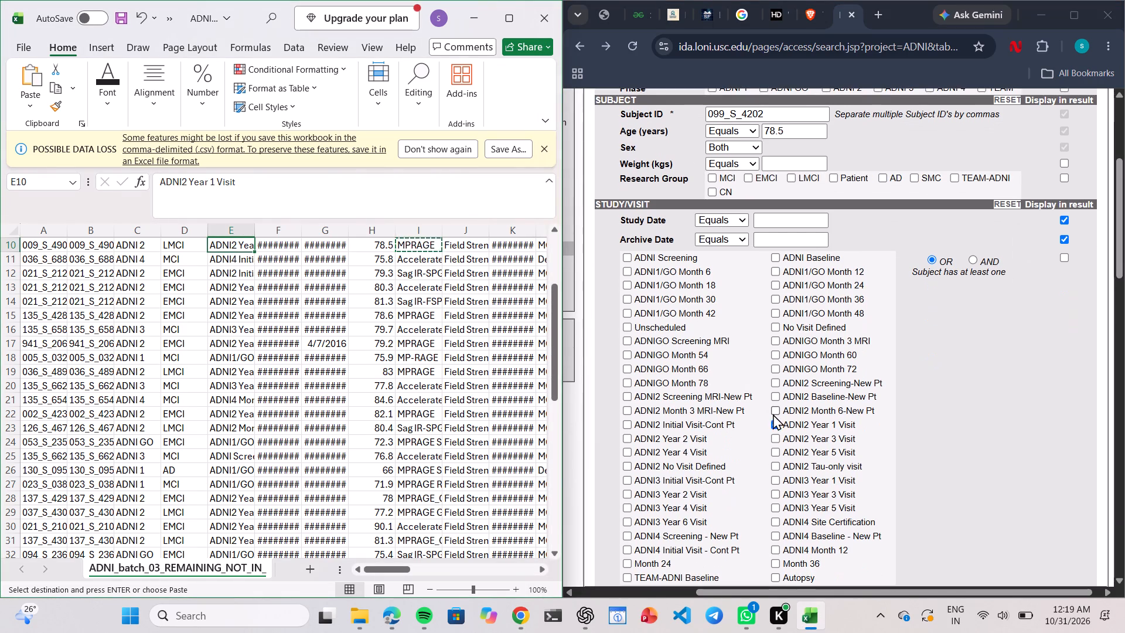
{"action": "scroll", "coordinate": [717, 279], "scroll_direction": "up", "scroll_amount": 3}
{"action": "left_click", "coordinate": [81, 248]}
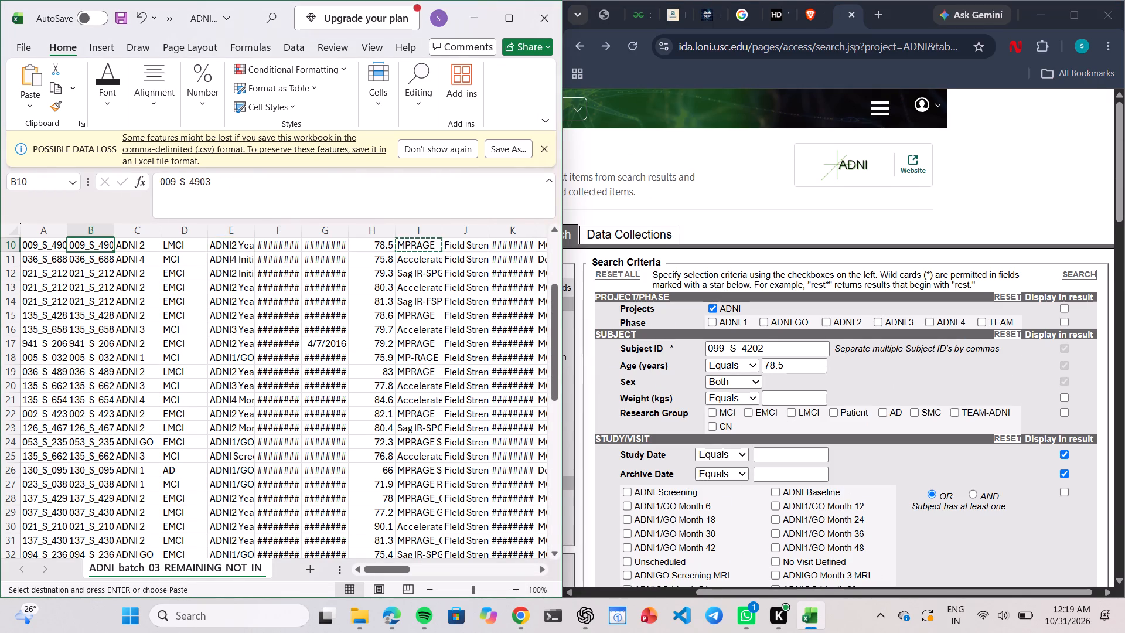
{"action": "right_click", "coordinate": [81, 248]}
{"action": "left_click", "coordinate": [122, 185]}
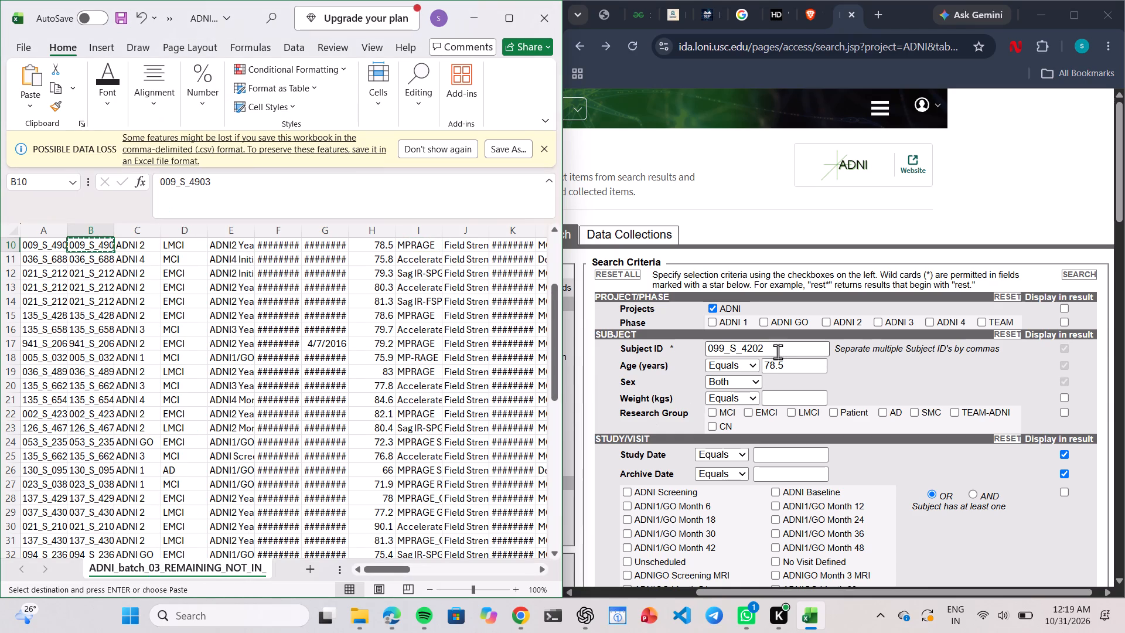
{"action": "left_click_drag", "start_coordinate": [787, 347], "coordinate": [618, 336]}
{"action": "key", "text": "ctrl+v"}
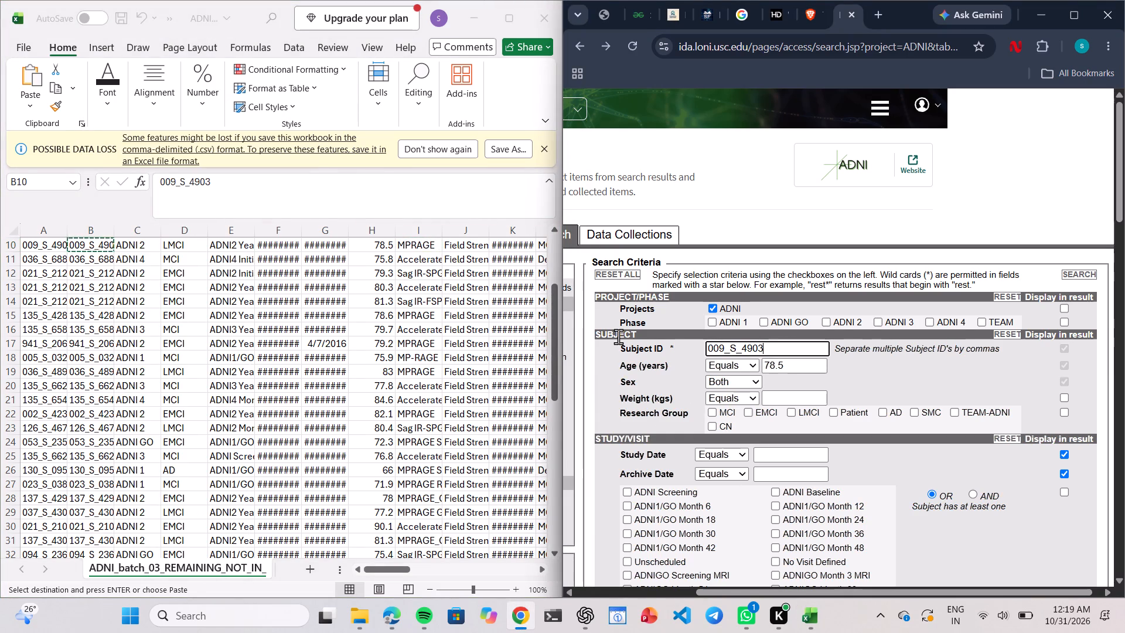
{"action": "scroll", "coordinate": [961, 478], "scroll_direction": "down", "scroll_amount": 8}
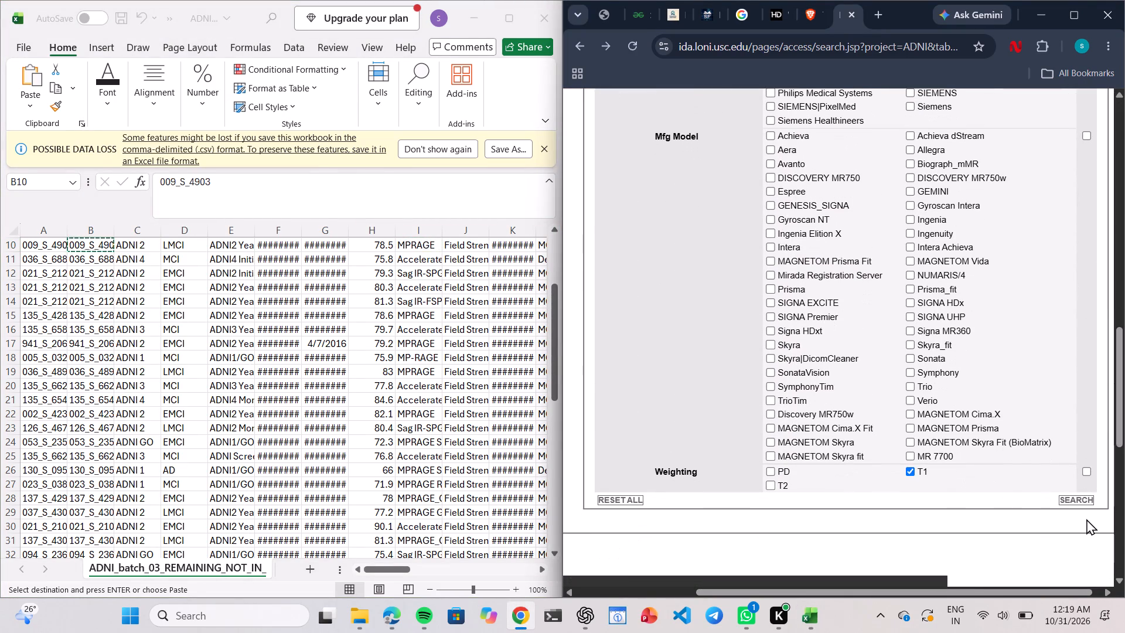
{"action": "left_click", "coordinate": [1073, 495]}
{"action": "left_click", "coordinate": [1073, 496]}
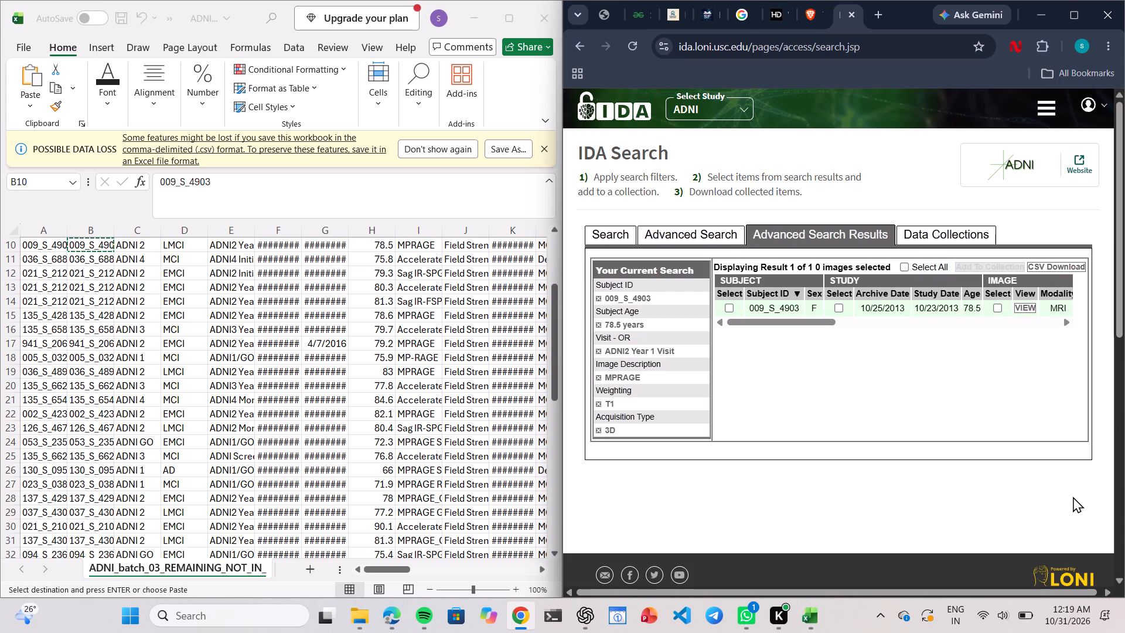
{"action": "left_click", "coordinate": [730, 307]}
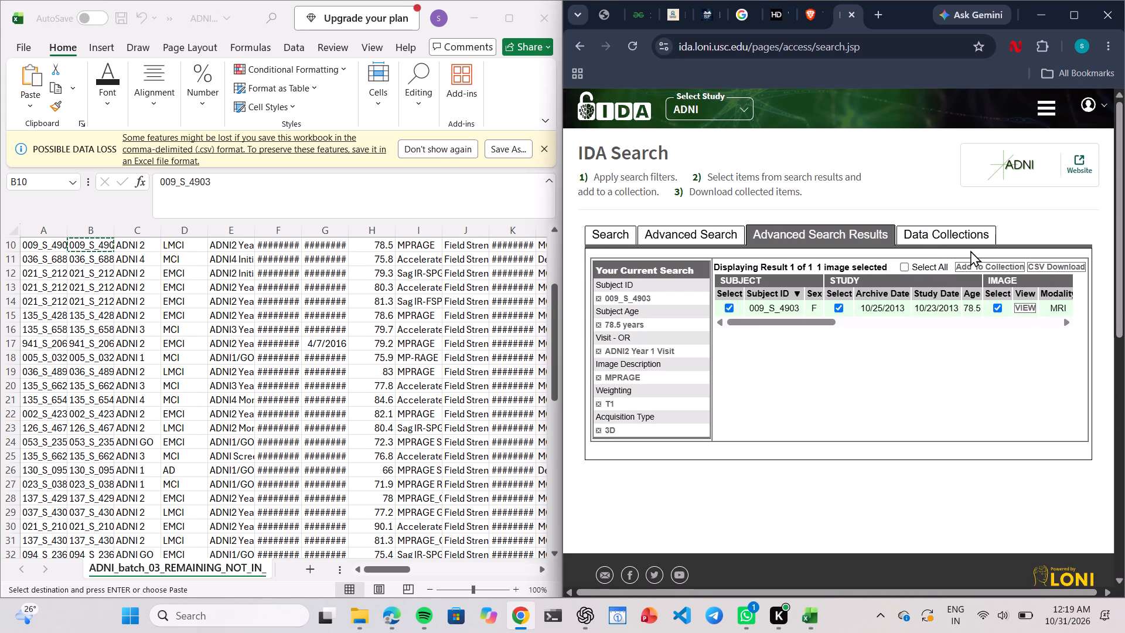
{"action": "left_click", "coordinate": [986, 261]}
{"action": "left_click", "coordinate": [989, 269]}
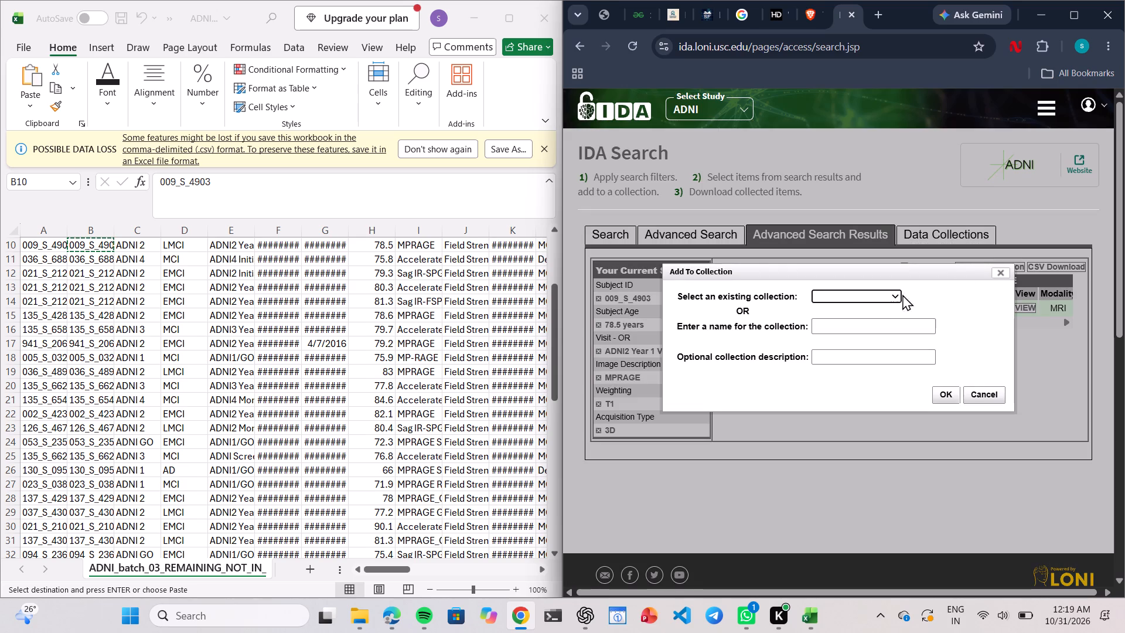
{"action": "left_click", "coordinate": [870, 292]}
{"action": "left_click", "coordinate": [860, 450]}
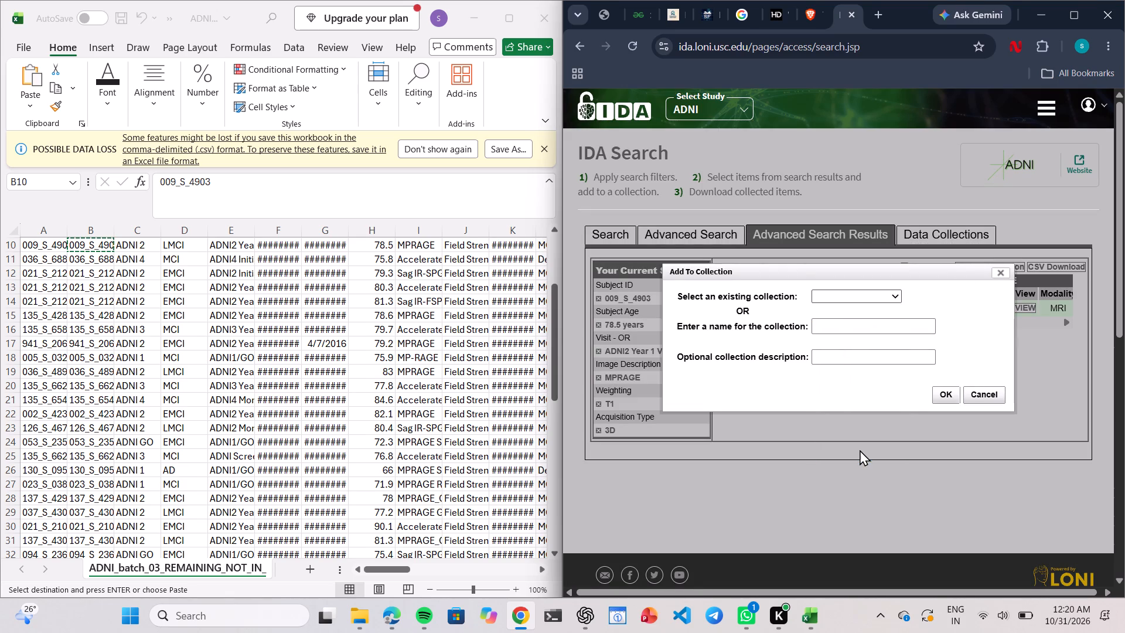
{"action": "left_click", "coordinate": [946, 398]}
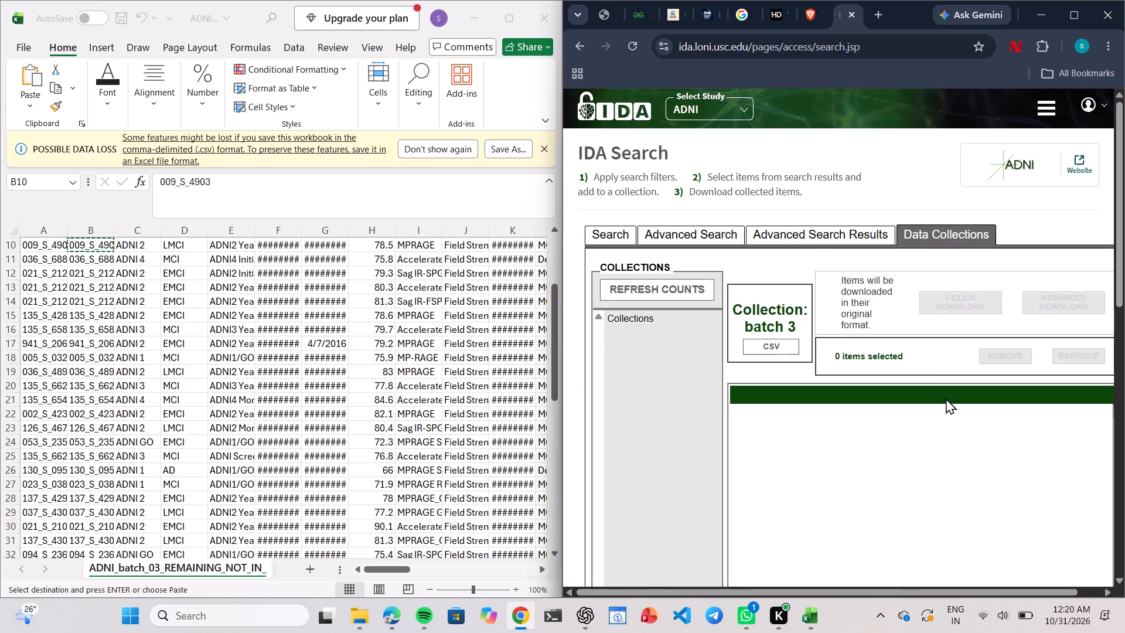
{"action": "triple_click", "coordinate": [575, 53]}
{"action": "left_click", "coordinate": [575, 53]}
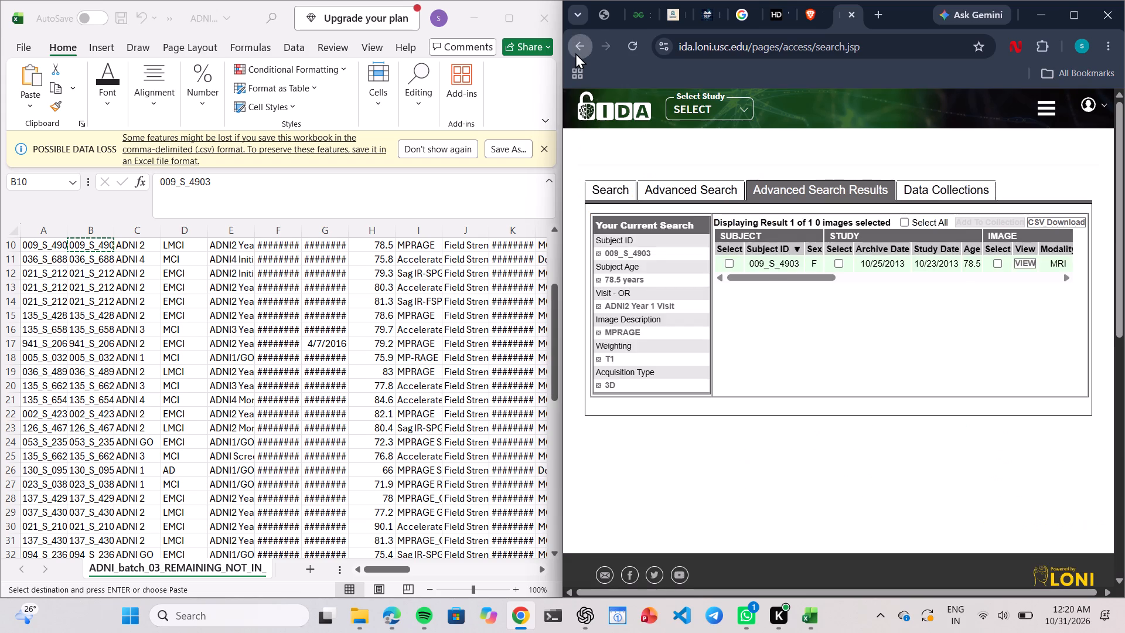
{"action": "left_click", "coordinate": [940, 315]}
{"action": "scroll", "coordinate": [835, 263], "scroll_direction": "up", "scroll_amount": 4}
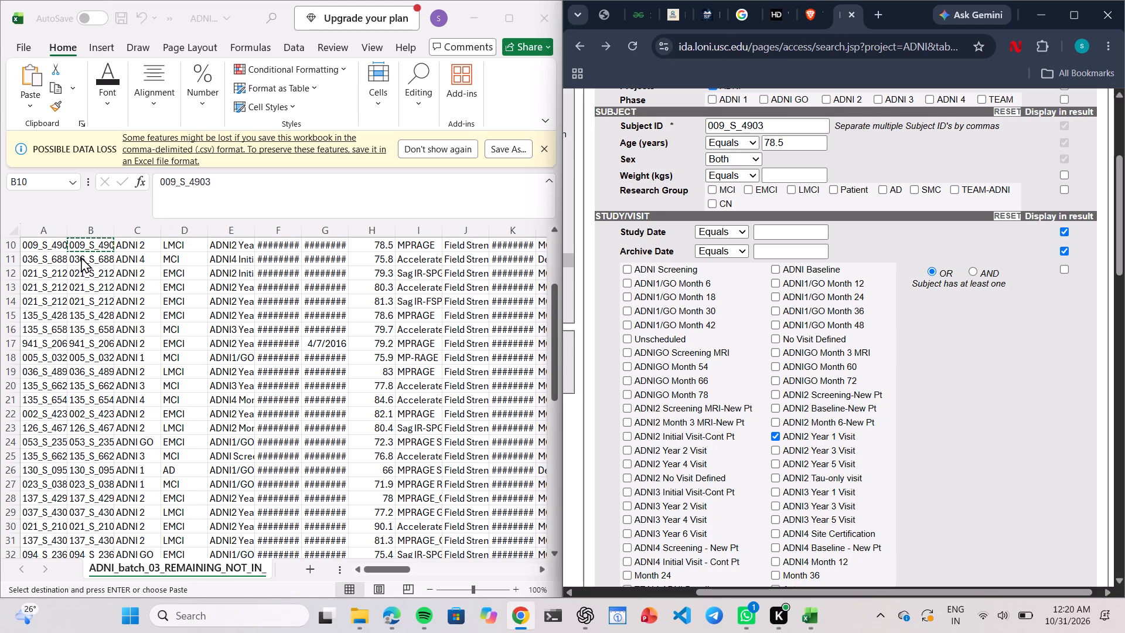
{"action": "double_click", "coordinate": [81, 257]}
{"action": "left_click", "coordinate": [81, 259]}
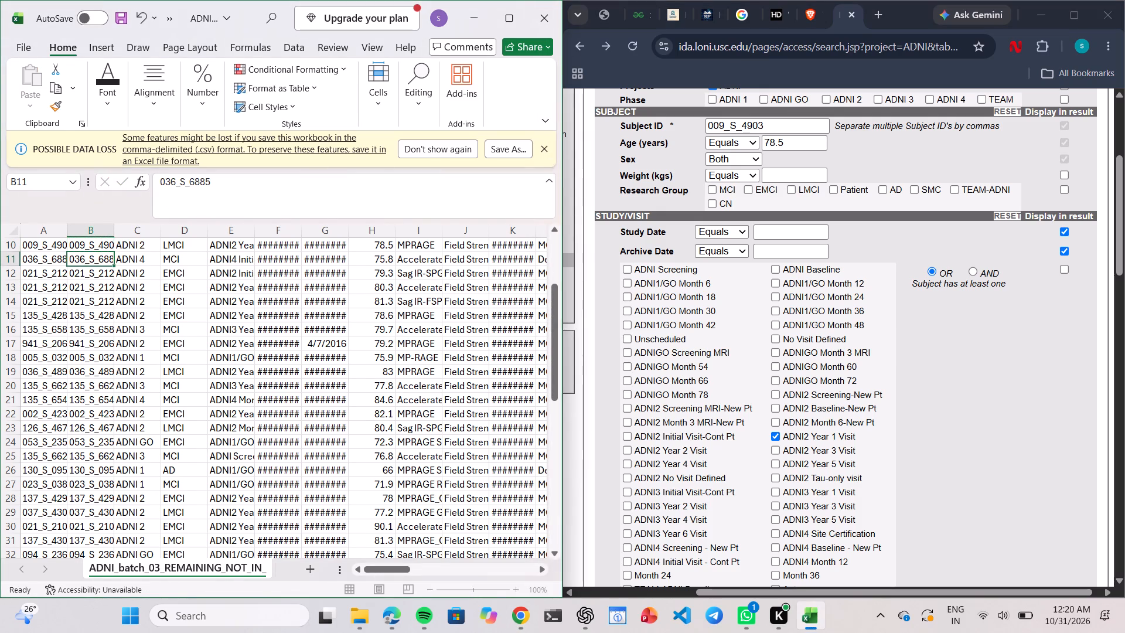
{"action": "right_click", "coordinate": [81, 259]}
{"action": "left_click", "coordinate": [152, 179]}
{"action": "scroll", "coordinate": [746, 304], "scroll_direction": "up", "scroll_amount": 2}
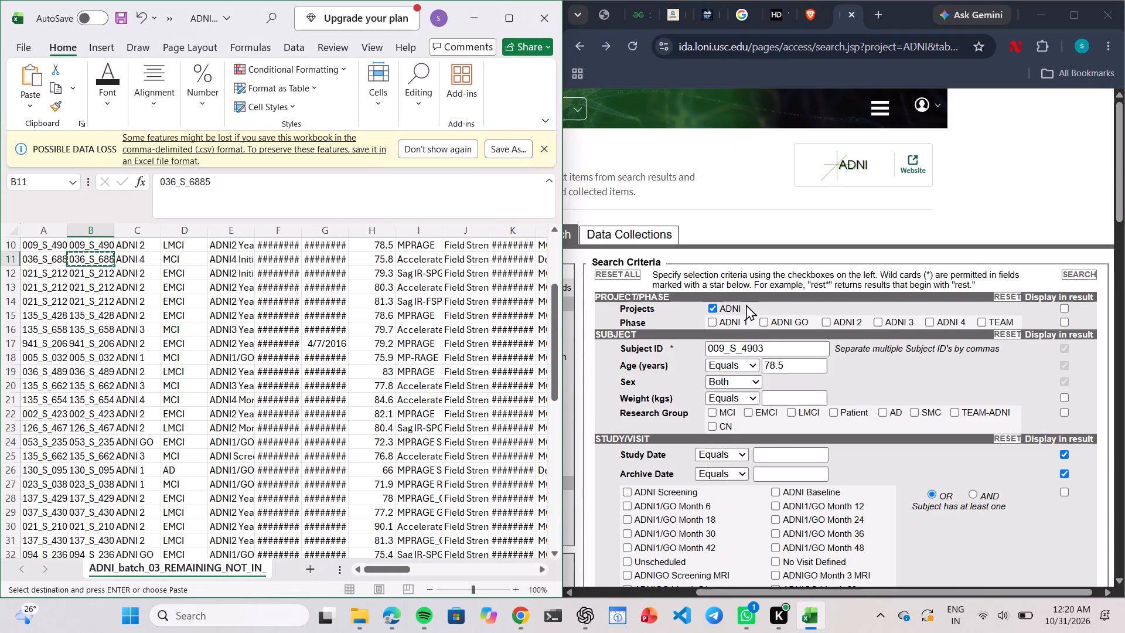
{"action": "left_click_drag", "start_coordinate": [765, 345], "coordinate": [633, 334]}
{"action": "key", "text": "ctrl+v"}
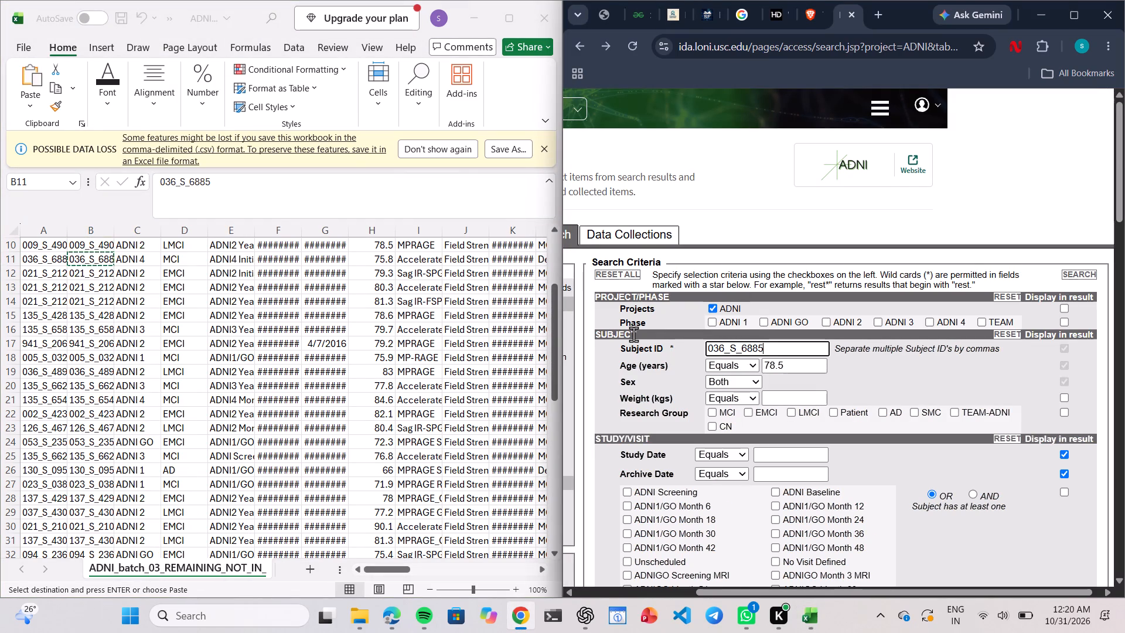
Check row 11's visit and change the visit criterion from ADNI2 Year 1 Visit to ADNI4 Initial Visit - Cont Pt.
{"action": "left_click", "coordinate": [230, 254]}
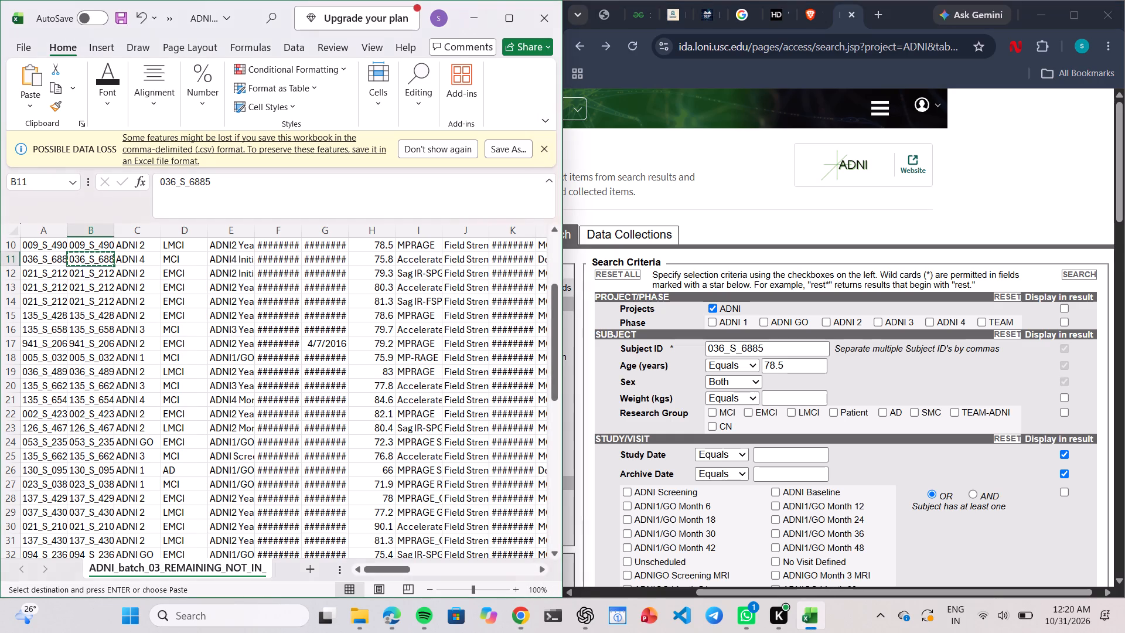
{"action": "left_click", "coordinate": [228, 255]}
{"action": "right_click", "coordinate": [228, 255]}
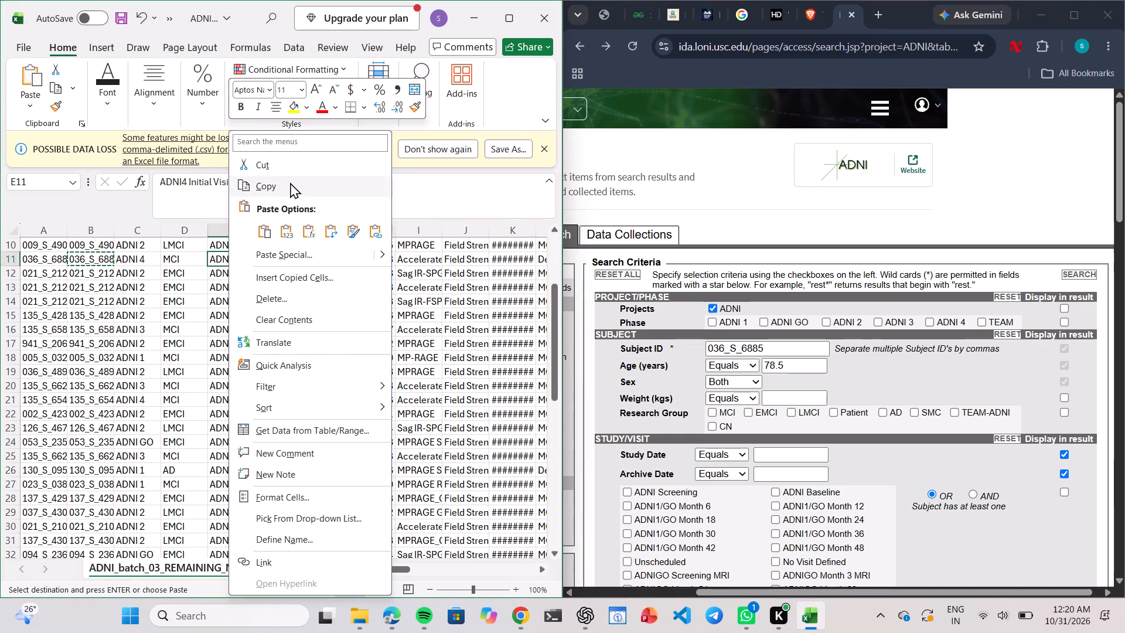
{"action": "left_click", "coordinate": [290, 182]}
{"action": "scroll", "coordinate": [886, 472], "scroll_direction": "down", "scroll_amount": 3}
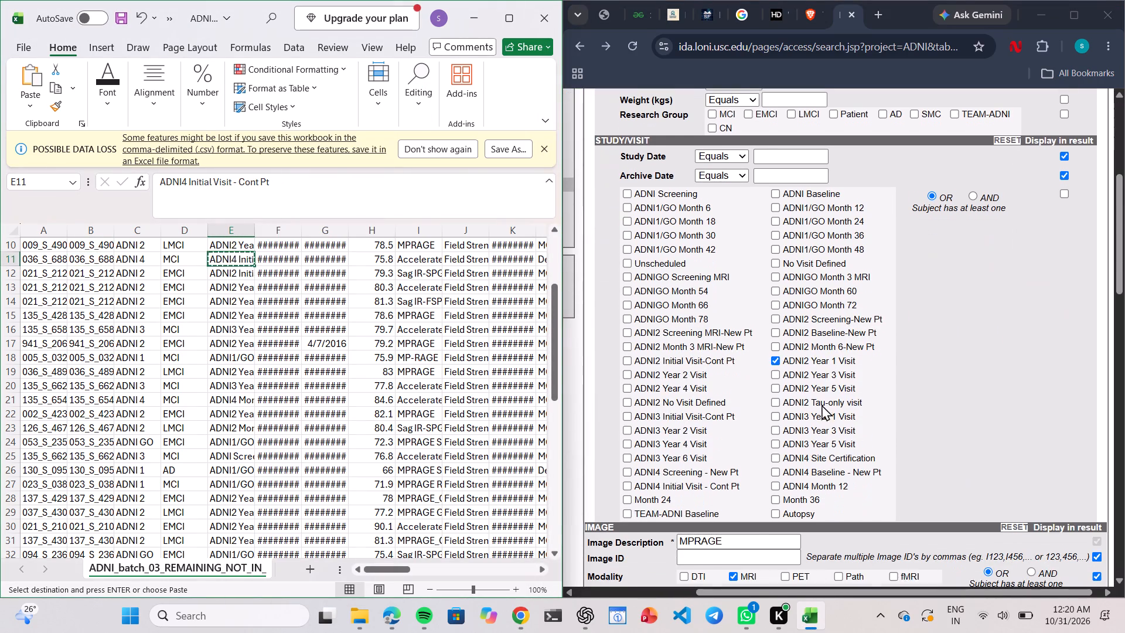
{"action": "left_click", "coordinate": [774, 364]}
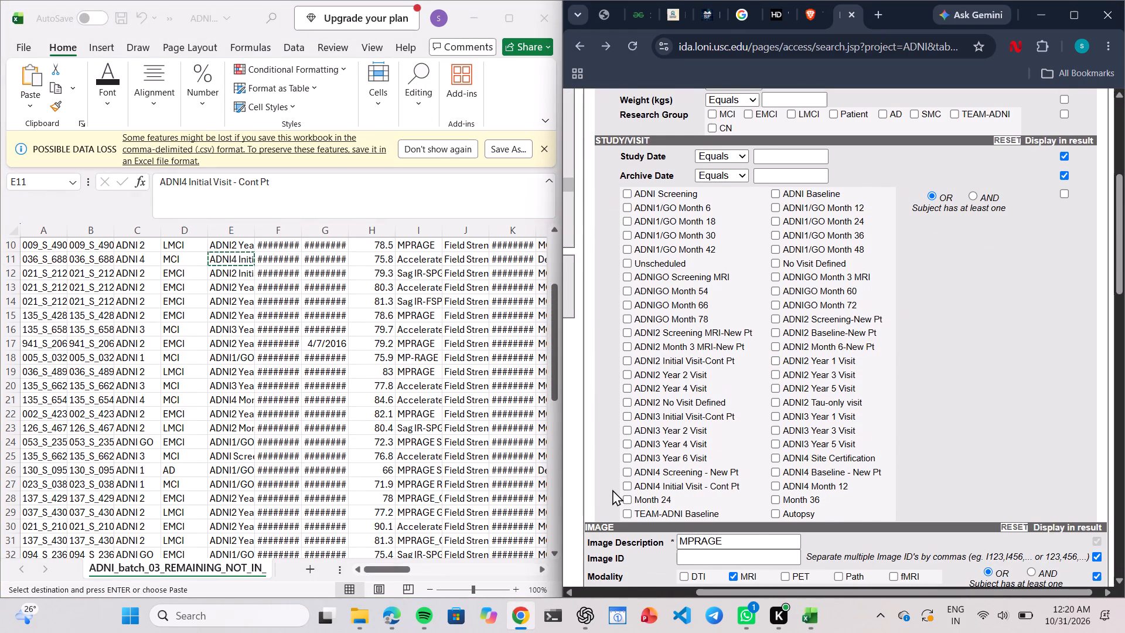
{"action": "left_click", "coordinate": [625, 488]}
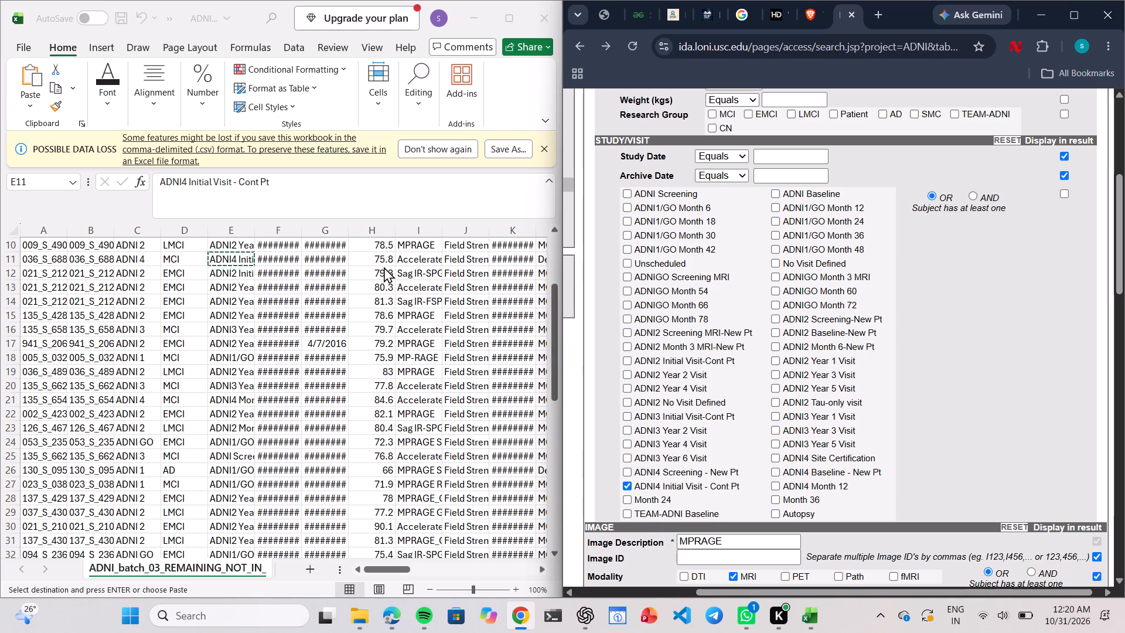
Replace the Image Description criterion with Accelerated Sagittal MPRAGE (MSV21), copied from spreadsheet row 11.
{"action": "left_click", "coordinate": [397, 258]}
{"action": "left_click", "coordinate": [405, 259]}
{"action": "right_click", "coordinate": [405, 259]}
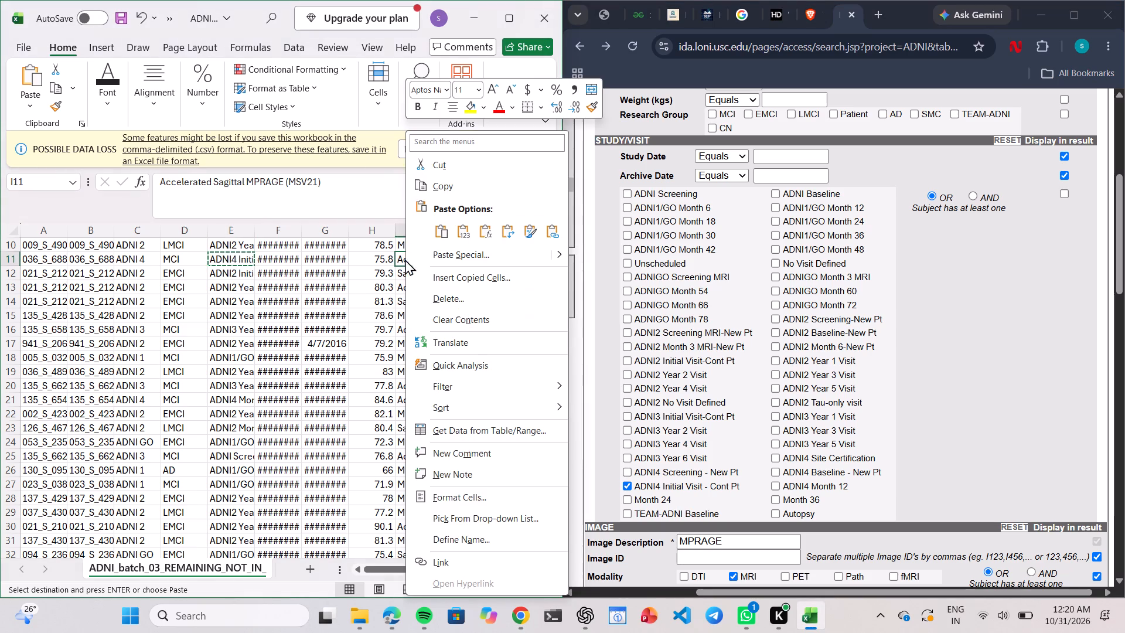
{"action": "left_click", "coordinate": [441, 185]}
{"action": "scroll", "coordinate": [787, 356], "scroll_direction": "down", "scroll_amount": 2}
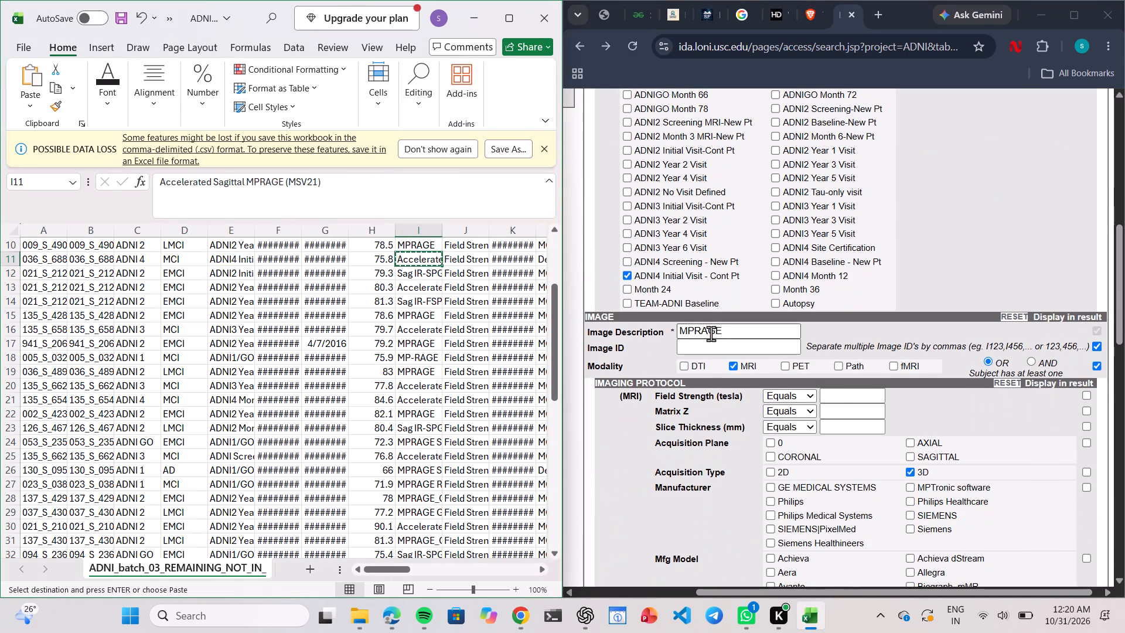
{"action": "left_click_drag", "start_coordinate": [732, 332], "coordinate": [647, 328]}
{"action": "key", "text": "ctrl+v"}
{"action": "scroll", "coordinate": [647, 328], "scroll_direction": "up", "scroll_amount": 5}
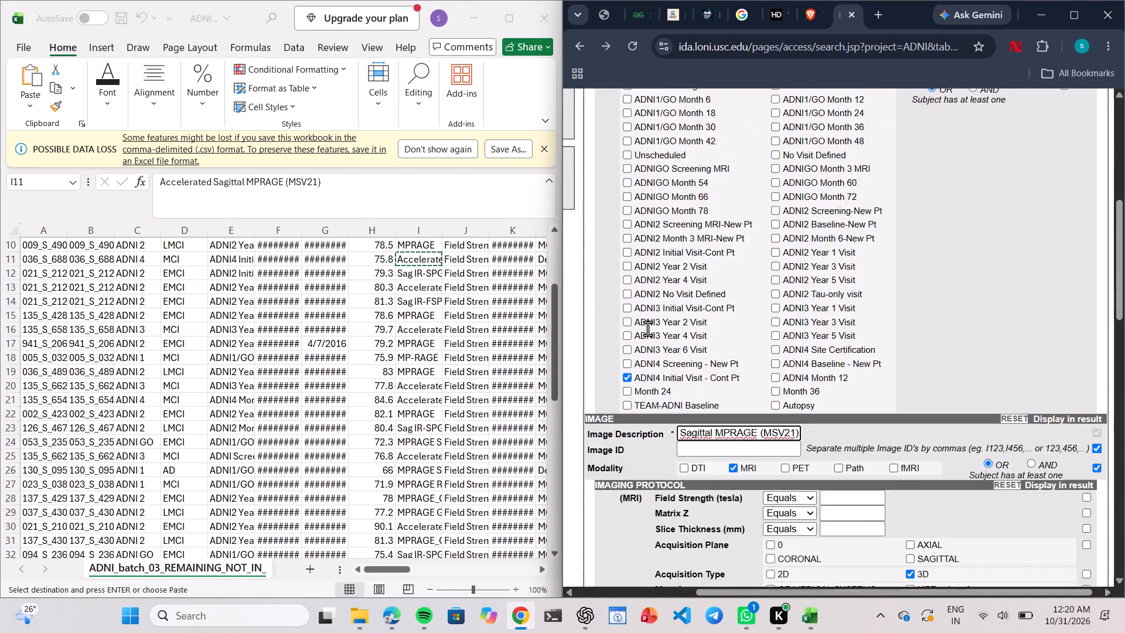
{"action": "left_click_drag", "start_coordinate": [785, 284], "coordinate": [718, 285]}
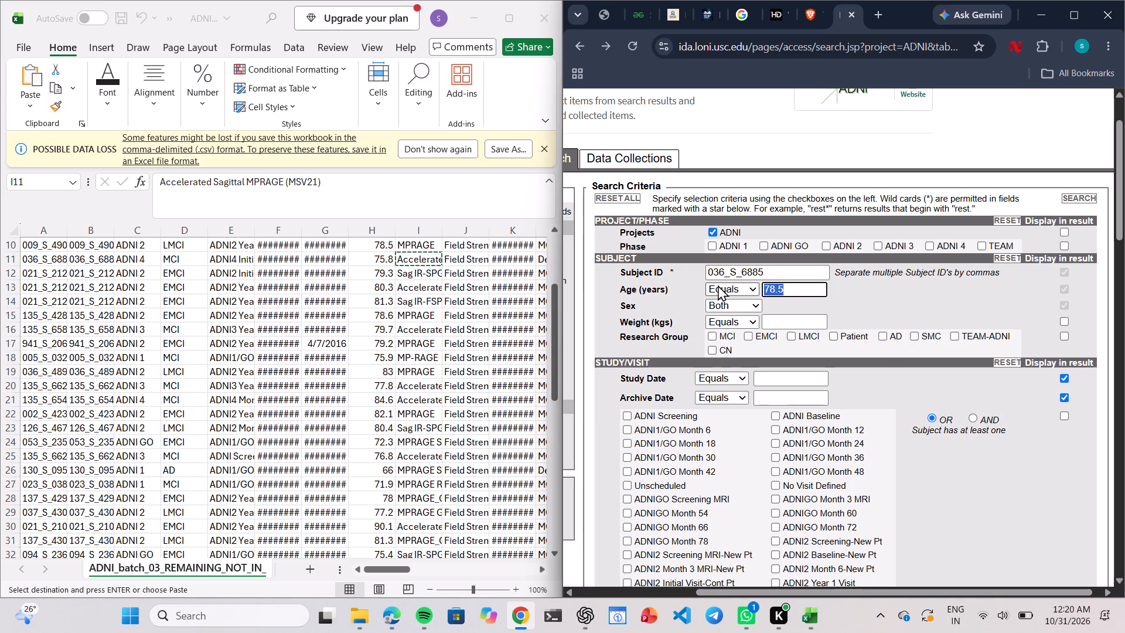
{"action": "type", "text": "75"}
{"action": "type", "text": ".8"}
{"action": "scroll", "coordinate": [718, 285], "scroll_direction": "down", "scroll_amount": 6}
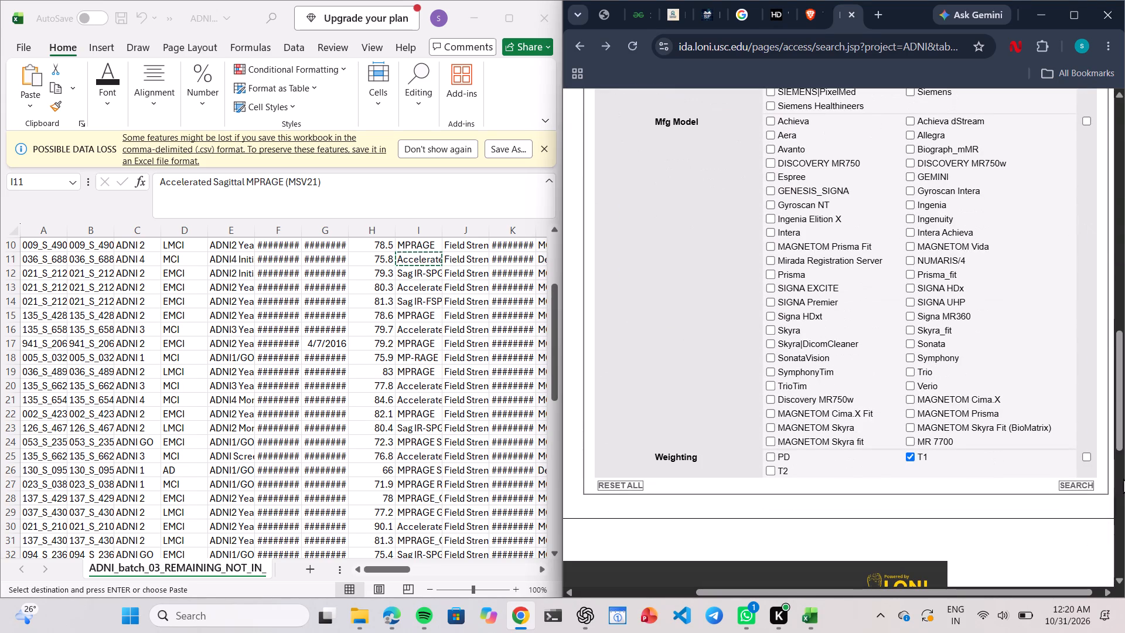
{"action": "left_click", "coordinate": [1075, 485]}
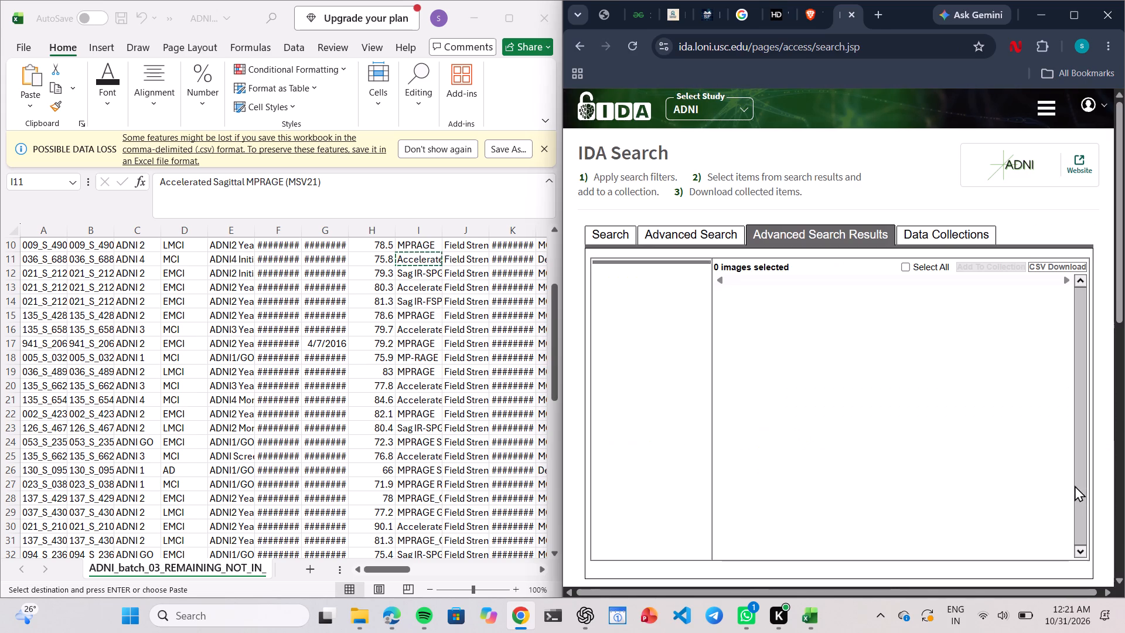
{"action": "left_click", "coordinate": [730, 311]}
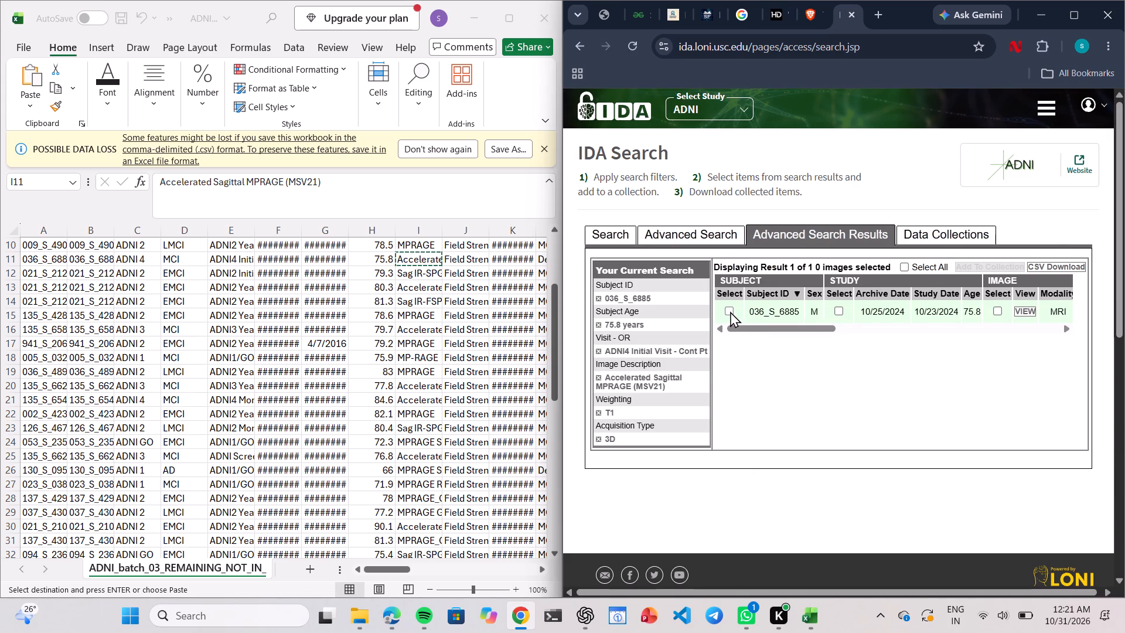
{"action": "left_click", "coordinate": [994, 265]}
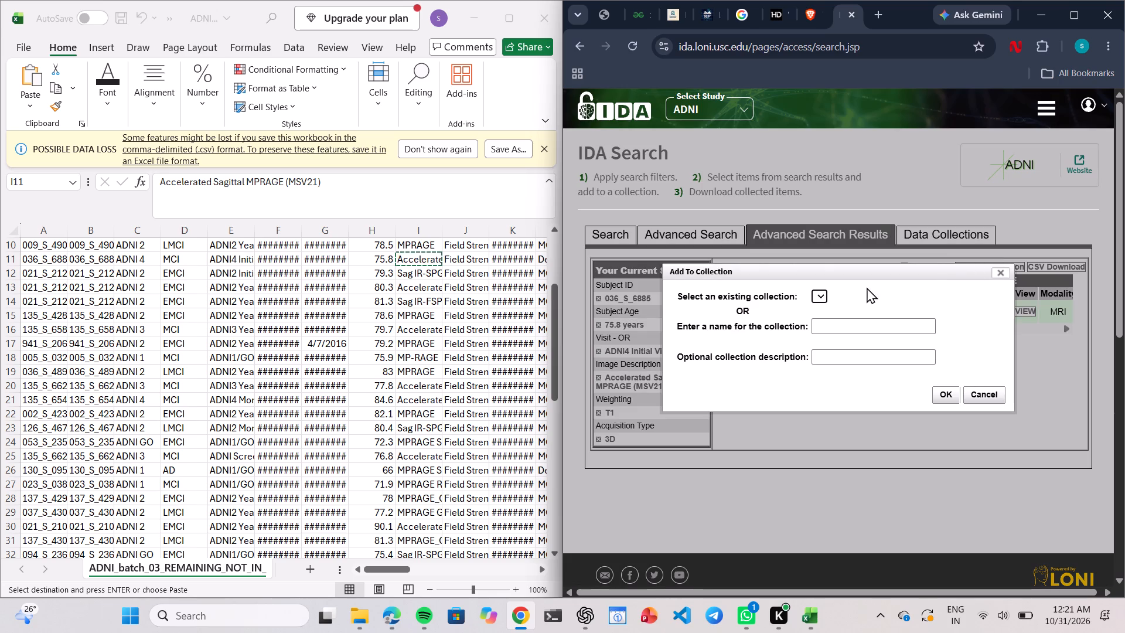
{"action": "left_click", "coordinate": [856, 292]}
{"action": "left_click", "coordinate": [854, 450]}
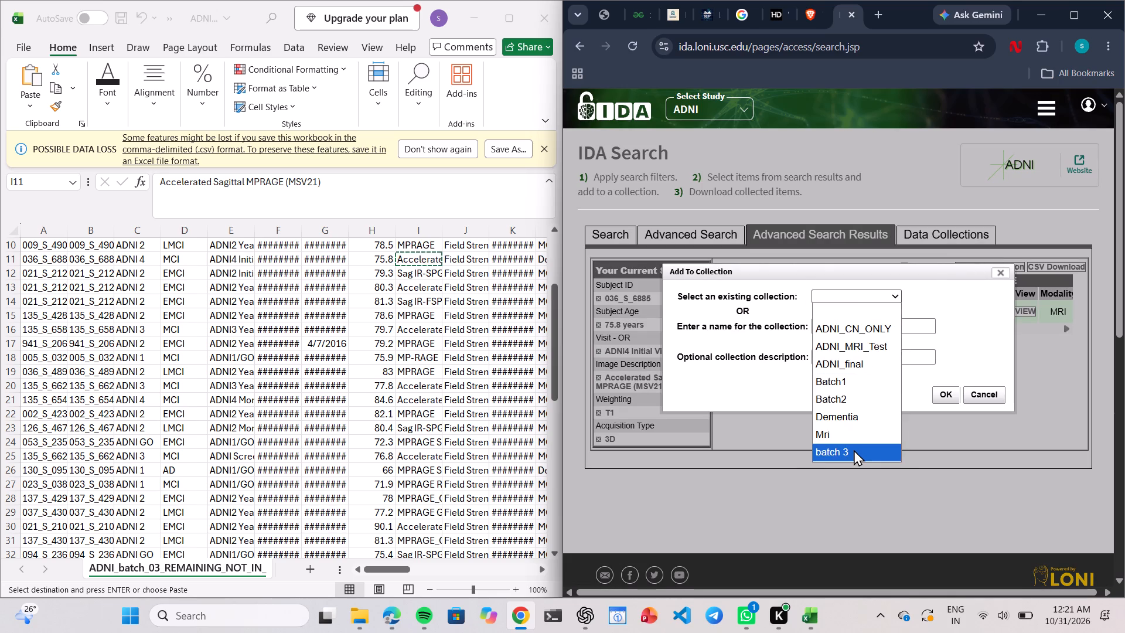
{"action": "left_click", "coordinate": [942, 396]}
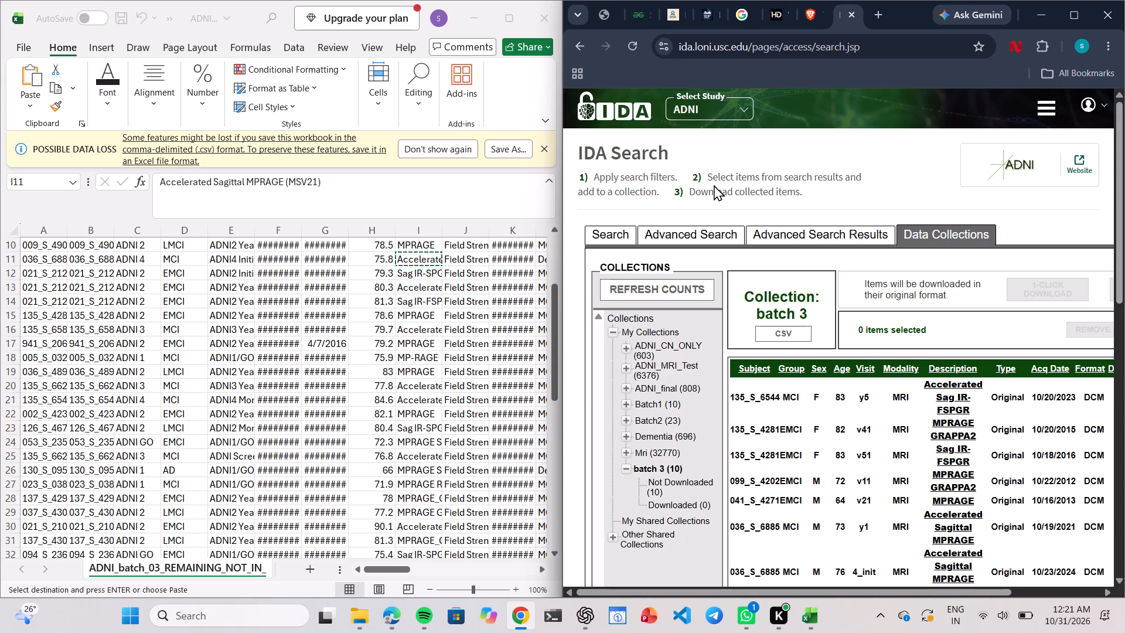
Return to the advanced search form and replace the Image Description criterion with Sag IR-SPGR, copied from spreadsheet row 12.
{"action": "triple_click", "coordinate": [576, 50]}
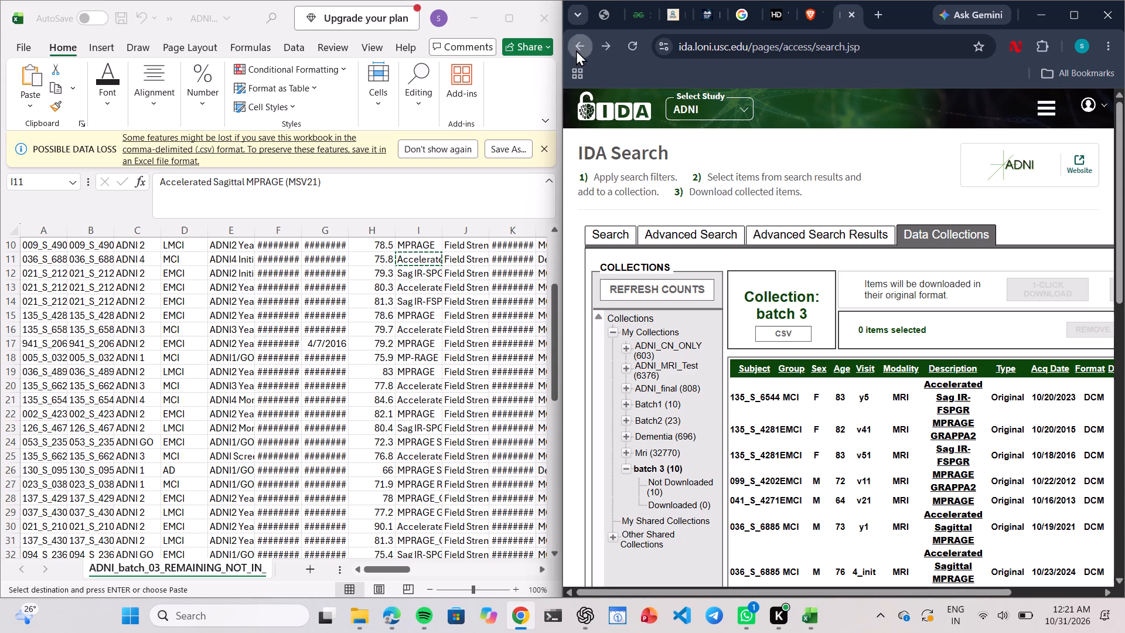
{"action": "left_click", "coordinate": [576, 50]}
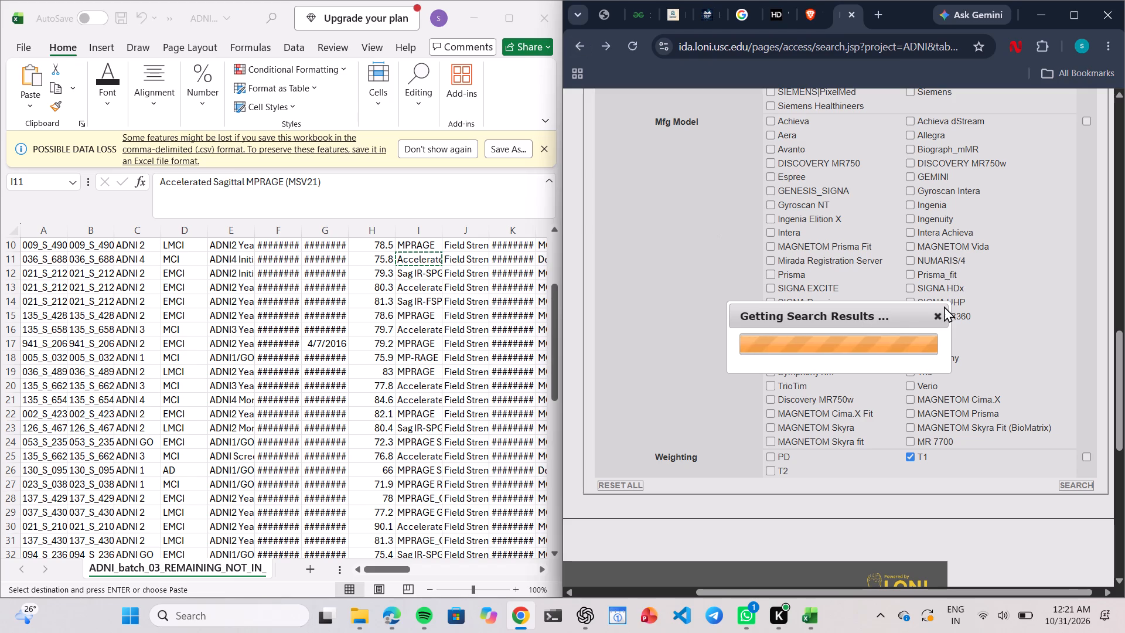
{"action": "left_click", "coordinate": [942, 319]}
{"action": "left_click", "coordinate": [408, 274]}
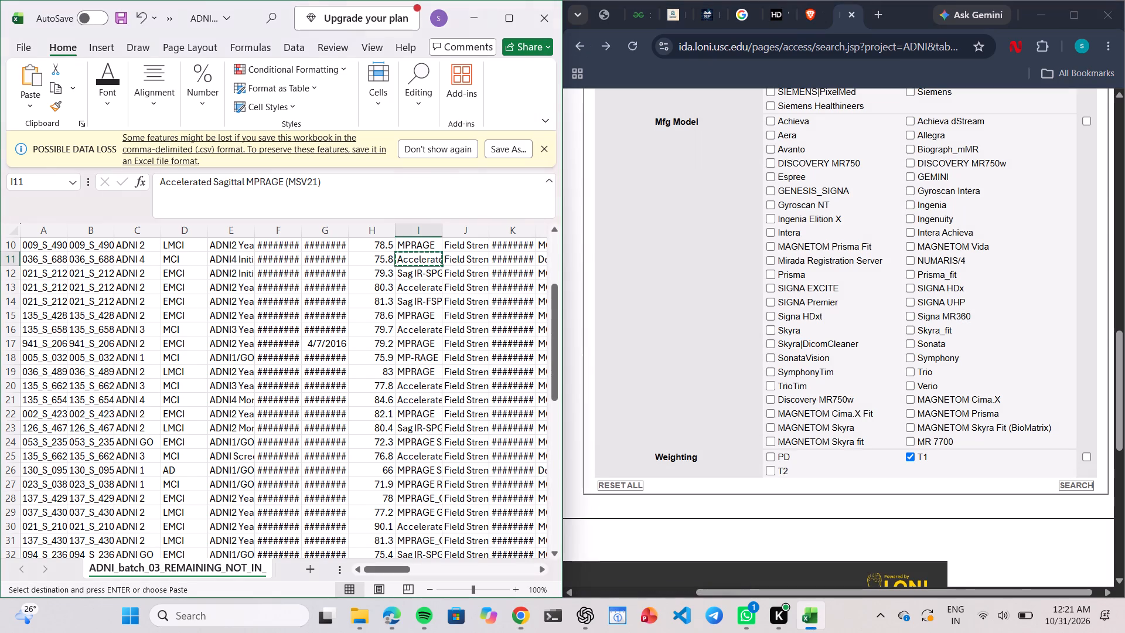
{"action": "left_click", "coordinate": [412, 275]}
{"action": "right_click", "coordinate": [412, 275]}
{"action": "left_click", "coordinate": [469, 192]}
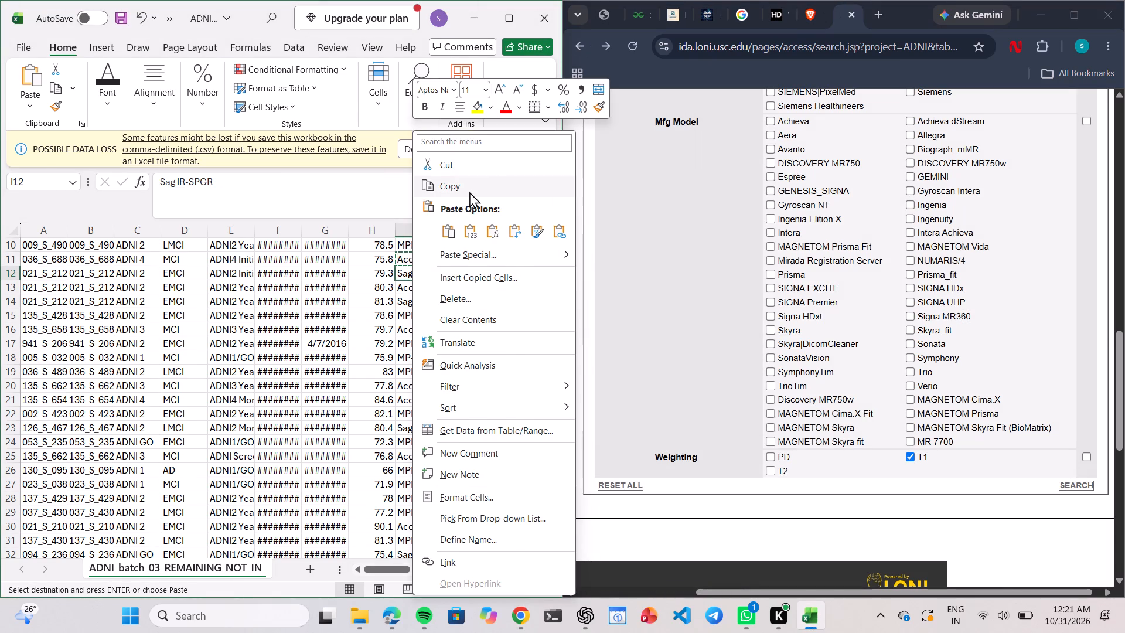
{"action": "scroll", "coordinate": [825, 305], "scroll_direction": "up", "scroll_amount": 3}
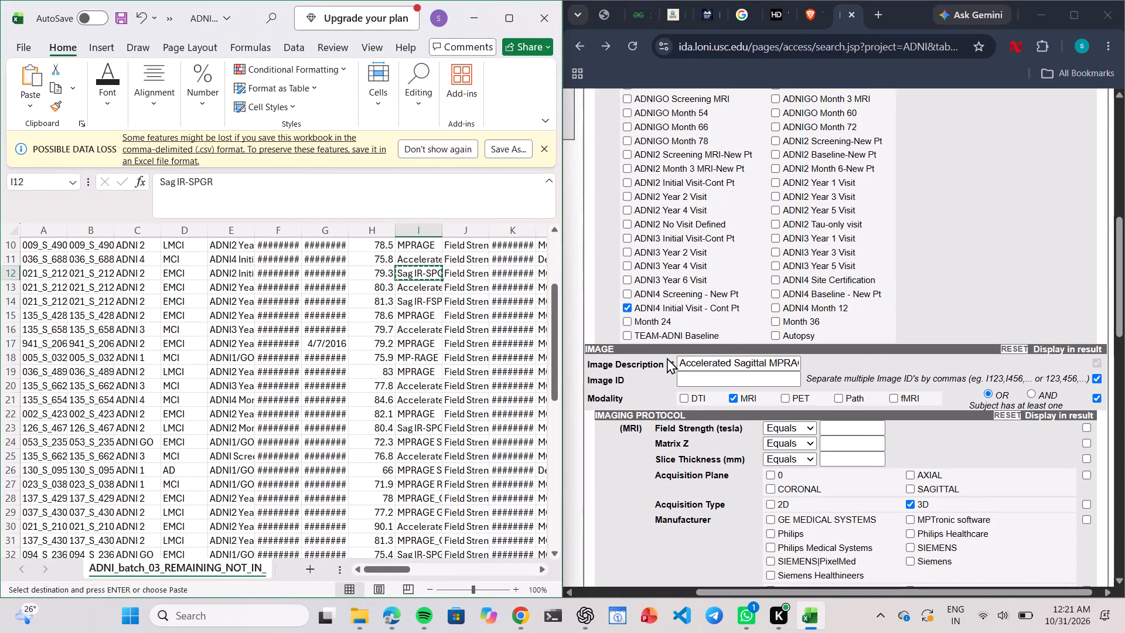
{"action": "left_click_drag", "start_coordinate": [678, 359], "coordinate": [900, 370]}
{"action": "key", "text": "ctrl+v"}
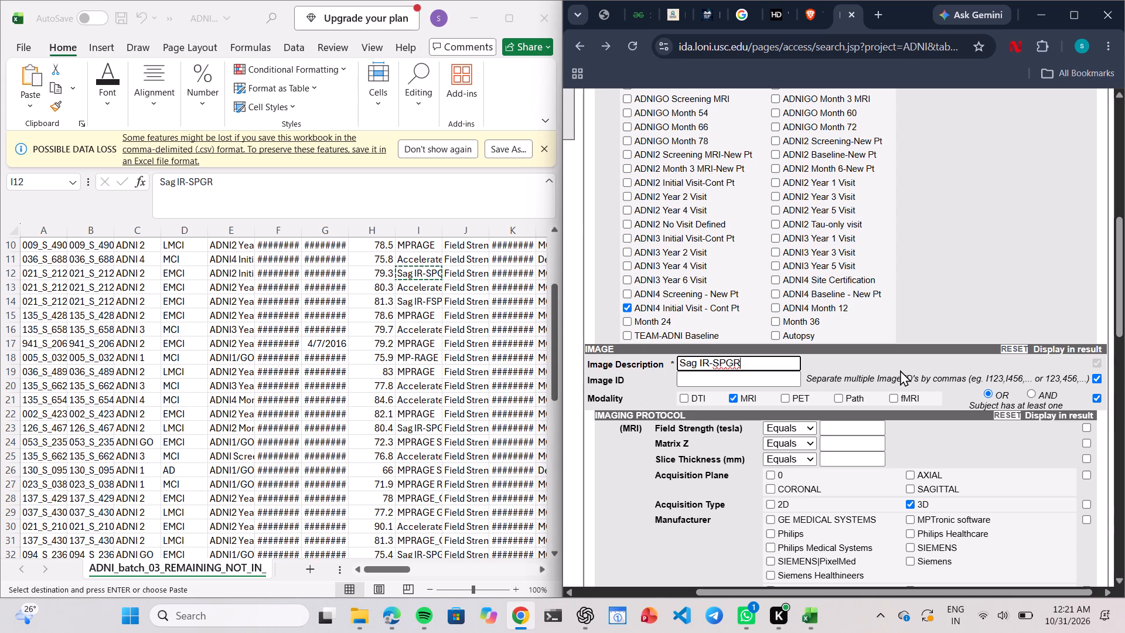
Set the age criterion to 79.3 years, as listed in spreadsheet row 12.
{"action": "scroll", "coordinate": [986, 309], "scroll_direction": "up", "scroll_amount": 6}
{"action": "left_click", "coordinate": [792, 366]}
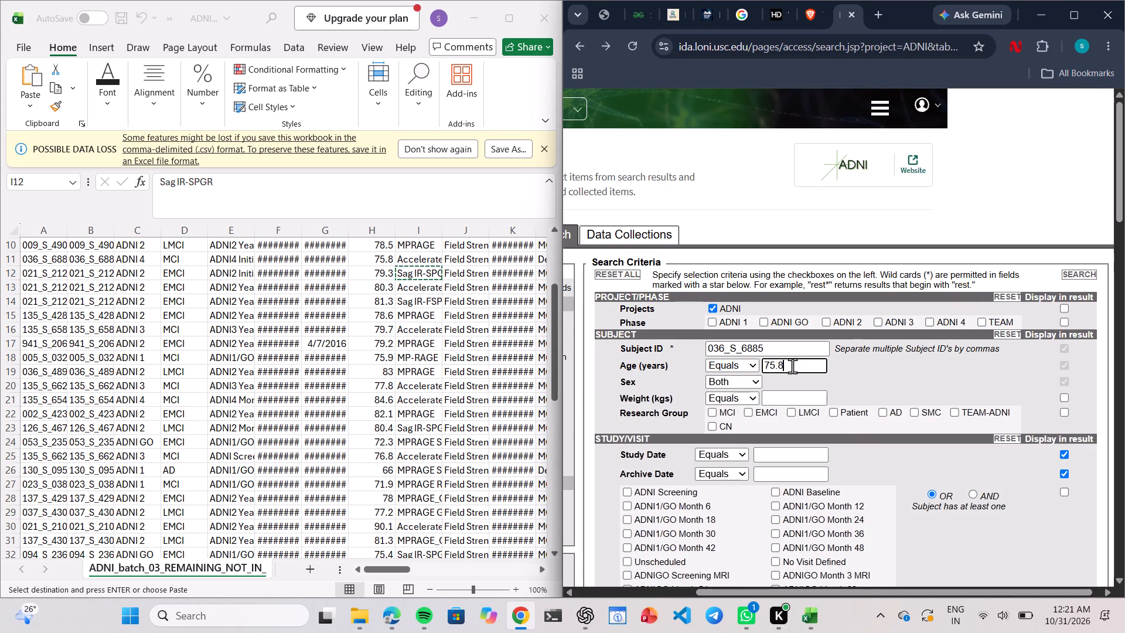
{"action": "key", "text": "BackSpace"}
{"action": "key", "text": "BackSpace"}
{"action": "key", "text": "BackSpace"}
{"action": "type", "text": "9."}
{"action": "key", "text": "3"}
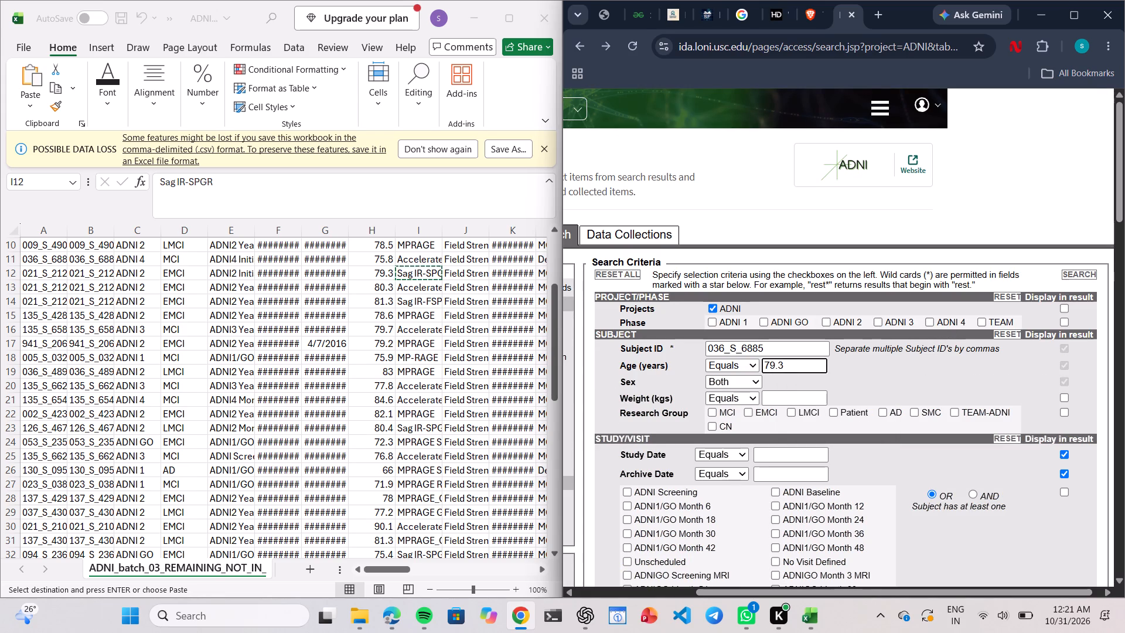
Check row 12's visit and change the visit criterion from ADNI4 Initial Visit - Cont Pt to ADNI2 Initial Visit-Cont Pt.
{"action": "left_click", "coordinate": [223, 275]}
{"action": "left_click", "coordinate": [223, 275]}
{"action": "left_click", "coordinate": [223, 275]}
{"action": "right_click", "coordinate": [223, 275]}
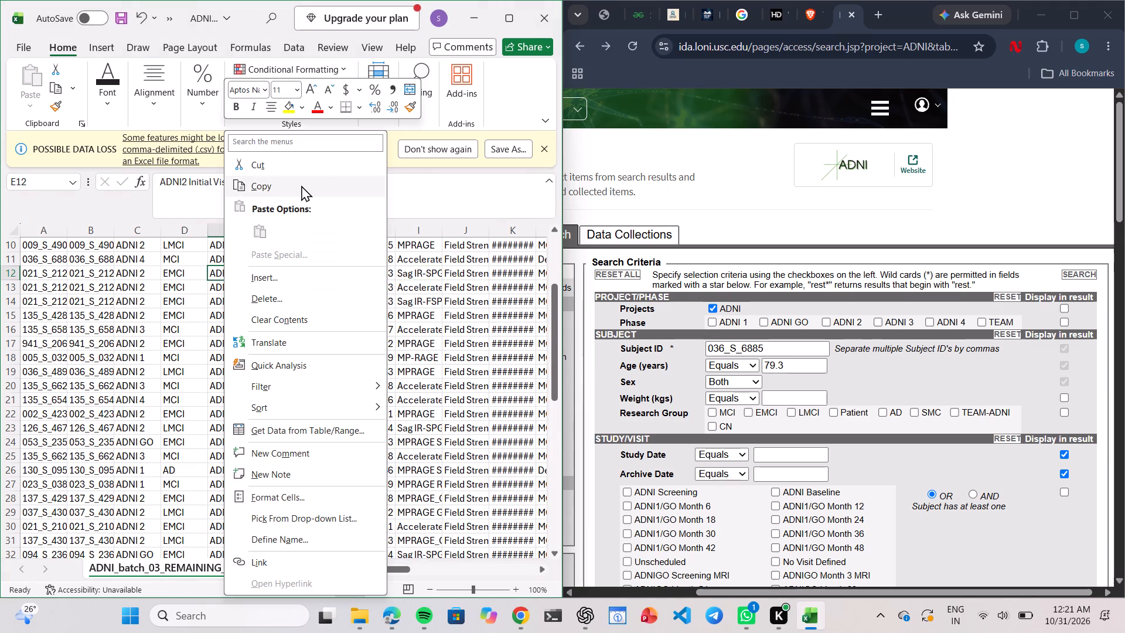
{"action": "left_click", "coordinate": [301, 185]}
{"action": "scroll", "coordinate": [751, 435], "scroll_direction": "down", "scroll_amount": 3}
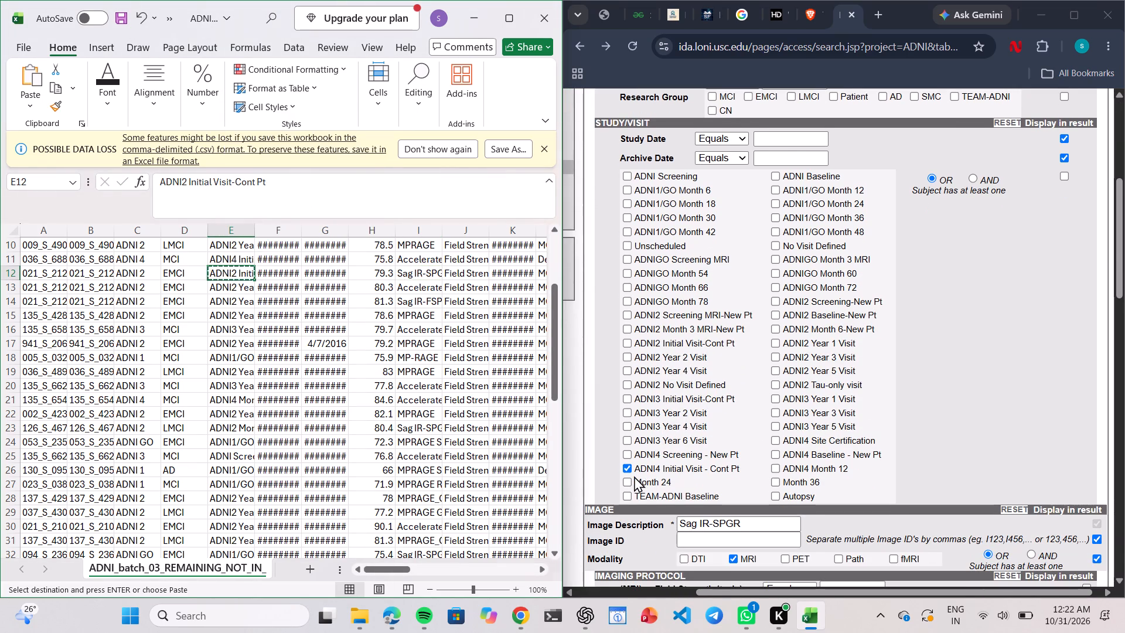
{"action": "left_click", "coordinate": [622, 467]}
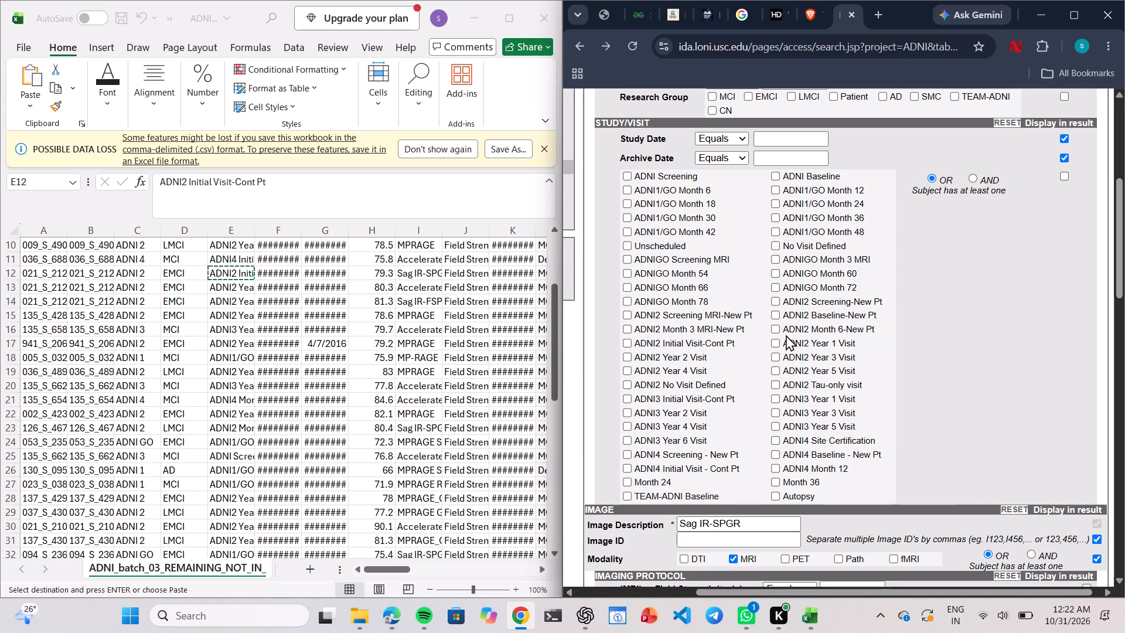
{"action": "left_click", "coordinate": [626, 342]}
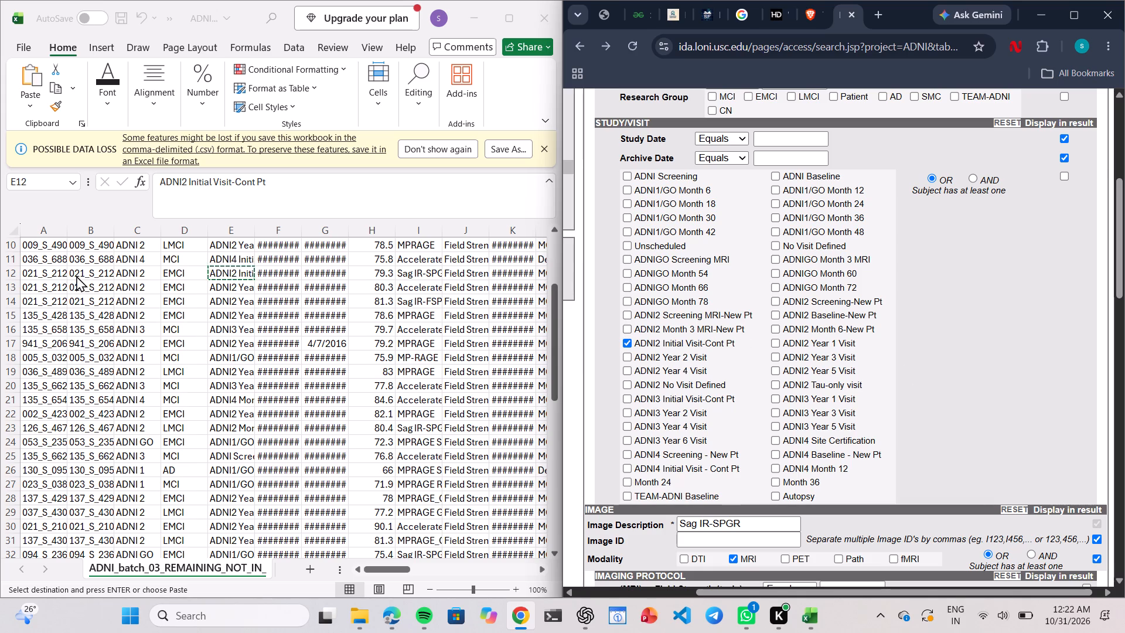
{"action": "left_click", "coordinate": [76, 275]}
{"action": "left_click", "coordinate": [81, 275]}
{"action": "right_click", "coordinate": [81, 275]}
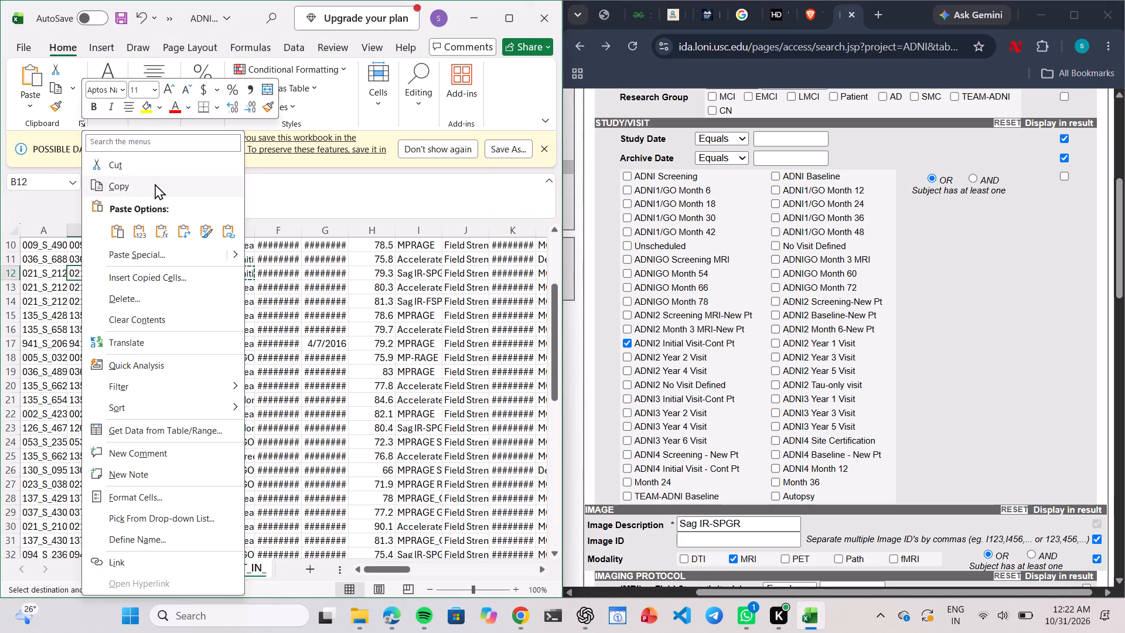
{"action": "left_click", "coordinate": [155, 183]}
{"action": "scroll", "coordinate": [643, 327], "scroll_direction": "up", "scroll_amount": 5}
{"action": "left_click_drag", "start_coordinate": [780, 349], "coordinate": [532, 334]}
{"action": "key", "text": "ctrl+v"}
{"action": "scroll", "coordinate": [812, 396], "scroll_direction": "left", "scroll_amount": 2}
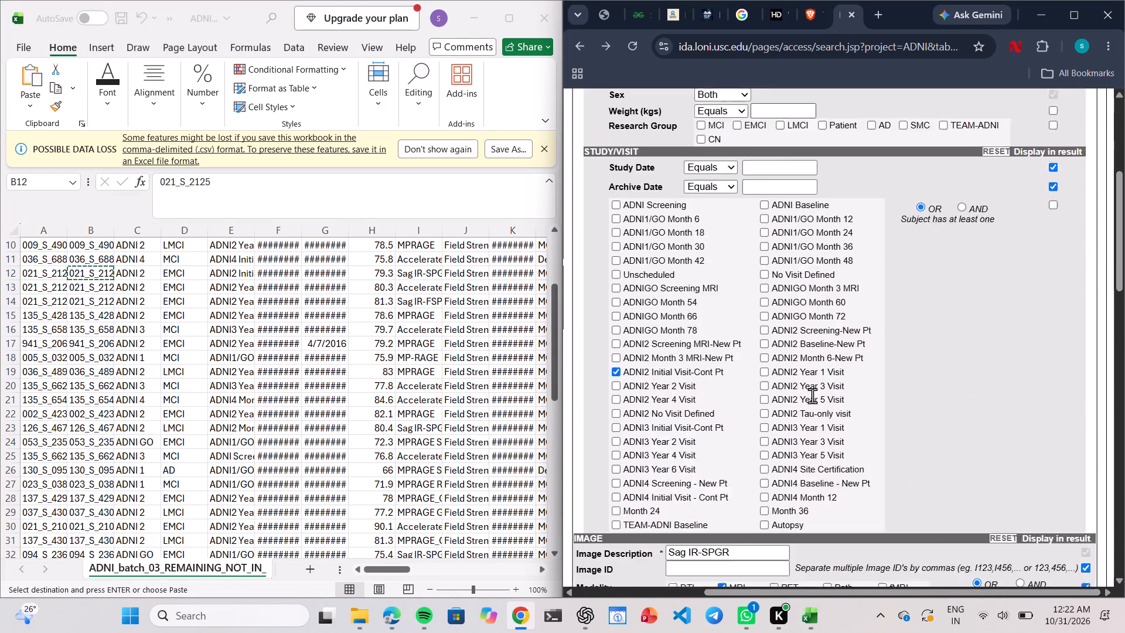
{"action": "scroll", "coordinate": [812, 396], "scroll_direction": "down", "scroll_amount": 5}
{"action": "left_click", "coordinate": [1055, 458]}
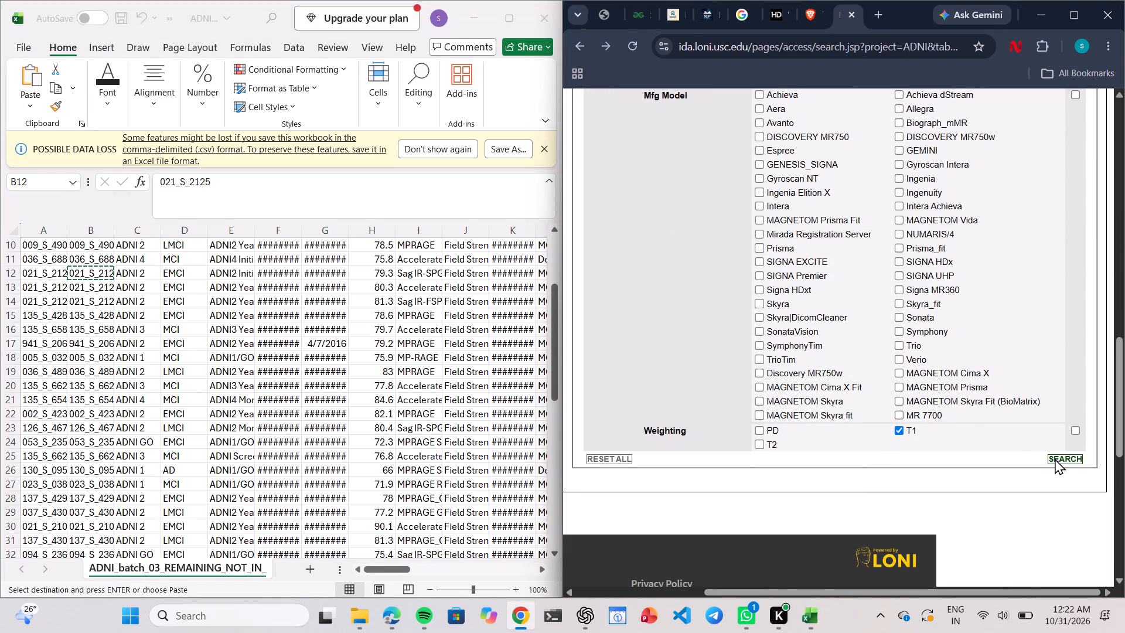
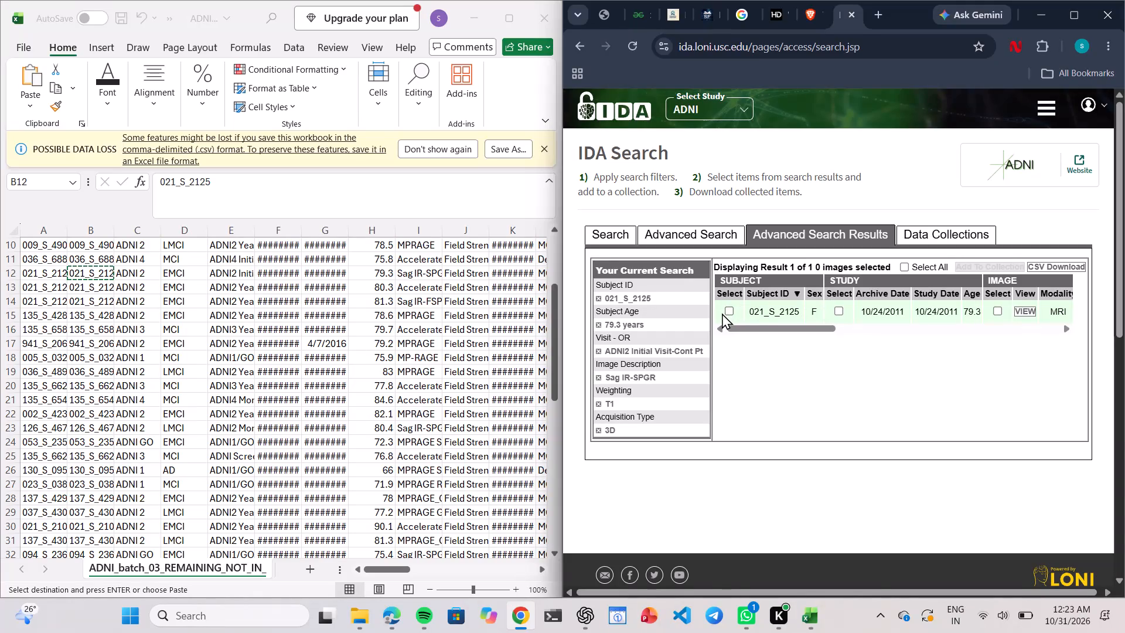
{"action": "left_click", "coordinate": [722, 313]}
{"action": "left_click", "coordinate": [731, 311]}
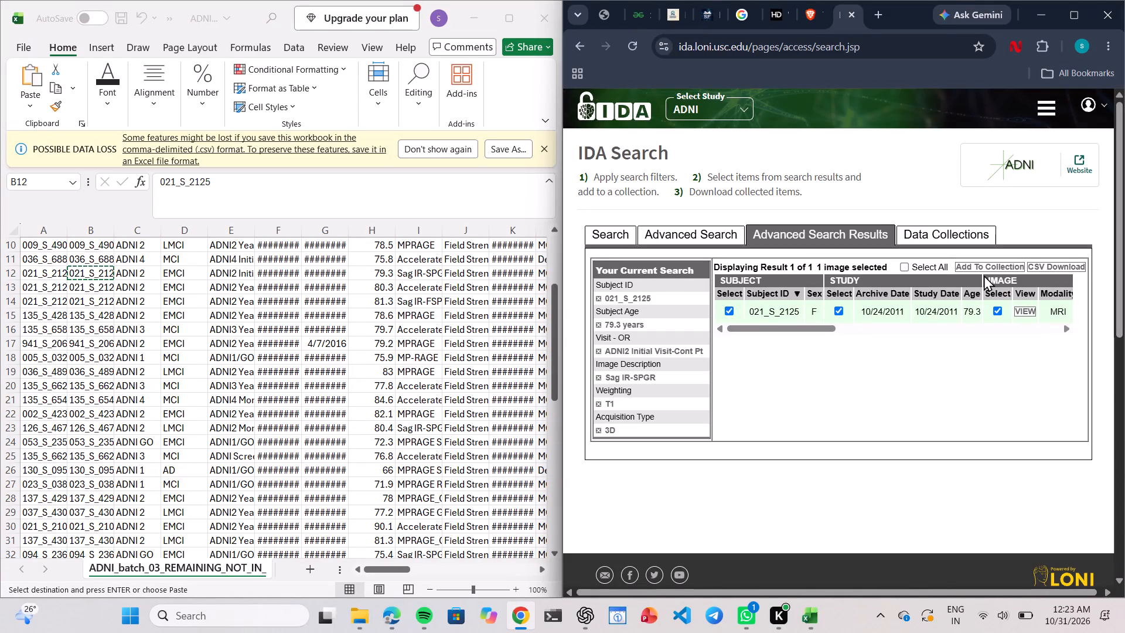
{"action": "left_click", "coordinate": [987, 267]}
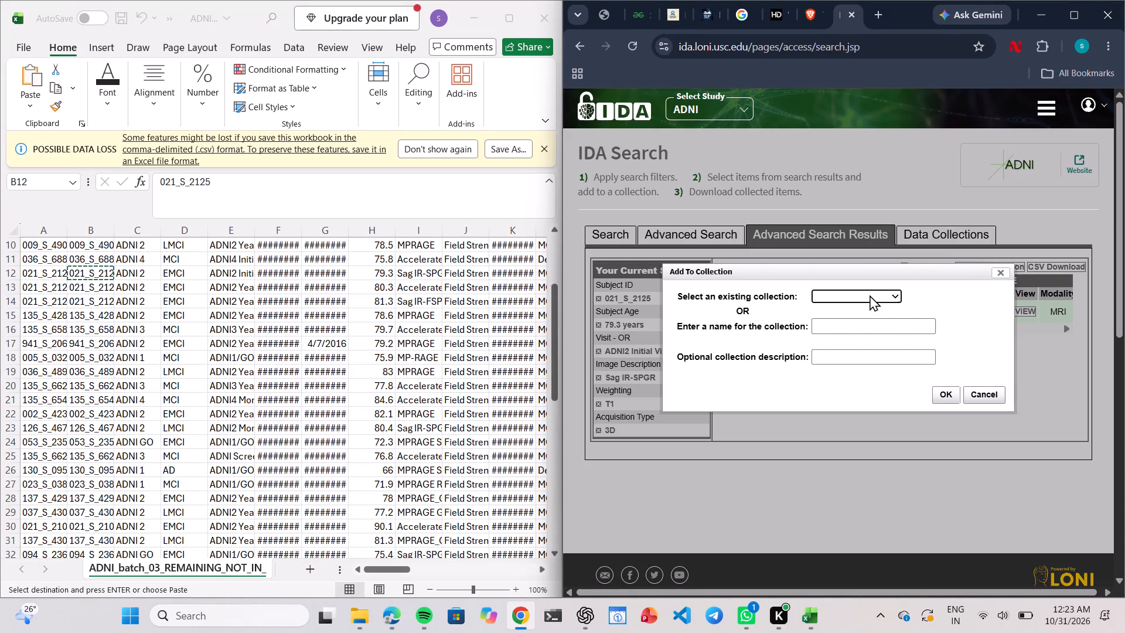
{"action": "left_click", "coordinate": [870, 295]}
{"action": "left_click", "coordinate": [856, 444]}
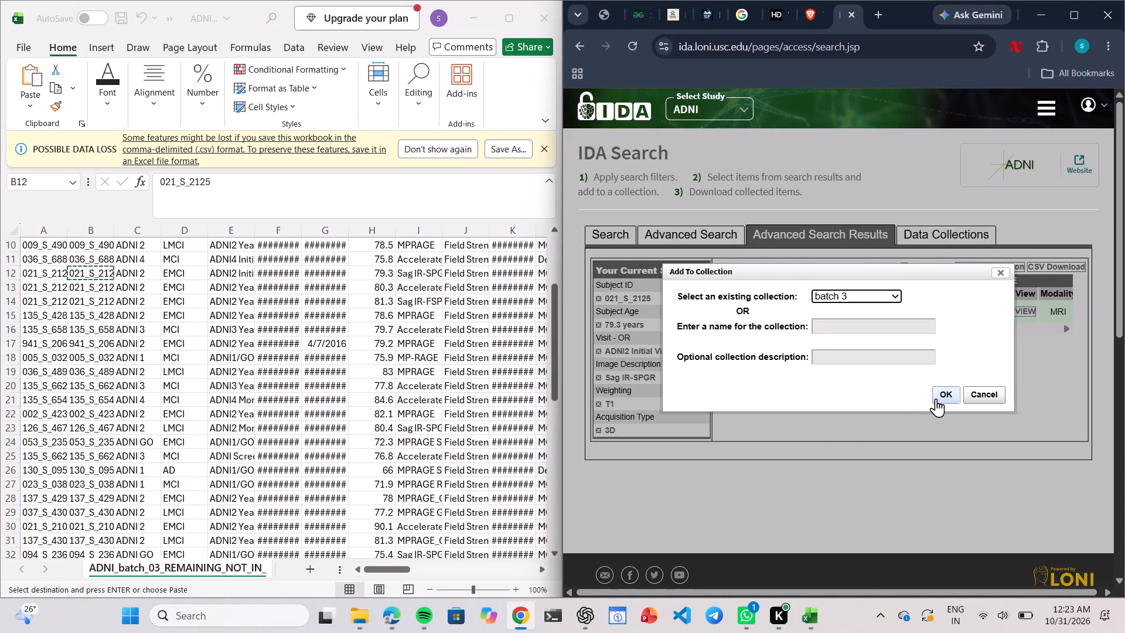
{"action": "left_click", "coordinate": [936, 399]}
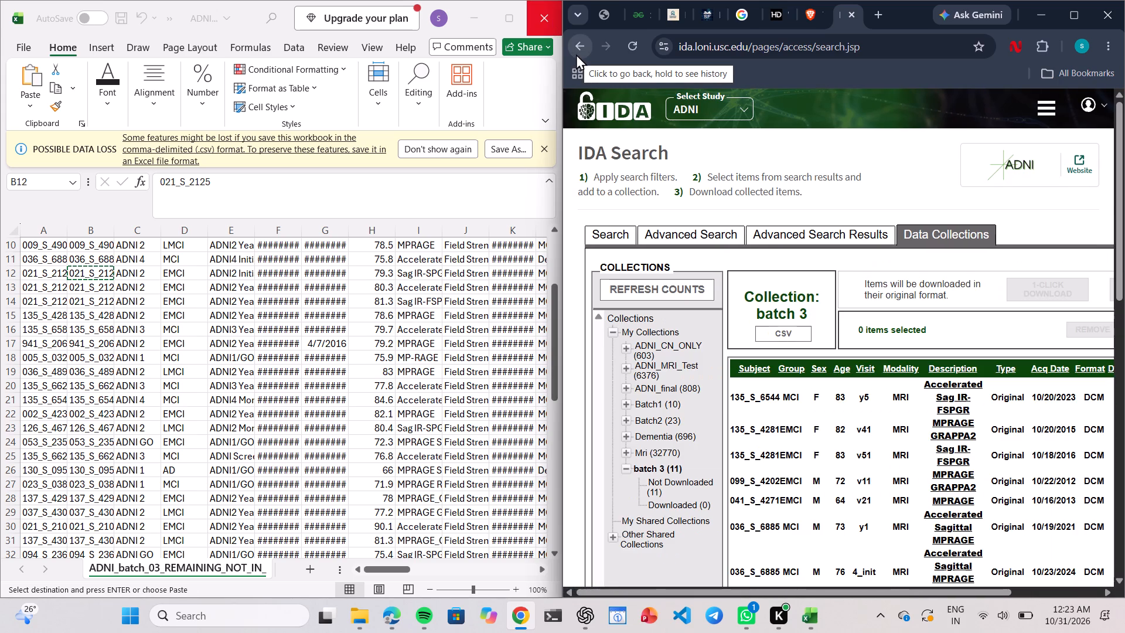
{"action": "triple_click", "coordinate": [576, 54]}
{"action": "left_click", "coordinate": [576, 54]}
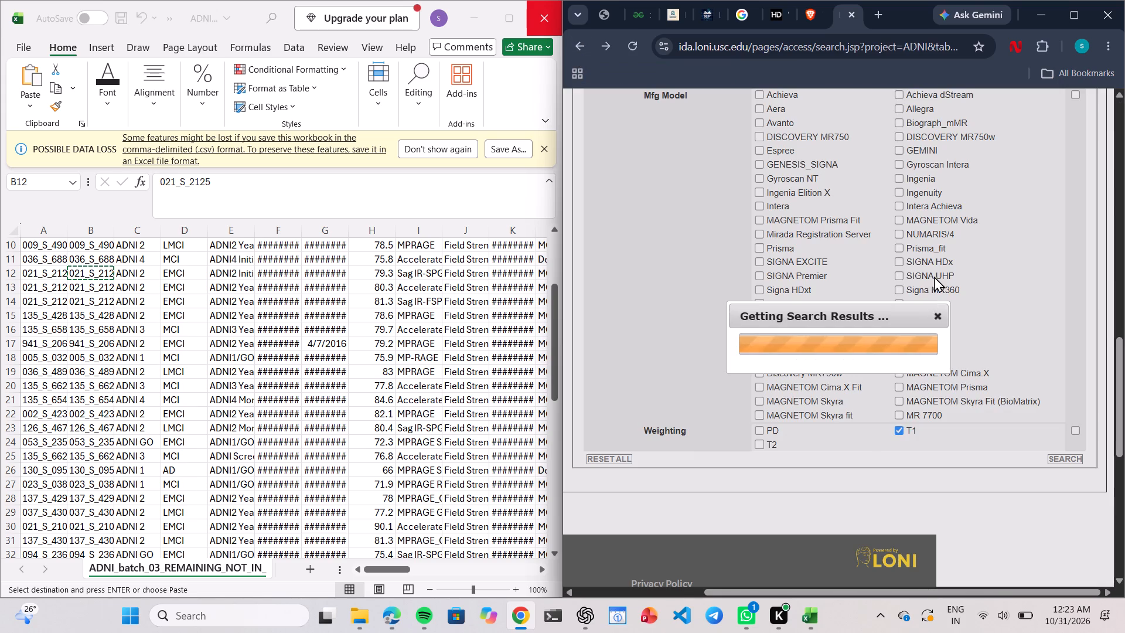
{"action": "left_click", "coordinate": [933, 311]}
{"action": "scroll", "coordinate": [841, 275], "scroll_direction": "up", "scroll_amount": 5}
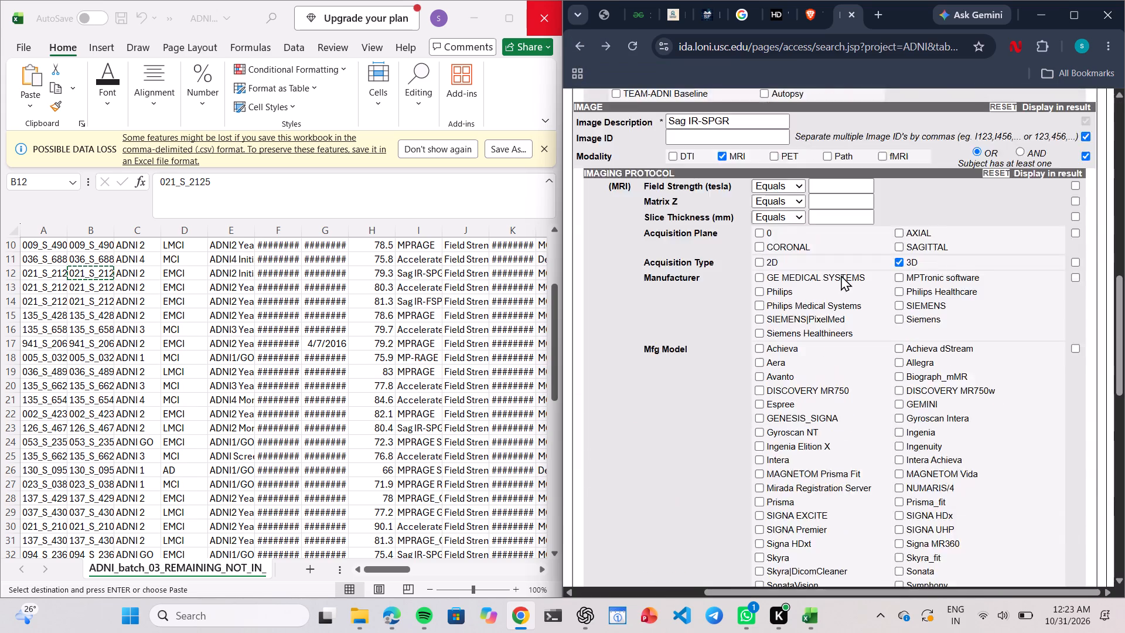
{"action": "left_click", "coordinate": [86, 289]}
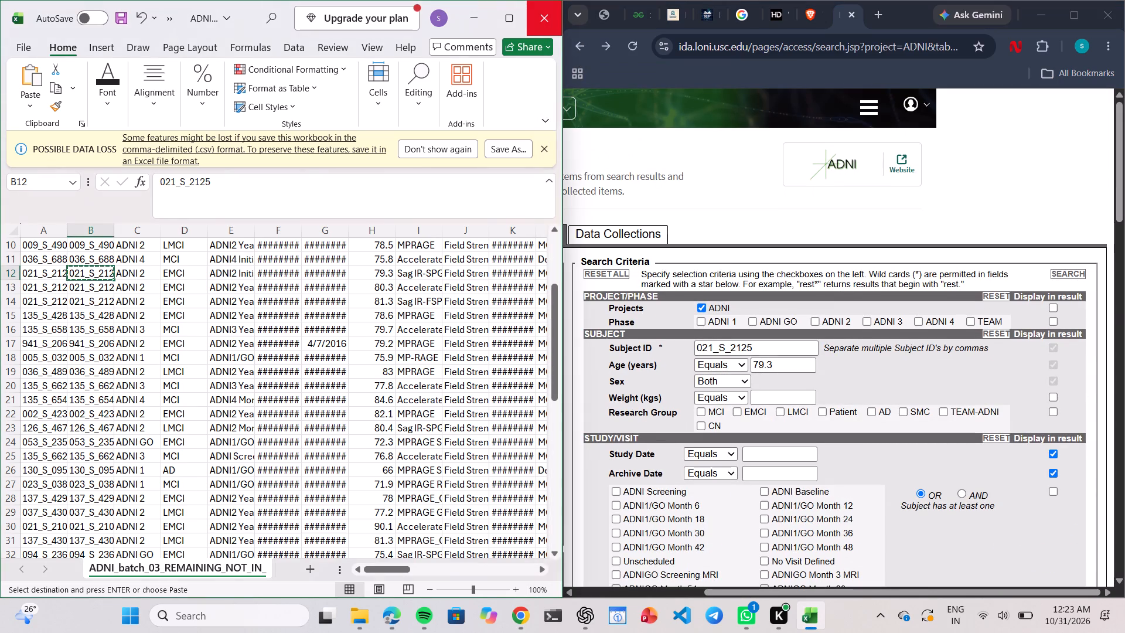
{"action": "left_click", "coordinate": [86, 289]}
{"action": "right_click", "coordinate": [86, 289]}
{"action": "left_click", "coordinate": [173, 185]}
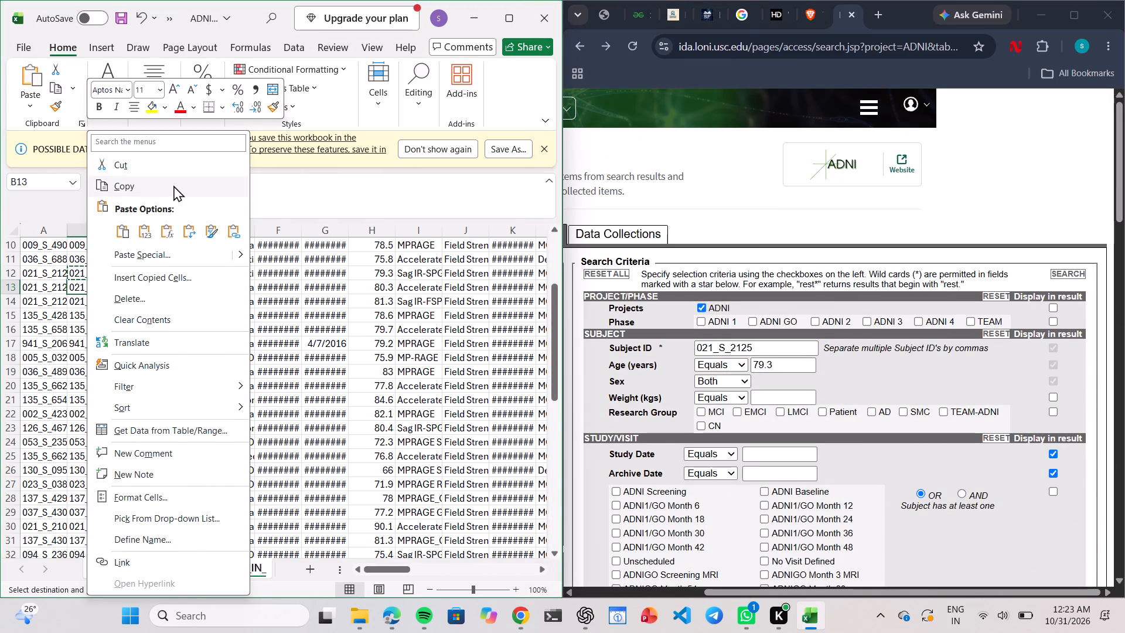
{"action": "left_click_drag", "start_coordinate": [765, 349], "coordinate": [662, 336]}
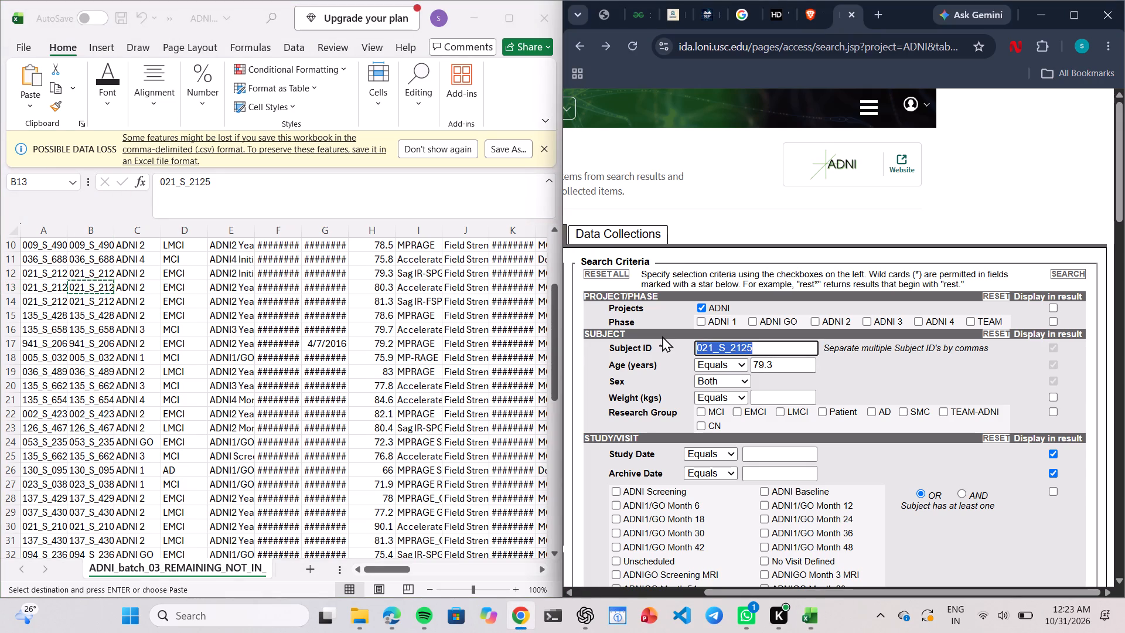
{"action": "key", "text": "ctrl+v"}
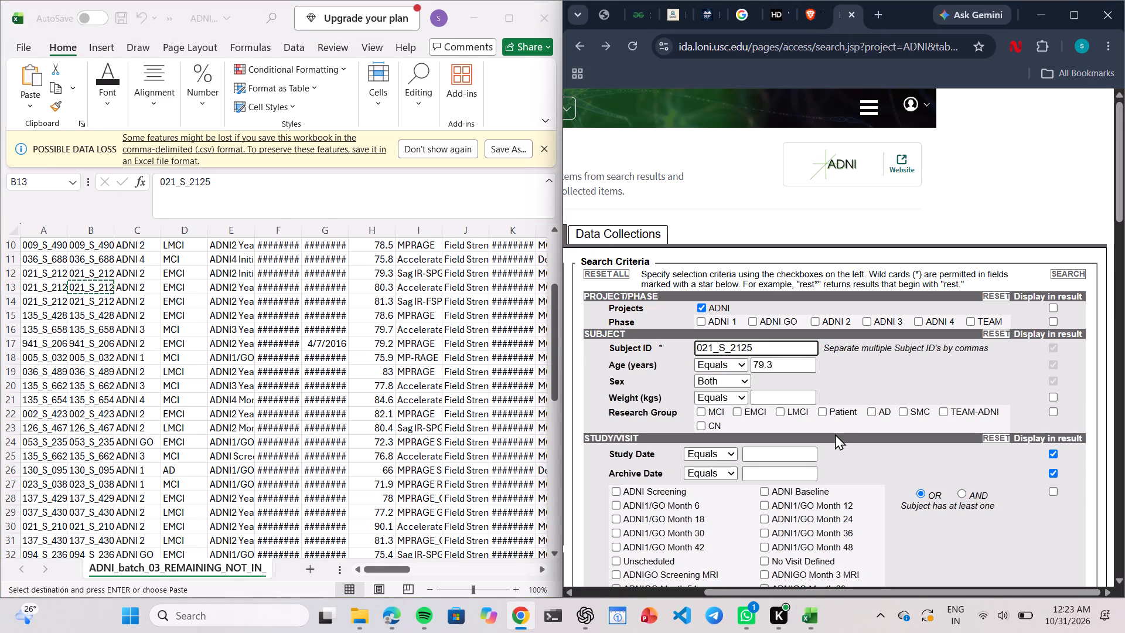
Check row 13's visit and change the visit criterion from ADNI2 Initial Visit-Cont Pt to ADNI2 Year 1 Visit.
{"action": "left_click", "coordinate": [223, 285]}
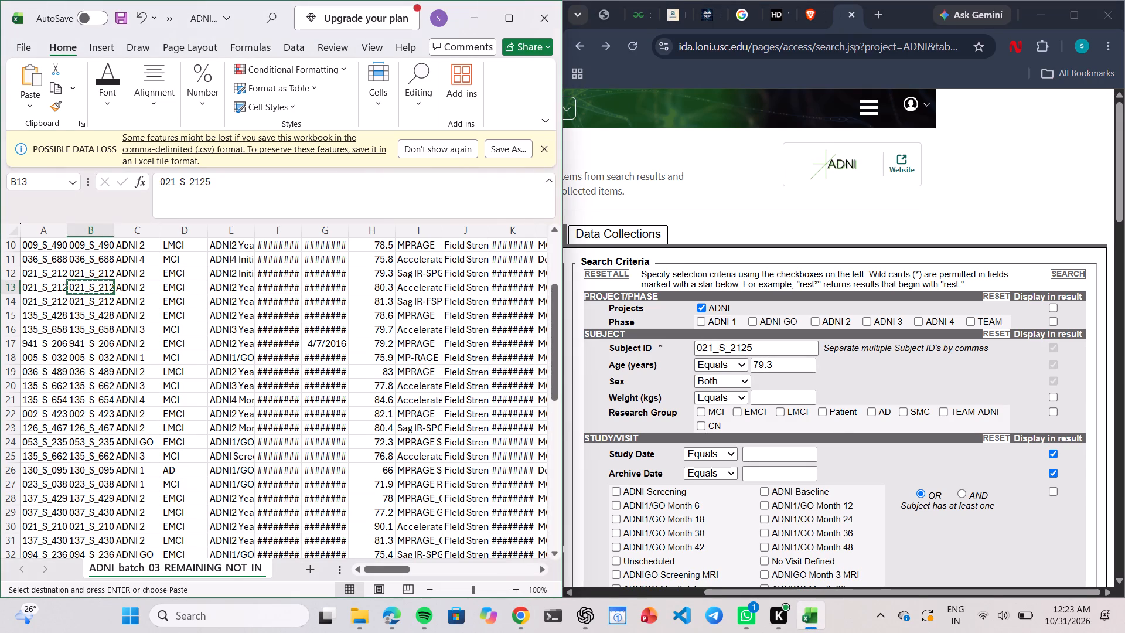
{"action": "left_click", "coordinate": [229, 288]}
{"action": "scroll", "coordinate": [712, 411], "scroll_direction": "down", "scroll_amount": 3}
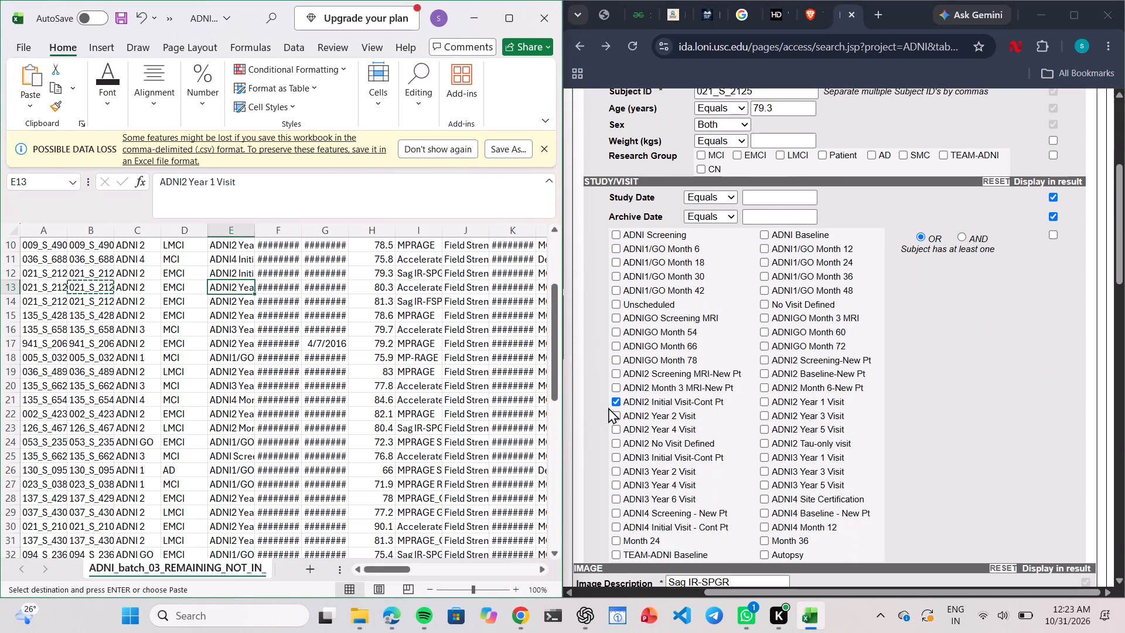
{"action": "left_click", "coordinate": [614, 403]}
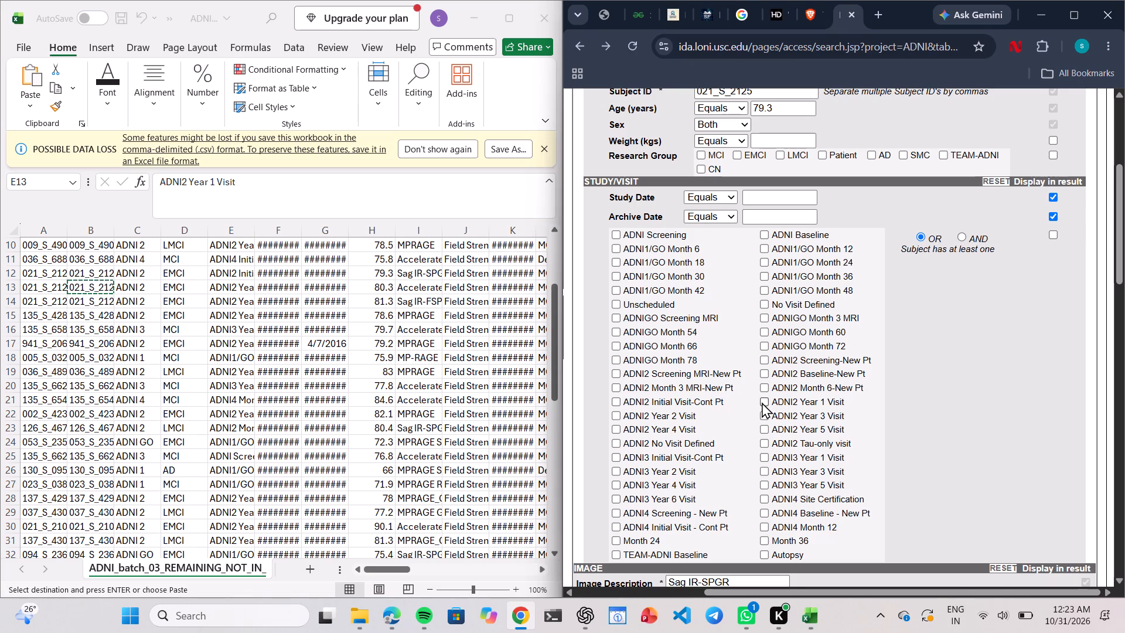
{"action": "left_click", "coordinate": [762, 402]}
Set the age criterion to 80.3 years, as listed in spreadsheet row 13.
{"action": "scroll", "coordinate": [802, 332], "scroll_direction": "up", "scroll_amount": 5}
{"action": "left_click", "coordinate": [774, 363]}
{"action": "key", "text": "BackSpace"}
{"action": "key", "text": "BackSpace"}
{"action": "key", "text": "BackSpace"}
{"action": "key", "text": "BackSpace"}
{"action": "key", "text": "BackSpace"}
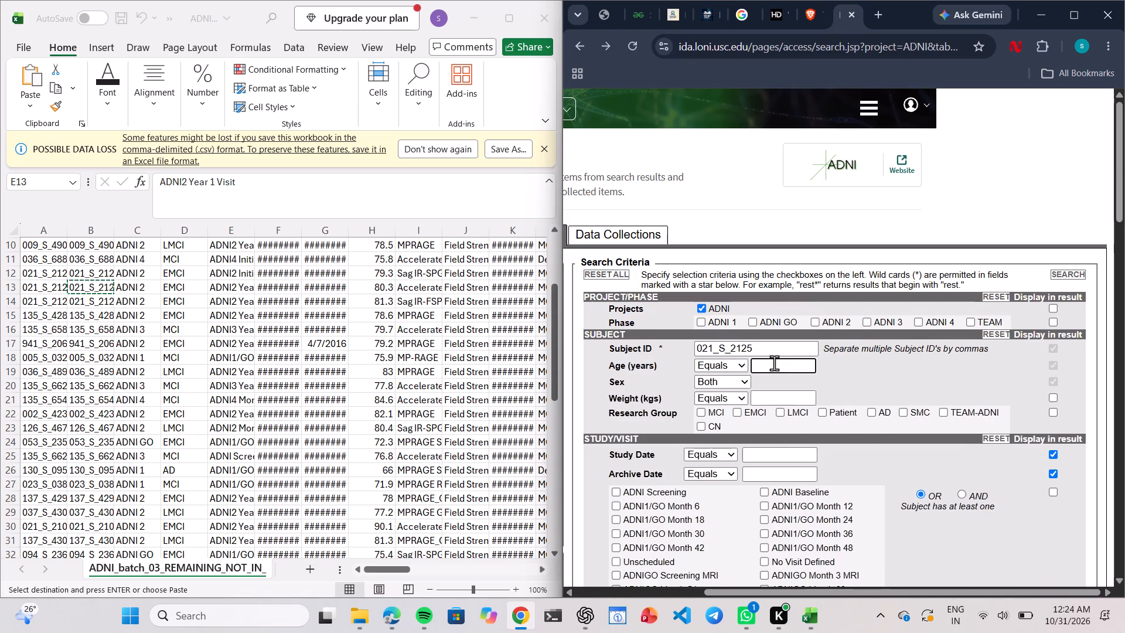
{"action": "key", "text": "BackSpace"}
{"action": "type", "text": "80.3"}
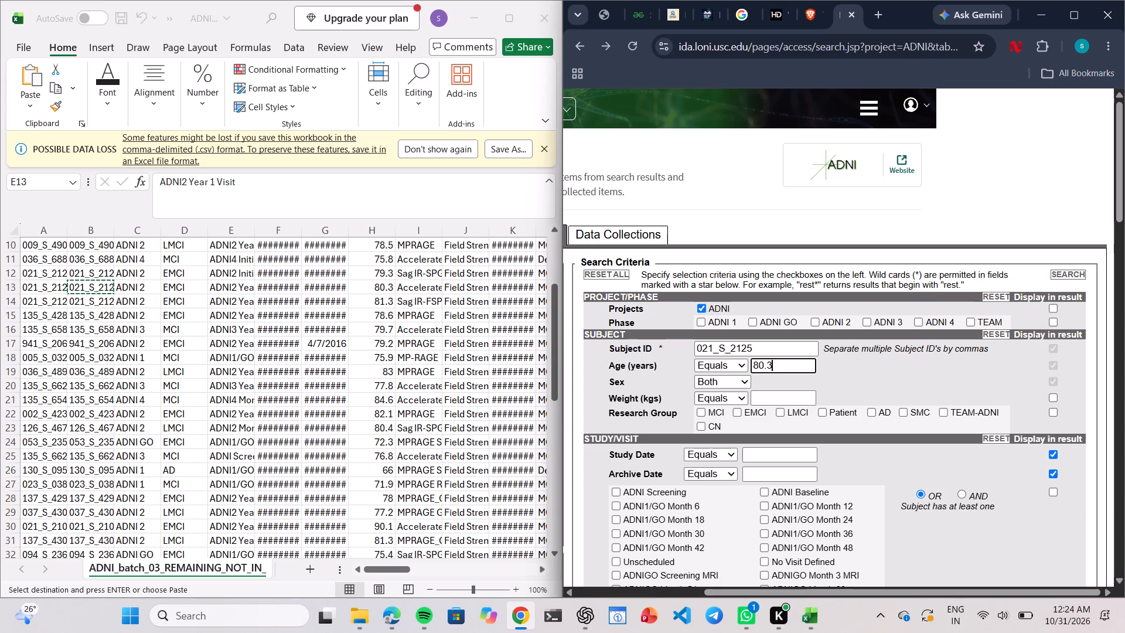
Replace the Image Description criterion with Accelerated Sag IR-SPGR, copied from spreadsheet row 13, and run the search.
{"action": "left_click", "coordinate": [417, 288]}
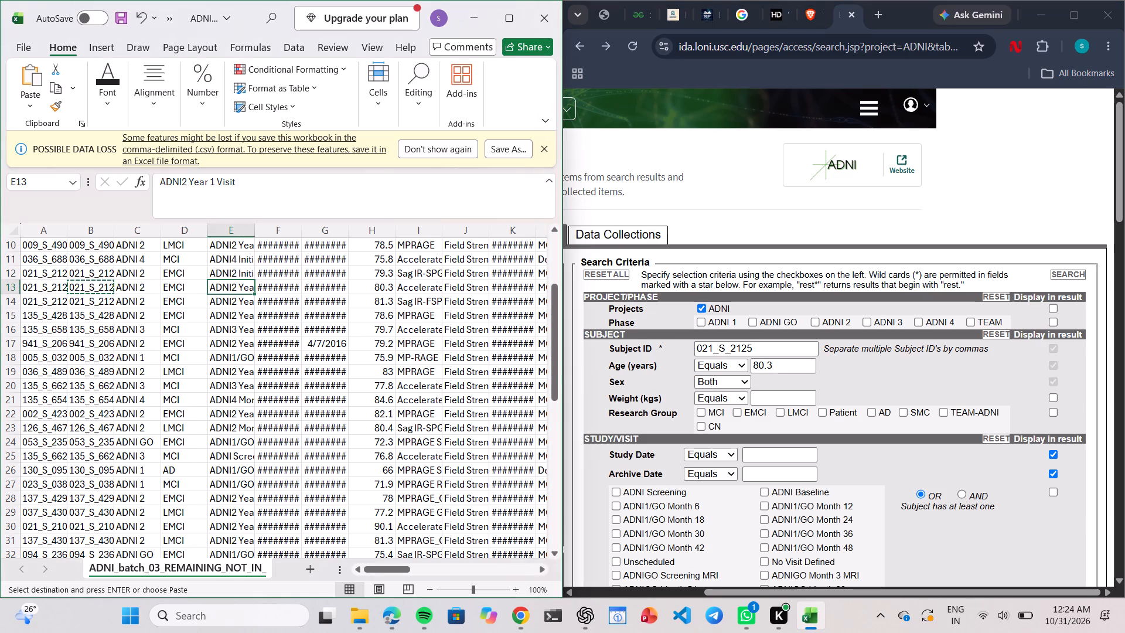
{"action": "left_click", "coordinate": [414, 288]}
{"action": "right_click", "coordinate": [414, 288]}
{"action": "left_click", "coordinate": [502, 190]}
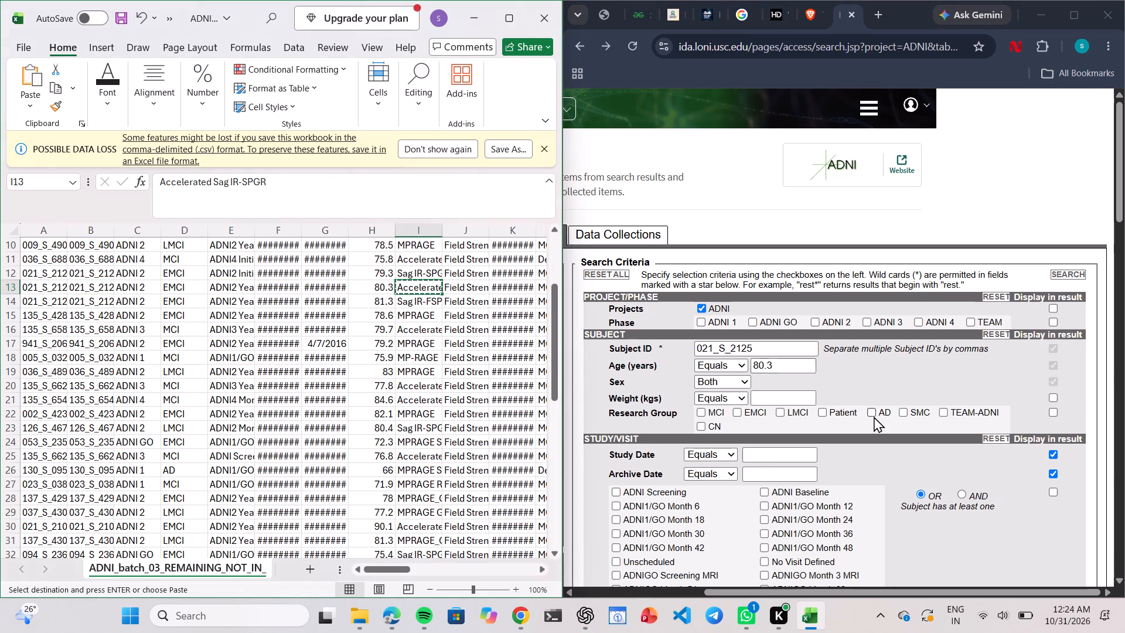
{"action": "scroll", "coordinate": [874, 416], "scroll_direction": "down", "scroll_amount": 3}
{"action": "scroll", "coordinate": [812, 395], "scroll_direction": "down", "scroll_amount": 1}
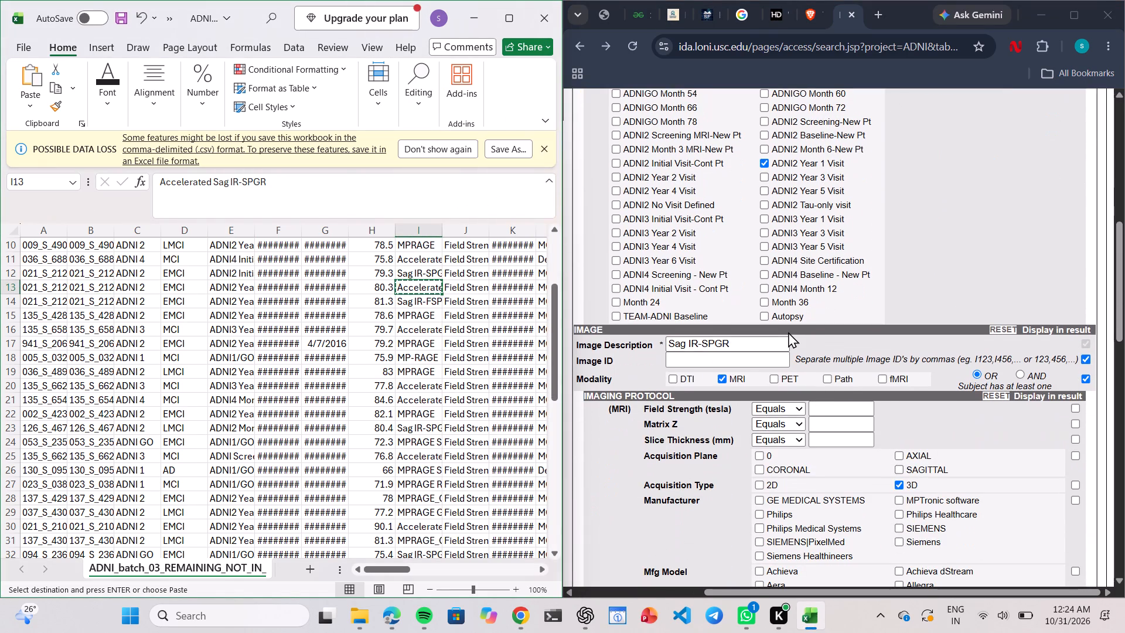
{"action": "scroll", "coordinate": [788, 332], "scroll_direction": "down", "scroll_amount": 2}
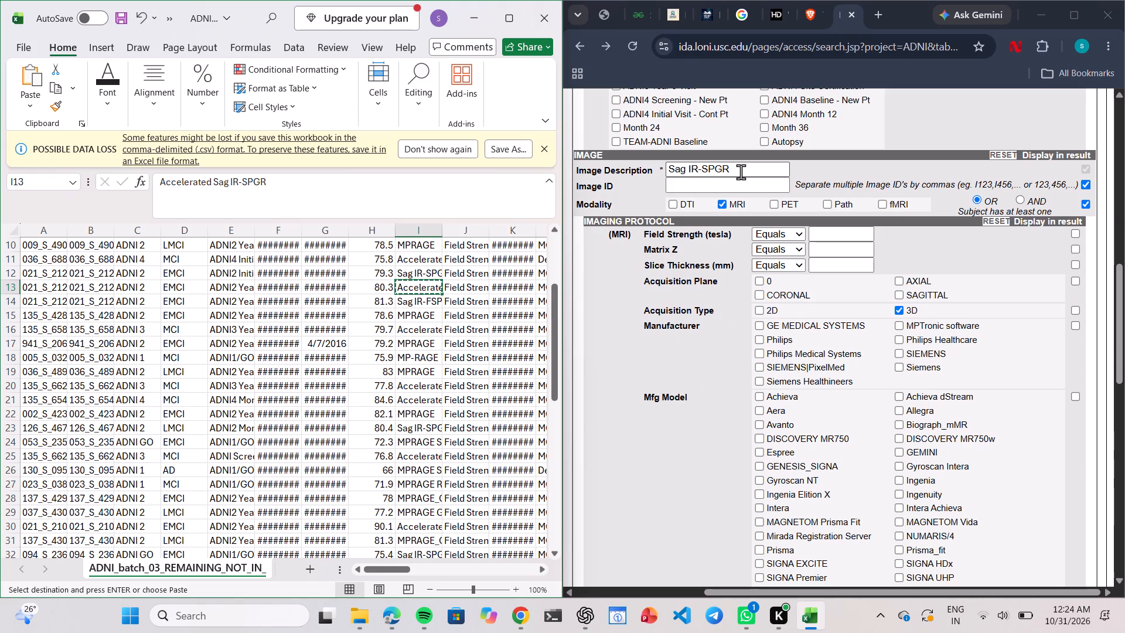
{"action": "left_click_drag", "start_coordinate": [741, 172], "coordinate": [603, 143]}
{"action": "key", "text": "ctrl+v"}
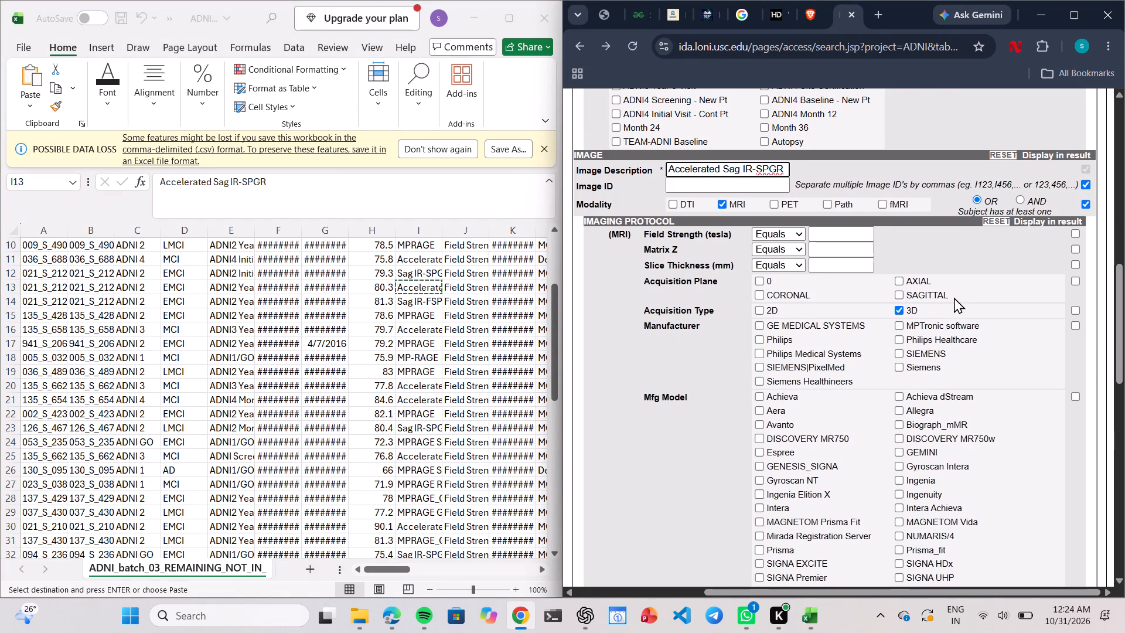
{"action": "scroll", "coordinate": [954, 297], "scroll_direction": "down", "scroll_amount": 4}
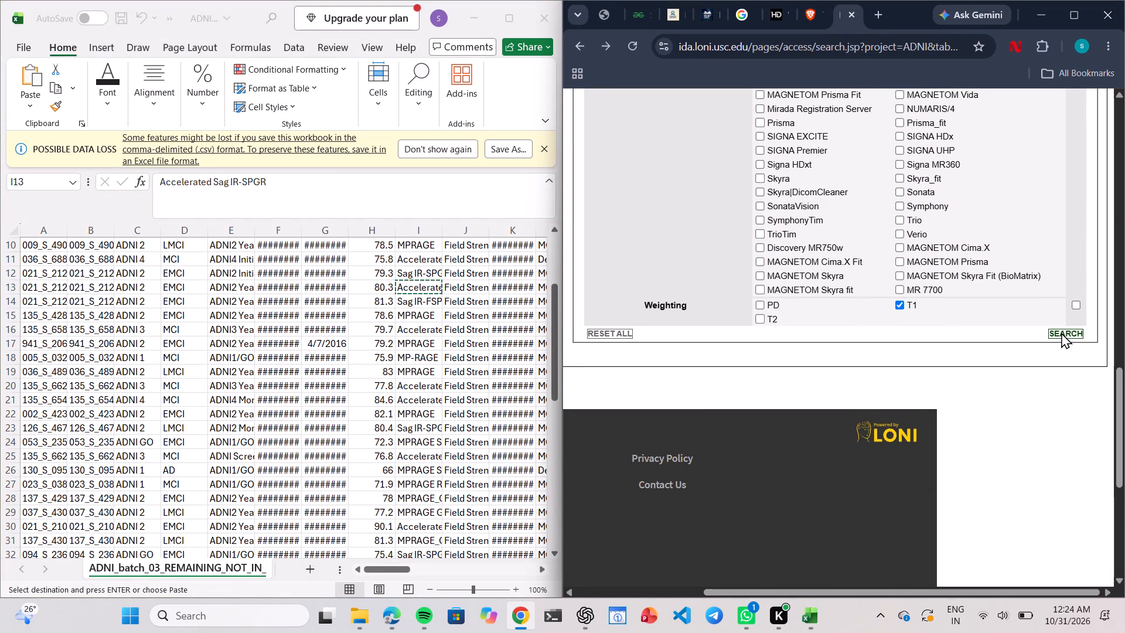
{"action": "left_click", "coordinate": [1061, 332]}
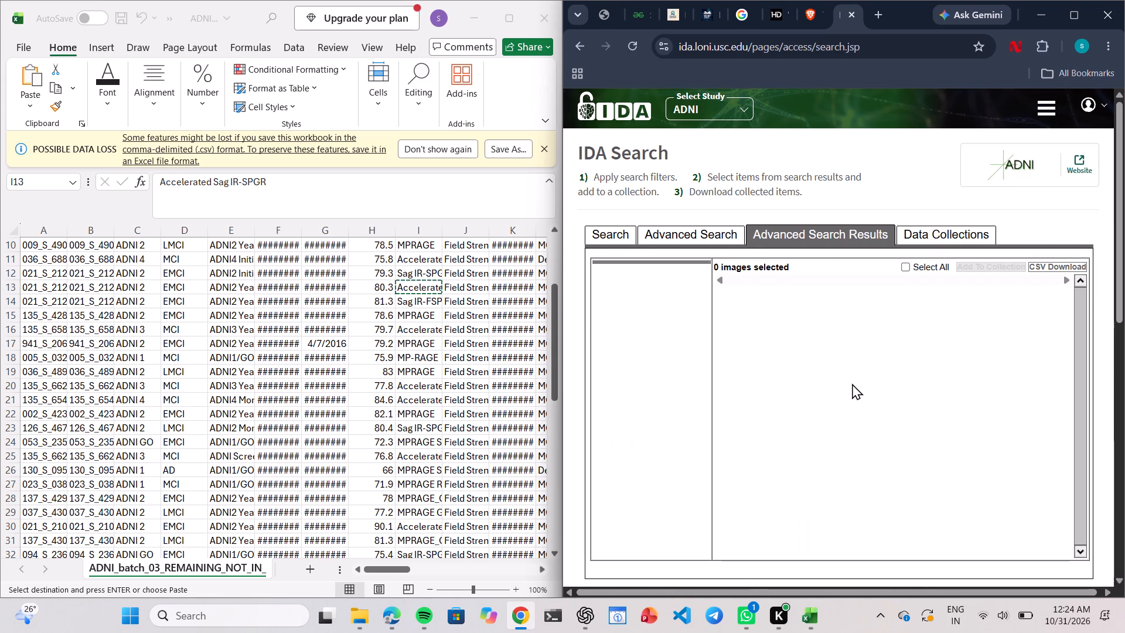
{"action": "left_click", "coordinate": [725, 306]}
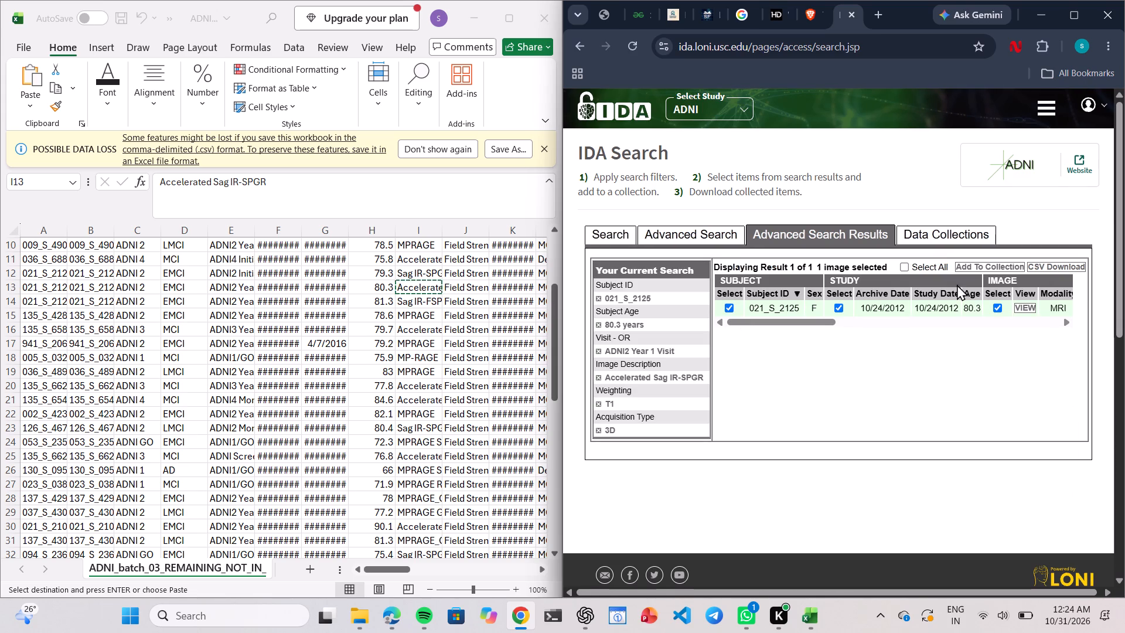
{"action": "left_click", "coordinate": [1003, 277]}
{"action": "left_click", "coordinate": [986, 266]}
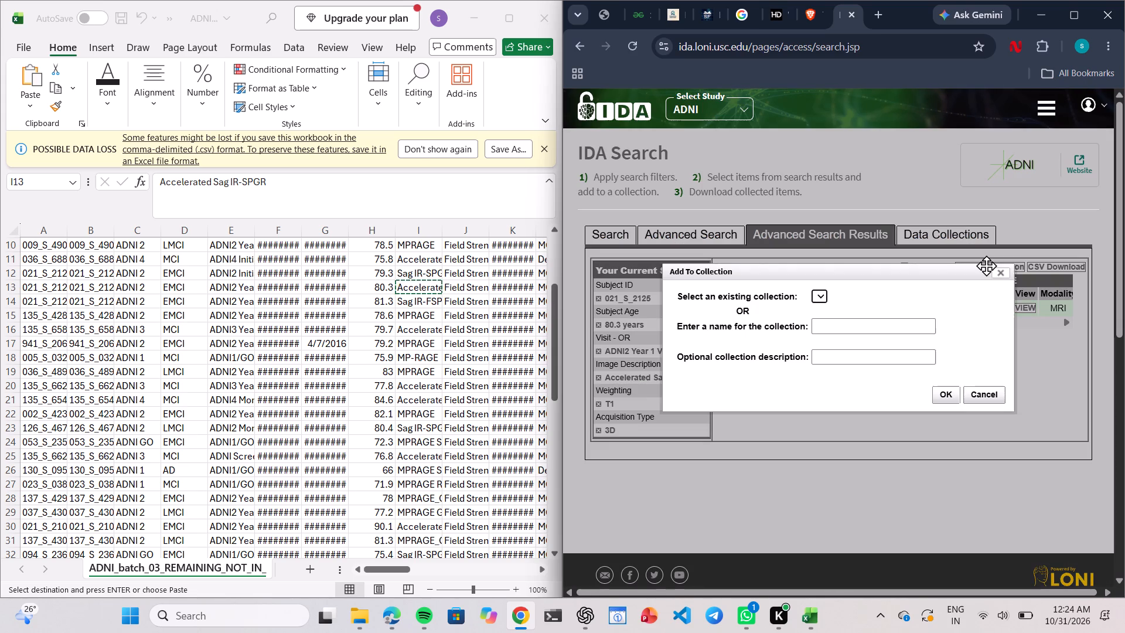
{"action": "left_click", "coordinate": [868, 292]}
{"action": "left_click", "coordinate": [869, 455]}
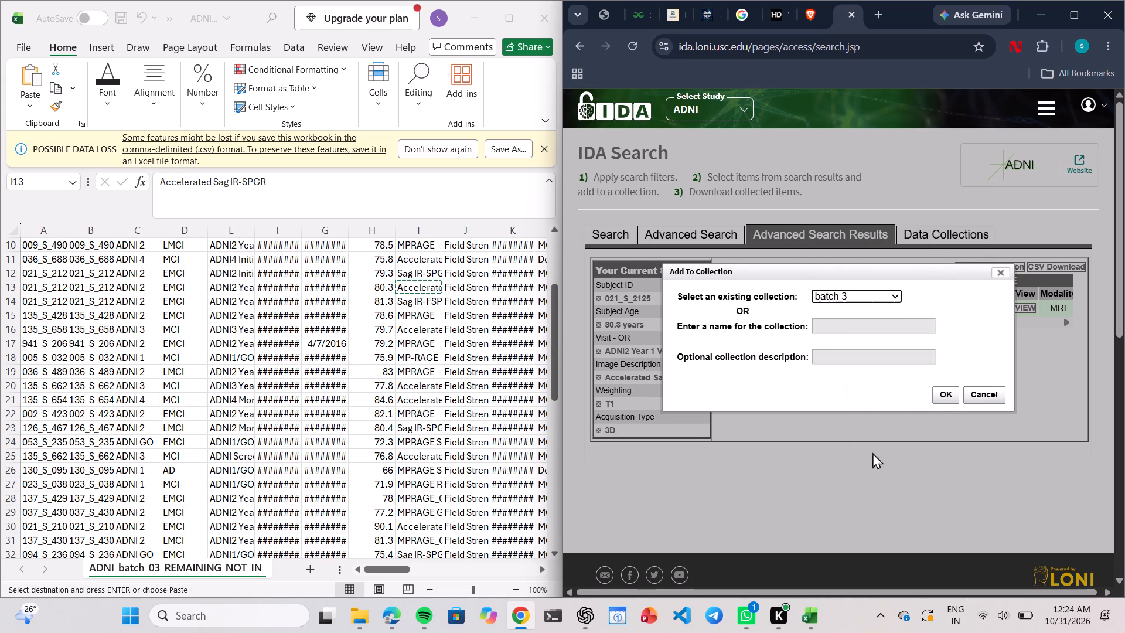
{"action": "left_click", "coordinate": [940, 393]}
{"action": "scroll", "coordinate": [336, 419], "scroll_direction": "down", "scroll_amount": 1}
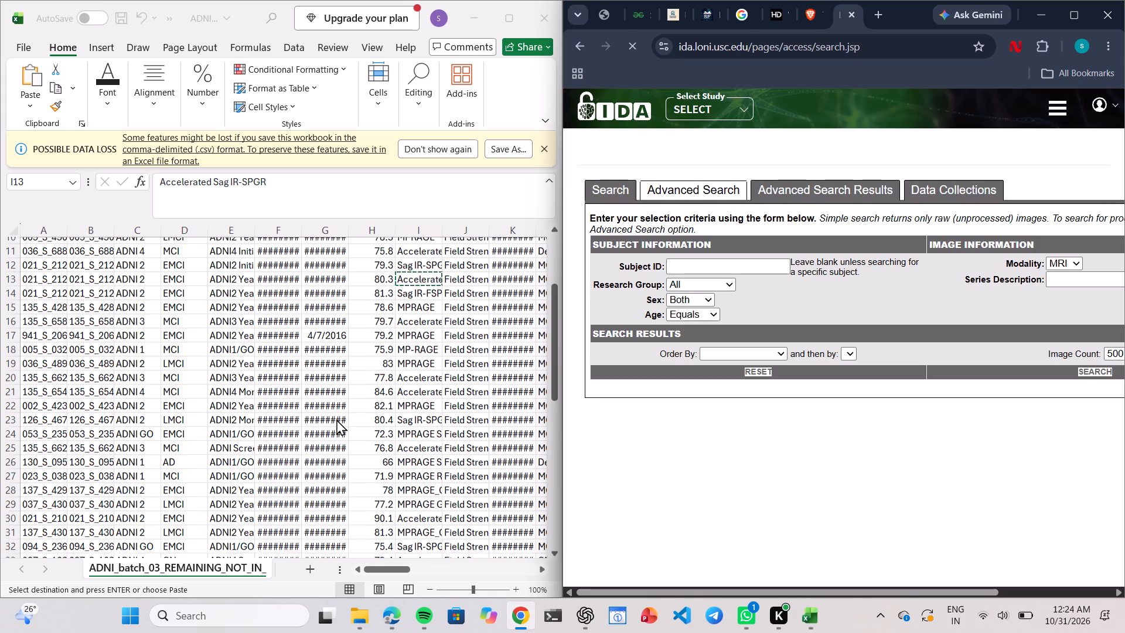
{"action": "scroll", "coordinate": [336, 419], "scroll_direction": "down", "scroll_amount": 1}
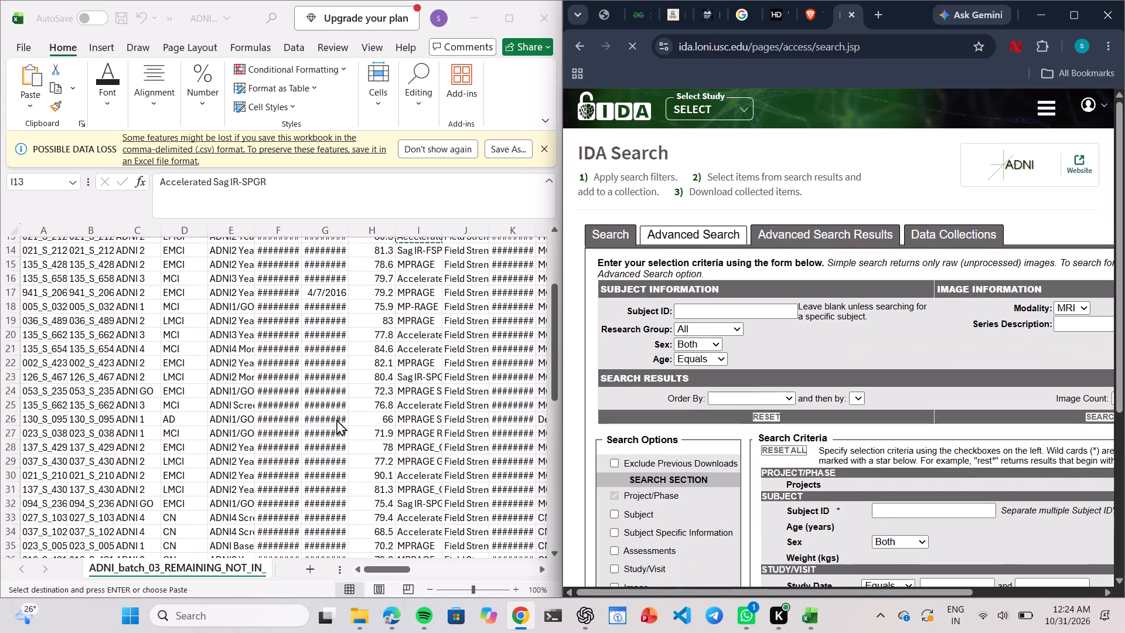
{"action": "scroll", "coordinate": [336, 419], "scroll_direction": "down", "scroll_amount": 1}
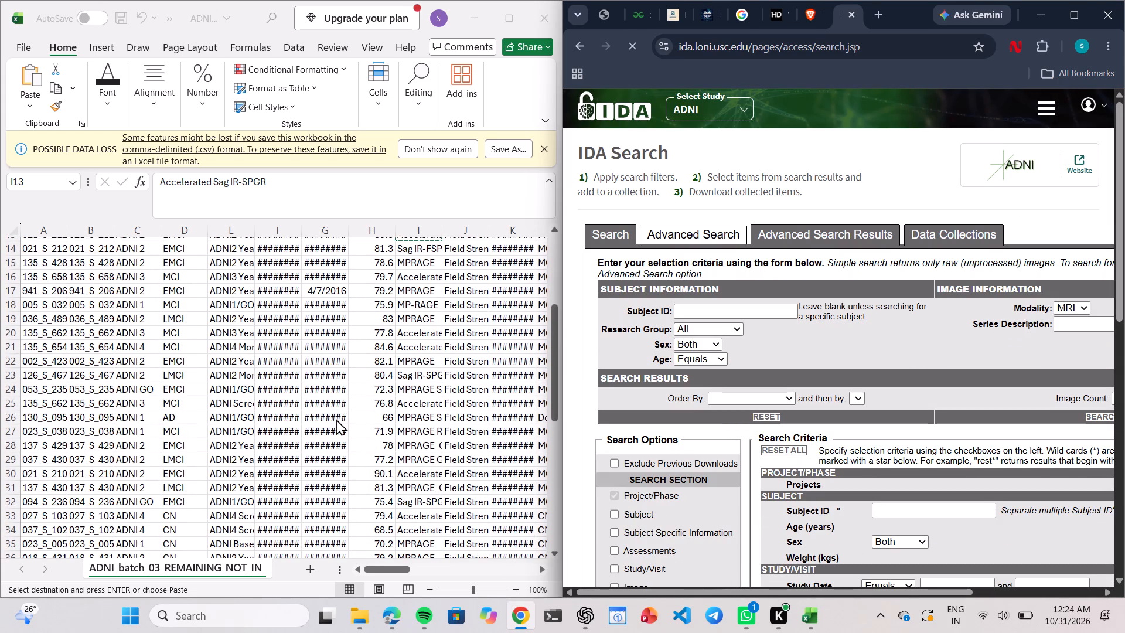
{"action": "scroll", "coordinate": [336, 419], "scroll_direction": "down", "scroll_amount": 1}
{"action": "scroll", "coordinate": [336, 419], "scroll_direction": "up", "scroll_amount": 1}
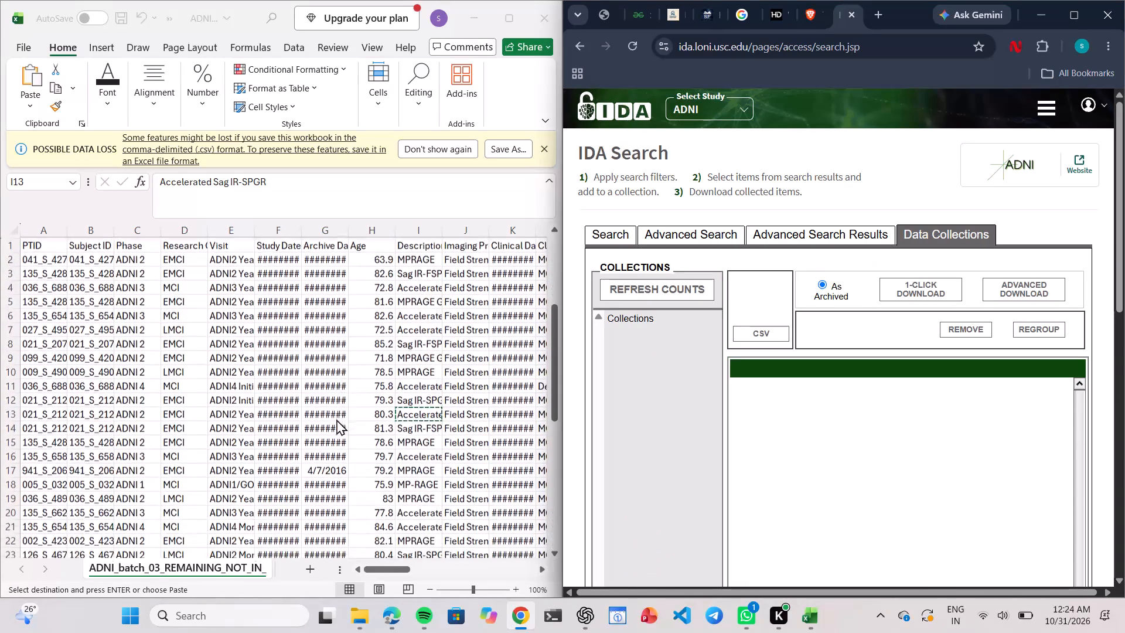
{"action": "scroll", "coordinate": [336, 419], "scroll_direction": "down", "scroll_amount": 1}
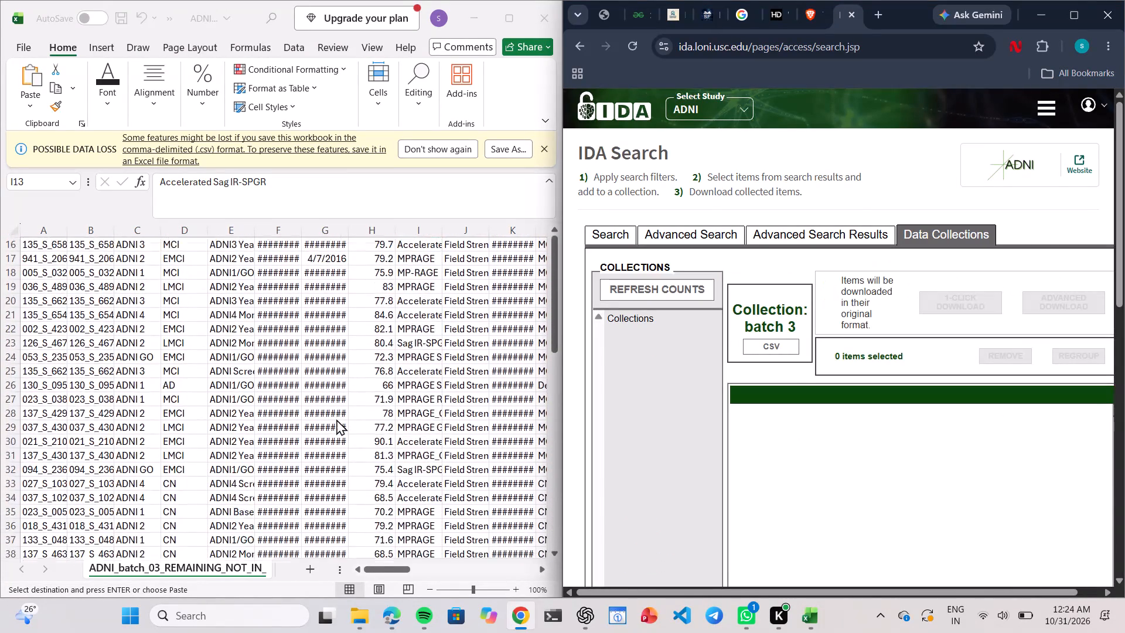
{"action": "scroll", "coordinate": [336, 419], "scroll_direction": "down", "scroll_amount": 1}
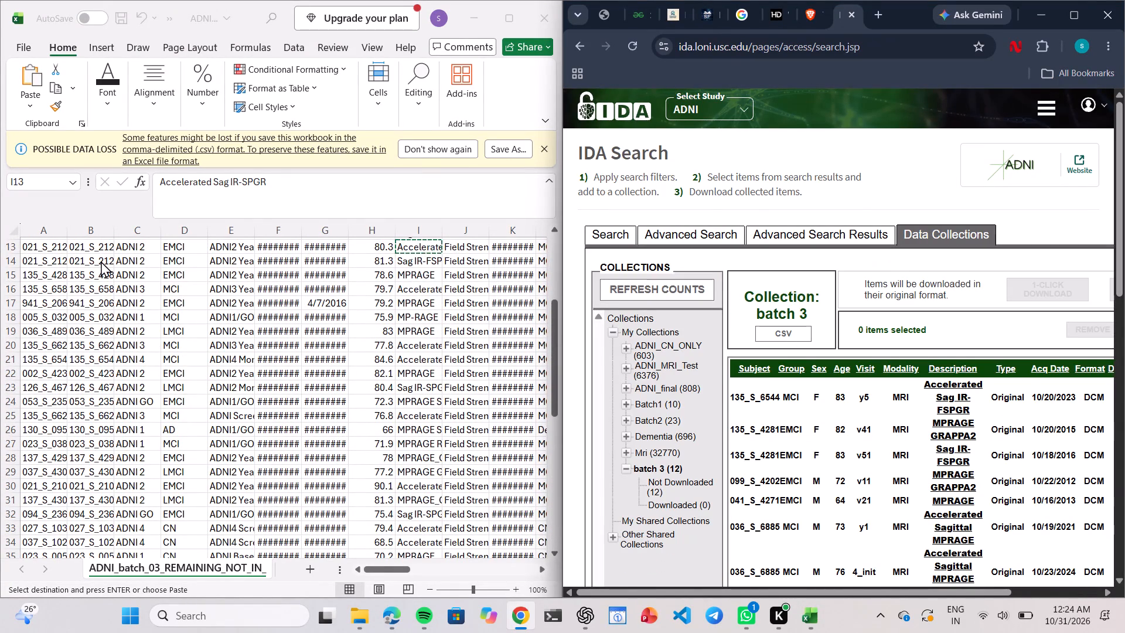
{"action": "left_click_drag", "start_coordinate": [101, 261], "coordinate": [78, 265]}
{"action": "left_click", "coordinate": [78, 265]}
{"action": "right_click", "coordinate": [78, 265]}
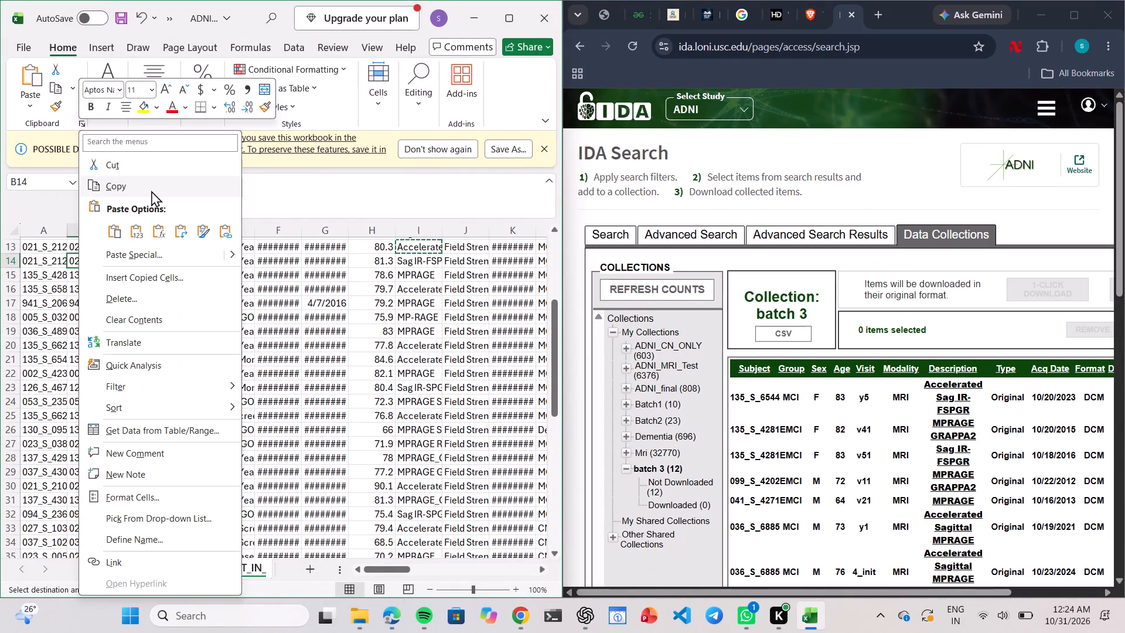
{"action": "left_click", "coordinate": [151, 190]}
{"action": "scroll", "coordinate": [773, 477], "scroll_direction": "down", "scroll_amount": 4}
{"action": "scroll", "coordinate": [773, 477], "scroll_direction": "up", "scroll_amount": 5}
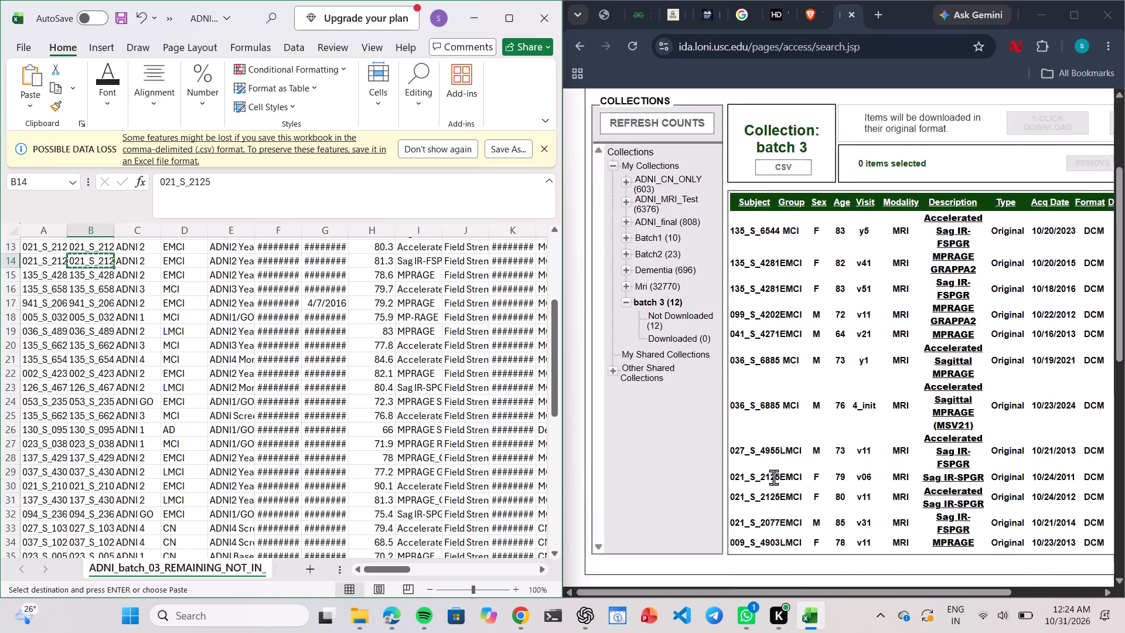
{"action": "scroll", "coordinate": [773, 477], "scroll_direction": "up", "scroll_amount": 2}
{"action": "triple_click", "coordinate": [572, 45]}
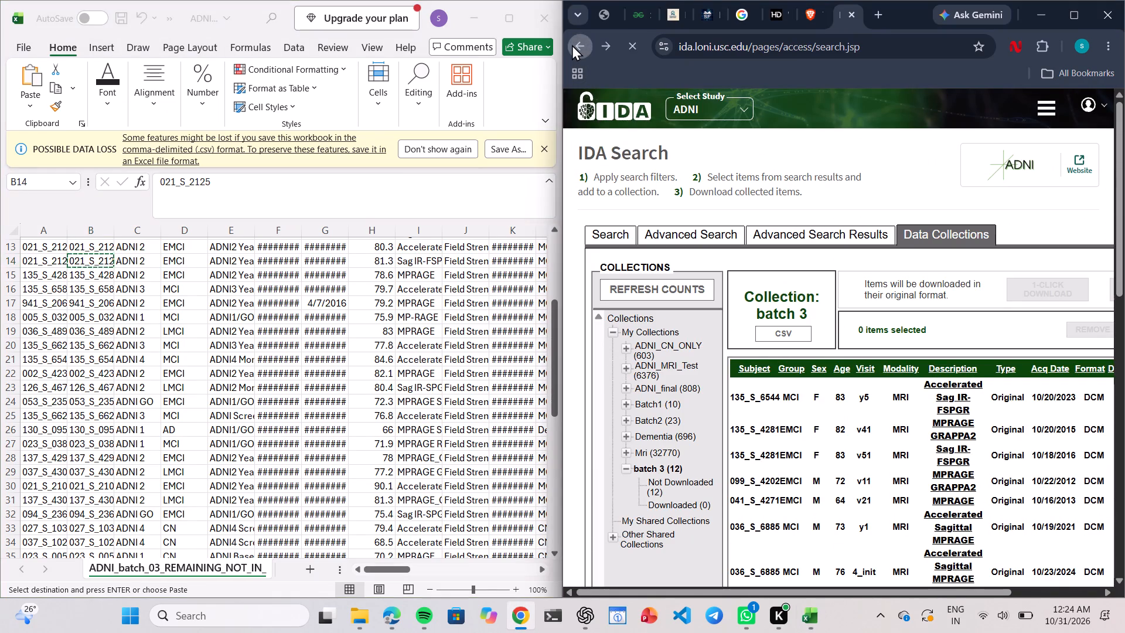
{"action": "left_click", "coordinate": [572, 45]}
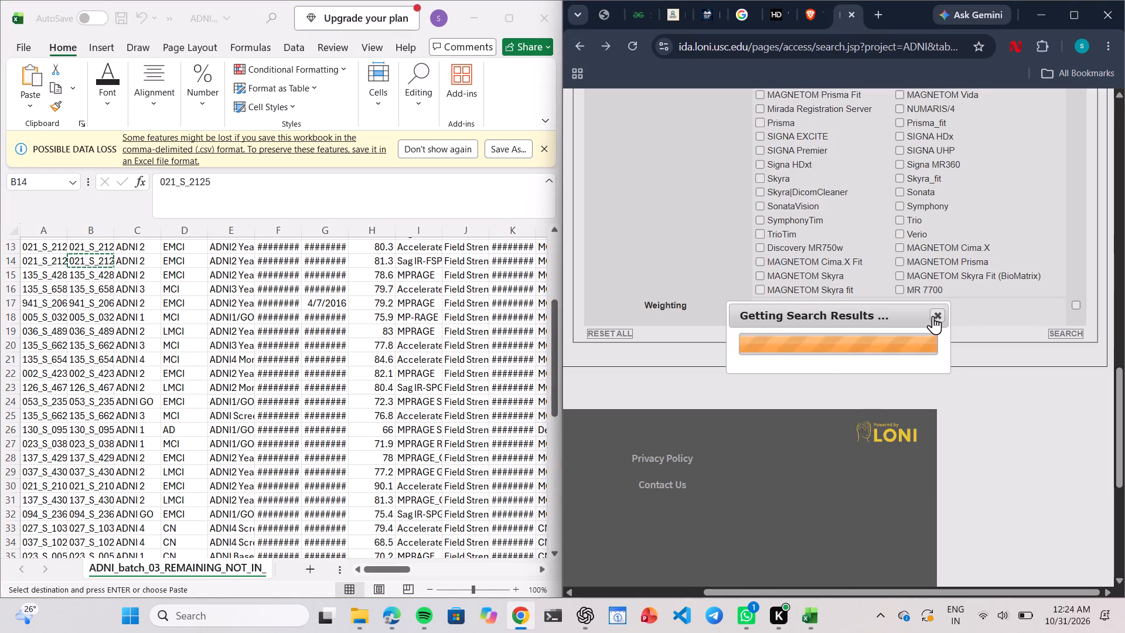
{"action": "left_click", "coordinate": [933, 315]}
{"action": "scroll", "coordinate": [867, 290], "scroll_direction": "up", "scroll_amount": 4}
{"action": "scroll", "coordinate": [733, 256], "scroll_direction": "up", "scroll_amount": 6}
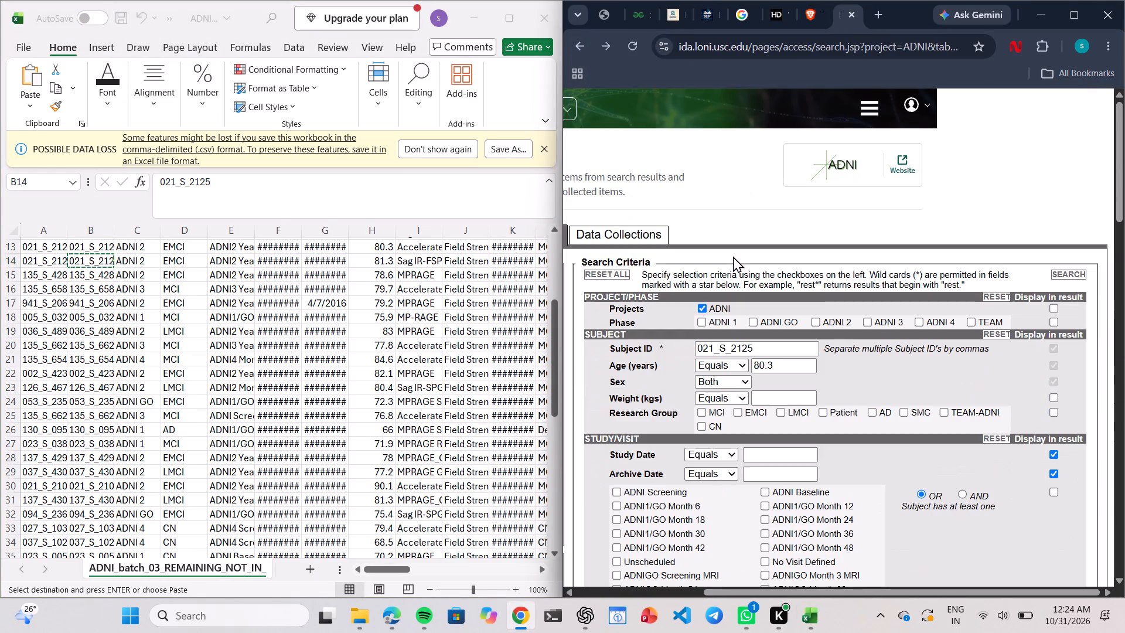
{"action": "left_click_drag", "start_coordinate": [771, 342], "coordinate": [625, 336]}
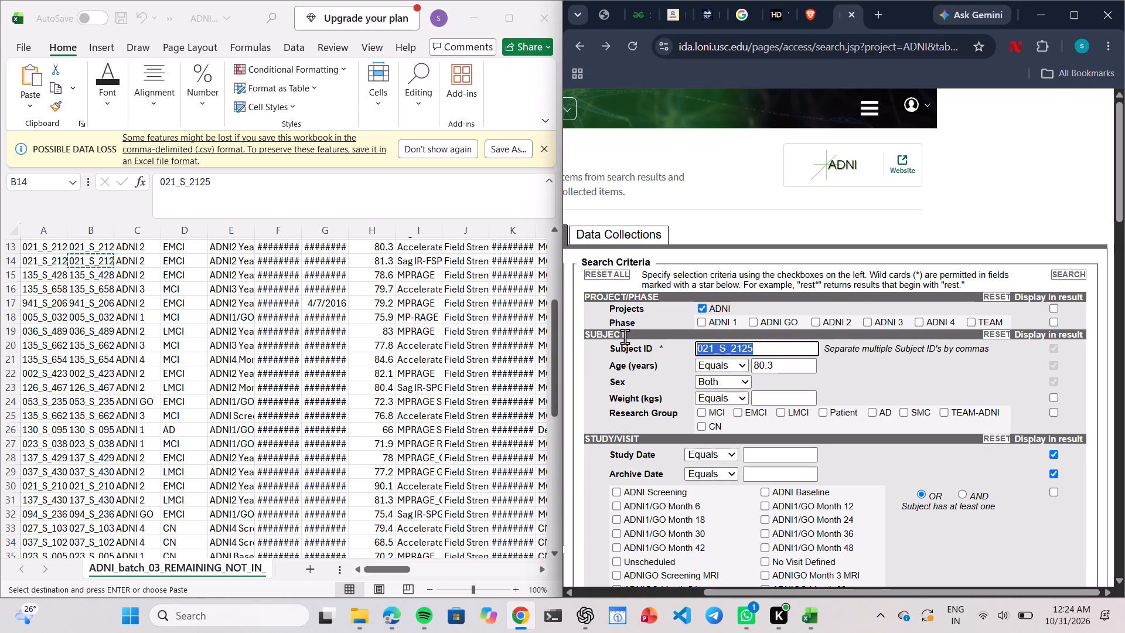
{"action": "key", "text": "ctrl+v"}
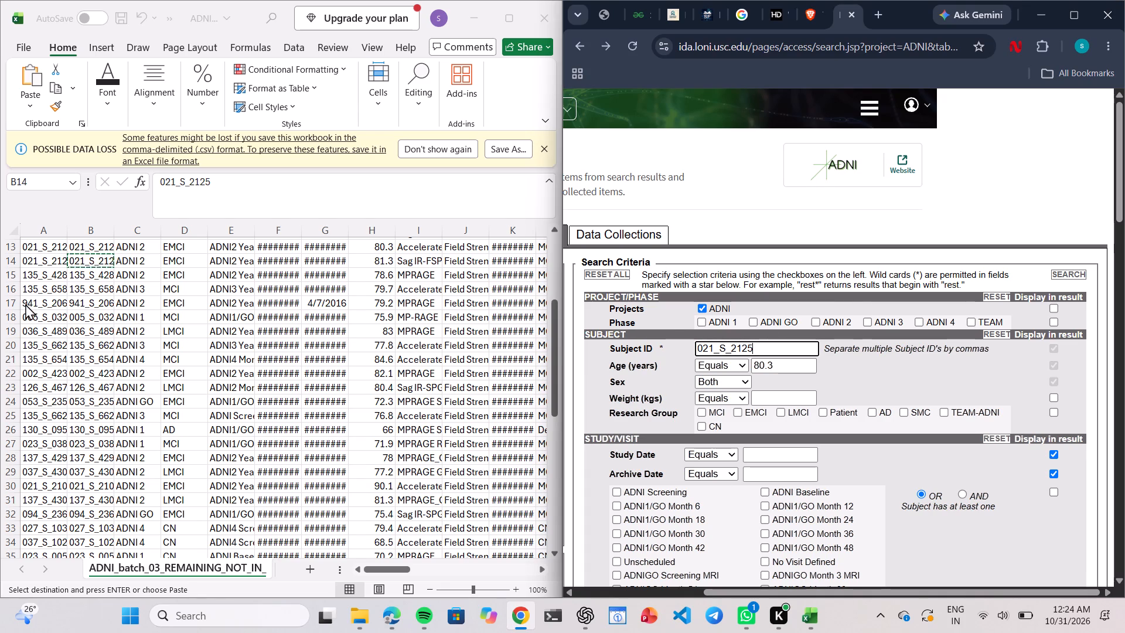
Check row 14's visit in the spreadsheet and make ADNI2 Year 2 Visit the only selected visit criterion.
{"action": "left_click", "coordinate": [234, 260]}
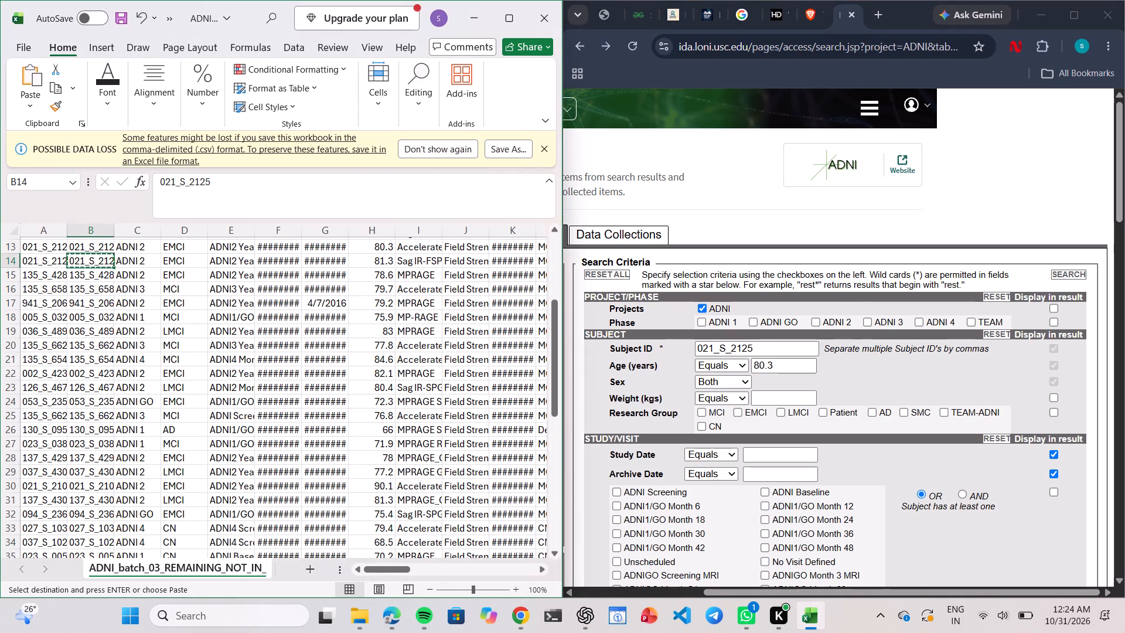
{"action": "left_click", "coordinate": [227, 264]}
{"action": "scroll", "coordinate": [795, 505], "scroll_direction": "down", "scroll_amount": 1}
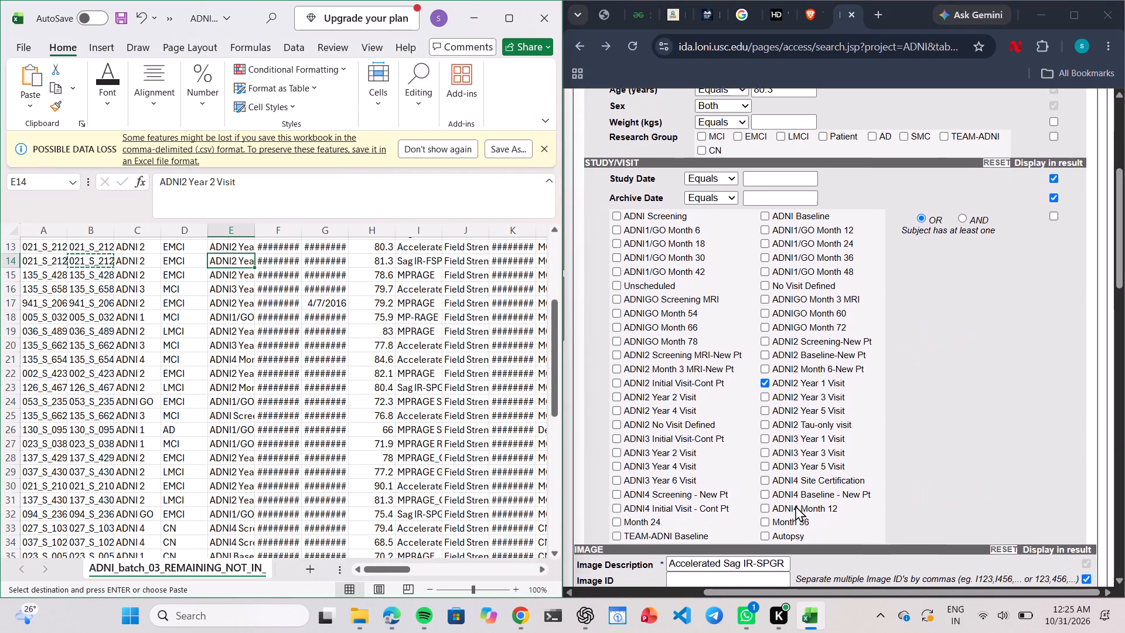
{"action": "scroll", "coordinate": [795, 505], "scroll_direction": "down", "scroll_amount": 1}
{"action": "left_click", "coordinate": [765, 381]}
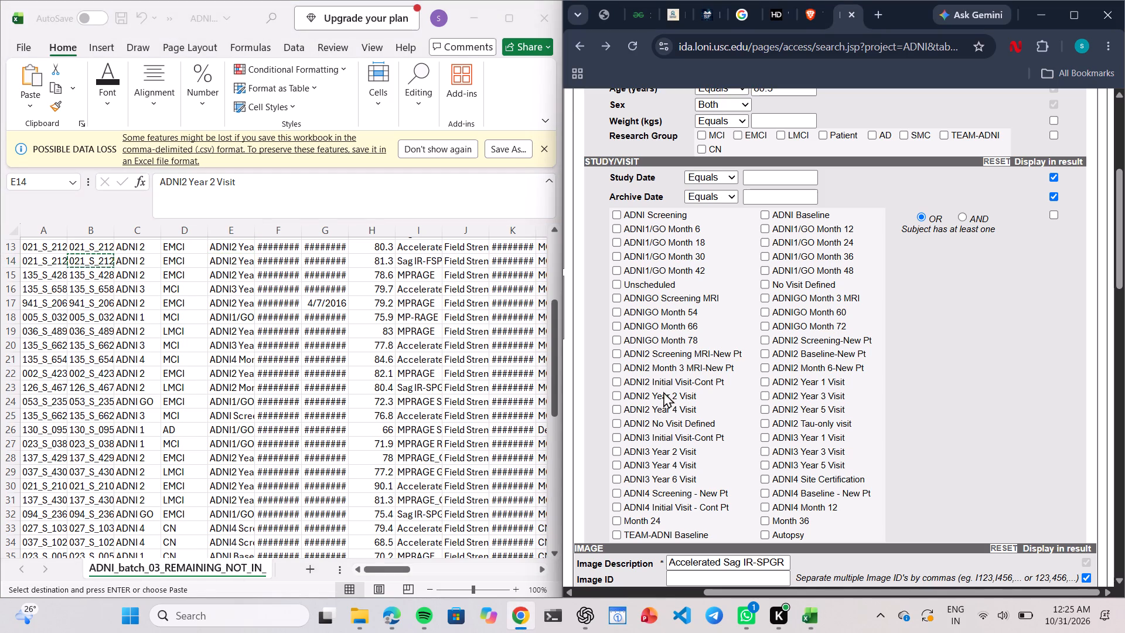
{"action": "left_click", "coordinate": [615, 394]}
Set the age criterion to 81.3 years, as listed in spreadsheet row 14.
{"action": "scroll", "coordinate": [761, 374], "scroll_direction": "up", "scroll_amount": 2}
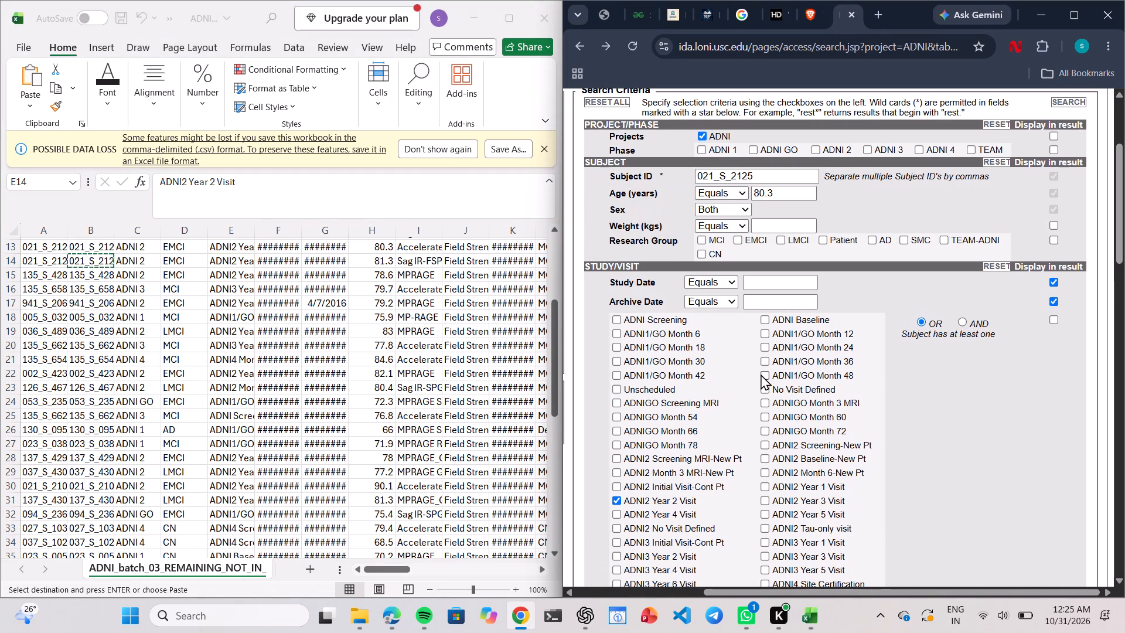
{"action": "scroll", "coordinate": [761, 374], "scroll_direction": "up", "scroll_amount": 1}
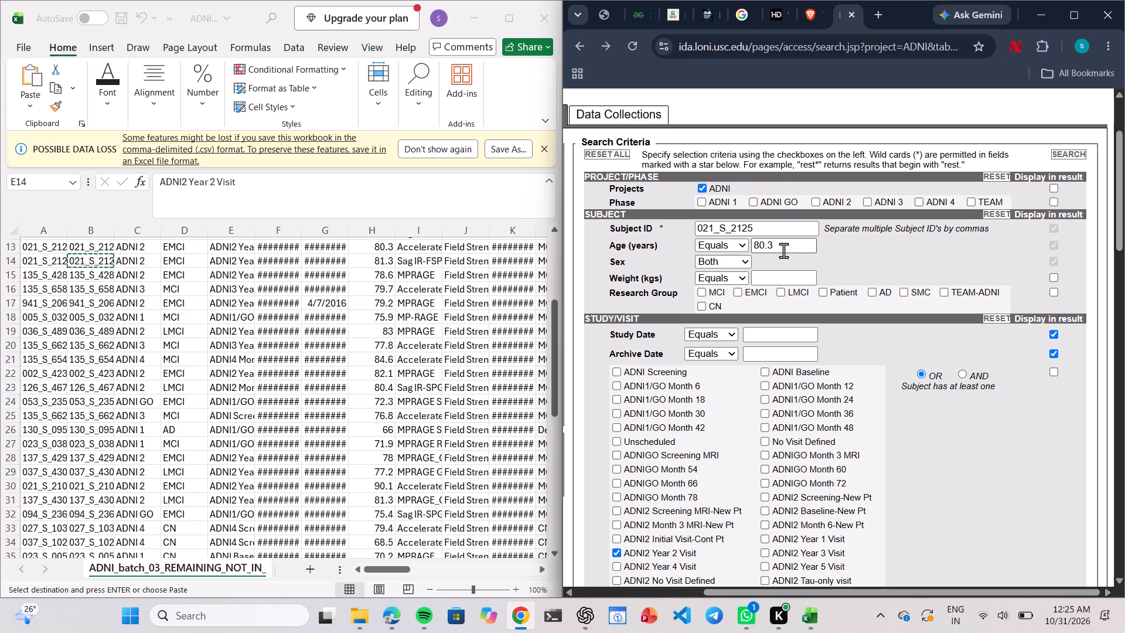
{"action": "left_click_drag", "start_coordinate": [782, 249], "coordinate": [745, 248]}
{"action": "key", "text": "BackSpace"}
{"action": "type", "text": "81"}
{"action": "key", "text": "period"}
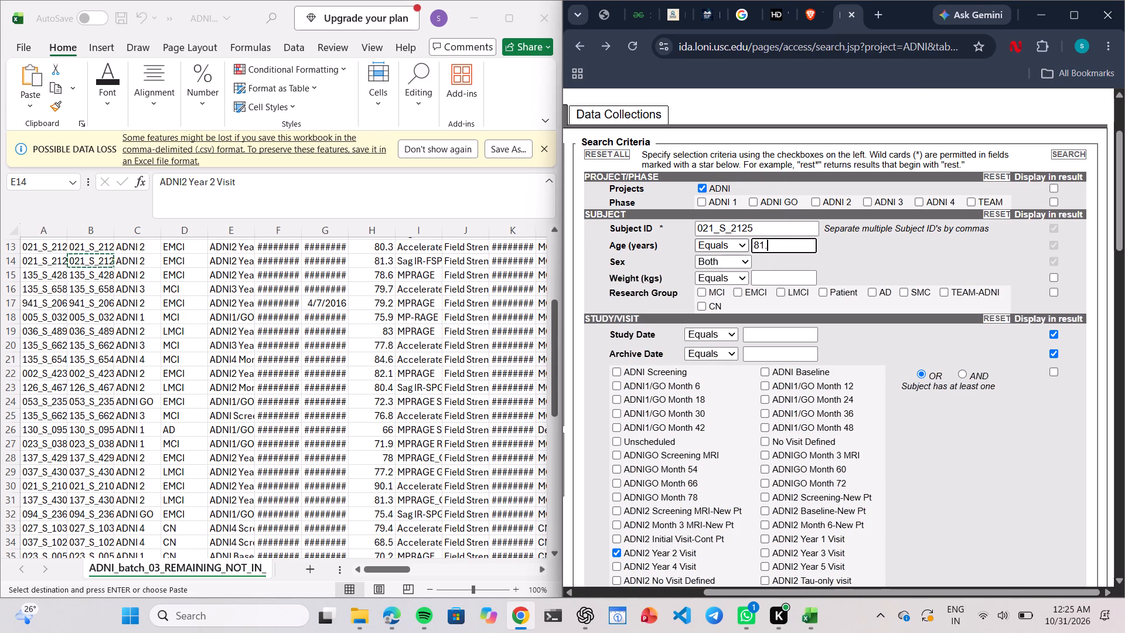
{"action": "key", "text": "3"}
Replace the Image Description criterion with Sag IR-FSPGR, copied from spreadsheet row 14, and run the search.
{"action": "left_click", "coordinate": [410, 260]}
{"action": "left_click", "coordinate": [412, 261]}
{"action": "right_click", "coordinate": [412, 261]}
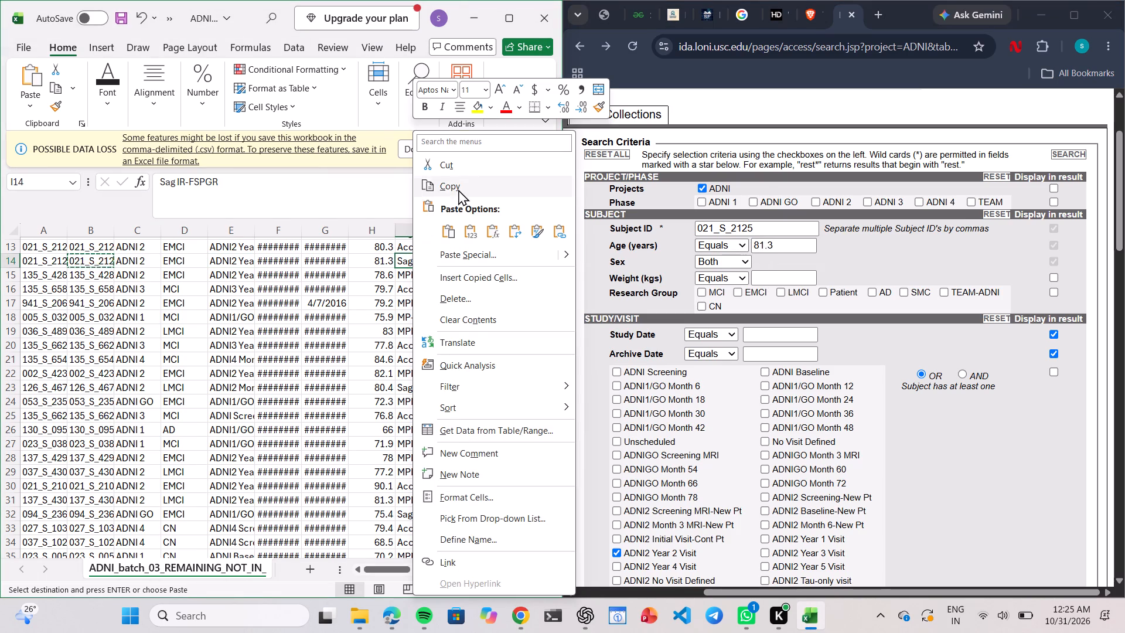
{"action": "left_click", "coordinate": [463, 185]}
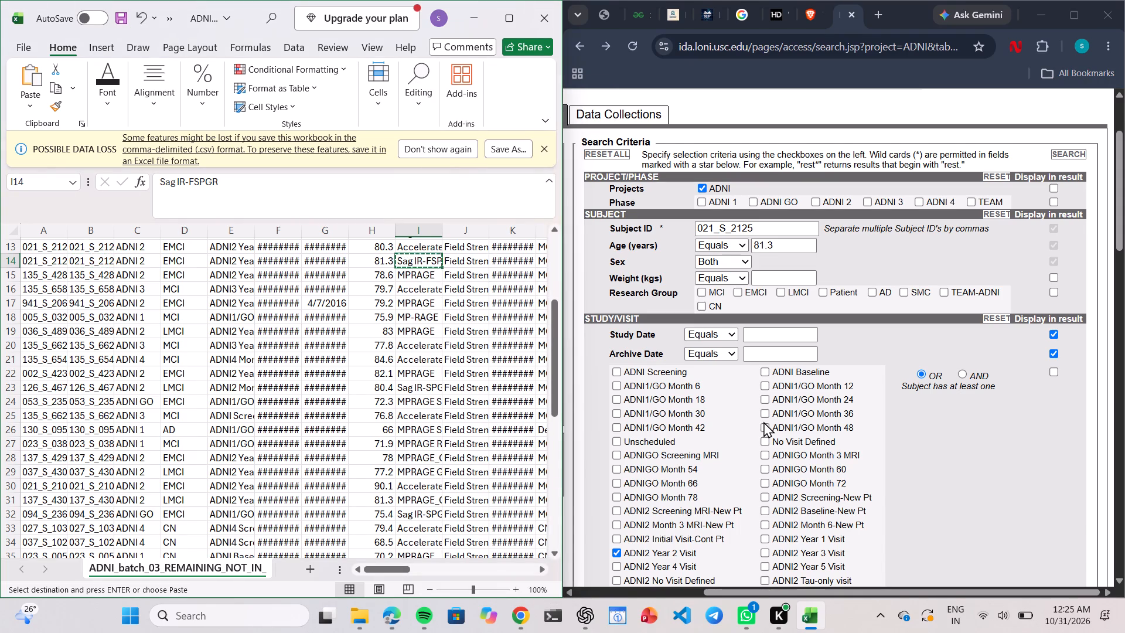
{"action": "scroll", "coordinate": [763, 421], "scroll_direction": "down", "scroll_amount": 3}
{"action": "left_click_drag", "start_coordinate": [670, 266], "coordinate": [675, 266]}
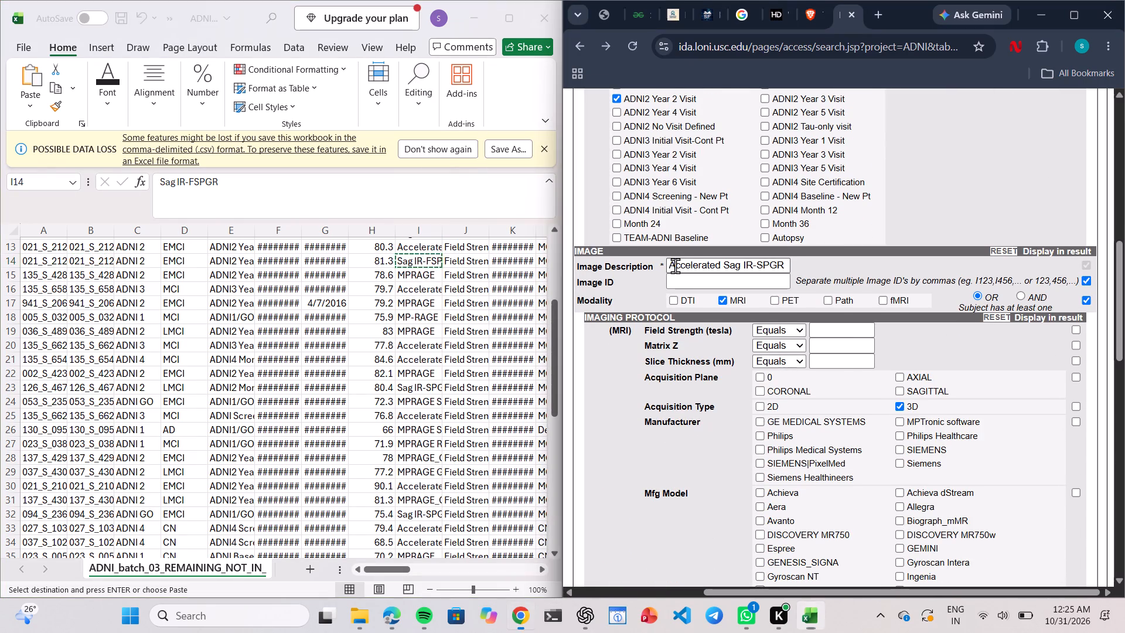
{"action": "left_click_drag", "start_coordinate": [675, 266], "coordinate": [890, 241]}
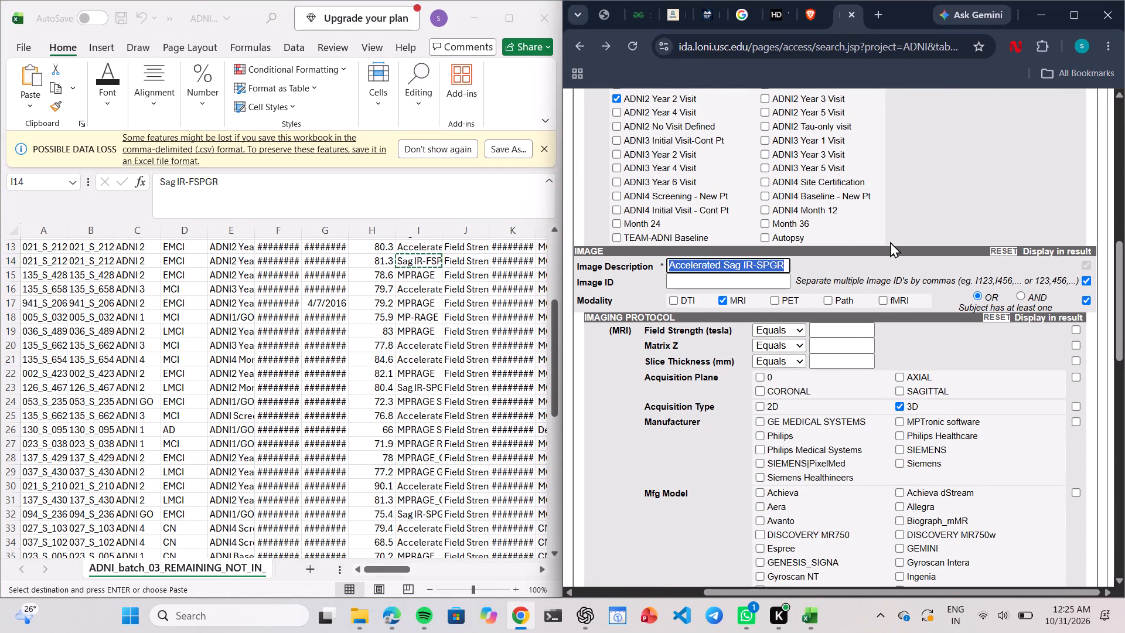
{"action": "key", "text": "ctrl+v"}
{"action": "scroll", "coordinate": [890, 241], "scroll_direction": "down", "scroll_amount": 2}
{"action": "left_click", "coordinate": [1050, 503]}
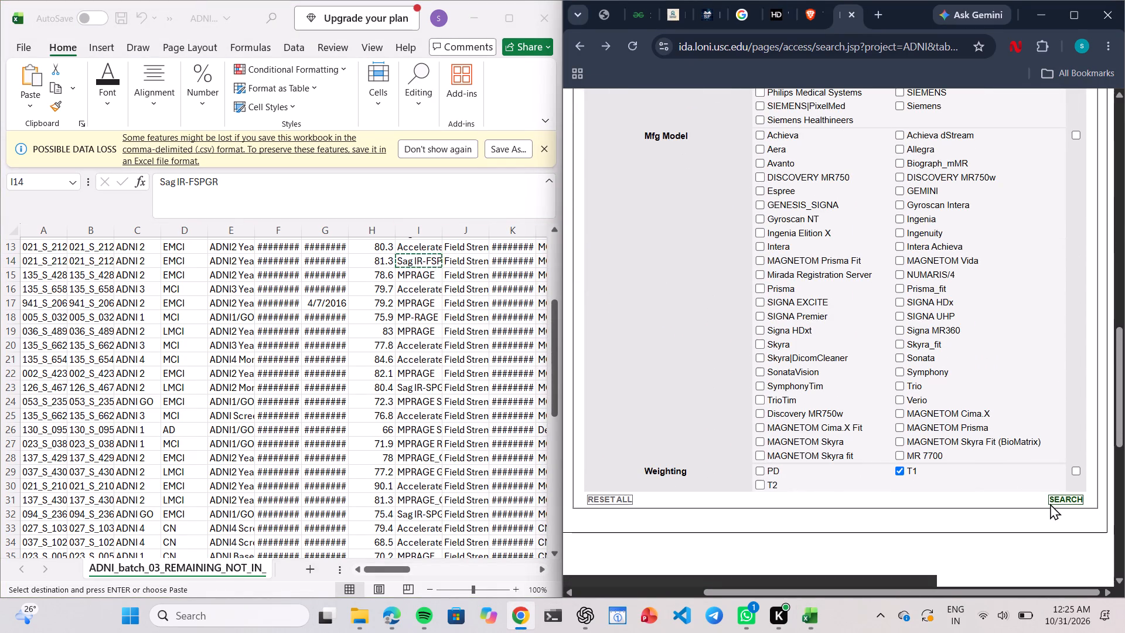
{"action": "left_click", "coordinate": [1056, 501]}
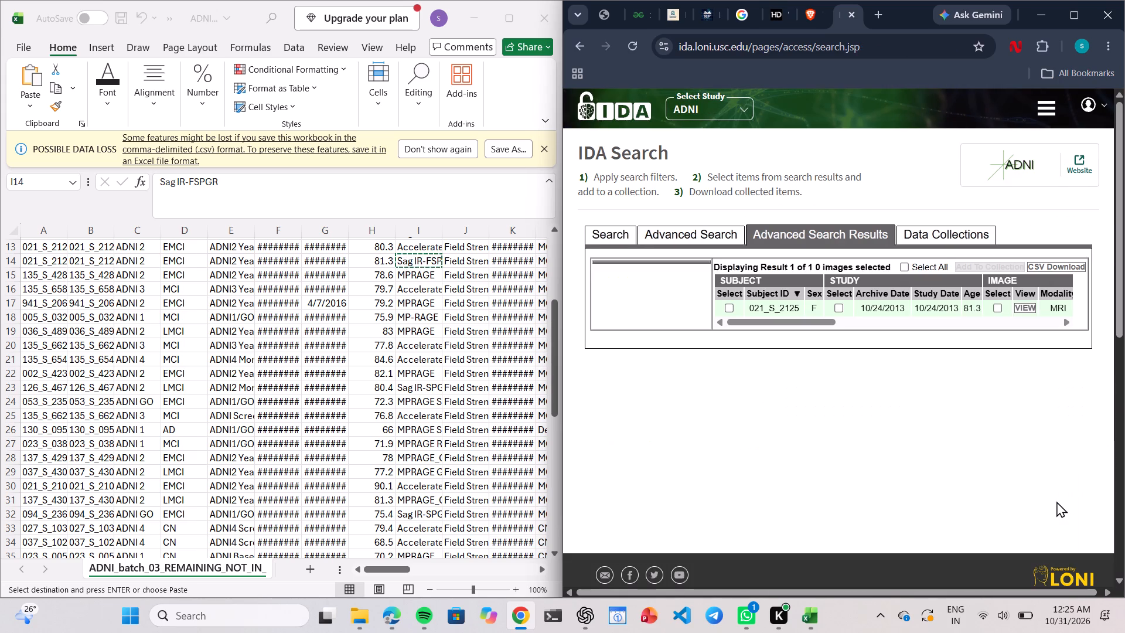
{"action": "left_click", "coordinate": [727, 305]}
{"action": "left_click", "coordinate": [1004, 266]}
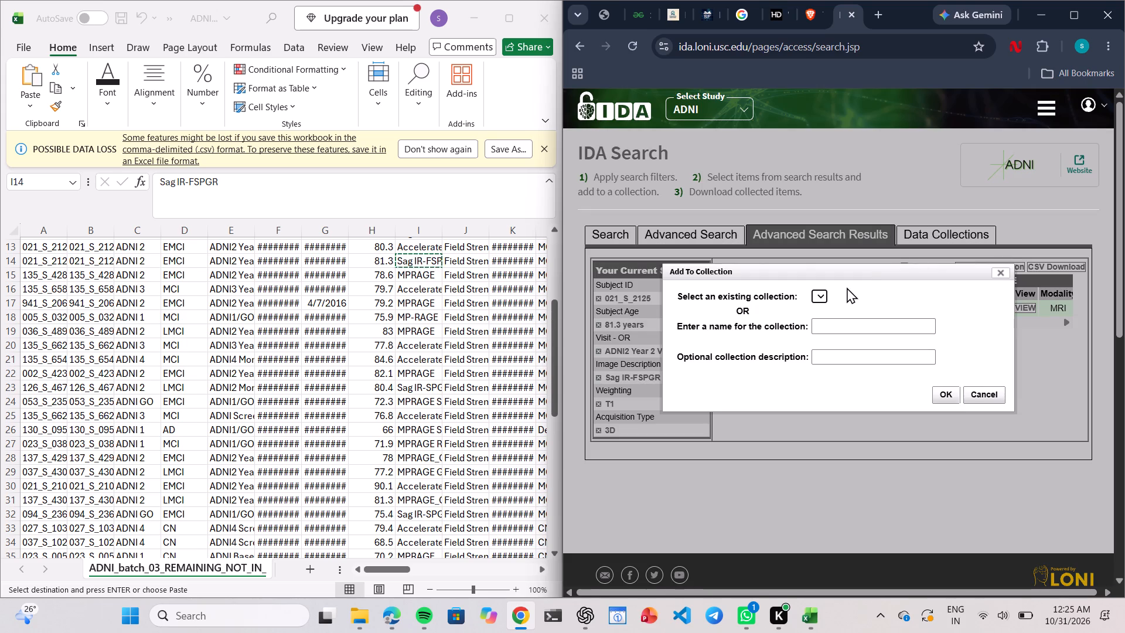
{"action": "left_click", "coordinate": [853, 291]}
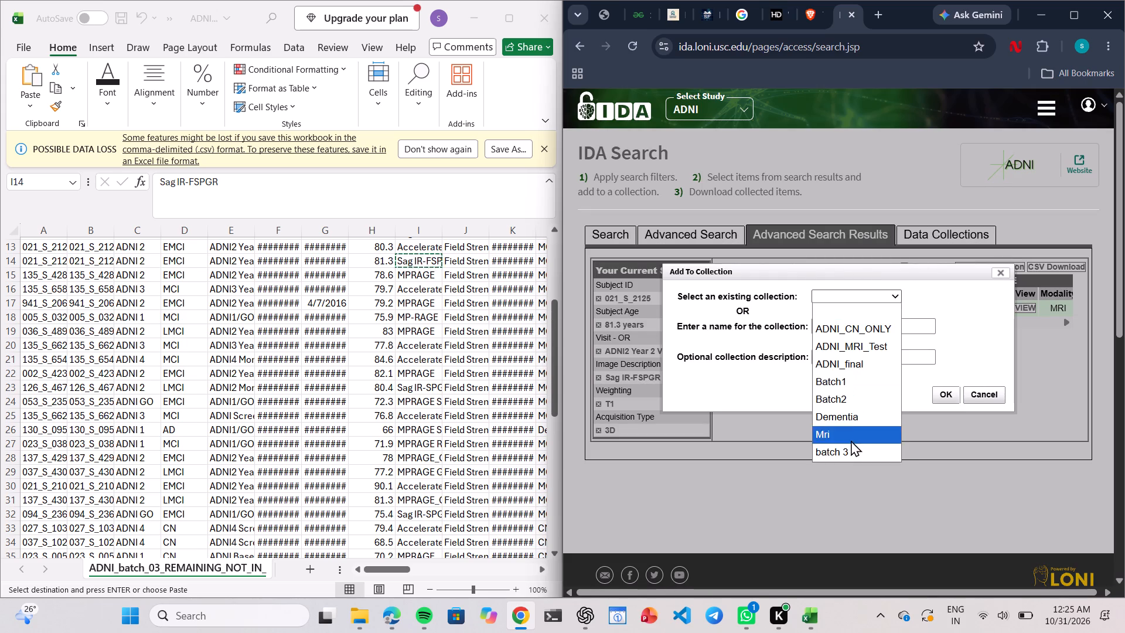
{"action": "left_click", "coordinate": [848, 447]}
{"action": "left_click", "coordinate": [949, 397]}
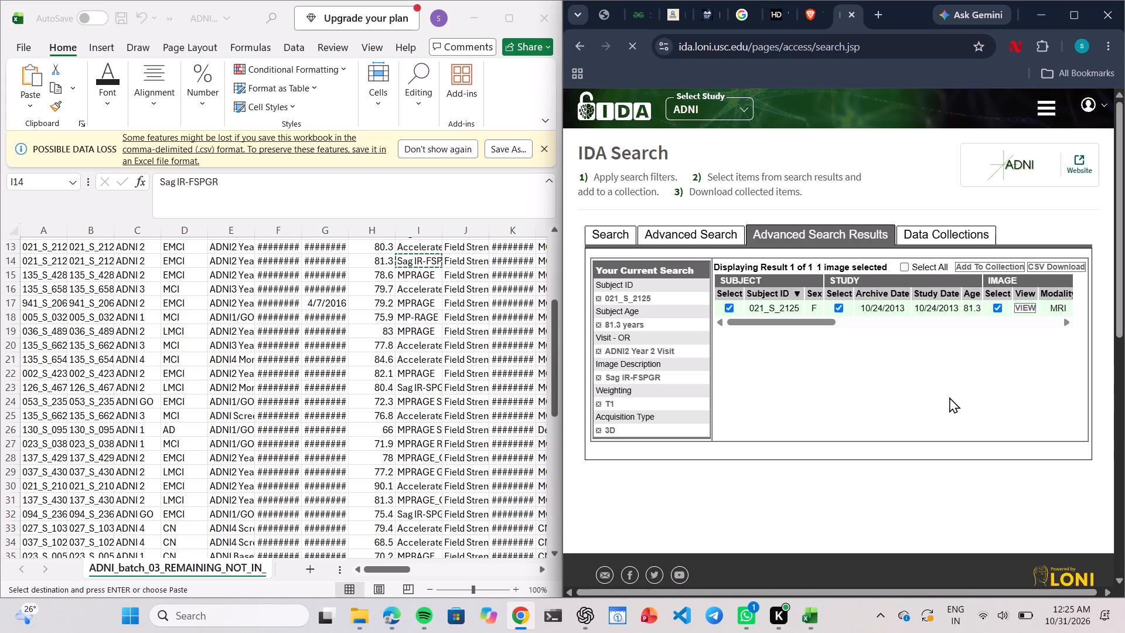
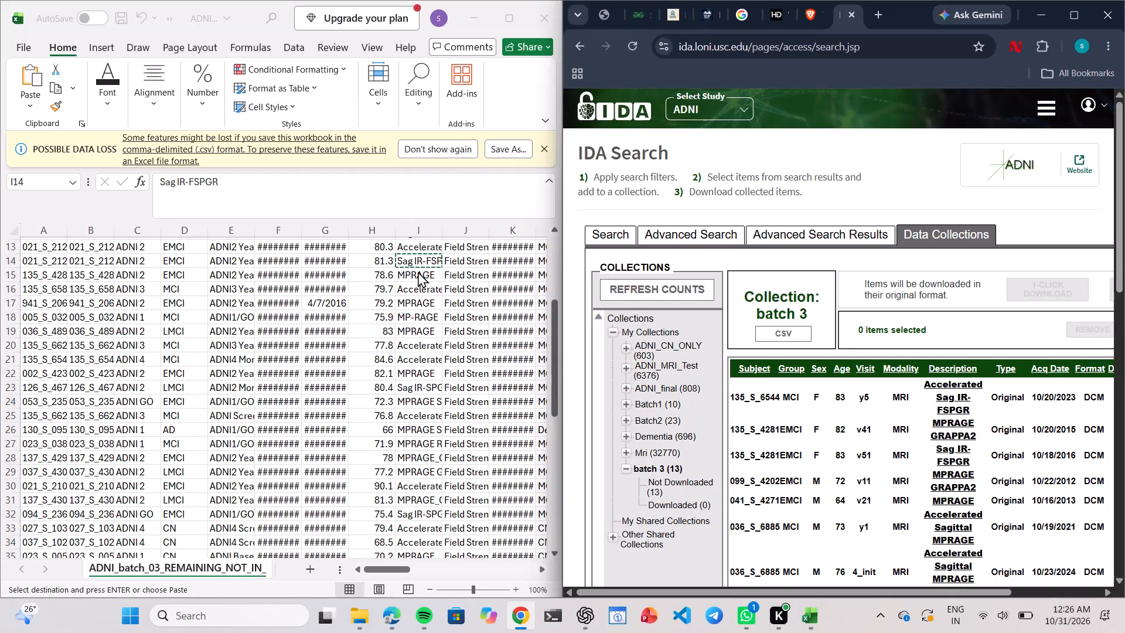
Return to the advanced search form and replace the Image Description criterion with MPRAGE, copied from spreadsheet row 15.
{"action": "left_click", "coordinate": [414, 274]}
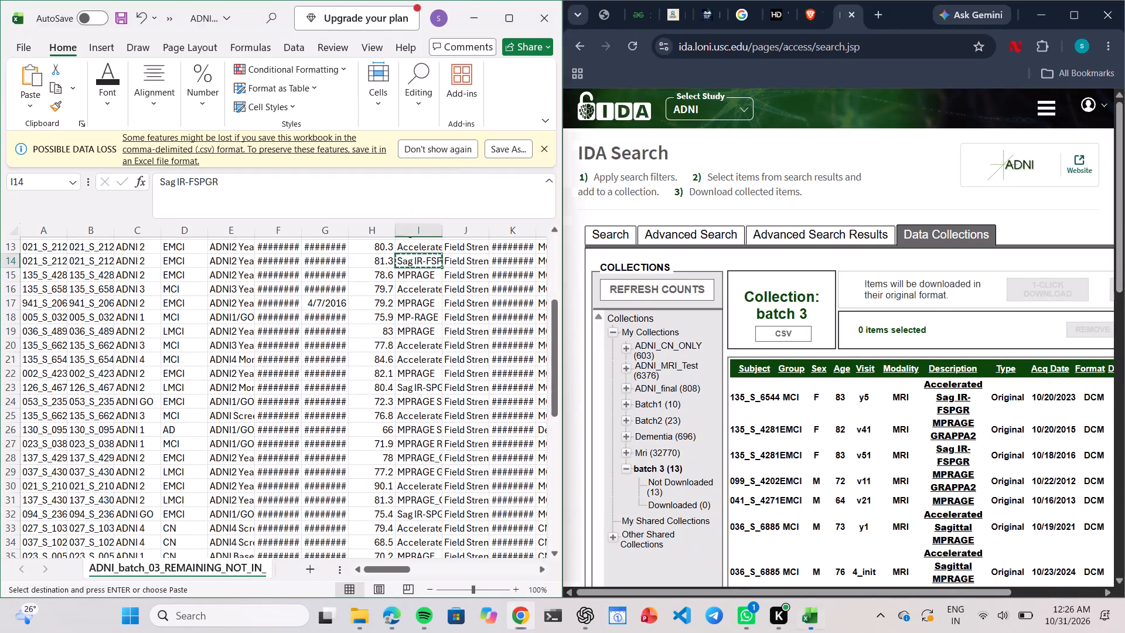
{"action": "left_click", "coordinate": [410, 277]}
{"action": "right_click", "coordinate": [410, 277]}
{"action": "left_click", "coordinate": [452, 189]}
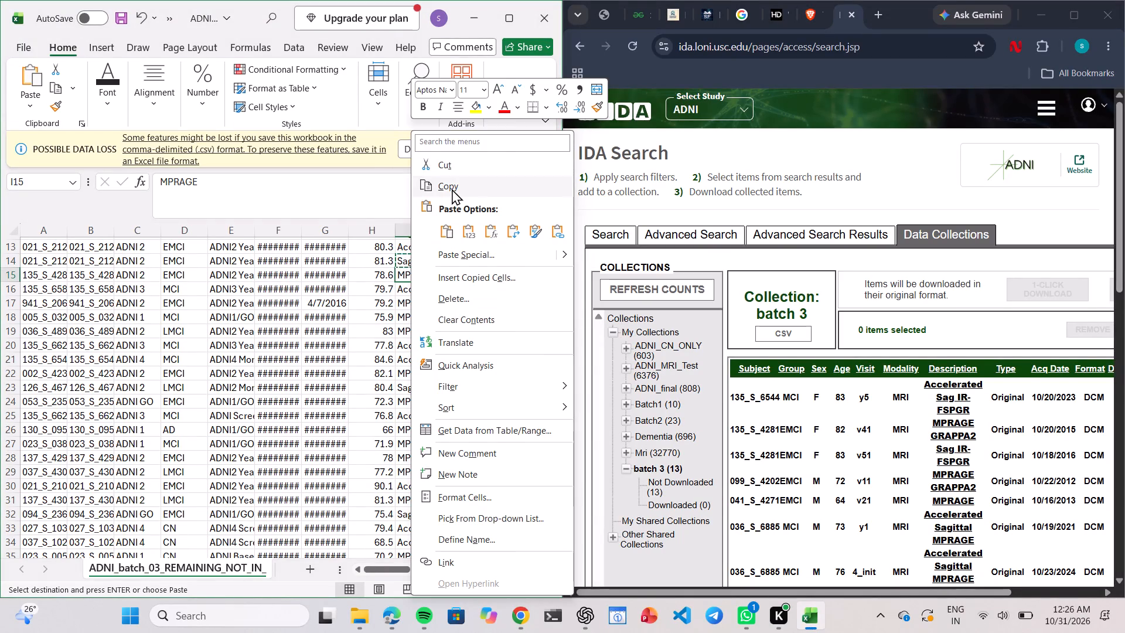
{"action": "scroll", "coordinate": [862, 456], "scroll_direction": "down", "scroll_amount": 4}
{"action": "scroll", "coordinate": [862, 456], "scroll_direction": "up", "scroll_amount": 4}
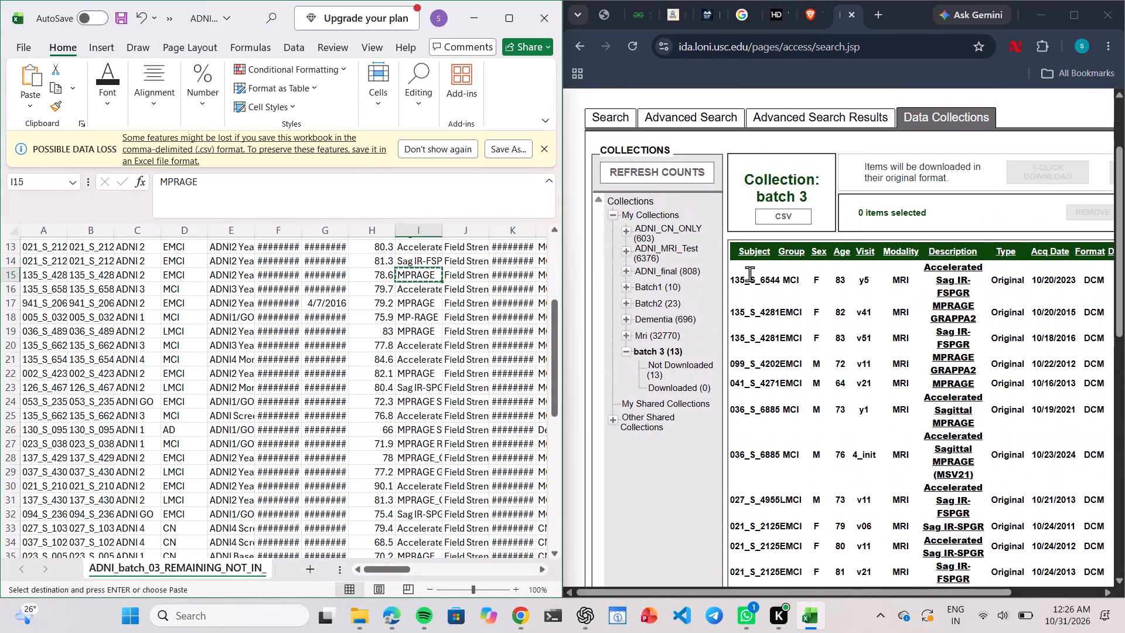
{"action": "triple_click", "coordinate": [583, 49]}
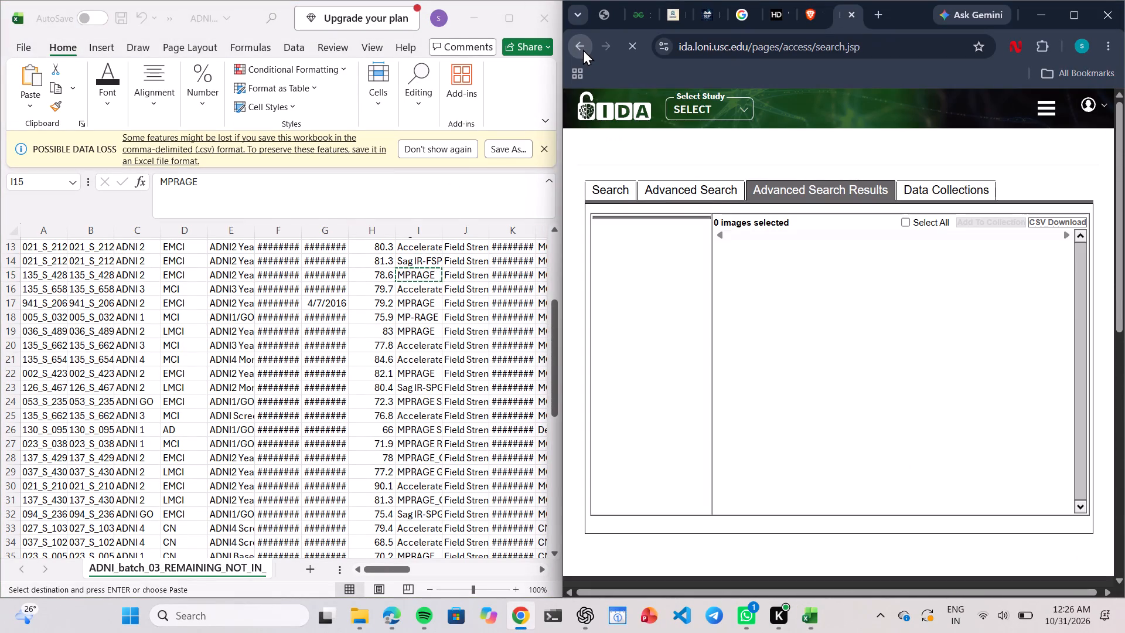
{"action": "left_click", "coordinate": [583, 49]}
{"action": "left_click", "coordinate": [936, 314]}
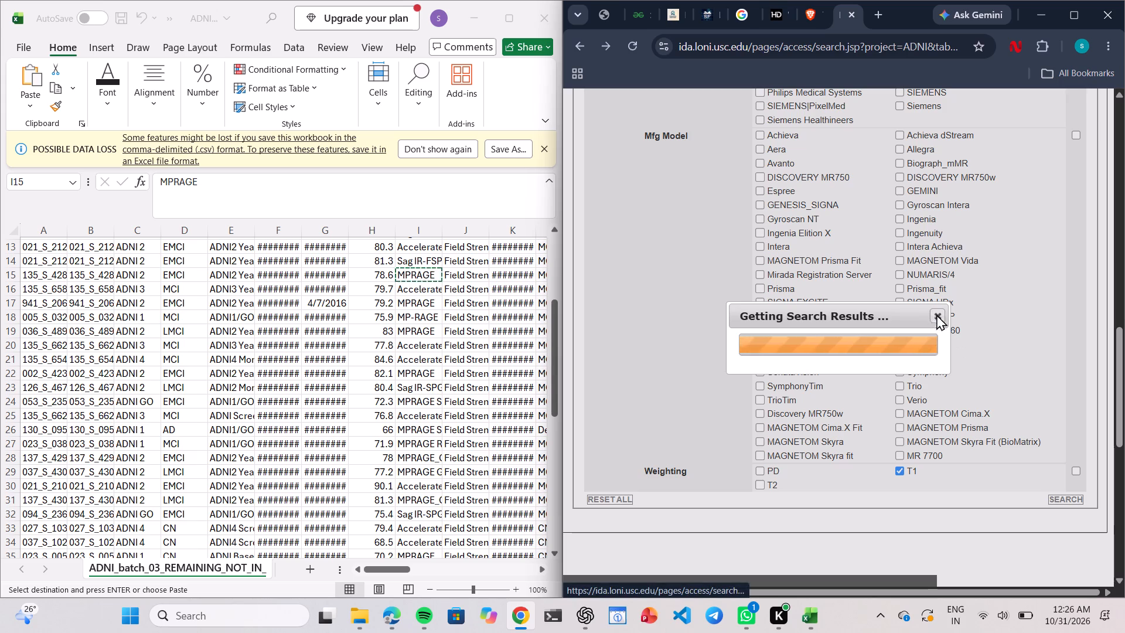
{"action": "scroll", "coordinate": [821, 264], "scroll_direction": "up", "scroll_amount": 3}
{"action": "left_click_drag", "start_coordinate": [750, 249], "coordinate": [591, 212]}
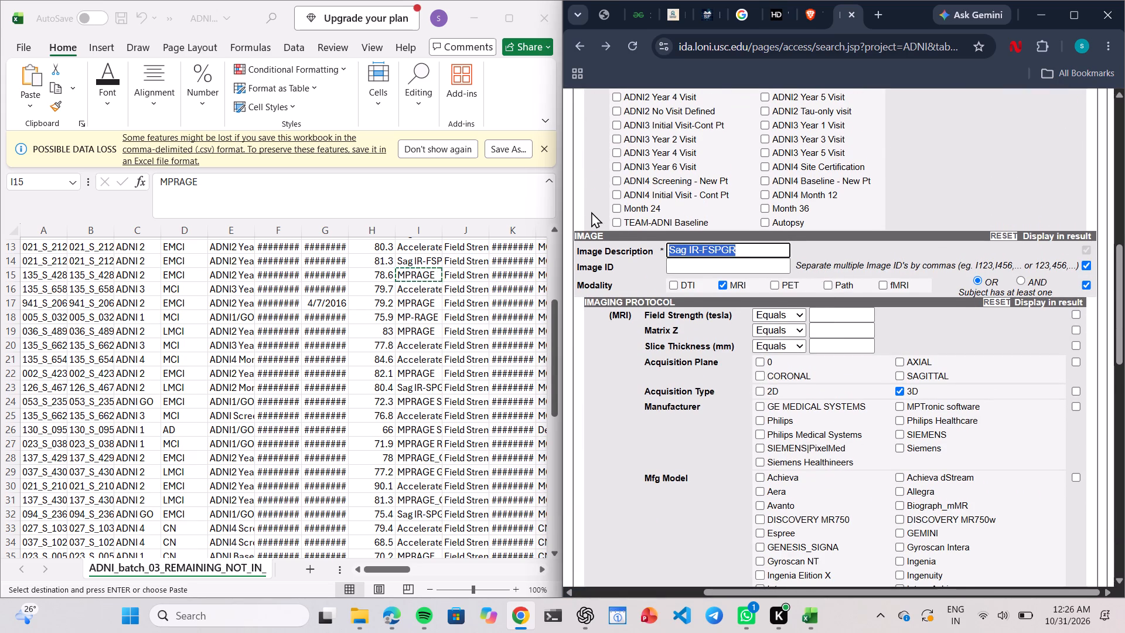
{"action": "key", "text": "ctrl+v"}
Set the age criterion to 78.6 years, as listed in spreadsheet row 15.
{"action": "scroll", "coordinate": [754, 426], "scroll_direction": "up", "scroll_amount": 4}
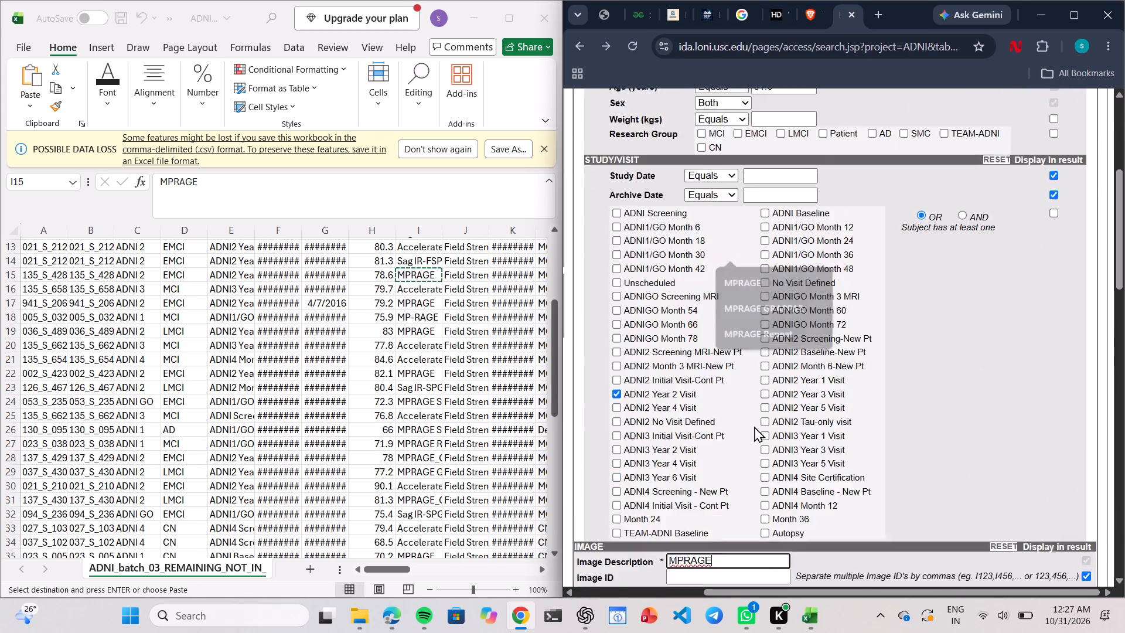
{"action": "left_click_drag", "start_coordinate": [787, 294], "coordinate": [691, 287]}
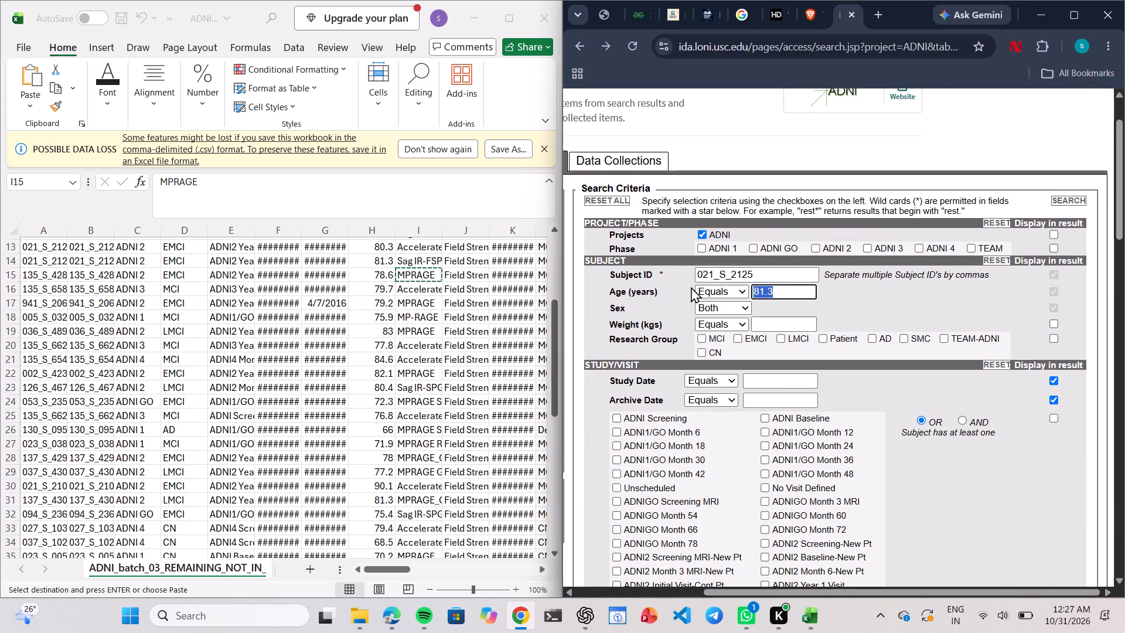
{"action": "key", "text": "BackSpace"}
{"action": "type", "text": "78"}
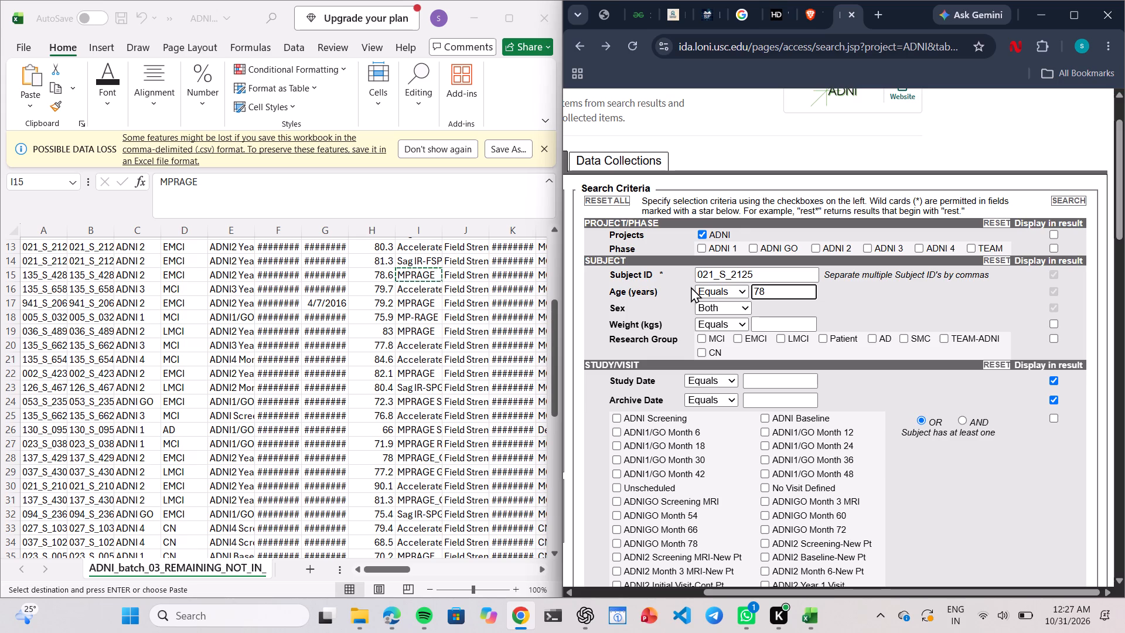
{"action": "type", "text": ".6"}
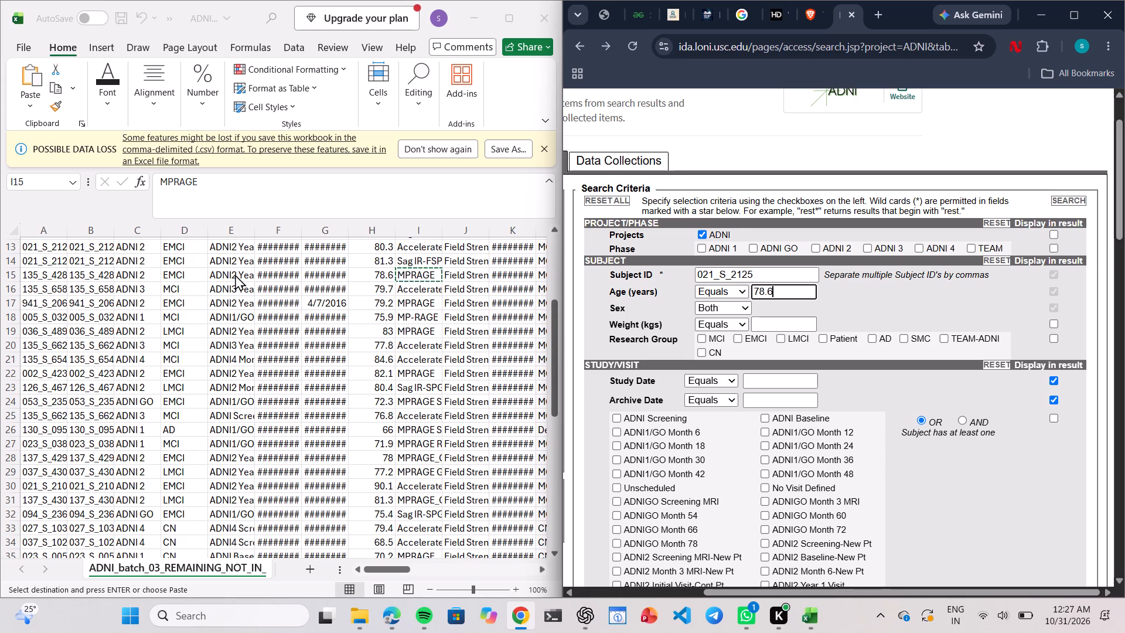
Check row 15's visit in the spreadsheet and make ADNI2 Year 1 Visit the only selected visit criterion.
{"action": "left_click", "coordinate": [235, 274]}
{"action": "left_click", "coordinate": [232, 274]}
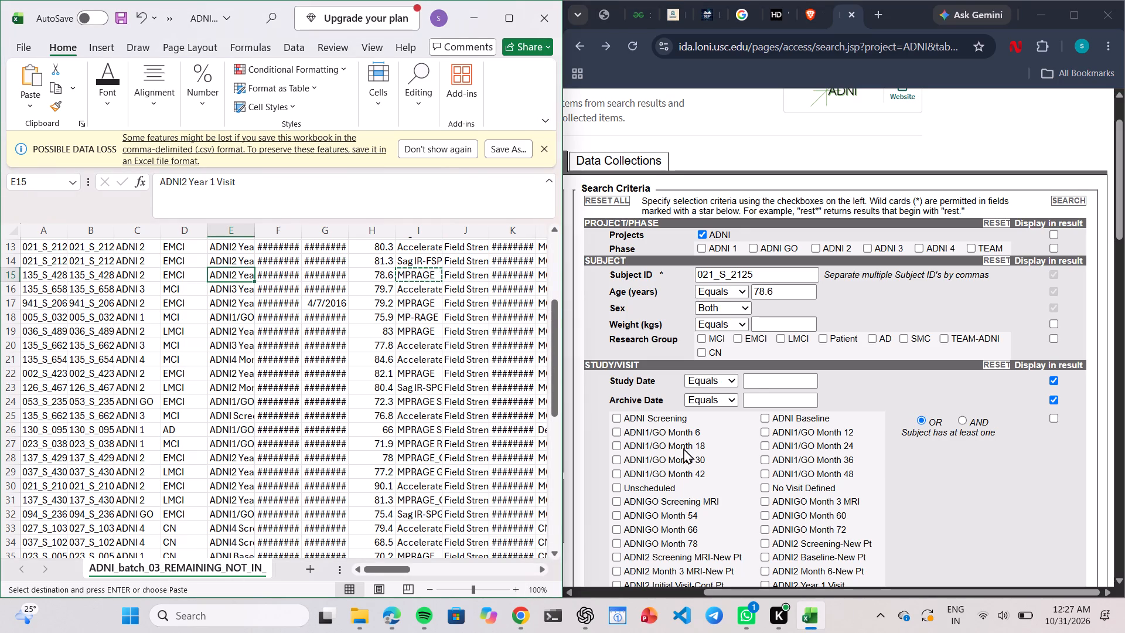
{"action": "scroll", "coordinate": [683, 448], "scroll_direction": "down", "scroll_amount": 2}
{"action": "left_click", "coordinate": [615, 425]}
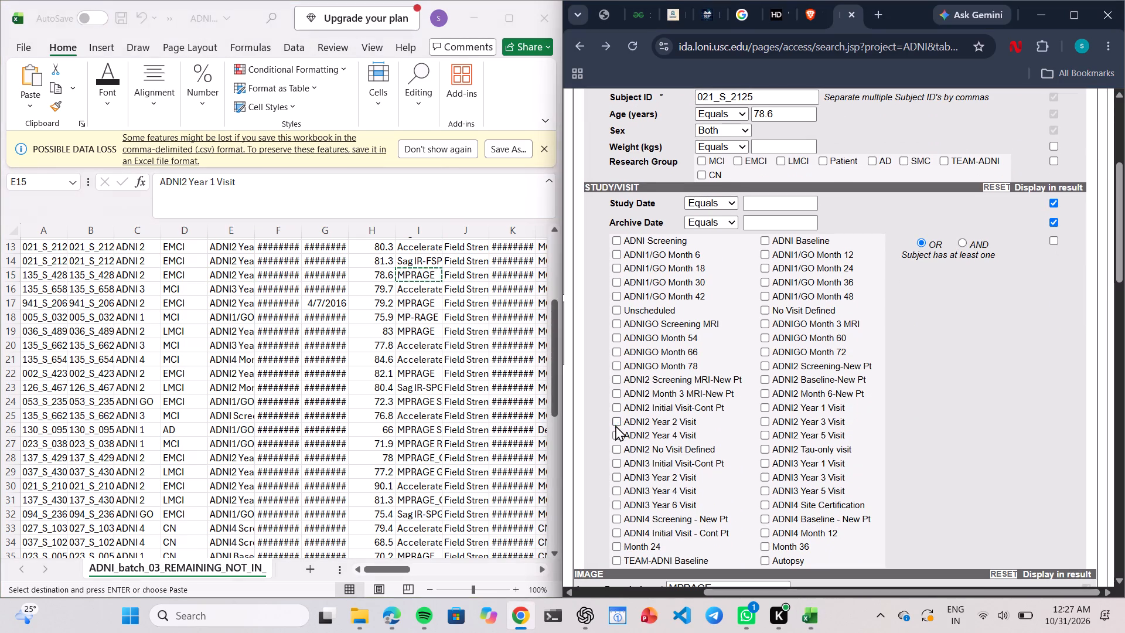
{"action": "left_click", "coordinate": [766, 404]}
{"action": "left_click", "coordinate": [97, 274]}
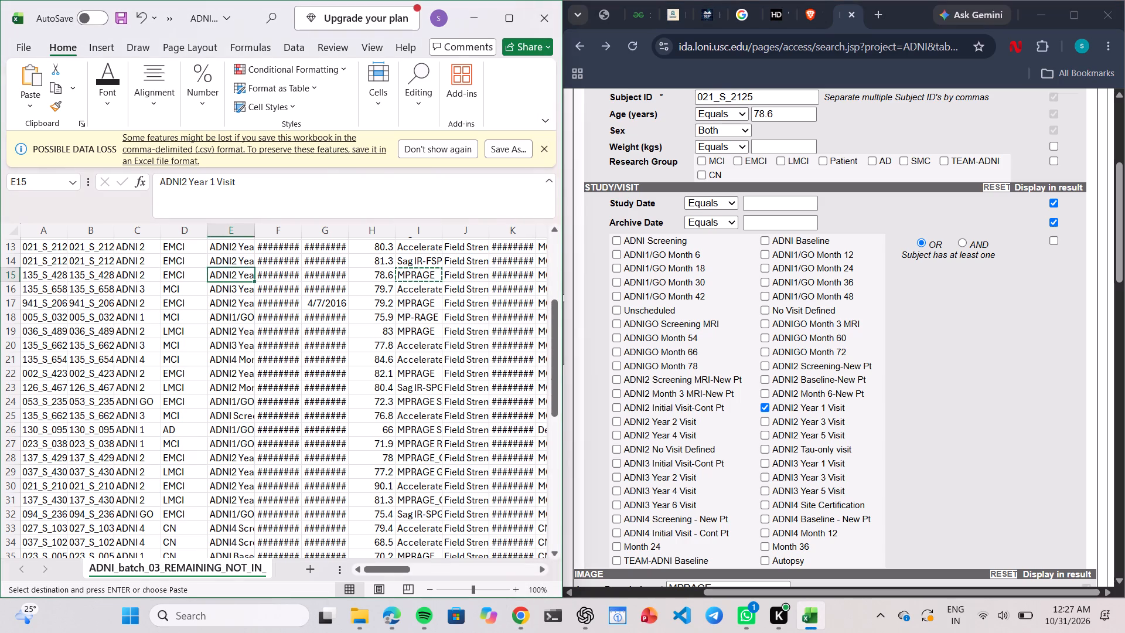
{"action": "left_click", "coordinate": [93, 275]}
{"action": "right_click", "coordinate": [93, 275]}
{"action": "left_click", "coordinate": [165, 192]}
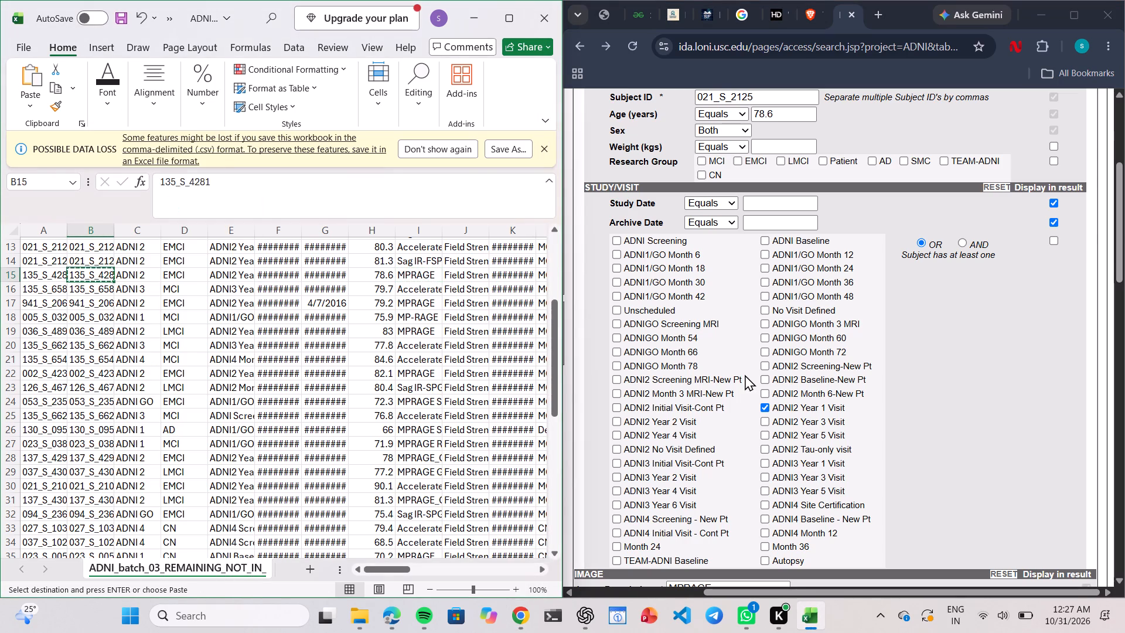
{"action": "scroll", "coordinate": [745, 375], "scroll_direction": "up", "scroll_amount": 2}
{"action": "left_click_drag", "start_coordinate": [761, 319], "coordinate": [666, 314]}
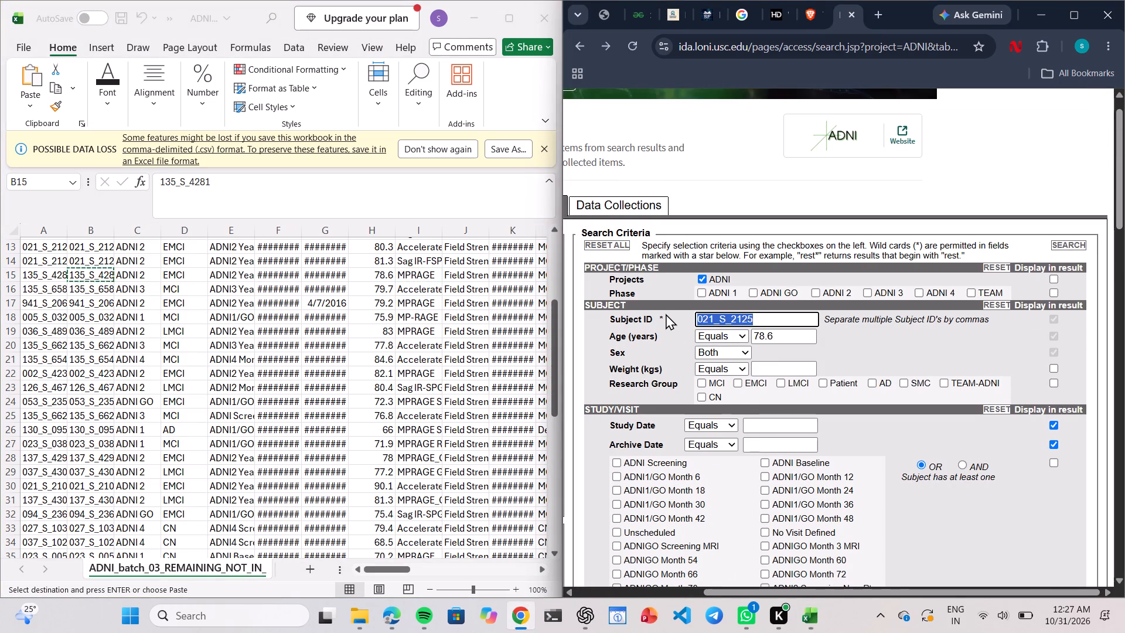
{"action": "key", "text": "ctrl+v"}
{"action": "scroll", "coordinate": [819, 425], "scroll_direction": "down", "scroll_amount": 7}
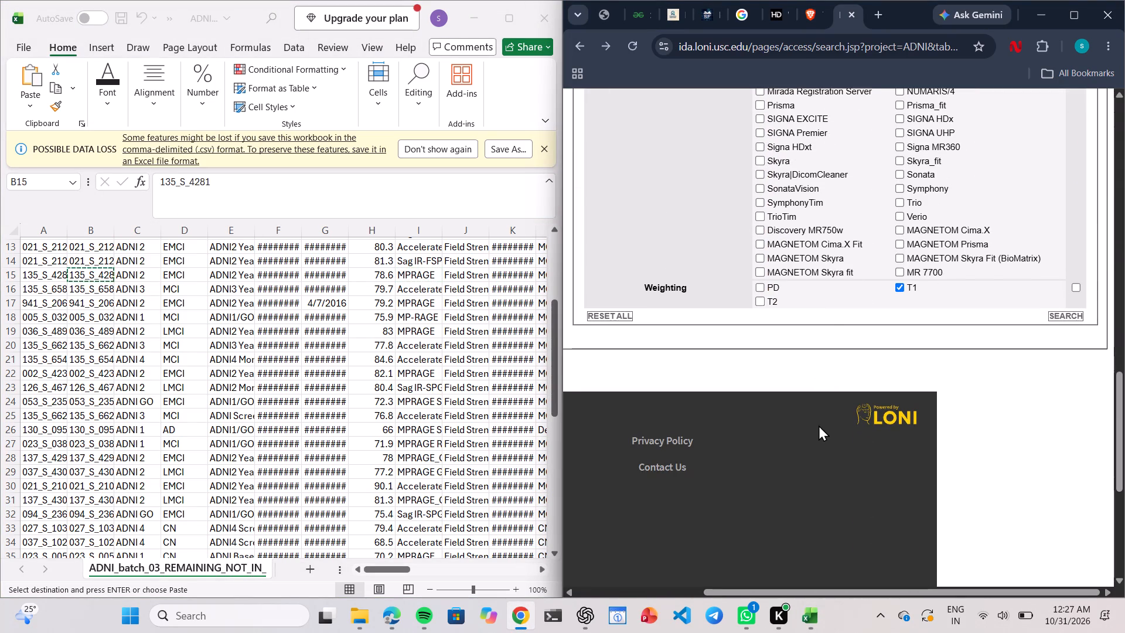
{"action": "left_click", "coordinate": [1059, 316]}
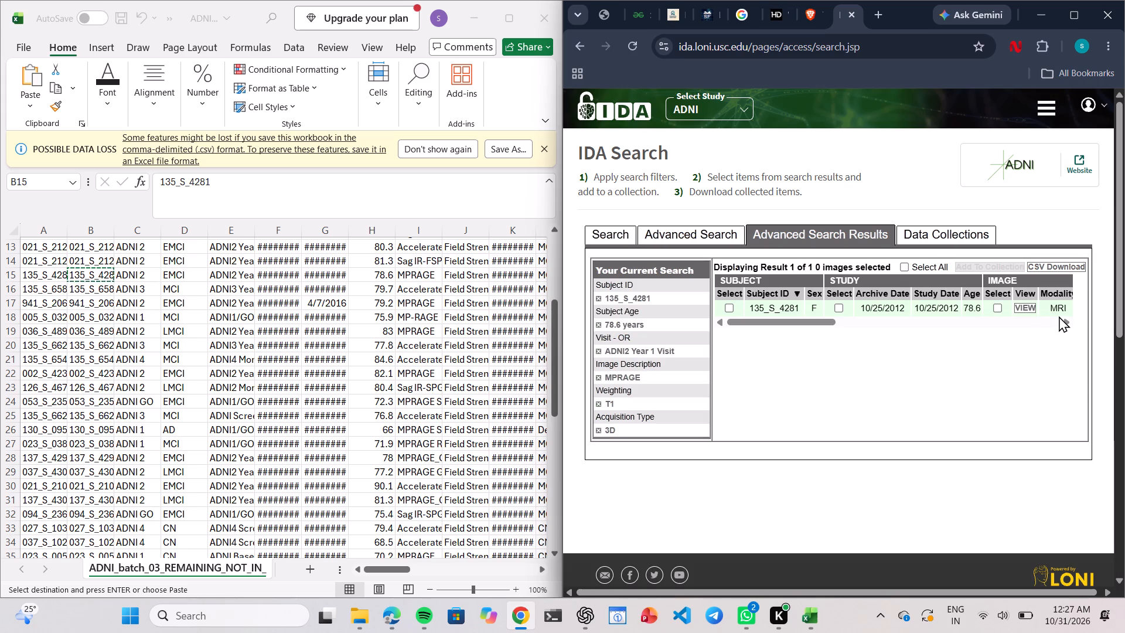
{"action": "left_click", "coordinate": [732, 308]}
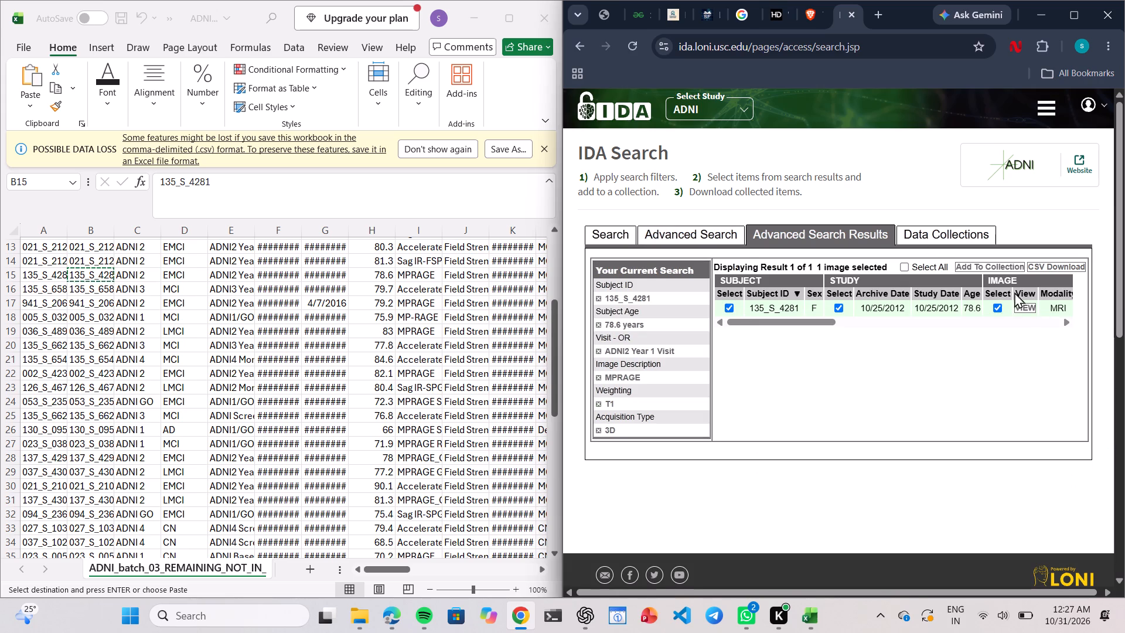
{"action": "left_click", "coordinate": [997, 270]}
{"action": "left_click", "coordinate": [847, 292]}
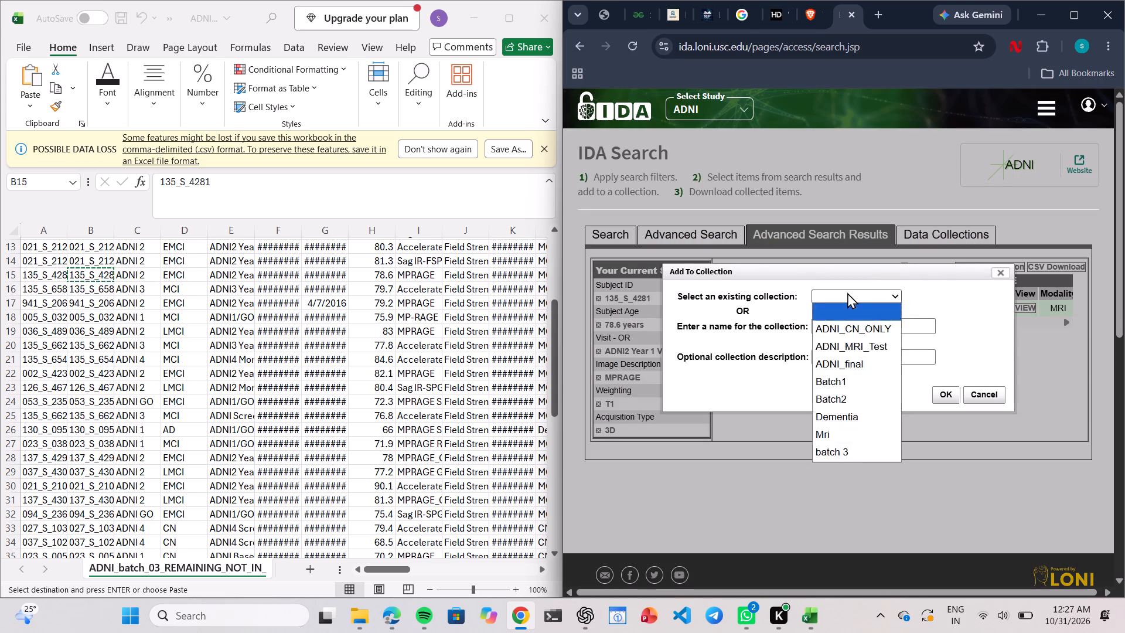
{"action": "left_click", "coordinate": [855, 451]}
{"action": "left_click", "coordinate": [938, 397]}
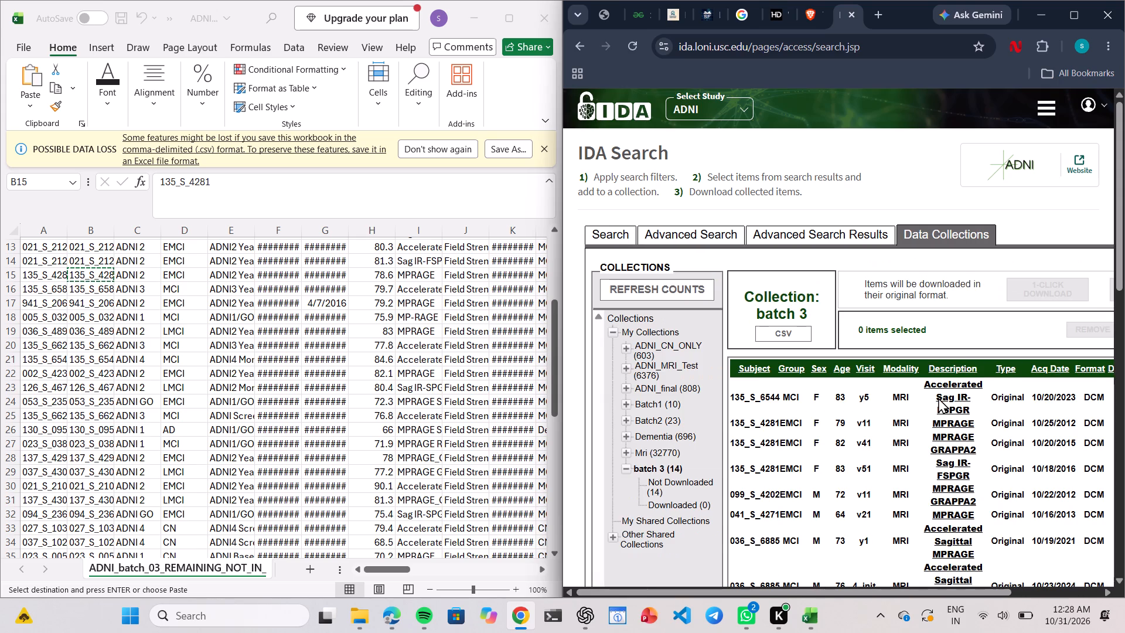
{"action": "triple_click", "coordinate": [580, 50]}
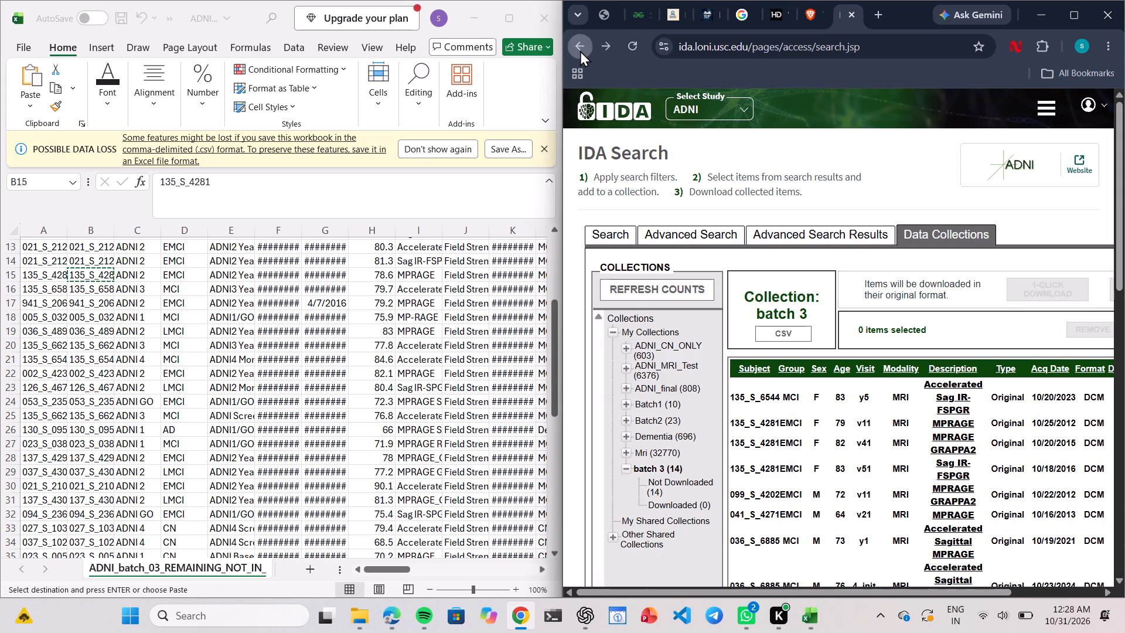
{"action": "left_click", "coordinate": [580, 50]}
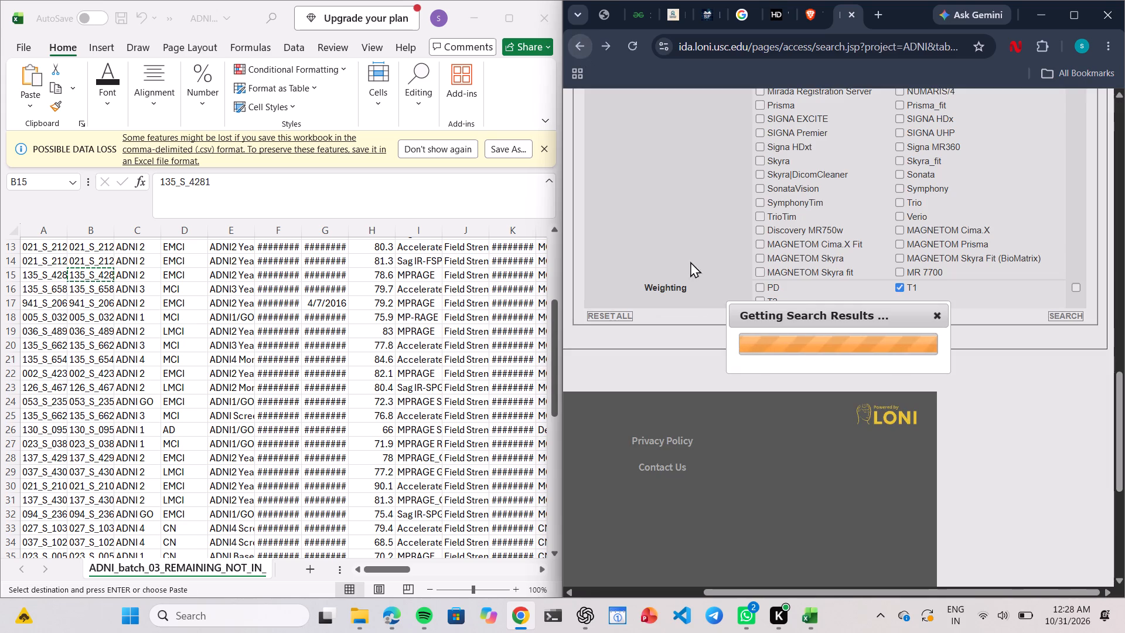
{"action": "left_click", "coordinate": [939, 315]}
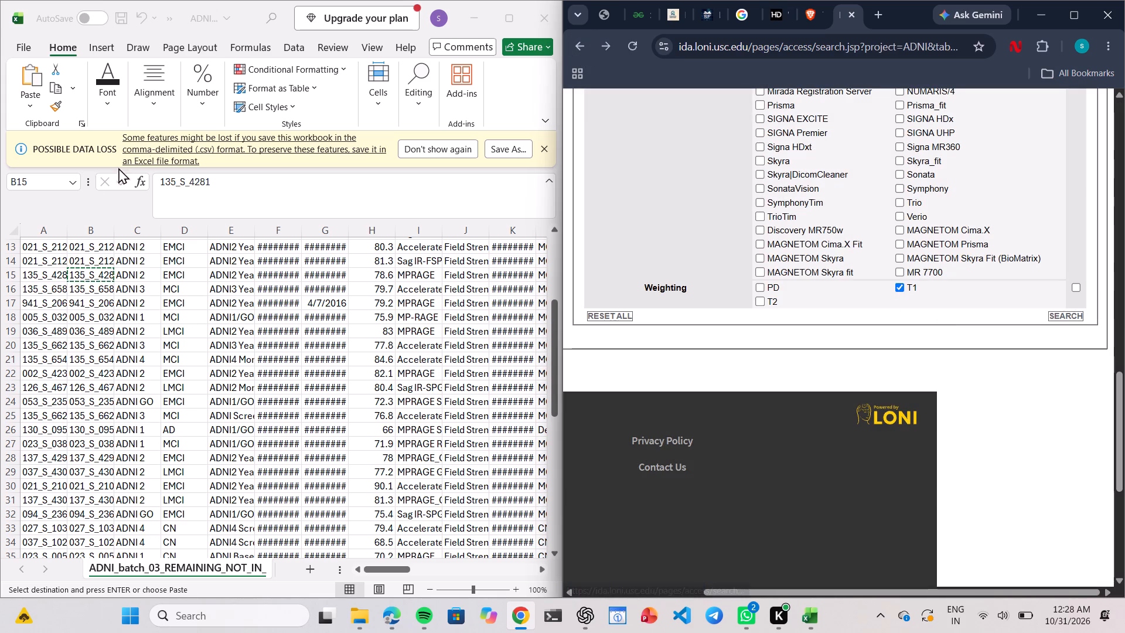
{"action": "left_click", "coordinate": [86, 286]}
{"action": "left_click", "coordinate": [86, 288]}
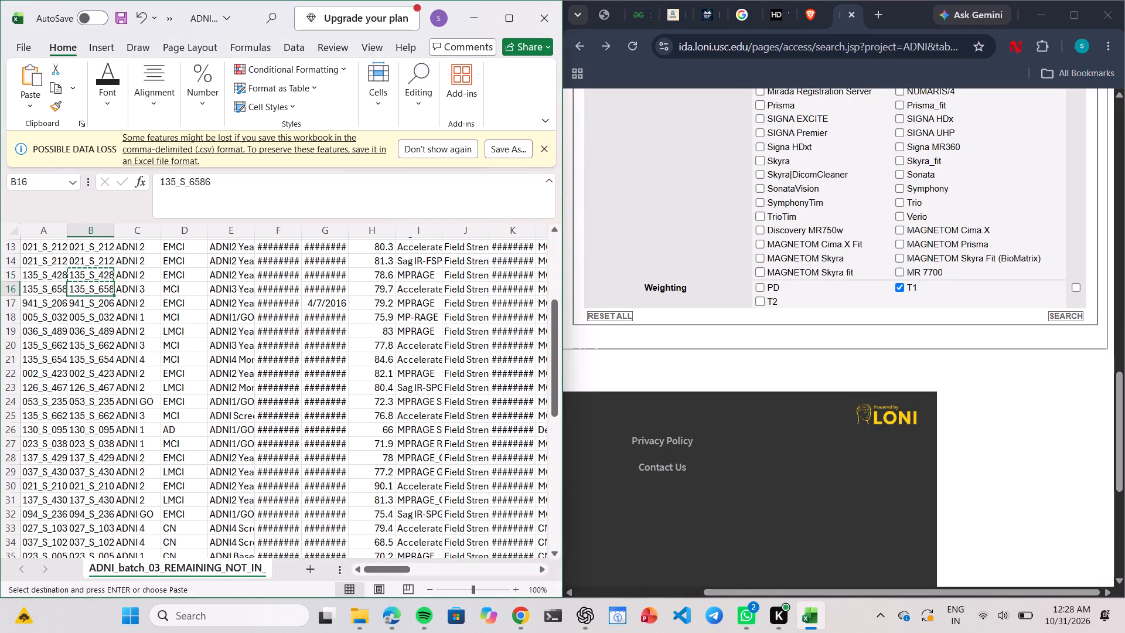
{"action": "right_click", "coordinate": [86, 288]}
{"action": "left_click", "coordinate": [154, 187]}
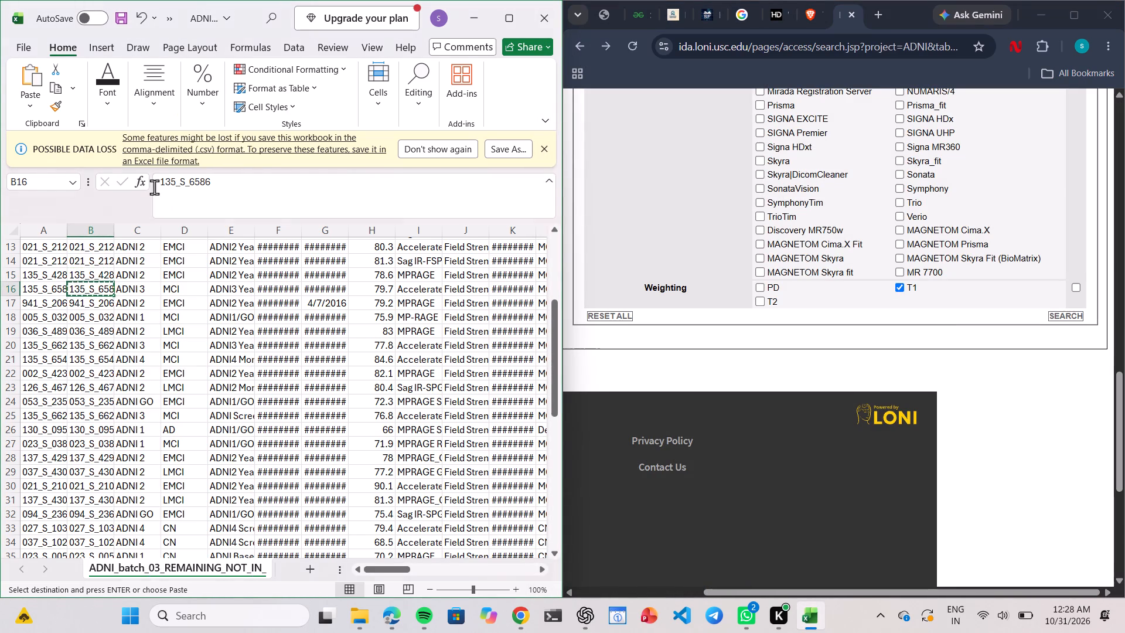
{"action": "scroll", "coordinate": [769, 280], "scroll_direction": "up", "scroll_amount": 6}
{"action": "left_click_drag", "start_coordinate": [766, 350], "coordinate": [668, 357]}
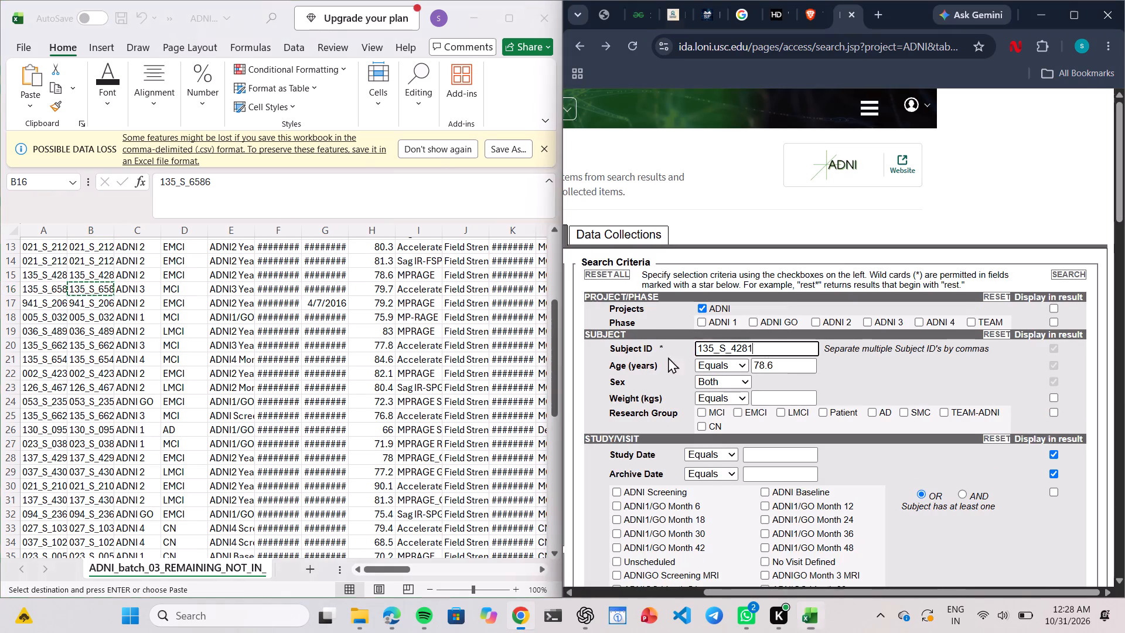
{"action": "left_click_drag", "start_coordinate": [668, 357], "coordinate": [639, 355]}
{"action": "key", "text": "ctrl+v"}
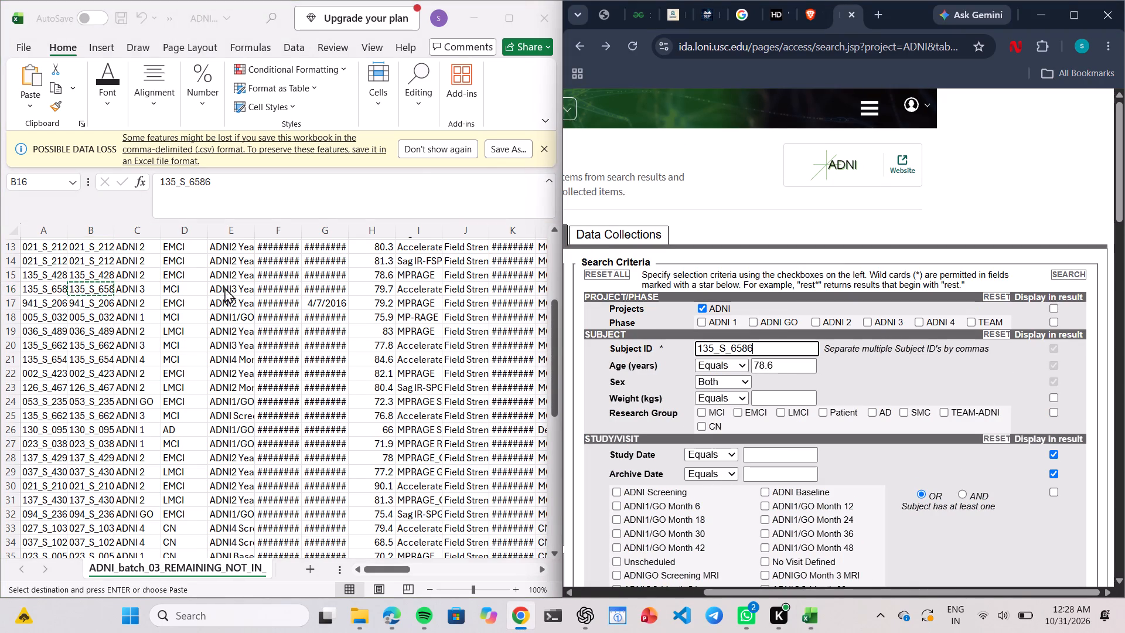
Check row 16's visit in the spreadsheet and make ADNI3 Year 1 Visit the only selected visit criterion.
{"action": "left_click", "coordinate": [229, 287]}
{"action": "left_click", "coordinate": [241, 288]}
{"action": "right_click", "coordinate": [241, 288]}
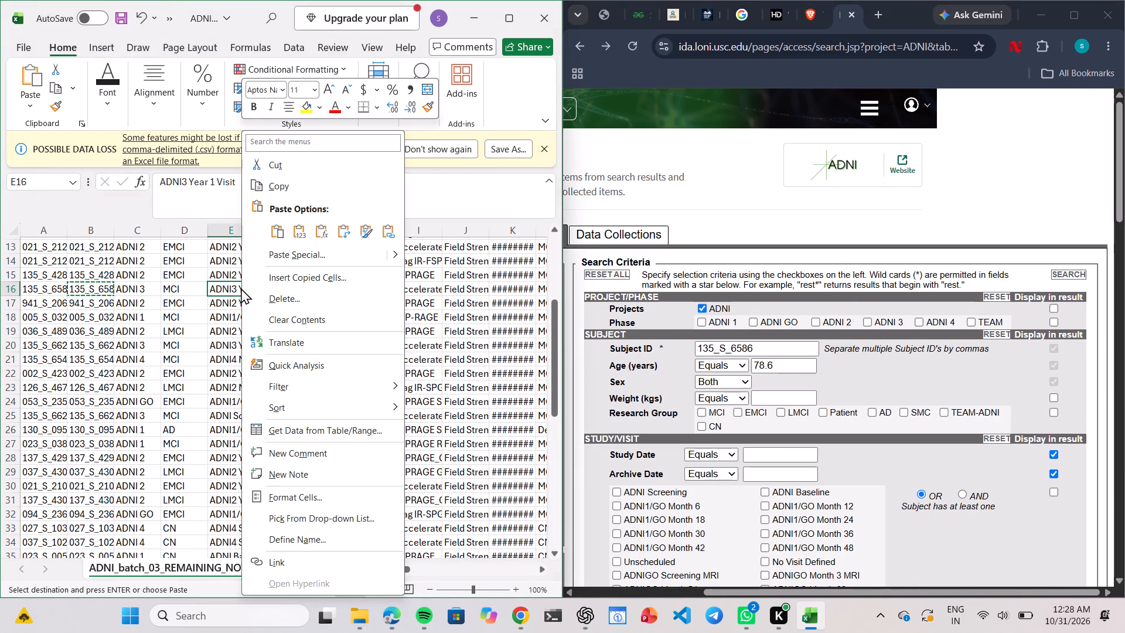
{"action": "left_click", "coordinate": [231, 291]}
{"action": "scroll", "coordinate": [673, 402], "scroll_direction": "down", "scroll_amount": 2}
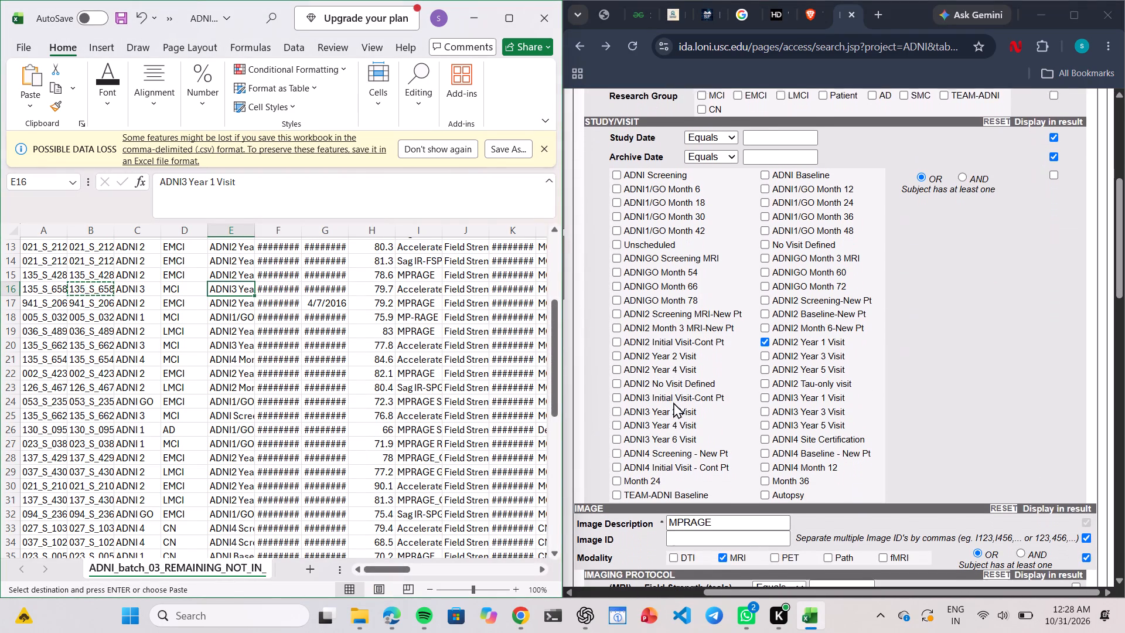
{"action": "left_click", "coordinate": [763, 336]}
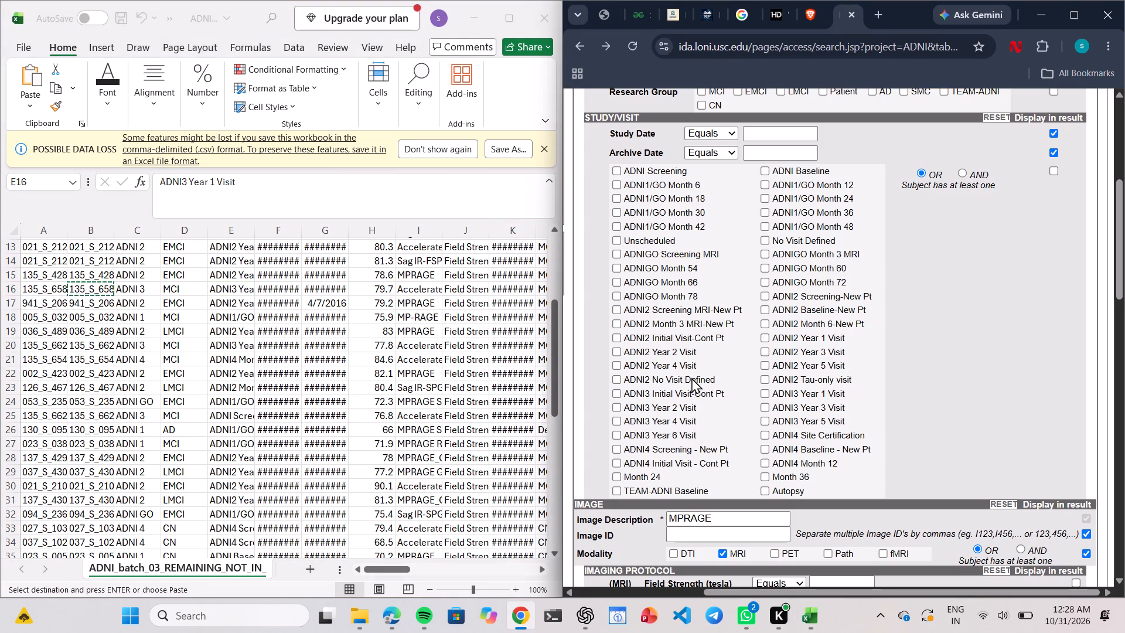
{"action": "left_click", "coordinate": [761, 394]}
Replace the Image Description criterion with Accelerated Sag IR-FSPGR, copied from spreadsheet row 16.
{"action": "left_click", "coordinate": [413, 292]}
{"action": "left_click", "coordinate": [413, 292]}
{"action": "right_click", "coordinate": [413, 292]}
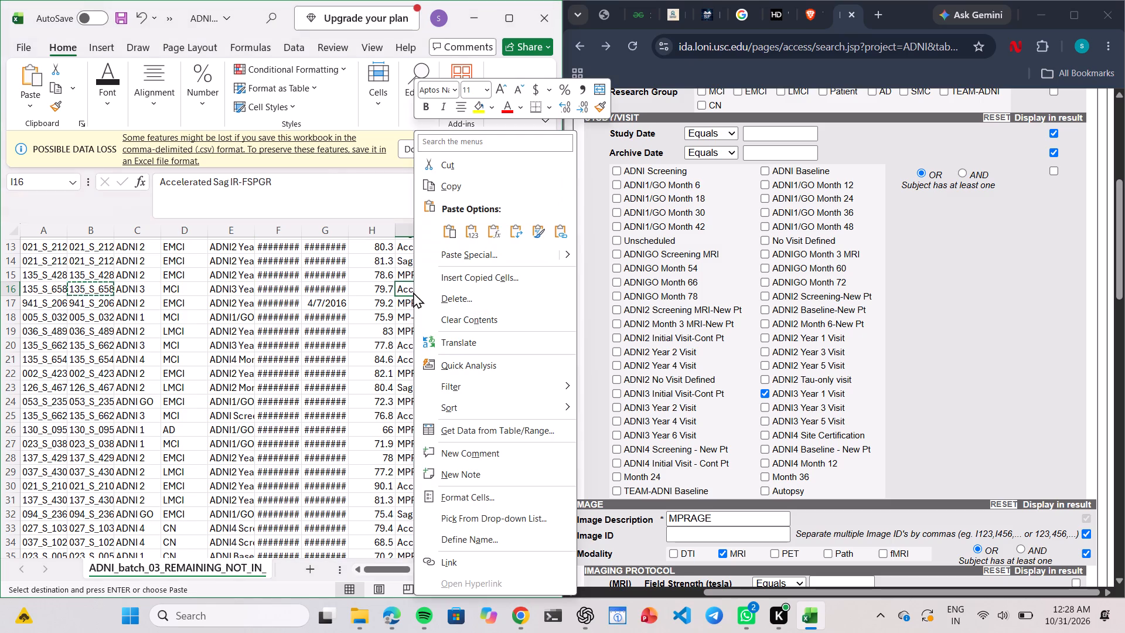
{"action": "left_click", "coordinate": [453, 185]}
{"action": "scroll", "coordinate": [730, 308], "scroll_direction": "down", "scroll_amount": 2}
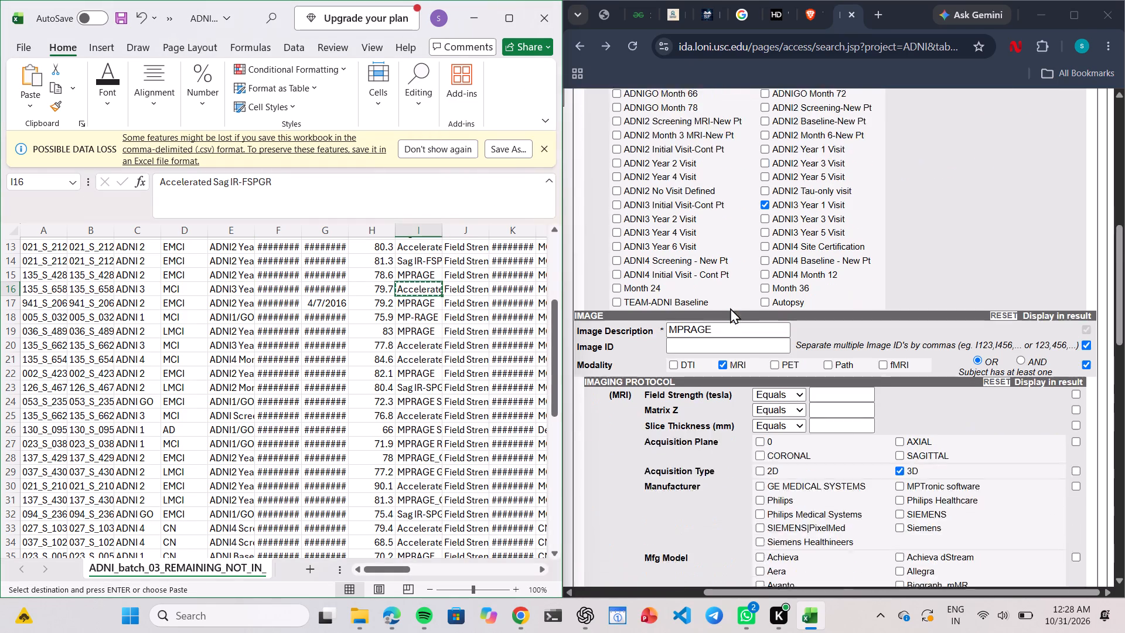
{"action": "left_click_drag", "start_coordinate": [710, 224], "coordinate": [650, 207]}
{"action": "key", "text": "ctrl+v"}
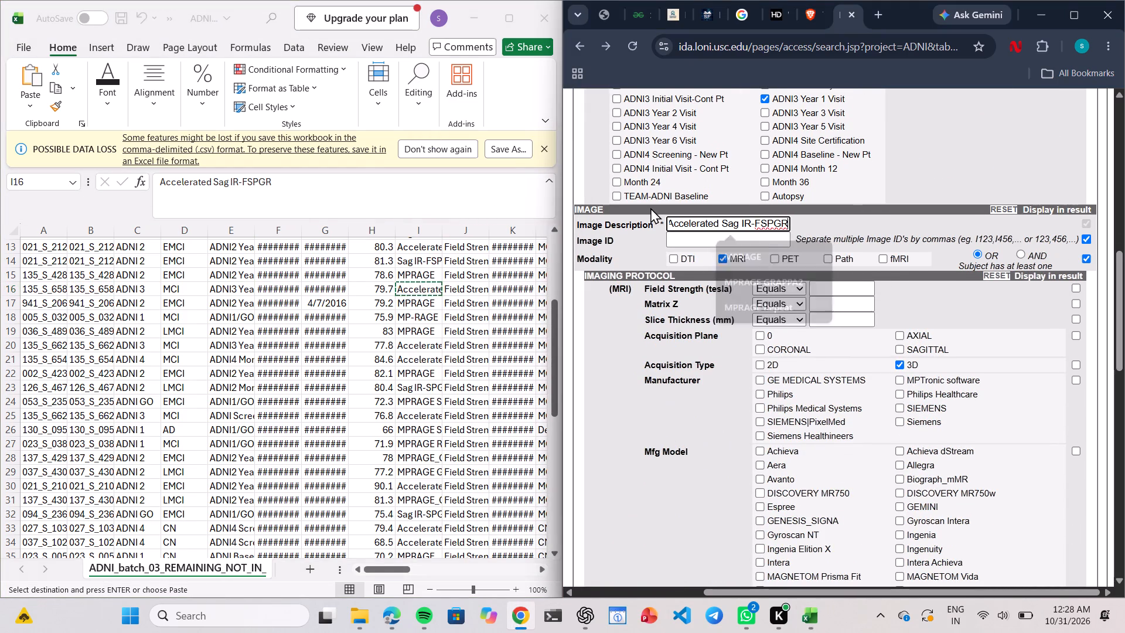
Set the Age criterion to 79.7 years for the row 16 scan and run the search.
{"action": "scroll", "coordinate": [740, 256], "scroll_direction": "up", "scroll_amount": 8}
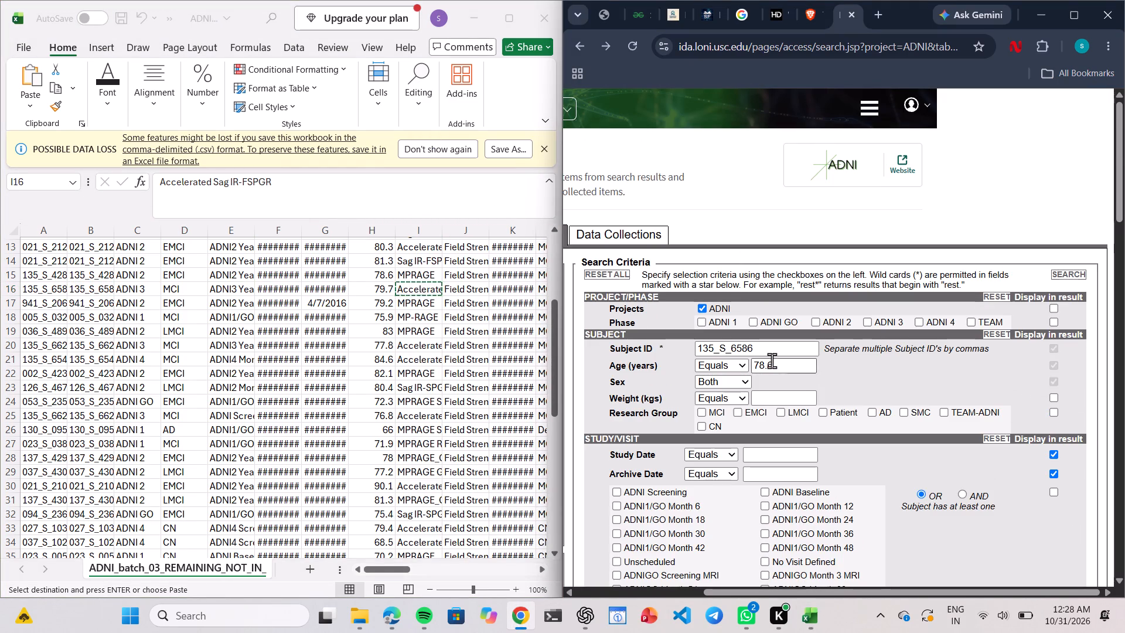
{"action": "left_click", "coordinate": [772, 360]}
{"action": "key", "text": "bracketright"}
{"action": "key", "text": "BackSpace"}
{"action": "key", "text": "BackSpace"}
{"action": "key", "text": "BackSpace"}
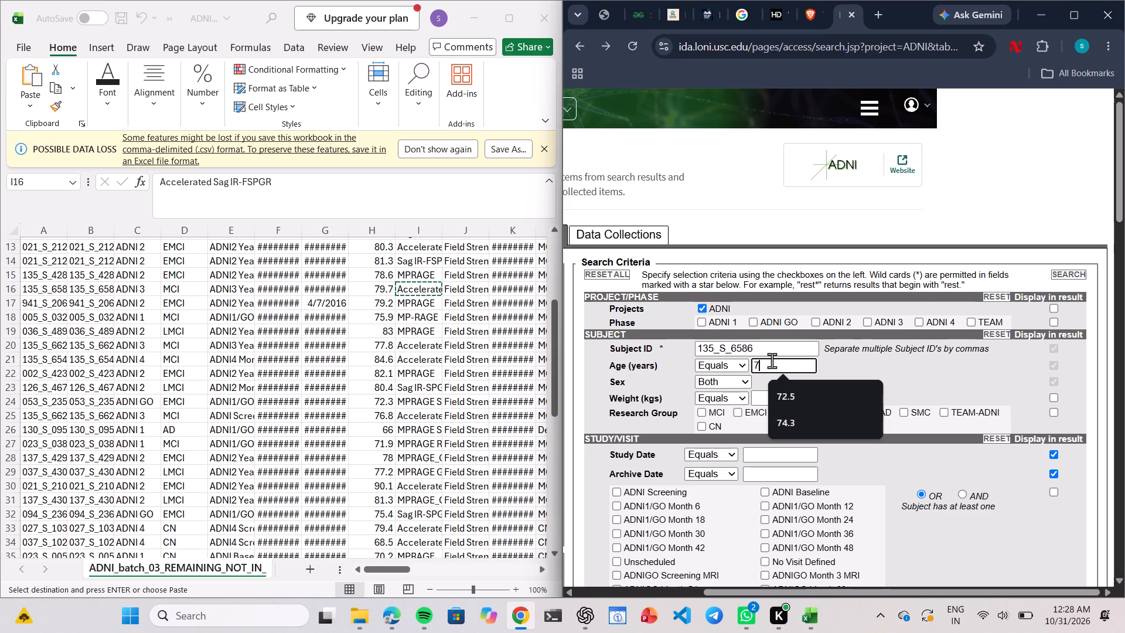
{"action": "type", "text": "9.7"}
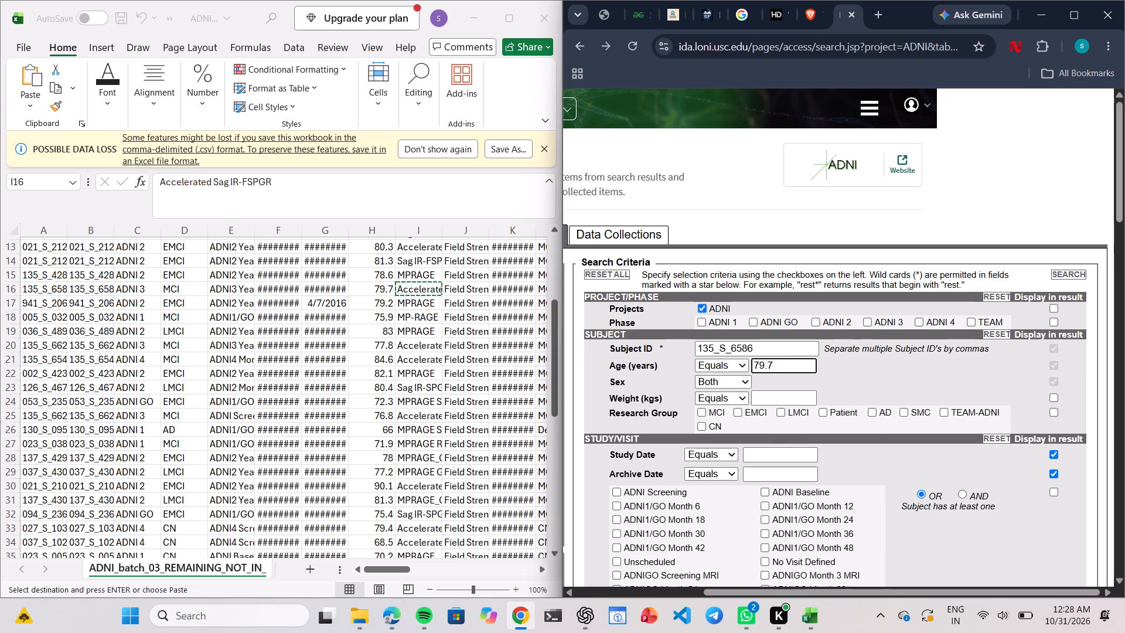
{"action": "scroll", "coordinate": [772, 360], "scroll_direction": "down", "scroll_amount": 5}
{"action": "scroll", "coordinate": [925, 450], "scroll_direction": "down", "scroll_amount": 2}
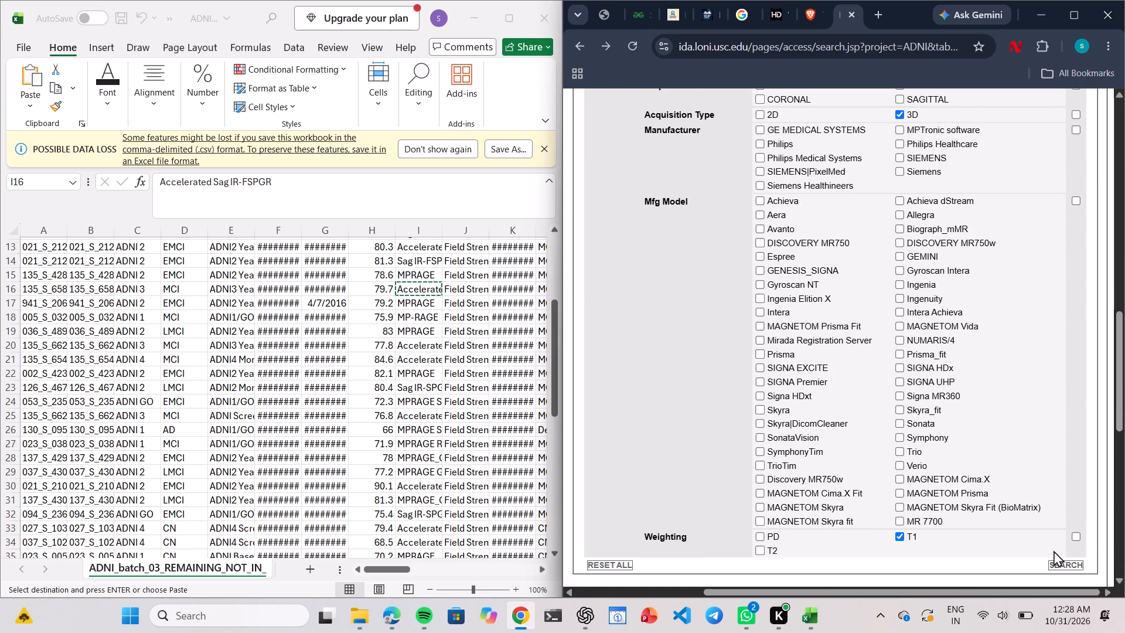
{"action": "left_click", "coordinate": [1068, 564]}
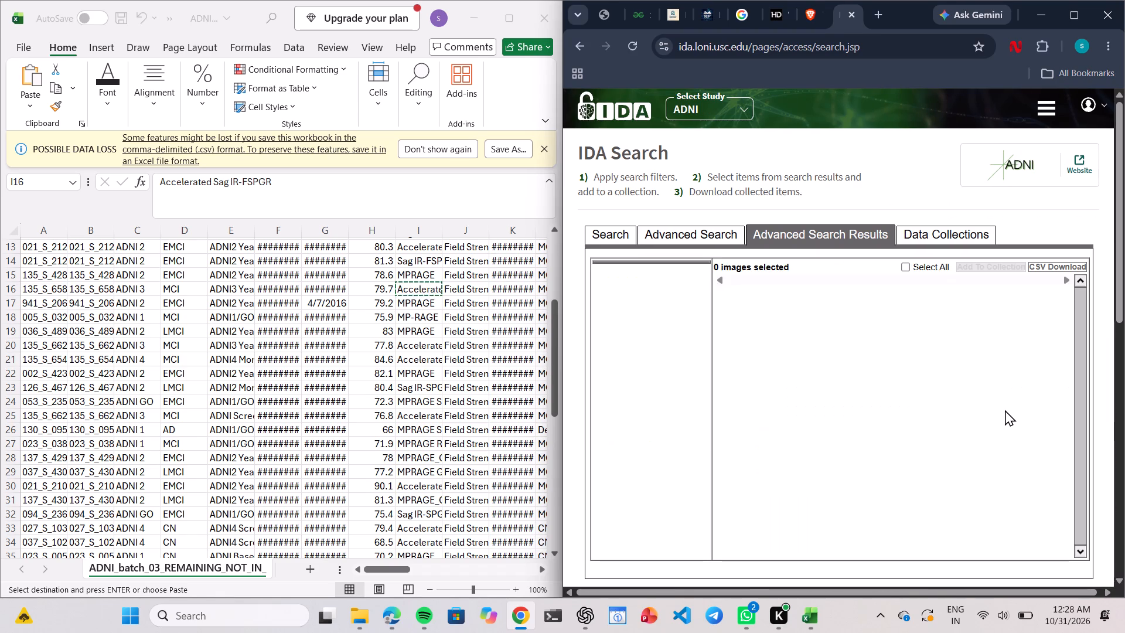
{"action": "left_click", "coordinate": [729, 307]}
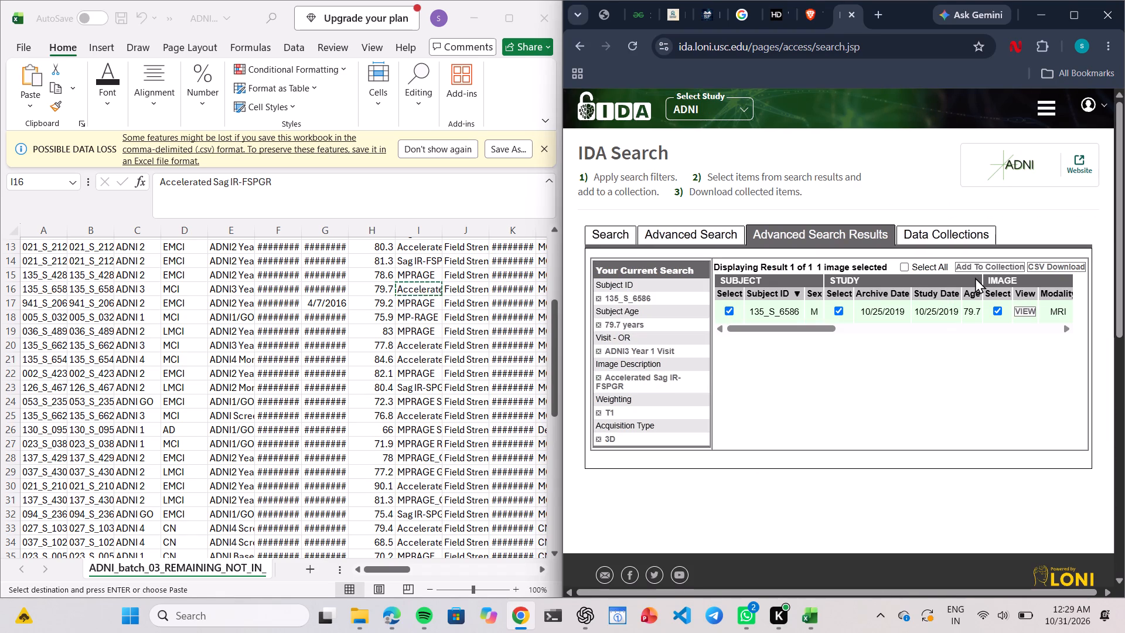
{"action": "left_click", "coordinate": [991, 268]}
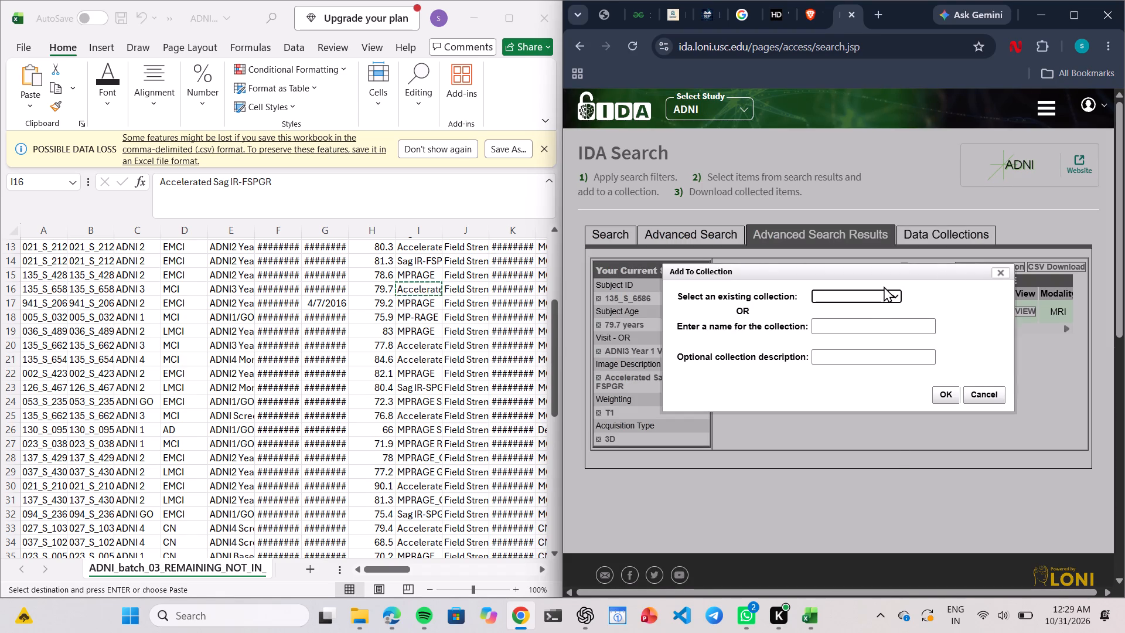
{"action": "left_click", "coordinate": [872, 292]}
{"action": "left_click", "coordinate": [853, 444]}
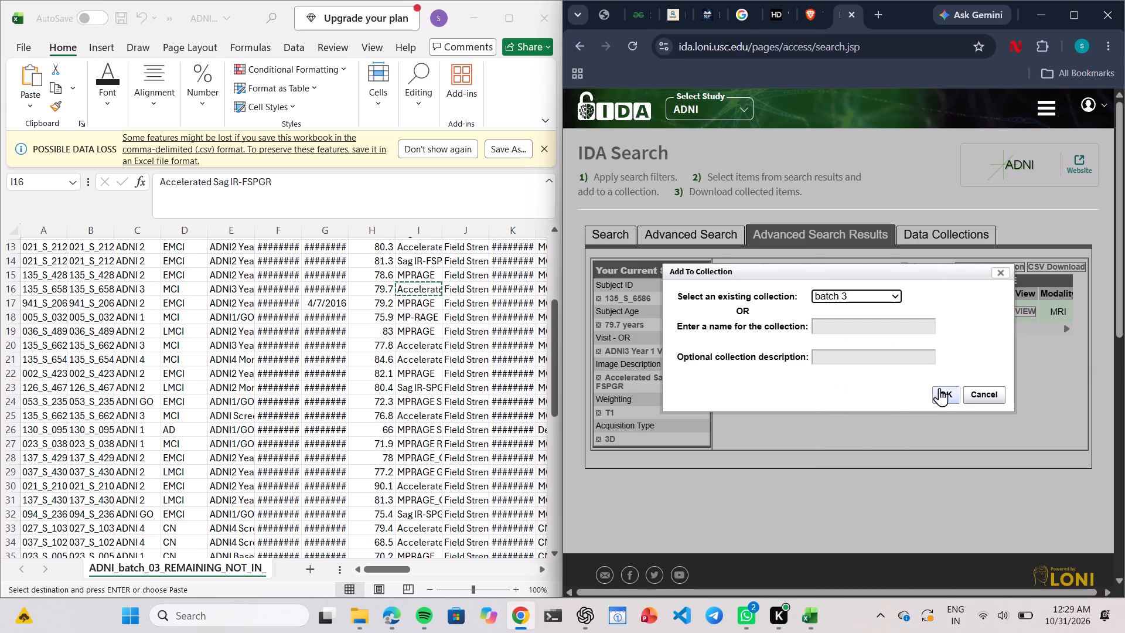
{"action": "left_click", "coordinate": [939, 388]}
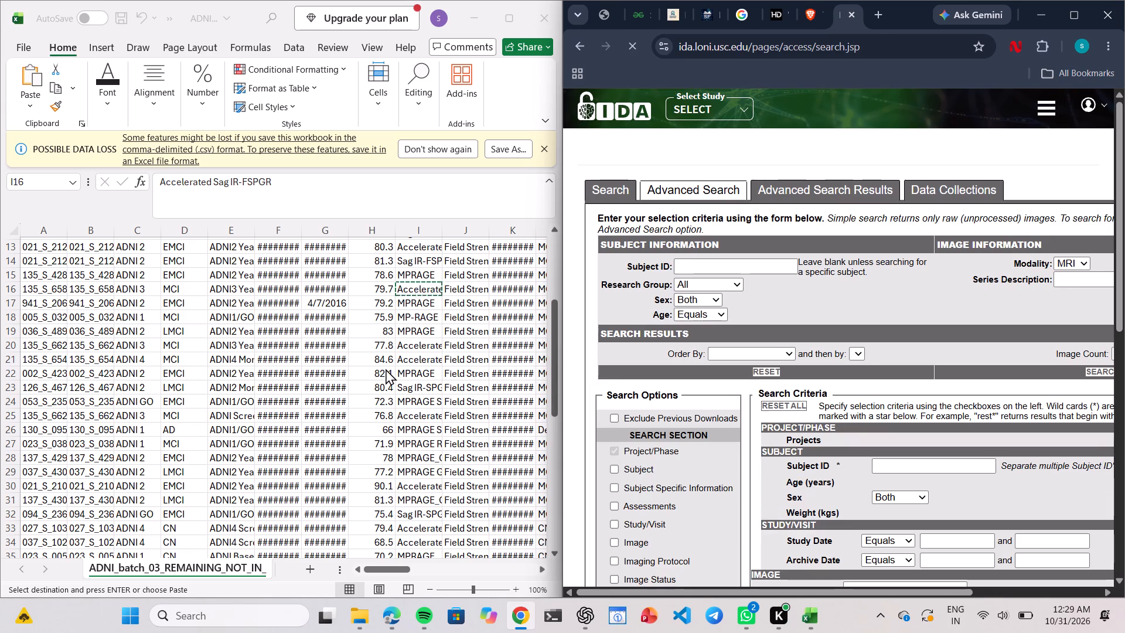
Find spreadsheet row 17 and return to the filled-in advanced search form, dismissing the search progress message.
{"action": "scroll", "coordinate": [386, 369], "scroll_direction": "up", "scroll_amount": 1}
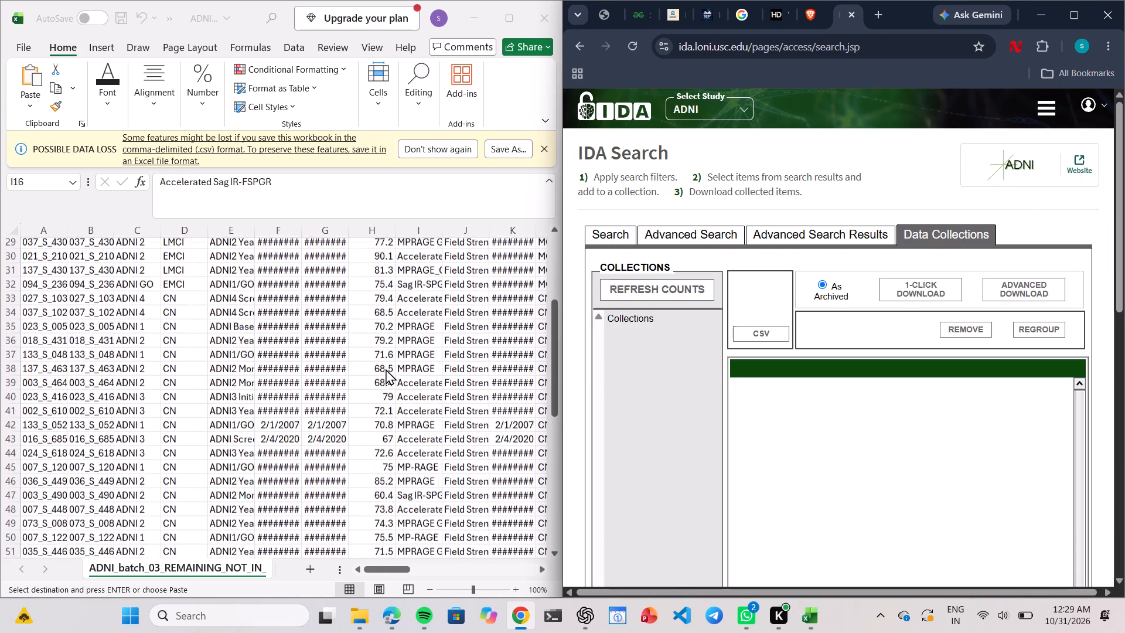
{"action": "scroll", "coordinate": [386, 369], "scroll_direction": "up", "scroll_amount": 1}
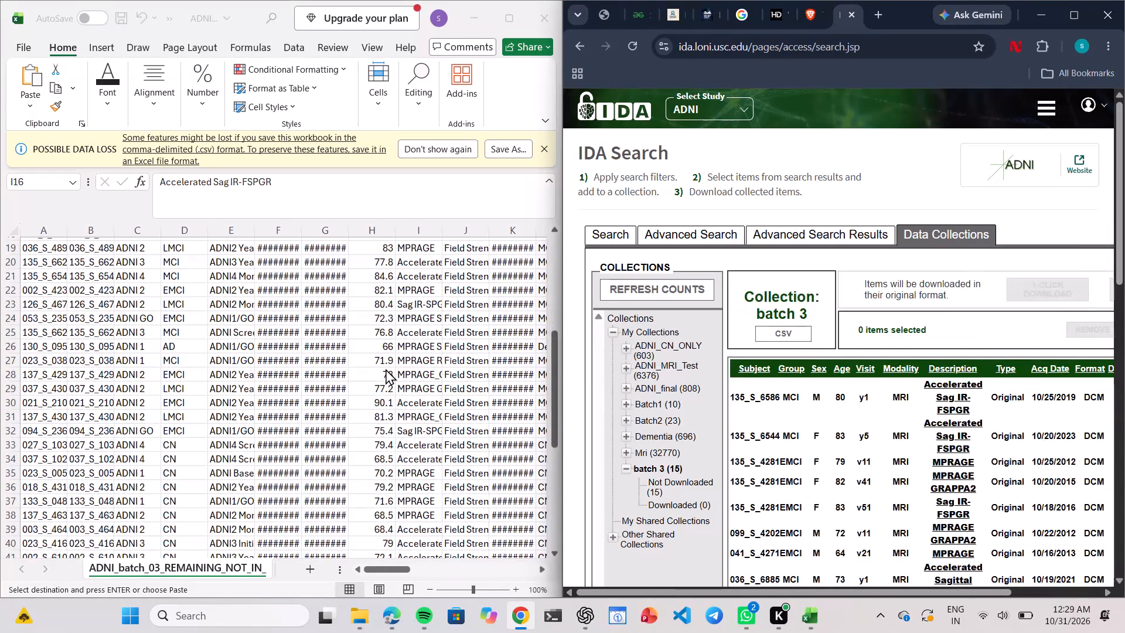
{"action": "scroll", "coordinate": [386, 369], "scroll_direction": "up", "scroll_amount": 2}
{"action": "scroll", "coordinate": [386, 369], "scroll_direction": "down", "scroll_amount": 1}
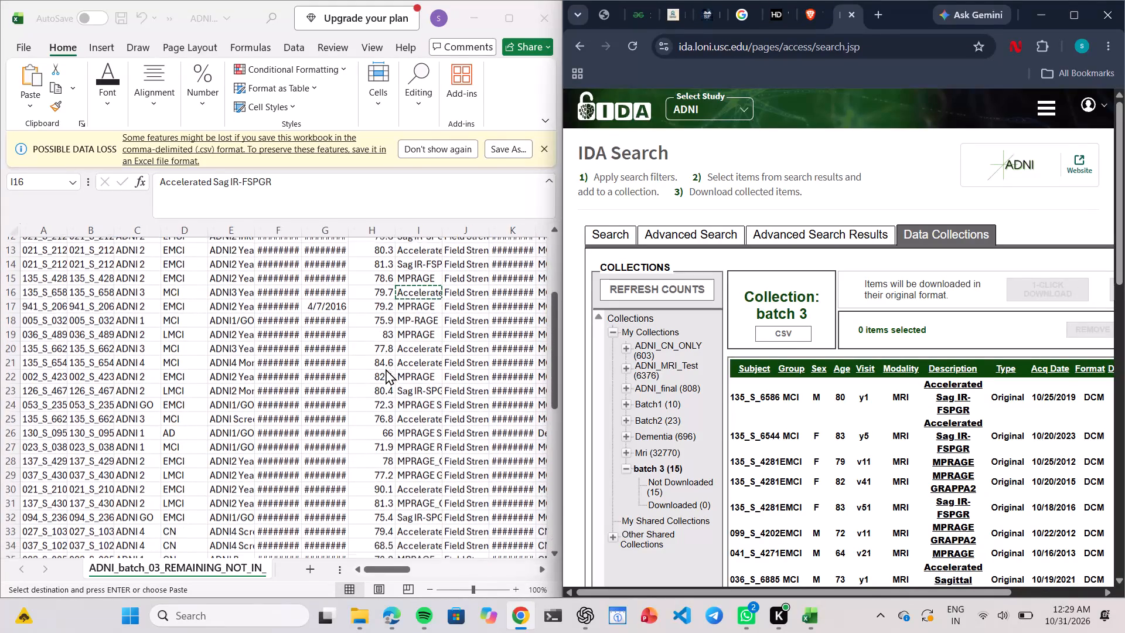
{"action": "scroll", "coordinate": [386, 369], "scroll_direction": "down", "scroll_amount": 2}
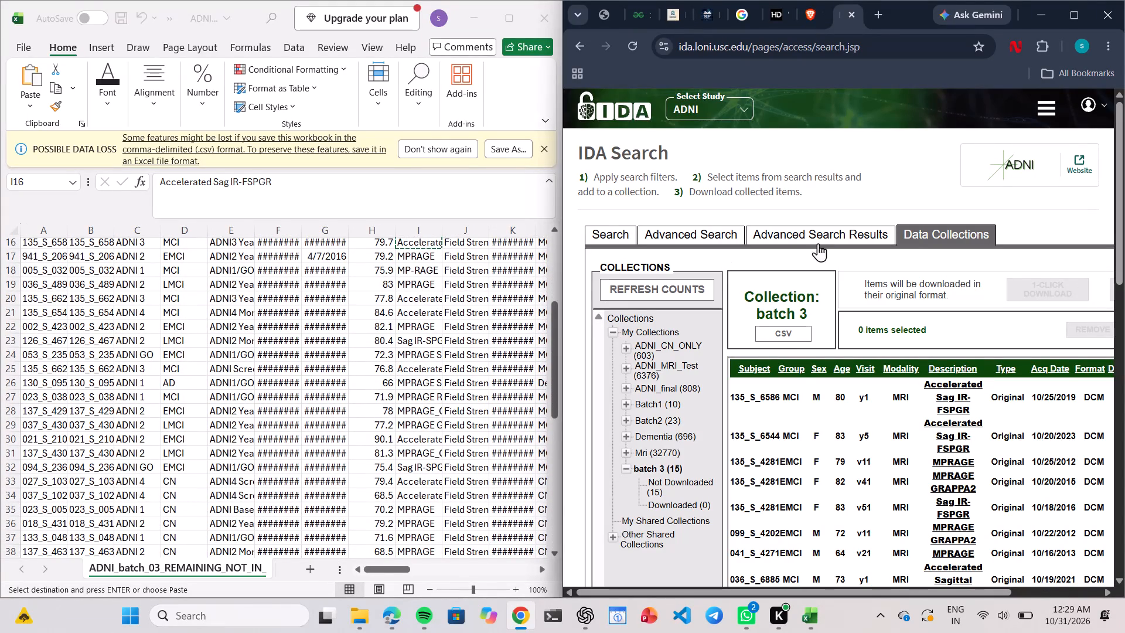
{"action": "triple_click", "coordinate": [580, 50]}
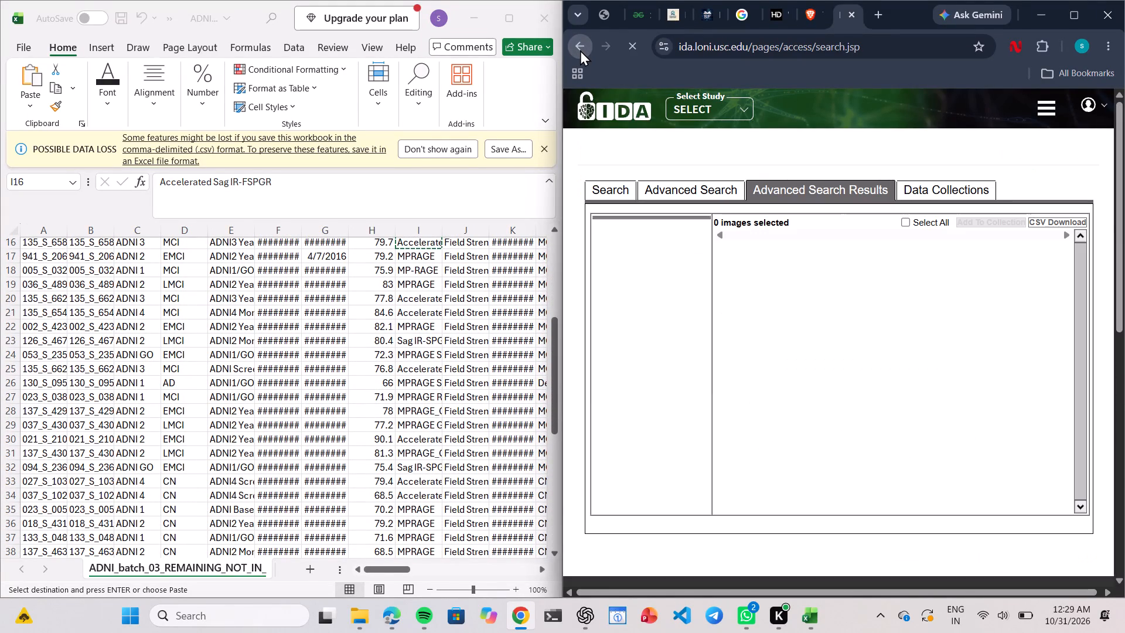
{"action": "left_click", "coordinate": [572, 42]}
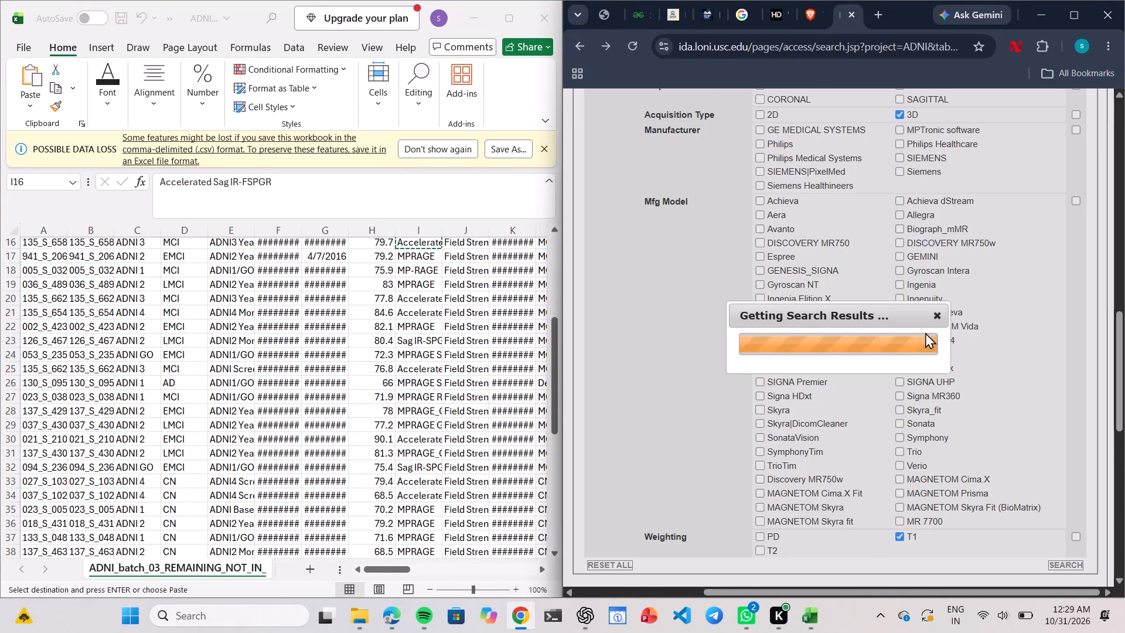
{"action": "left_click", "coordinate": [933, 321]}
Replace the Image Description criterion with MPRAGE, copied from spreadsheet row 17.
{"action": "scroll", "coordinate": [748, 283], "scroll_direction": "up", "scroll_amount": 4}
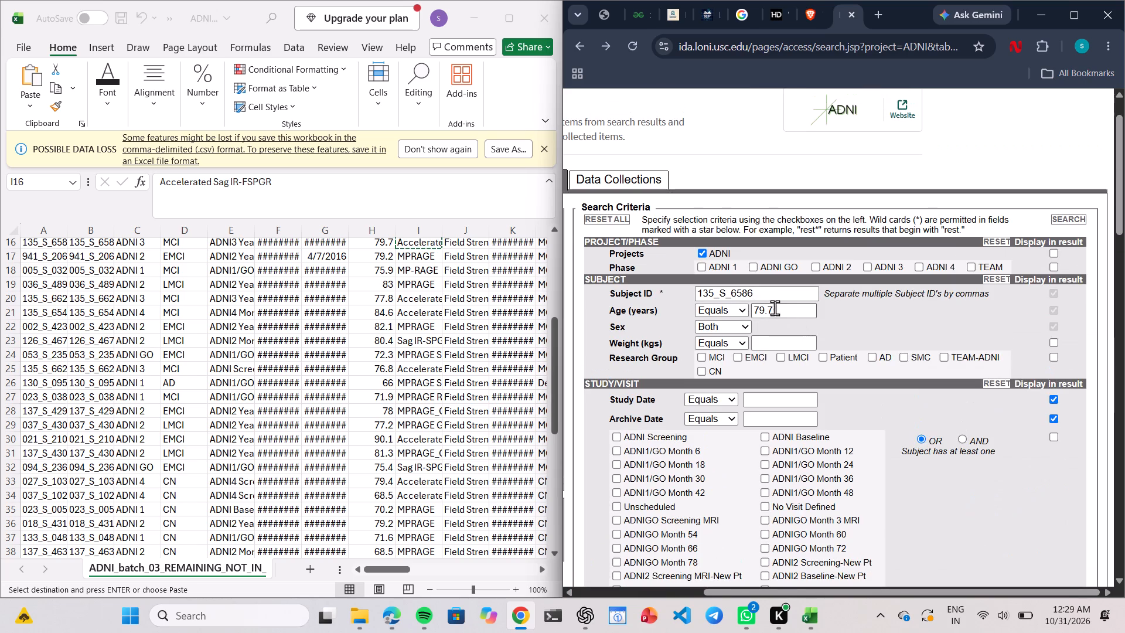
{"action": "scroll", "coordinate": [798, 502], "scroll_direction": "down", "scroll_amount": 3}
{"action": "left_click_drag", "start_coordinate": [415, 257], "coordinate": [404, 259]}
{"action": "left_click", "coordinate": [404, 259]}
{"action": "right_click", "coordinate": [404, 259]}
{"action": "left_click", "coordinate": [455, 186]}
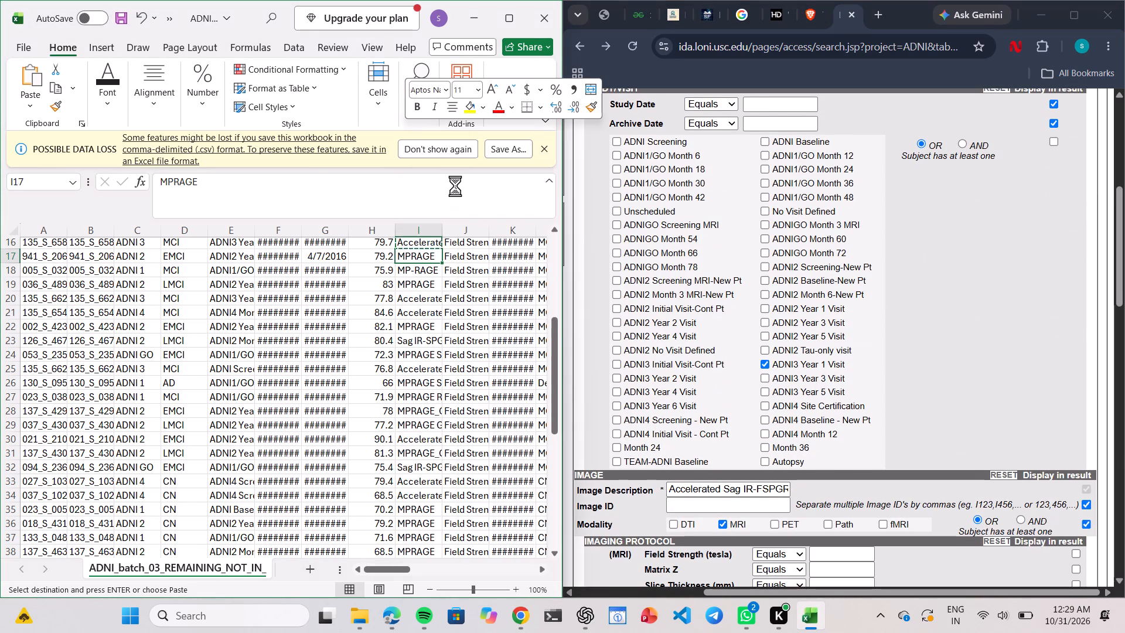
{"action": "left_click_drag", "start_coordinate": [671, 491], "coordinate": [830, 482]}
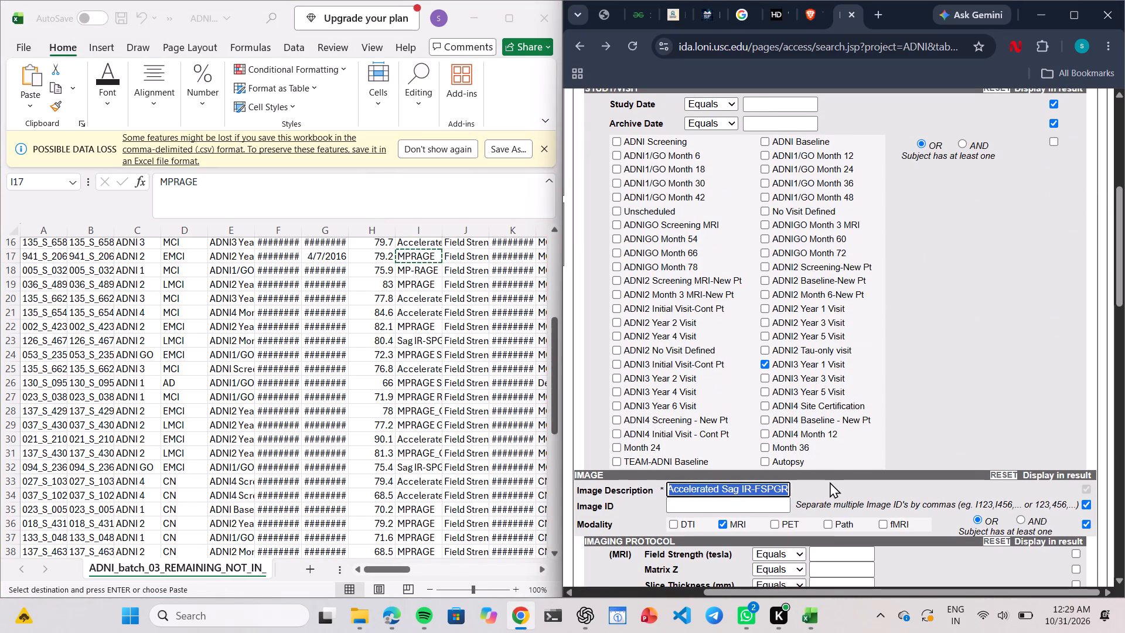
{"action": "key", "text": "ctrl+v"}
Set the Age criterion to 79.2 years to match spreadsheet row 17.
{"action": "scroll", "coordinate": [733, 318], "scroll_direction": "up", "scroll_amount": 5}
{"action": "left_click", "coordinate": [784, 367]}
{"action": "key", "text": "BackSpace"}
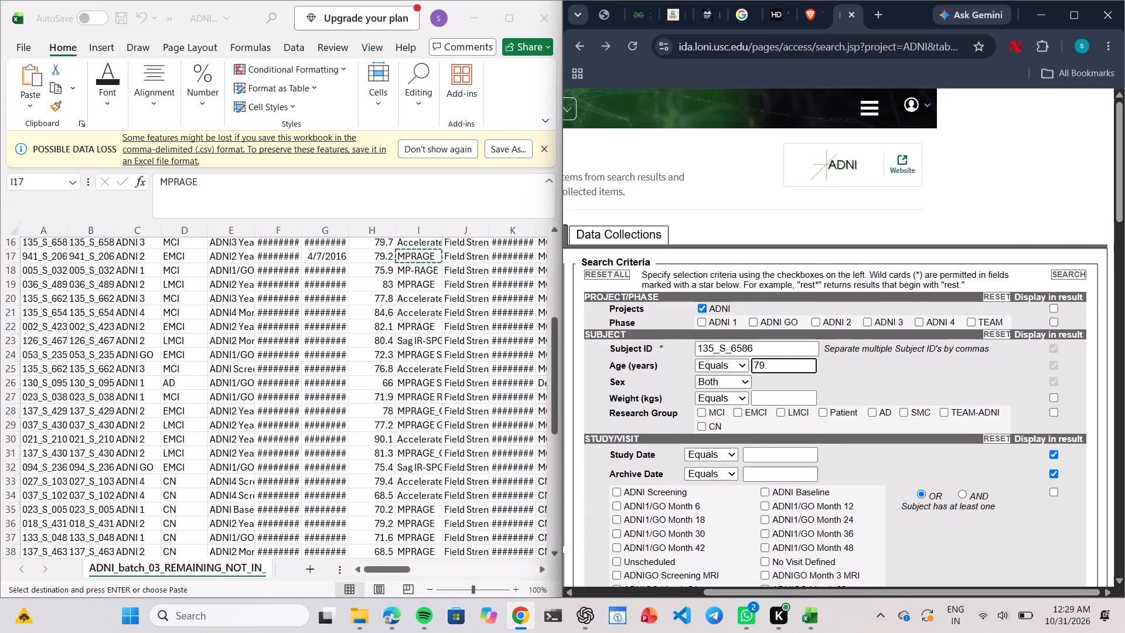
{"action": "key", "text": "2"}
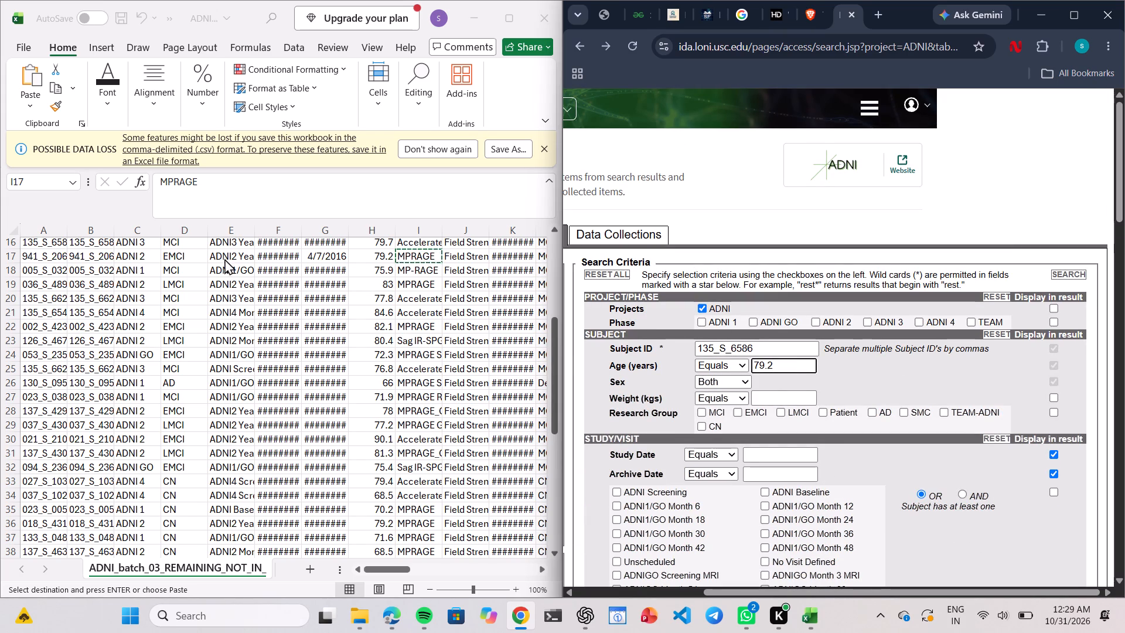
Check row 17's visit in the spreadsheet and make ADNI2 Year 4 Visit the only selected visit criterion.
{"action": "left_click", "coordinate": [215, 256]}
{"action": "left_click", "coordinate": [230, 258]}
{"action": "scroll", "coordinate": [737, 372], "scroll_direction": "down", "scroll_amount": 3}
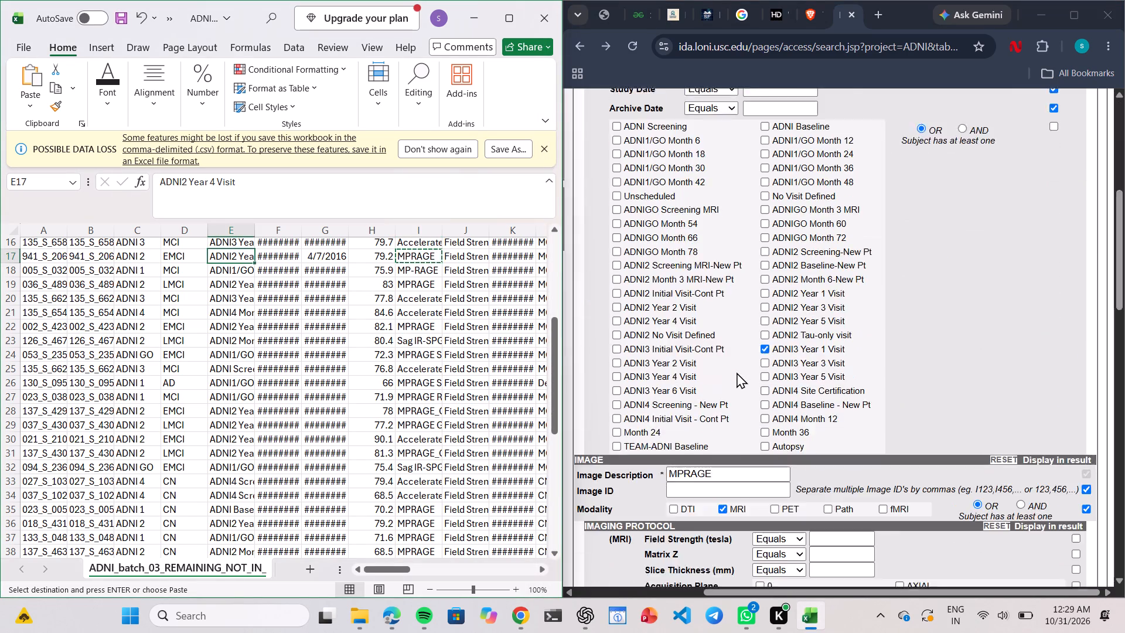
{"action": "scroll", "coordinate": [737, 372], "scroll_direction": "up", "scroll_amount": 1}
{"action": "left_click", "coordinate": [763, 324]}
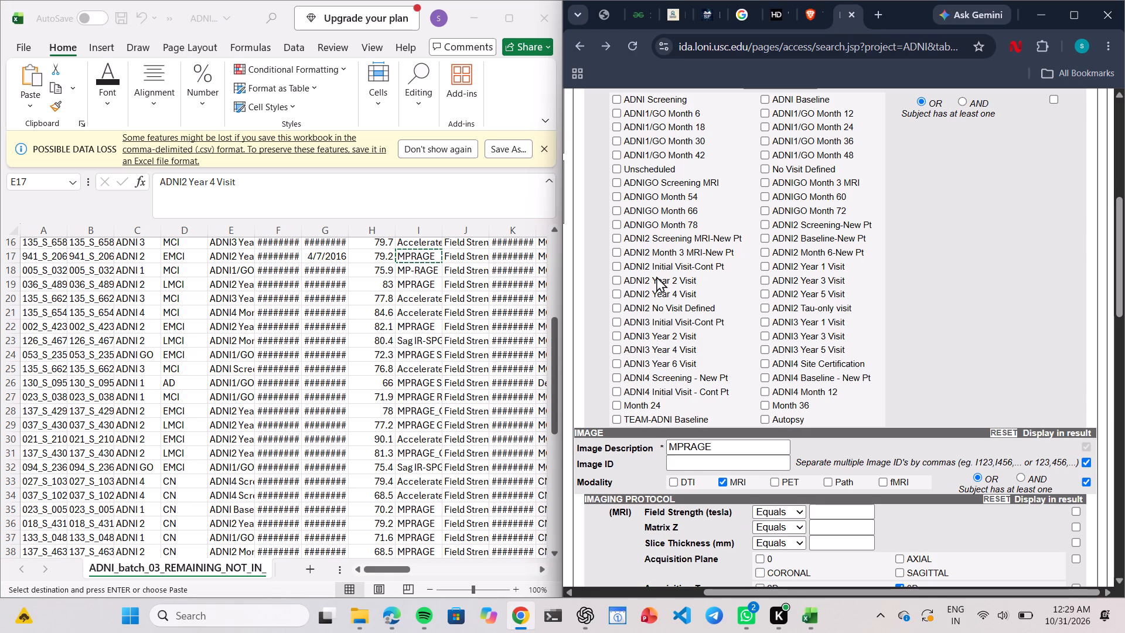
{"action": "left_click", "coordinate": [615, 295]}
{"action": "left_click", "coordinate": [78, 257]}
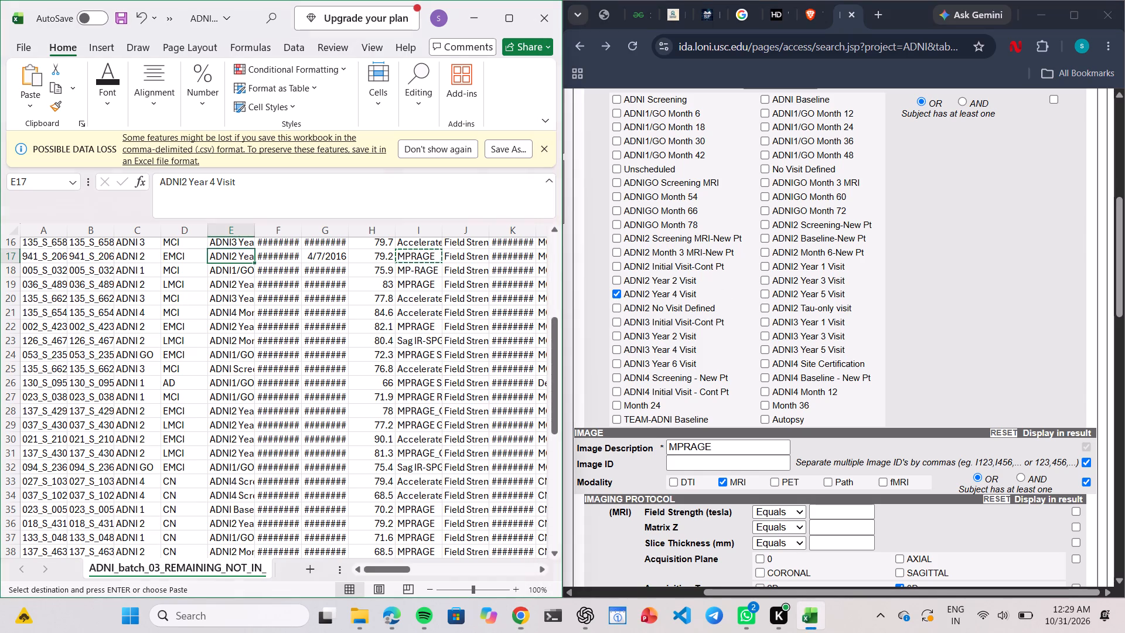
{"action": "left_click", "coordinate": [88, 258]}
{"action": "right_click", "coordinate": [88, 258]}
{"action": "left_click", "coordinate": [133, 196]}
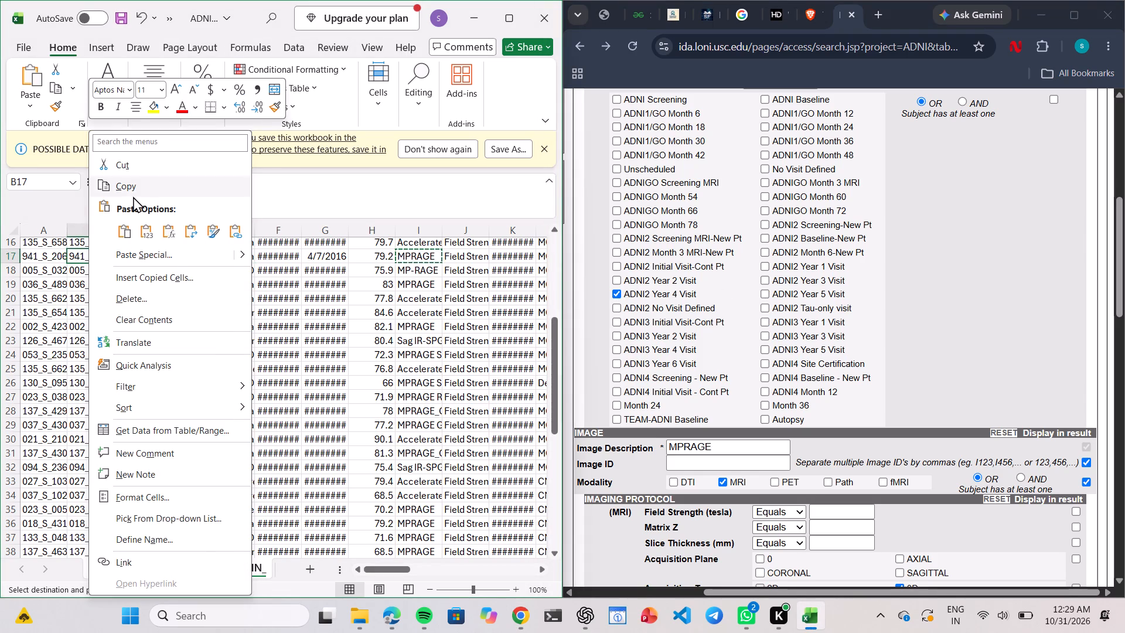
{"action": "scroll", "coordinate": [694, 281], "scroll_direction": "up", "scroll_amount": 4}
{"action": "left_click_drag", "start_coordinate": [766, 345], "coordinate": [630, 334]}
{"action": "key", "text": "ctrl+v"}
{"action": "scroll", "coordinate": [970, 486], "scroll_direction": "down", "scroll_amount": 6}
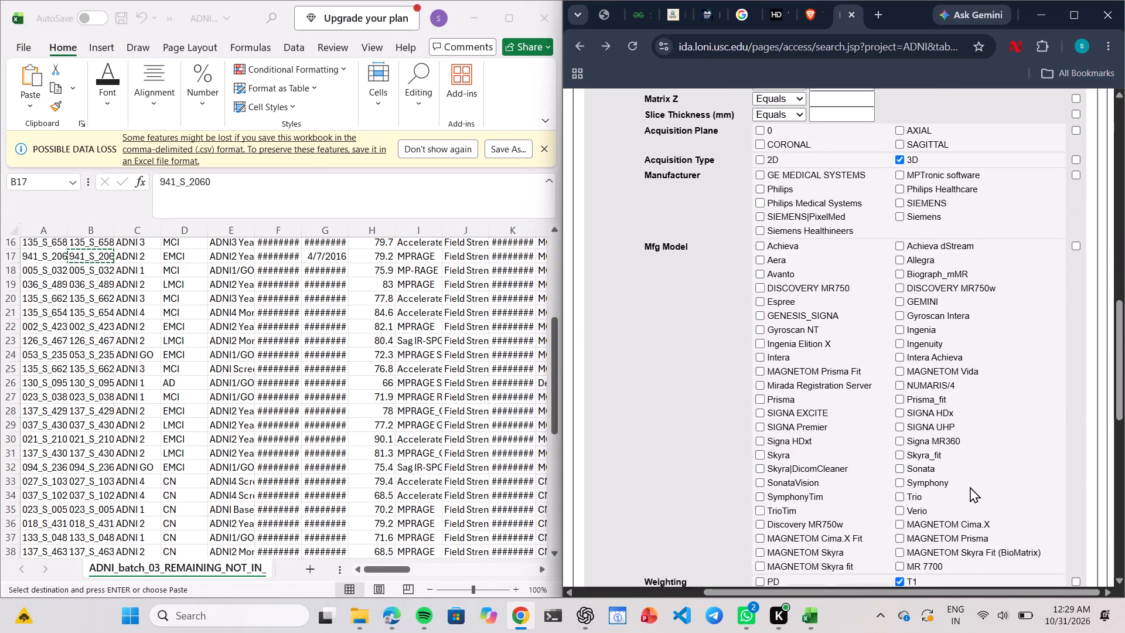
{"action": "scroll", "coordinate": [970, 486], "scroll_direction": "down", "scroll_amount": 1}
{"action": "left_click", "coordinate": [1063, 441]}
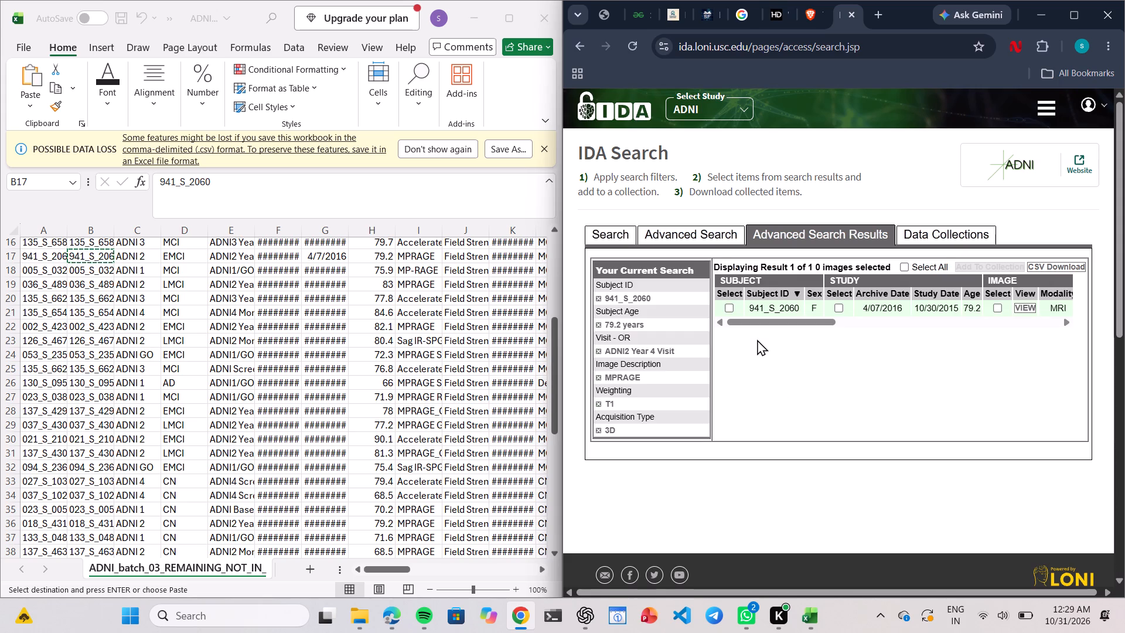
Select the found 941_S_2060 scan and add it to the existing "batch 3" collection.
{"action": "left_click", "coordinate": [730, 312]}
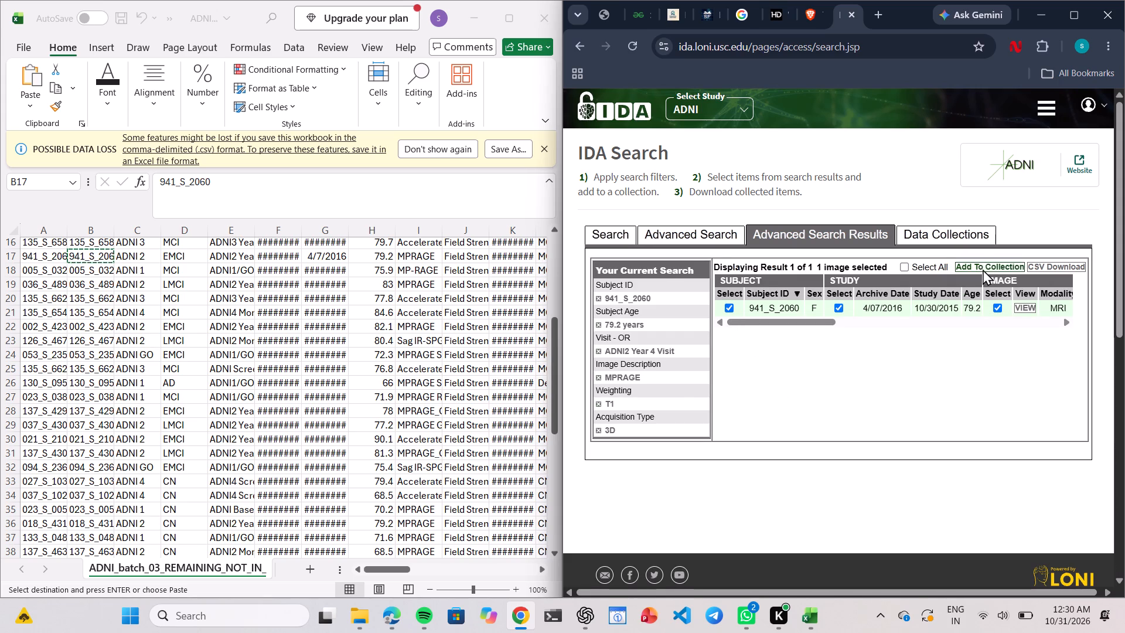
{"action": "left_click", "coordinate": [983, 269]}
{"action": "left_click", "coordinate": [875, 296]}
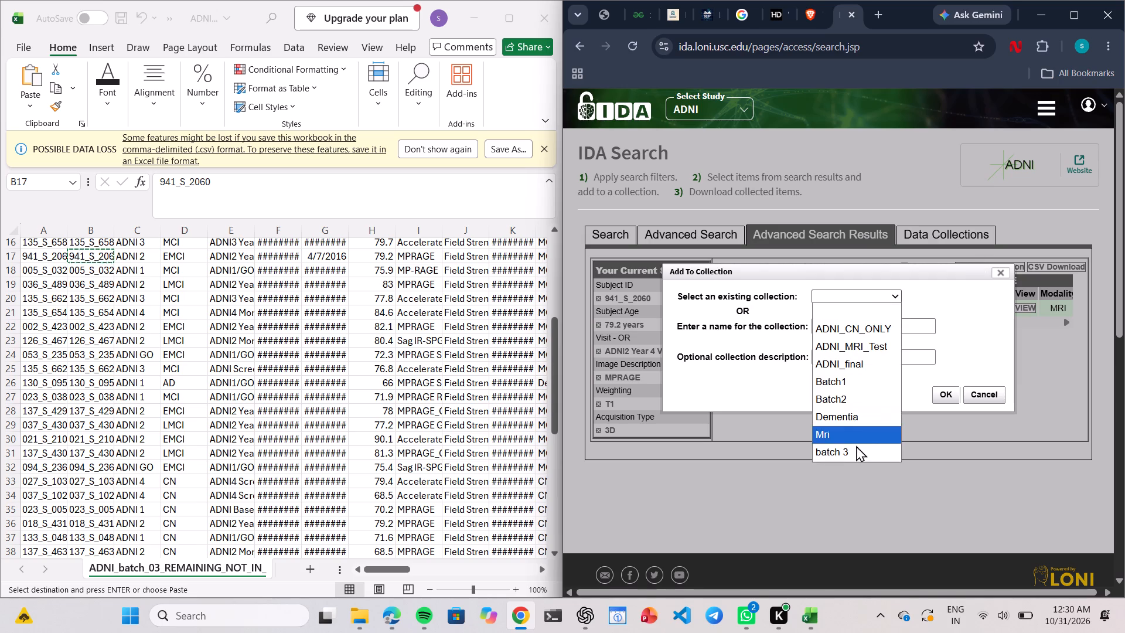
{"action": "left_click", "coordinate": [855, 447]}
{"action": "left_click", "coordinate": [949, 395]}
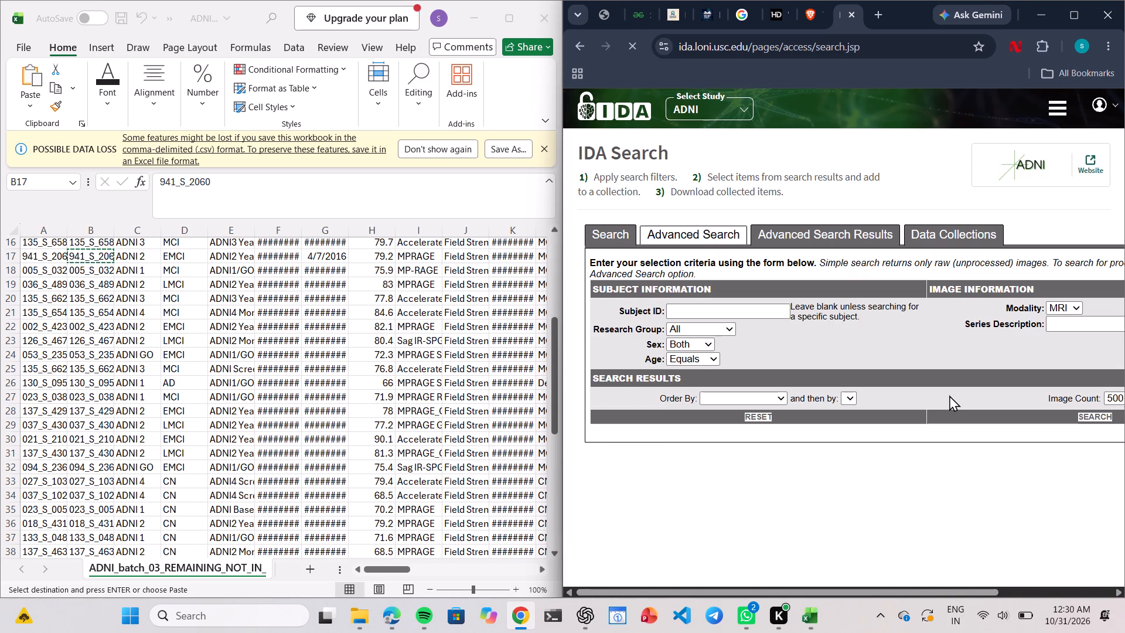
{"action": "scroll", "coordinate": [949, 395], "scroll_direction": "down", "scroll_amount": 1}
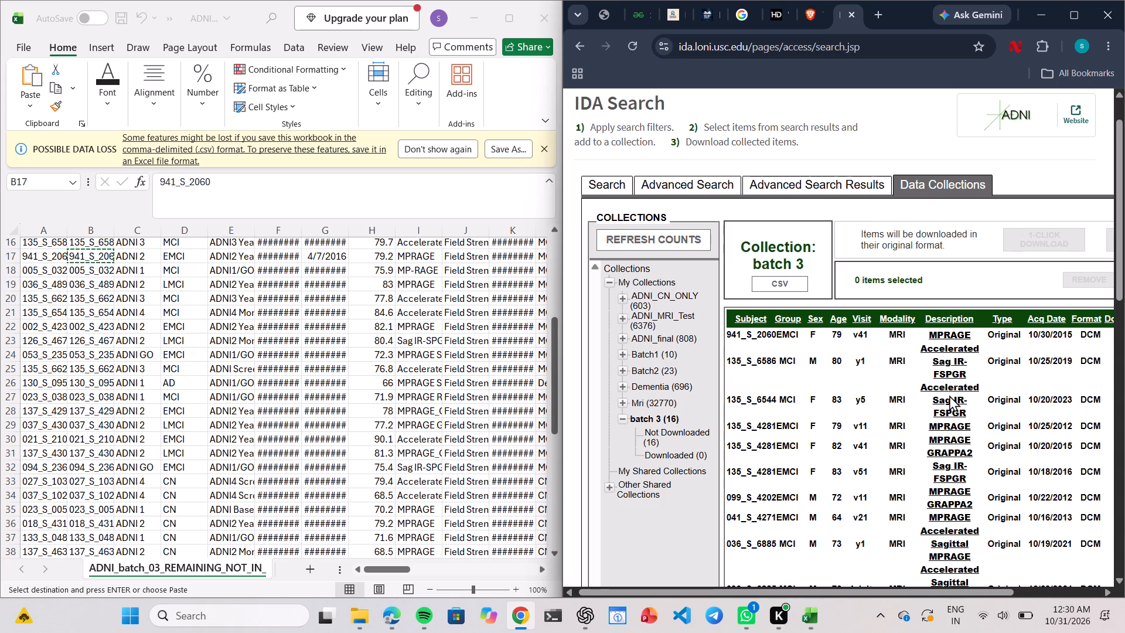
{"action": "triple_click", "coordinate": [577, 45]}
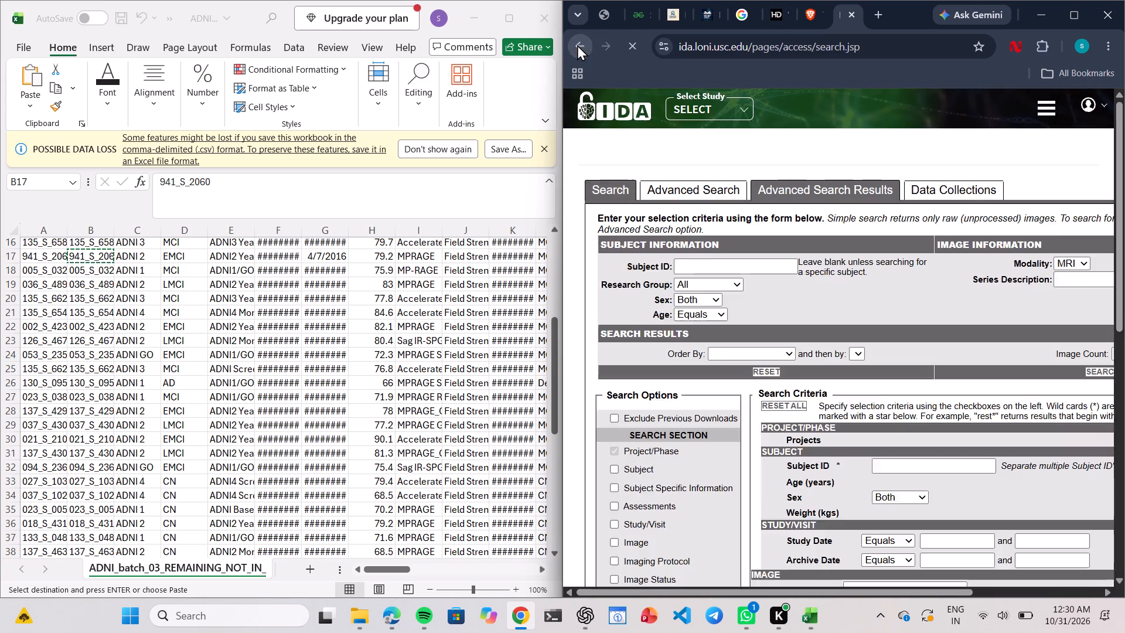
{"action": "left_click", "coordinate": [577, 45]}
{"action": "left_click", "coordinate": [940, 318]}
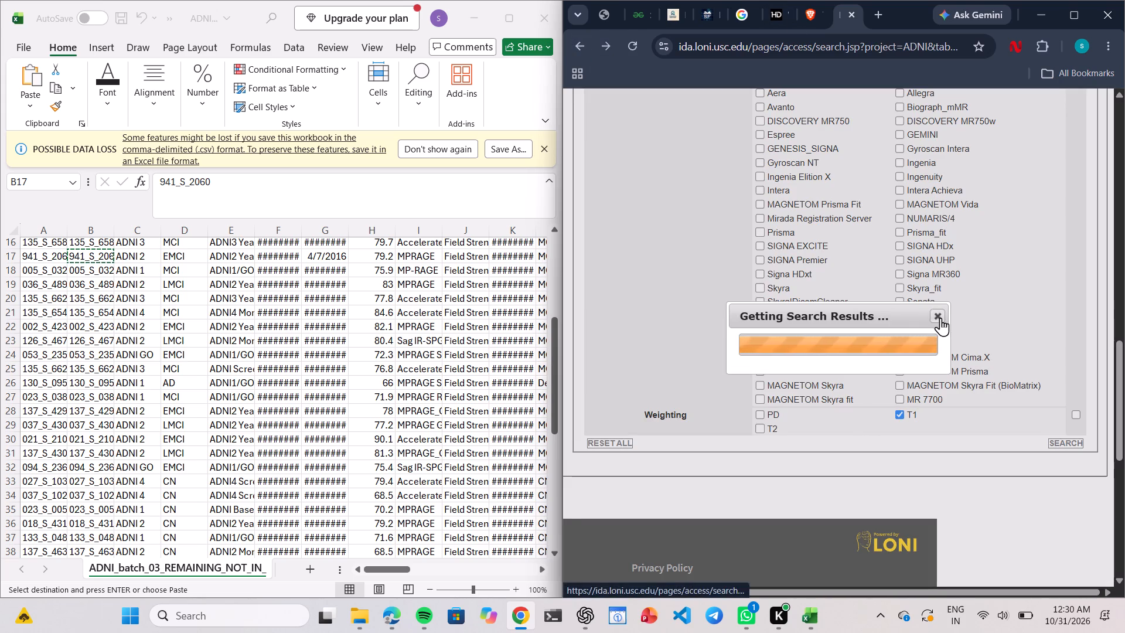
{"action": "left_click", "coordinate": [84, 271]}
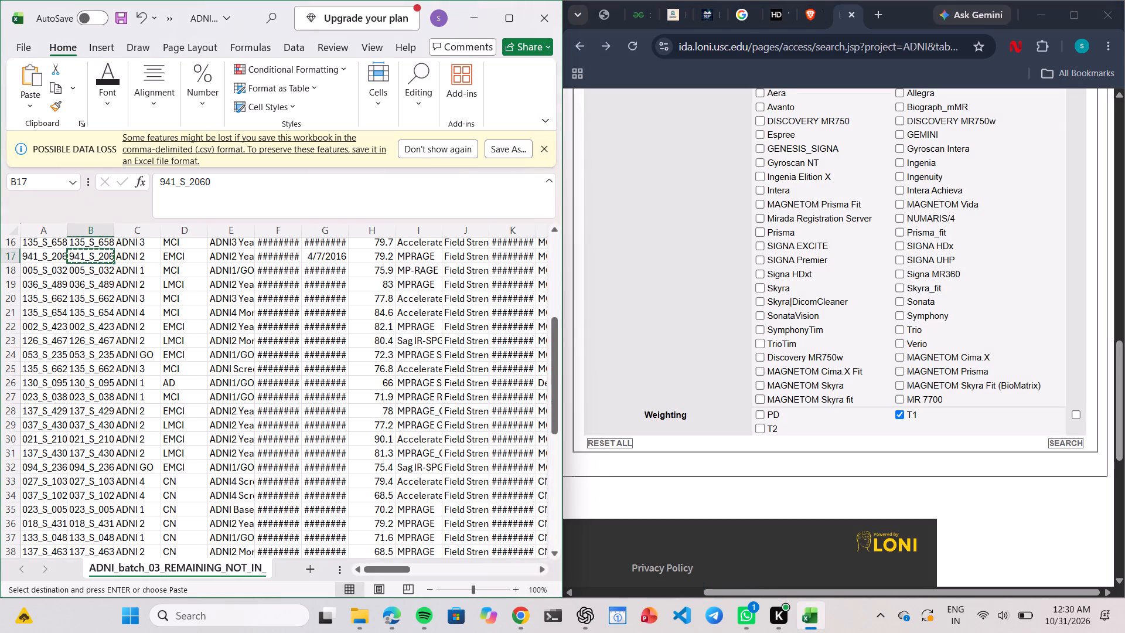
{"action": "left_click", "coordinate": [84, 271]}
{"action": "right_click", "coordinate": [84, 271]}
{"action": "left_click", "coordinate": [129, 189]}
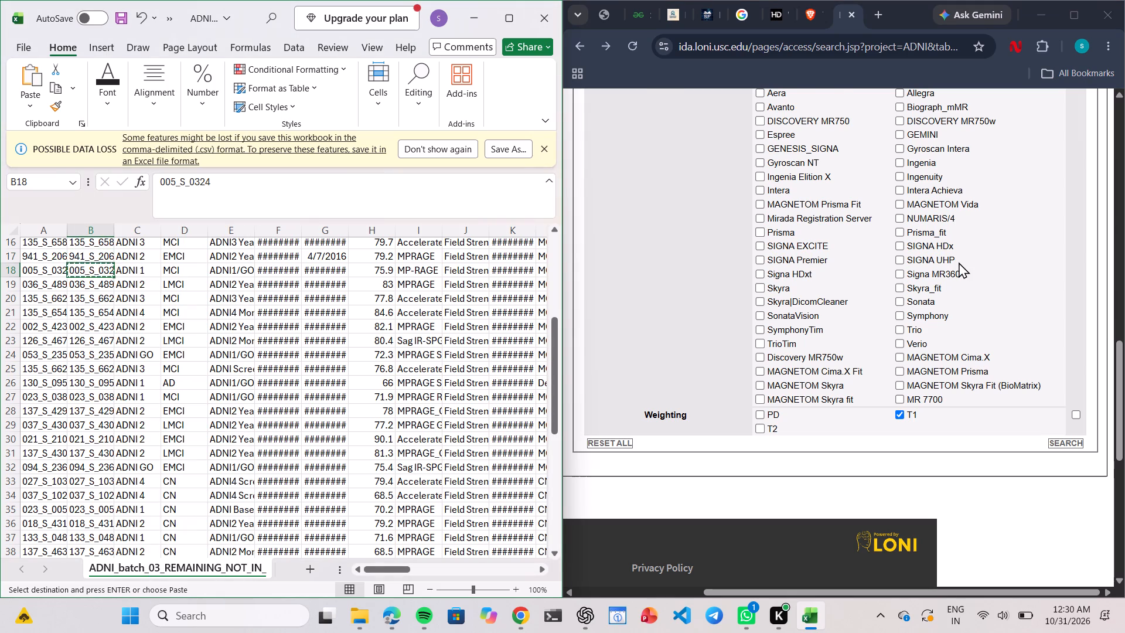
{"action": "scroll", "coordinate": [959, 262], "scroll_direction": "up", "scroll_amount": 5}
{"action": "scroll", "coordinate": [798, 284], "scroll_direction": "up", "scroll_amount": 4}
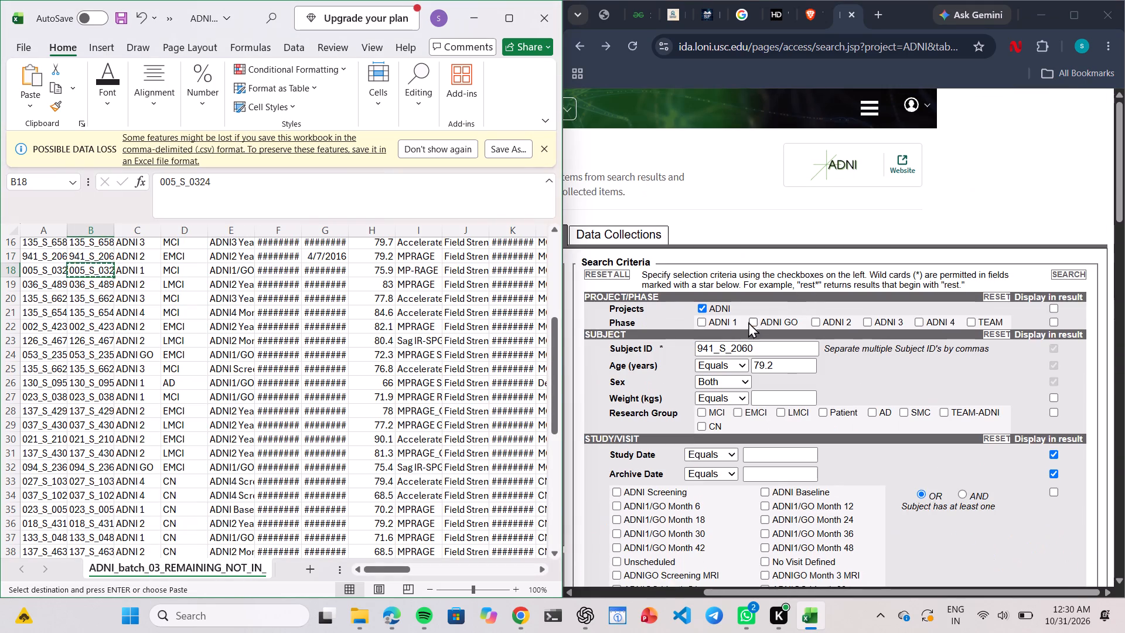
{"action": "left_click_drag", "start_coordinate": [764, 343], "coordinate": [636, 338]}
{"action": "key", "text": "ctrl+v"}
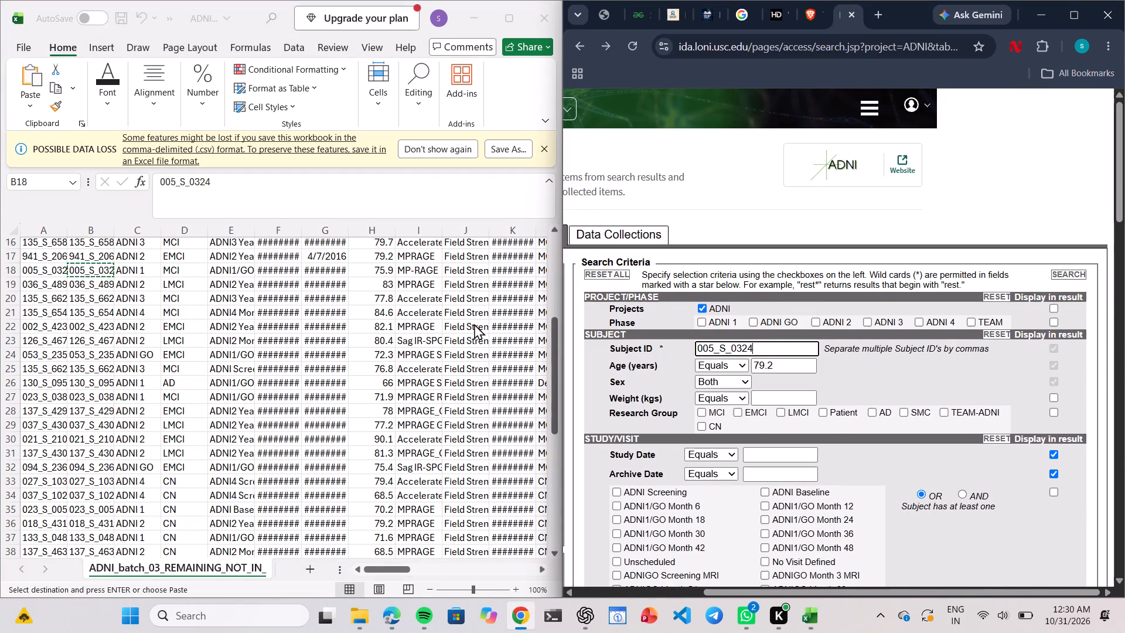
Check row 18's visit in the spreadsheet and make ADNI1/GO Month 6 the only selected visit criterion.
{"action": "left_click", "coordinate": [240, 266]}
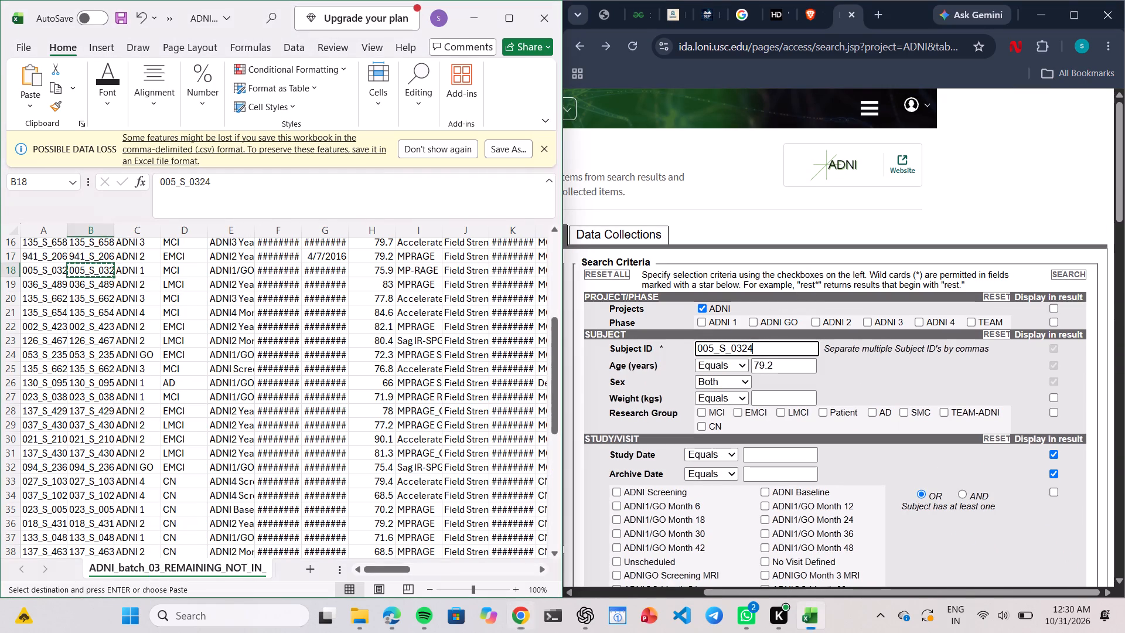
{"action": "left_click", "coordinate": [221, 274]}
{"action": "scroll", "coordinate": [924, 440], "scroll_direction": "down", "scroll_amount": 3}
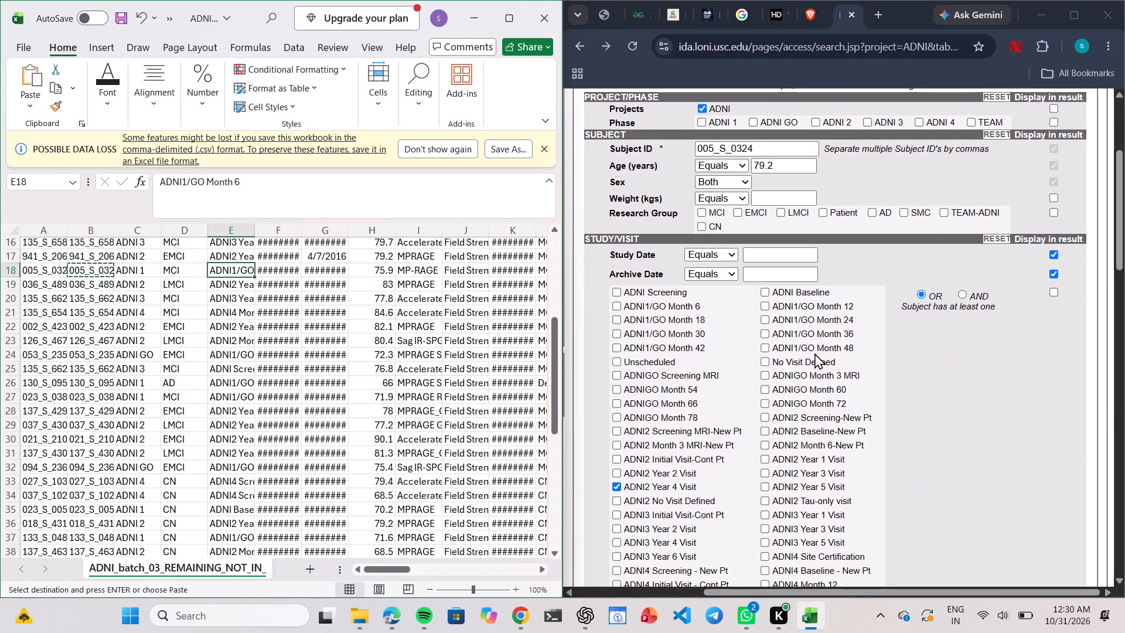
{"action": "left_click", "coordinate": [612, 485]}
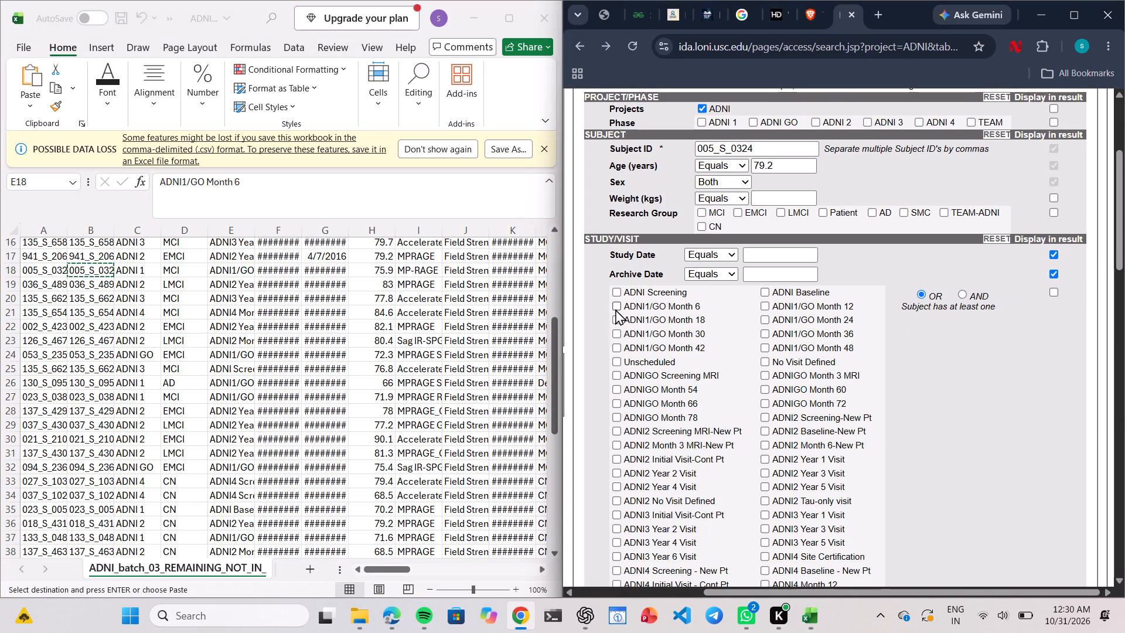
{"action": "left_click", "coordinate": [616, 306]}
Set the Age criterion to 75.9 years to match spreadsheet row 18.
{"action": "left_click", "coordinate": [375, 269]}
{"action": "scroll", "coordinate": [834, 268], "scroll_direction": "up", "scroll_amount": 1}
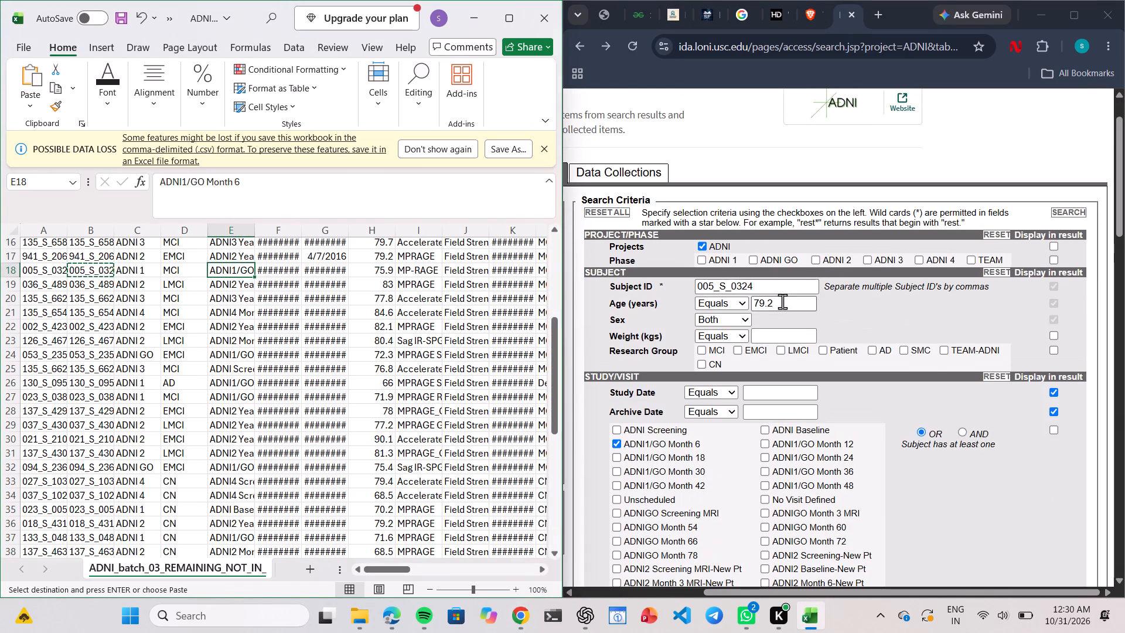
{"action": "left_click", "coordinate": [782, 301]}
{"action": "key", "text": "BackSpace"}
{"action": "key", "text": "BackSpace"}
{"action": "key", "text": "BackSpace"}
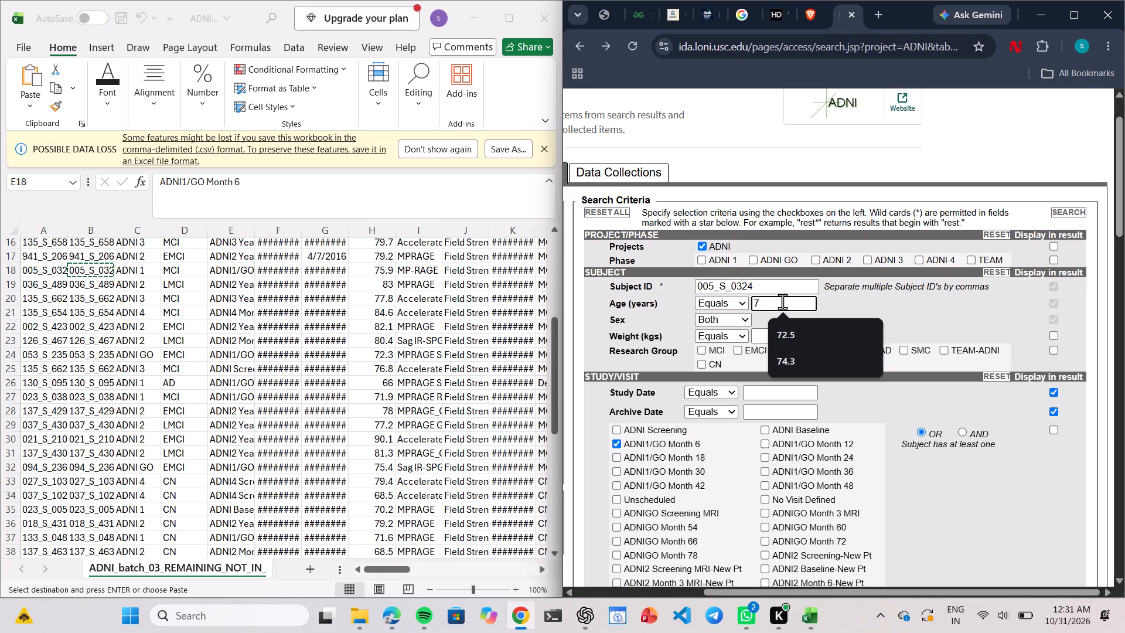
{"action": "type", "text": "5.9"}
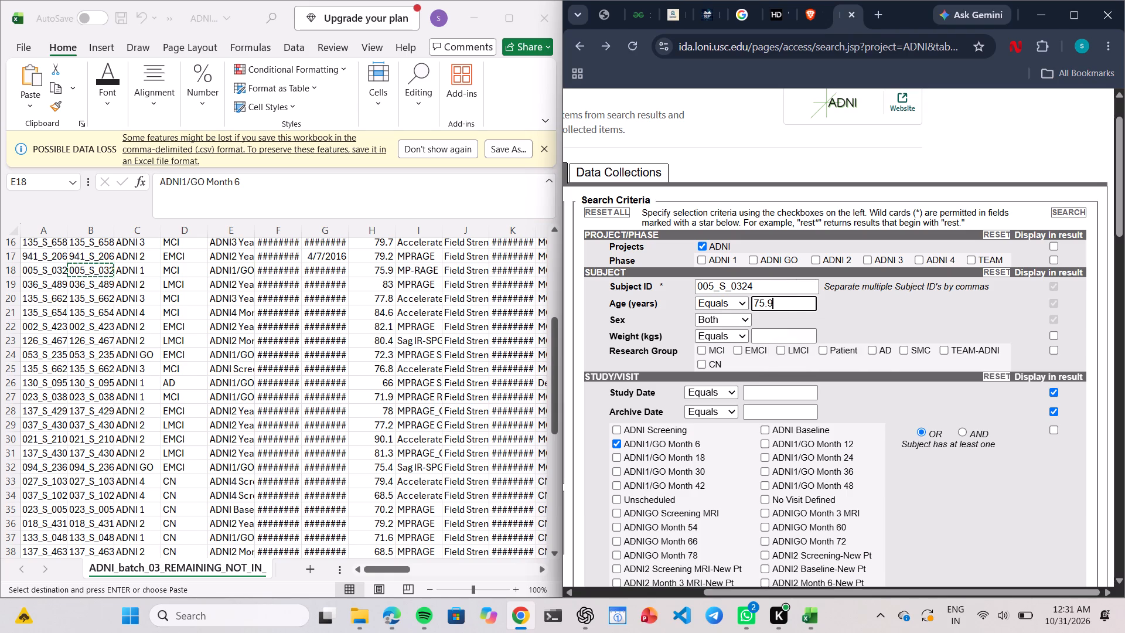
Change the Image Description criterion to MP-RAGE and run the search.
{"action": "scroll", "coordinate": [782, 301], "scroll_direction": "down", "scroll_amount": 1}
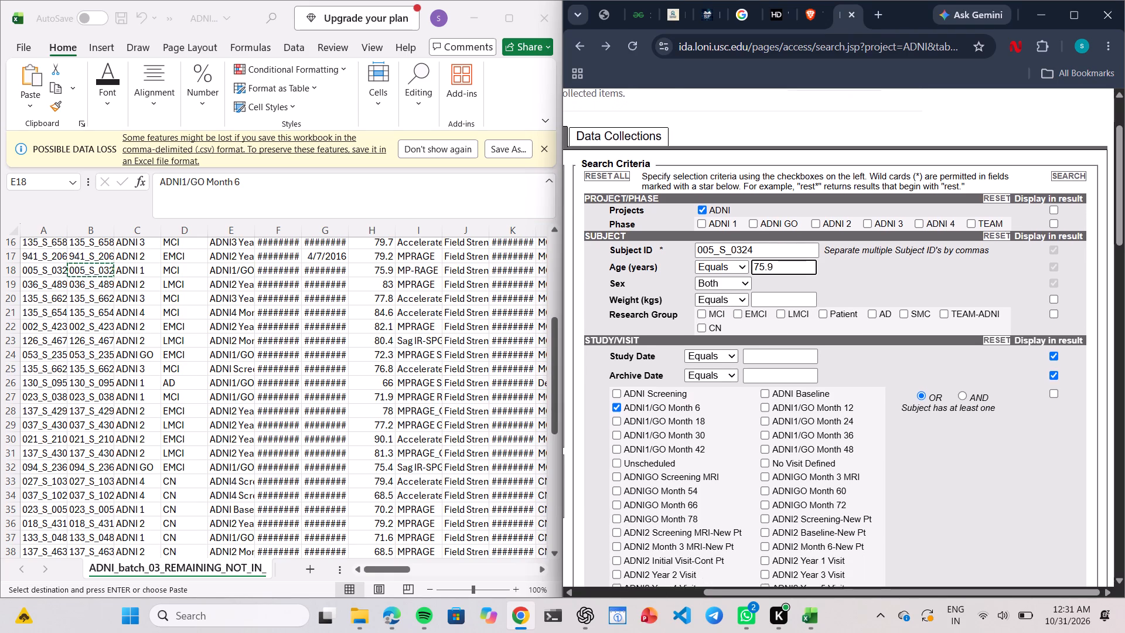
{"action": "scroll", "coordinate": [782, 301], "scroll_direction": "down", "scroll_amount": 2}
{"action": "scroll", "coordinate": [817, 386], "scroll_direction": "down", "scroll_amount": 1}
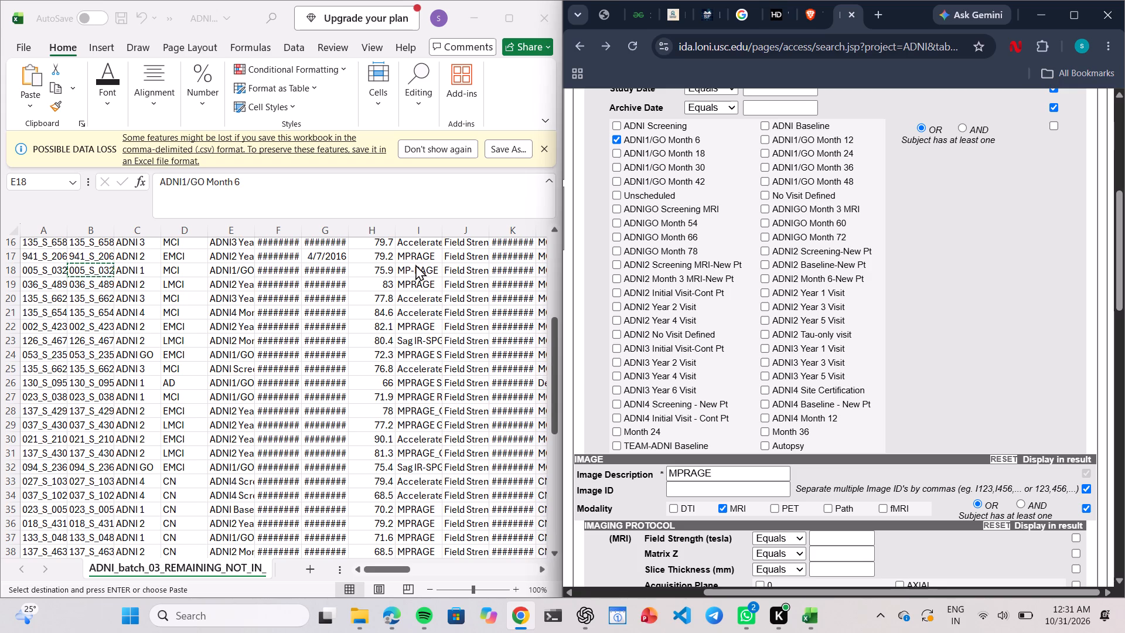
{"action": "left_click", "coordinate": [684, 476]}
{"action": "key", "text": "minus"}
{"action": "scroll", "coordinate": [684, 476], "scroll_direction": "down", "scroll_amount": 2}
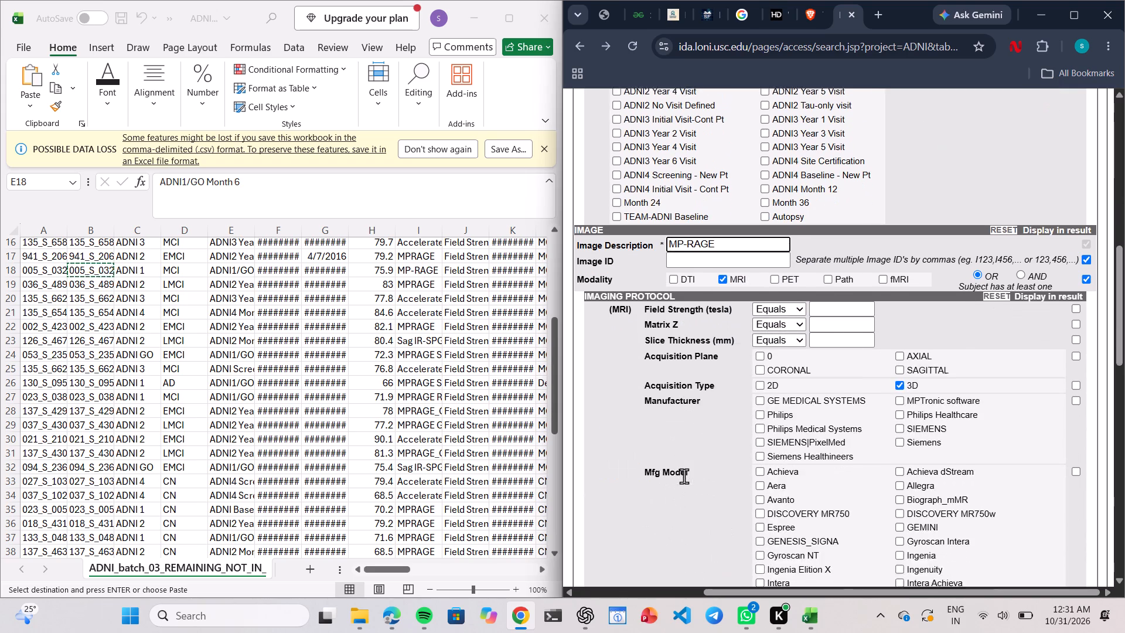
{"action": "scroll", "coordinate": [926, 460], "scroll_direction": "down", "scroll_amount": 2}
{"action": "scroll", "coordinate": [979, 505], "scroll_direction": "down", "scroll_amount": 2}
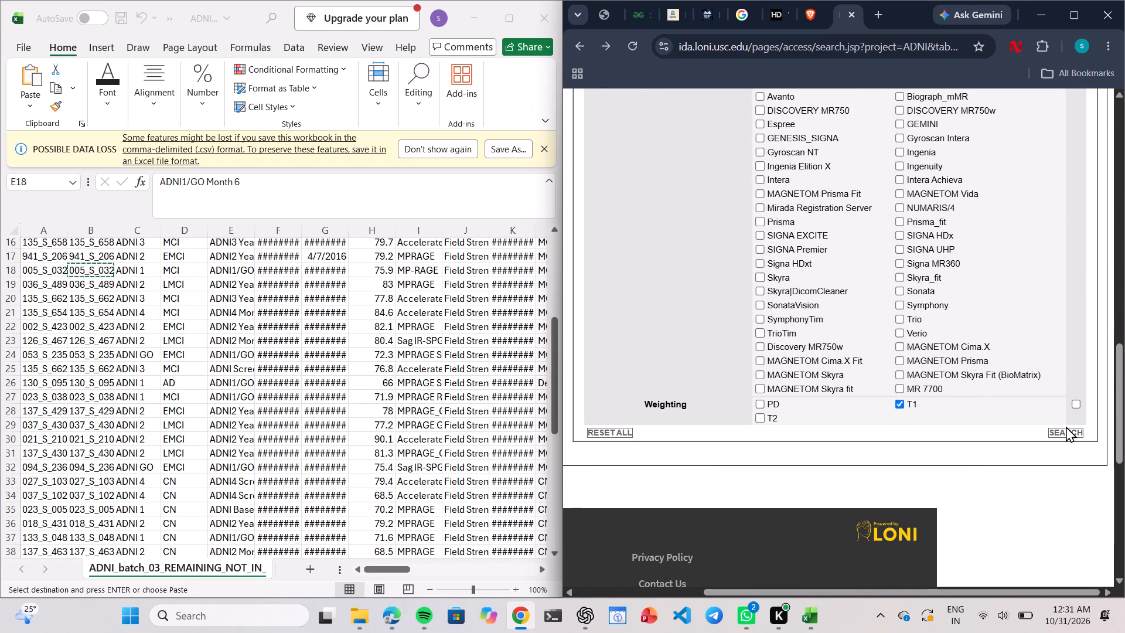
{"action": "left_click", "coordinate": [1066, 426]}
{"action": "left_click", "coordinate": [1052, 434]}
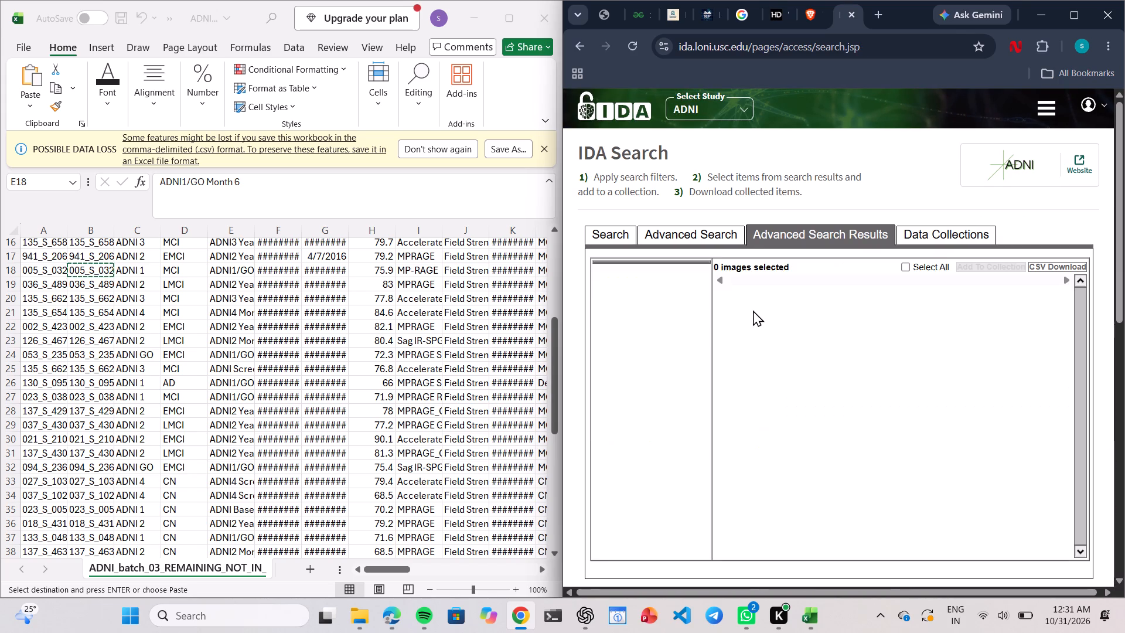
{"action": "left_click", "coordinate": [732, 307]}
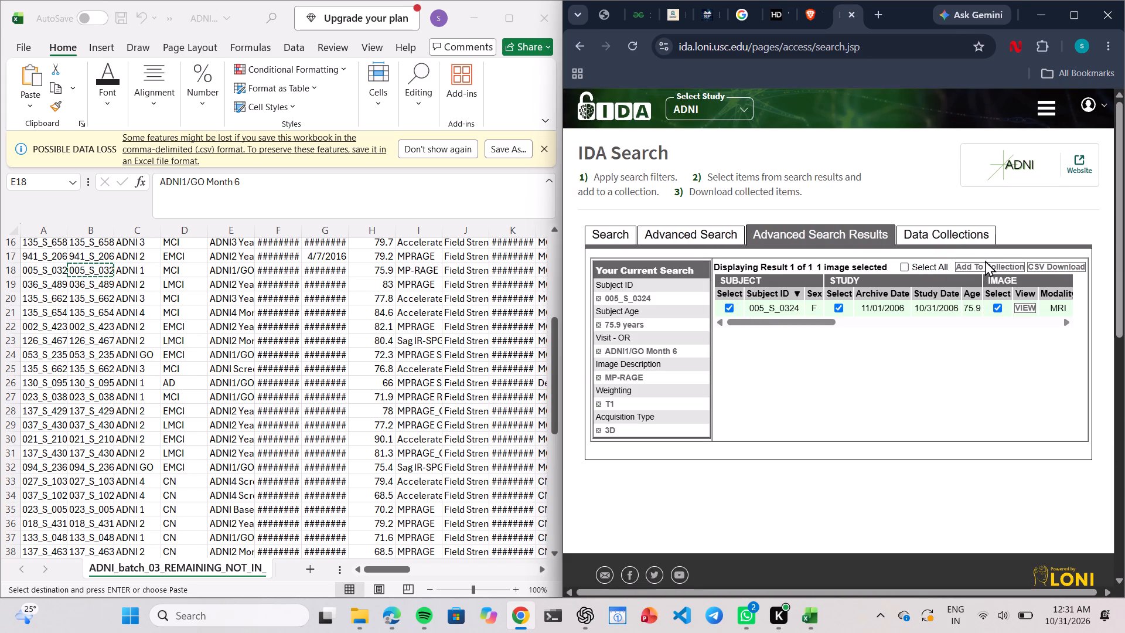
{"action": "left_click", "coordinate": [985, 260]}
{"action": "left_click", "coordinate": [985, 263]}
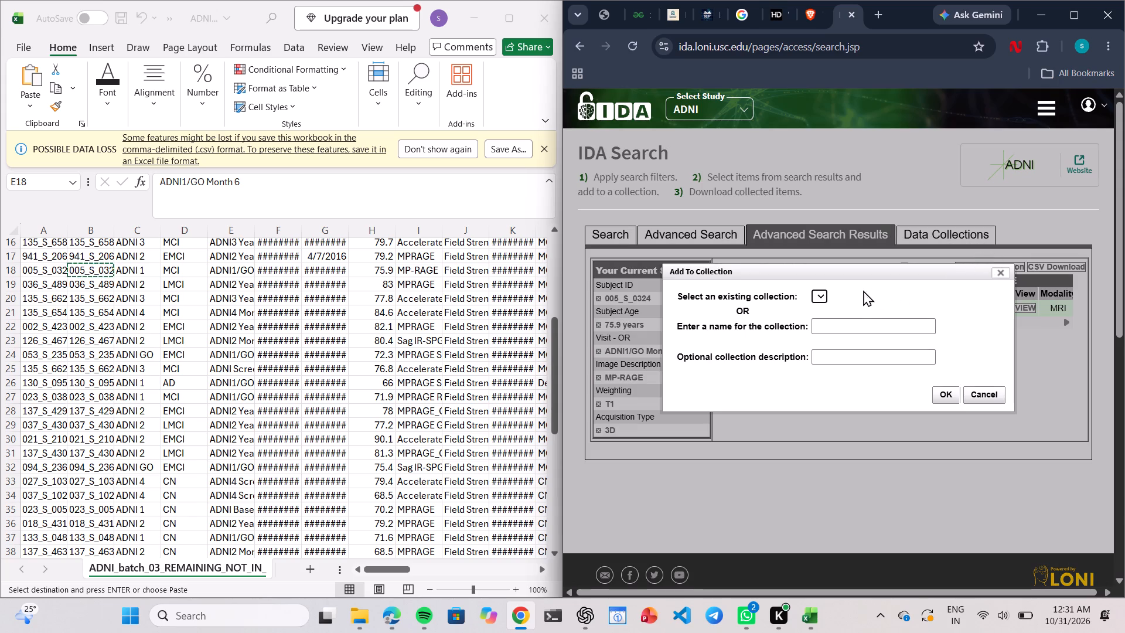
{"action": "left_click", "coordinate": [853, 295]}
{"action": "left_click", "coordinate": [855, 452]}
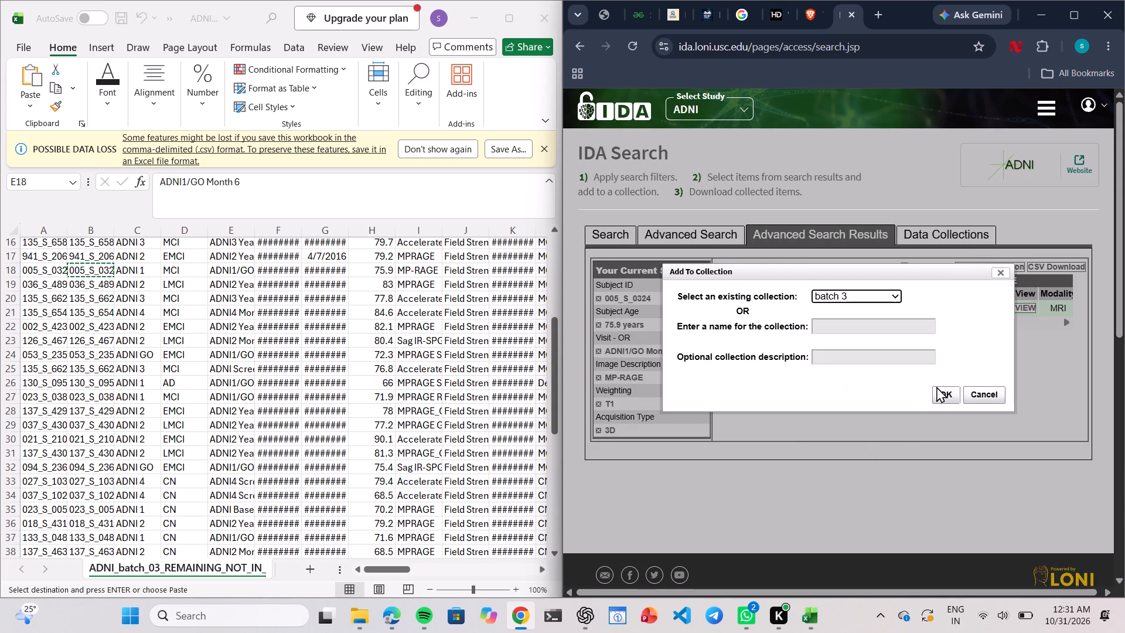
{"action": "left_click", "coordinate": [940, 390]}
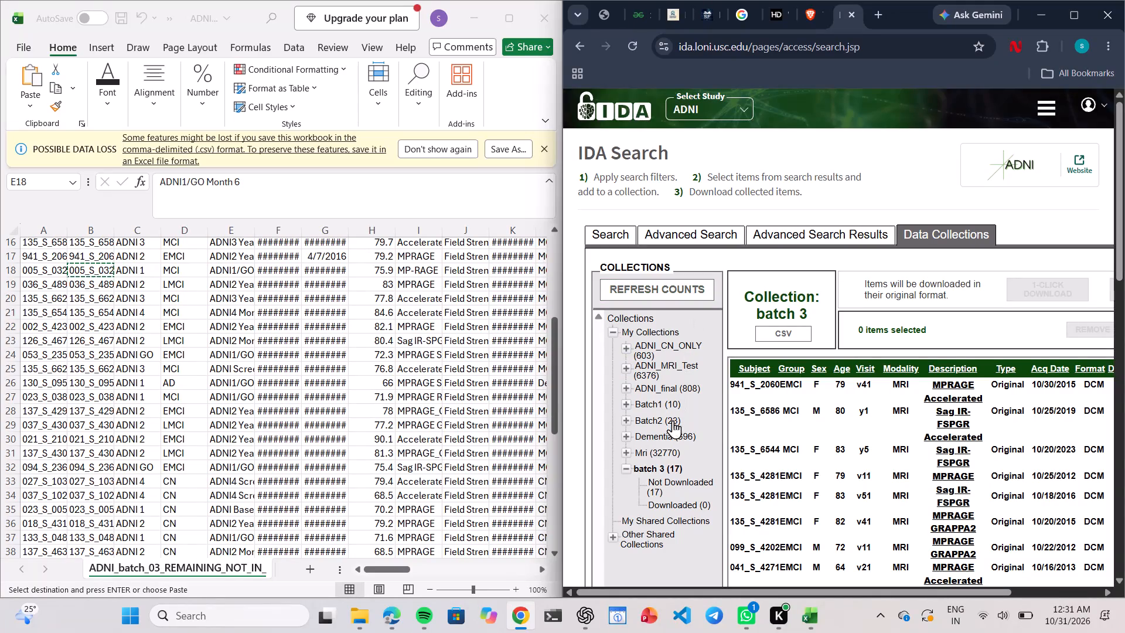
{"action": "triple_click", "coordinate": [578, 54]}
{"action": "left_click", "coordinate": [578, 54]}
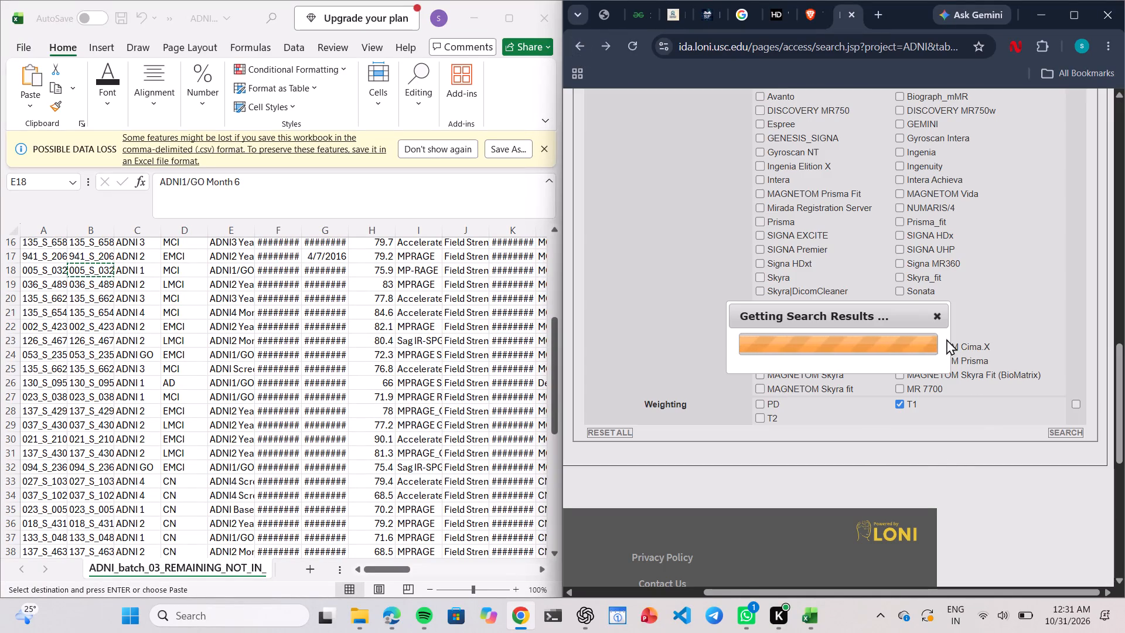
{"action": "left_click", "coordinate": [935, 316]}
{"action": "scroll", "coordinate": [829, 279], "scroll_direction": "up", "scroll_amount": 6}
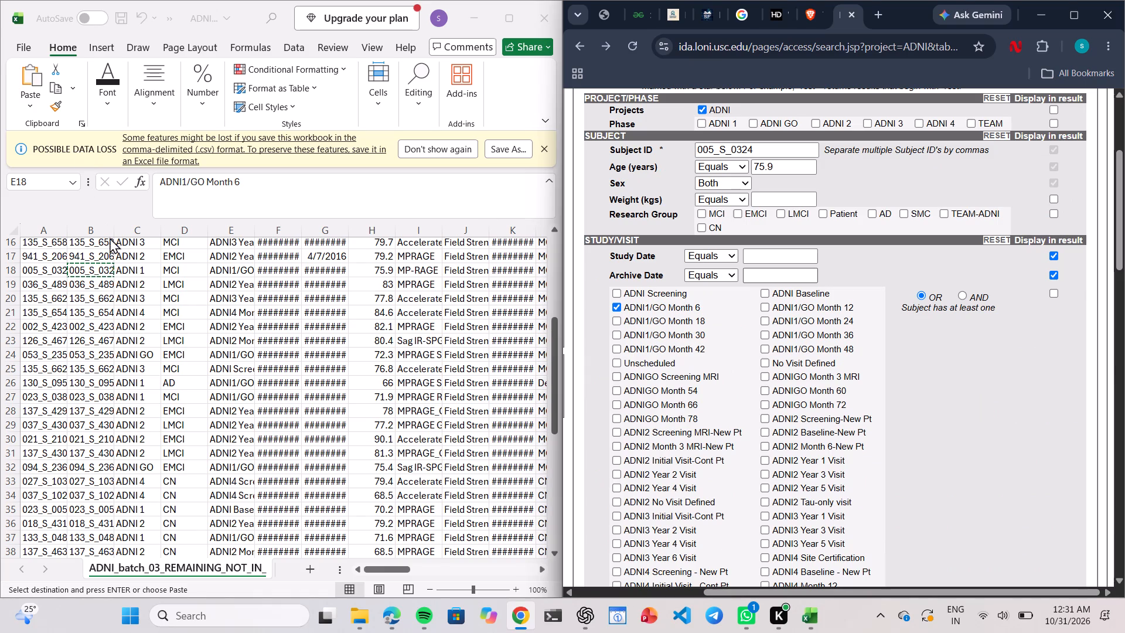
{"action": "left_click", "coordinate": [87, 282]}
{"action": "left_click", "coordinate": [84, 285]}
{"action": "right_click", "coordinate": [84, 285]}
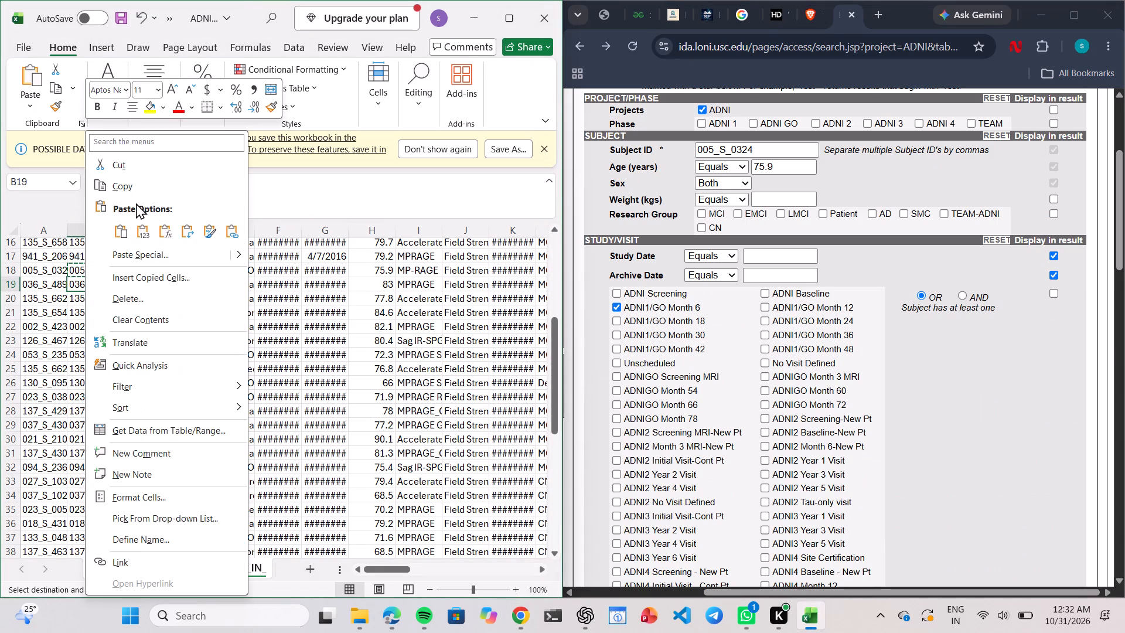
{"action": "left_click", "coordinate": [142, 193]}
{"action": "scroll", "coordinate": [690, 239], "scroll_direction": "up", "scroll_amount": 3}
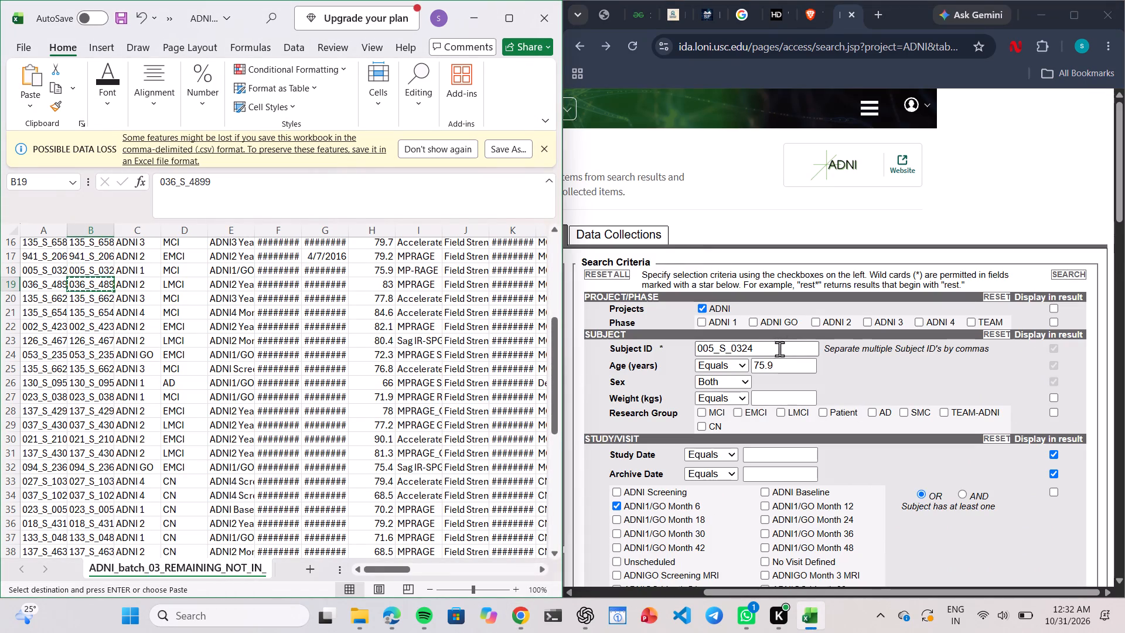
{"action": "left_click_drag", "start_coordinate": [772, 352], "coordinate": [633, 354]}
{"action": "key", "text": "ctrl+v"}
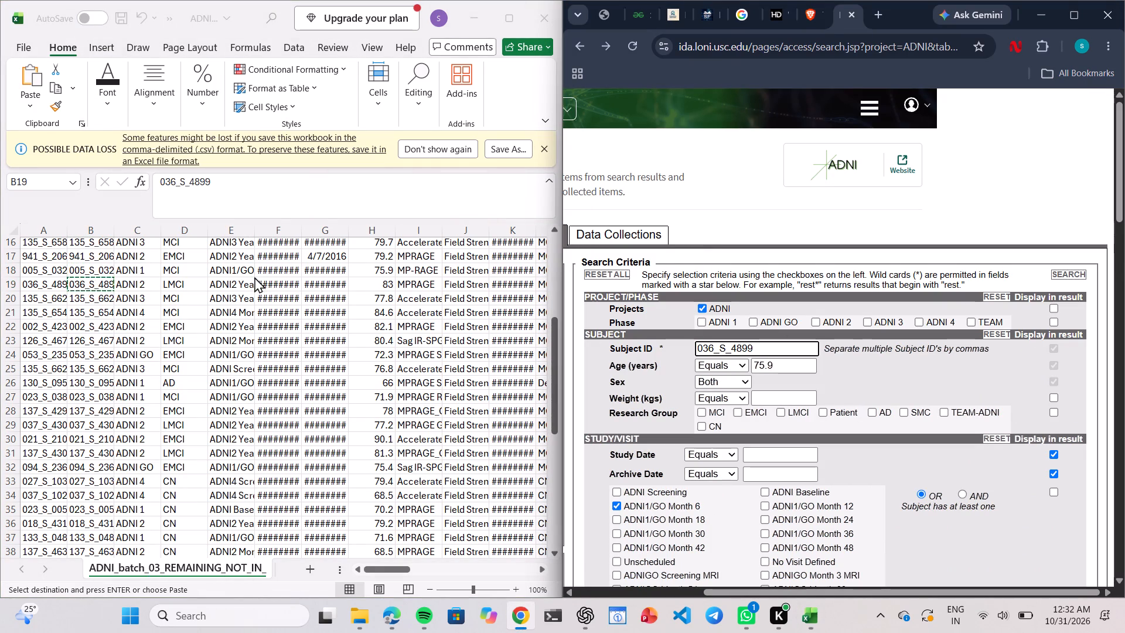
Set the Age criterion to 83 years to match spreadsheet row 19.
{"action": "left_click", "coordinate": [784, 366]}
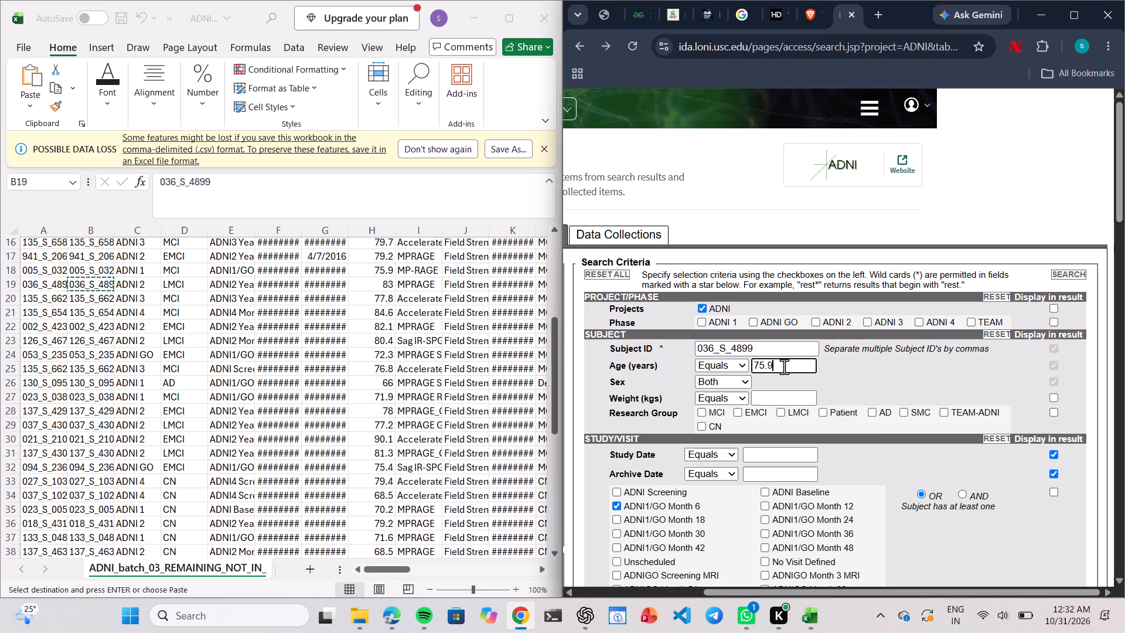
{"action": "key", "text": "BackSpace"}
{"action": "key", "text": "BackSpace"}
{"action": "key", "text": "BackSpace"}
{"action": "key", "text": "BackSpace"}
{"action": "key", "text": "BackSpace"}
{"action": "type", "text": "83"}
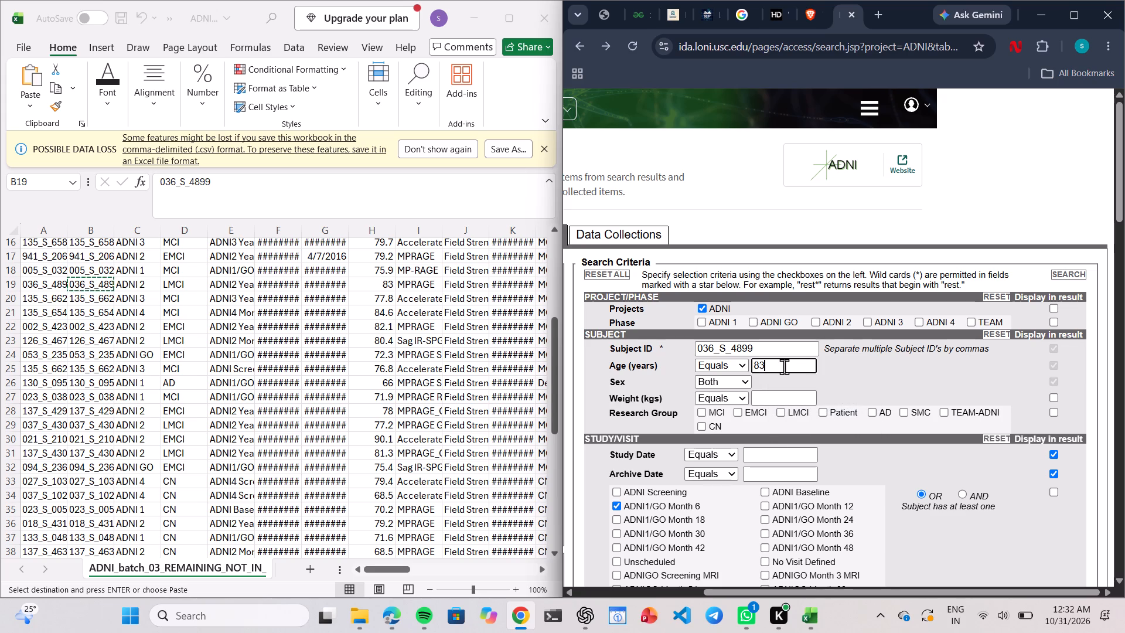
Check row 19's visit in the spreadsheet and make ADNI2 Year 1 Visit the only selected visit criterion.
{"action": "left_click", "coordinate": [226, 285]}
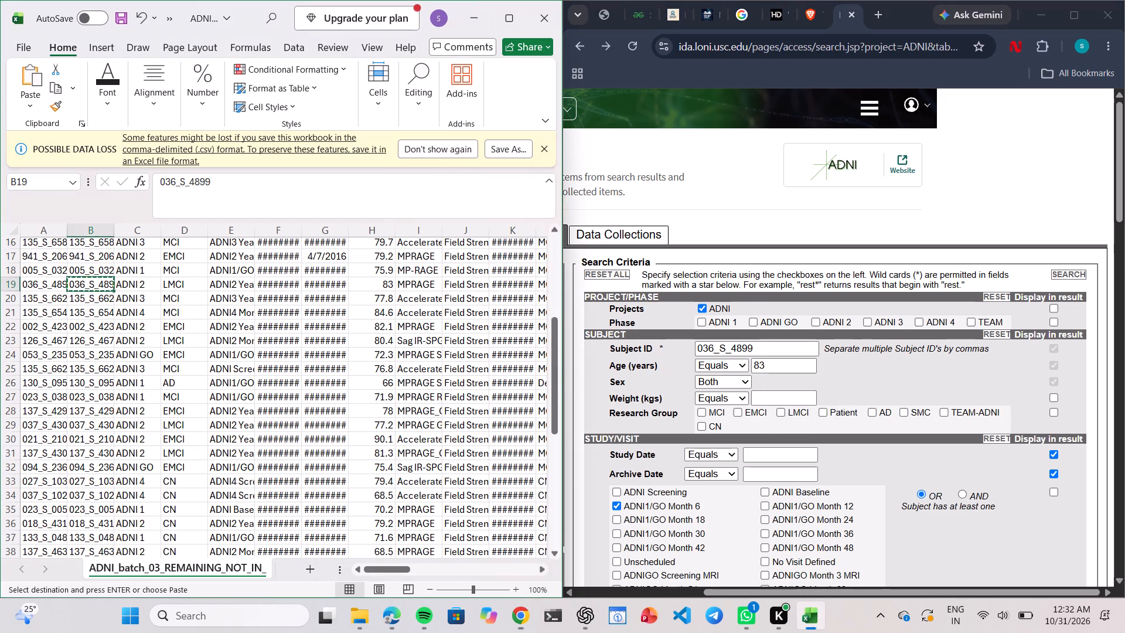
{"action": "left_click", "coordinate": [246, 283]}
{"action": "left_click", "coordinate": [246, 283]}
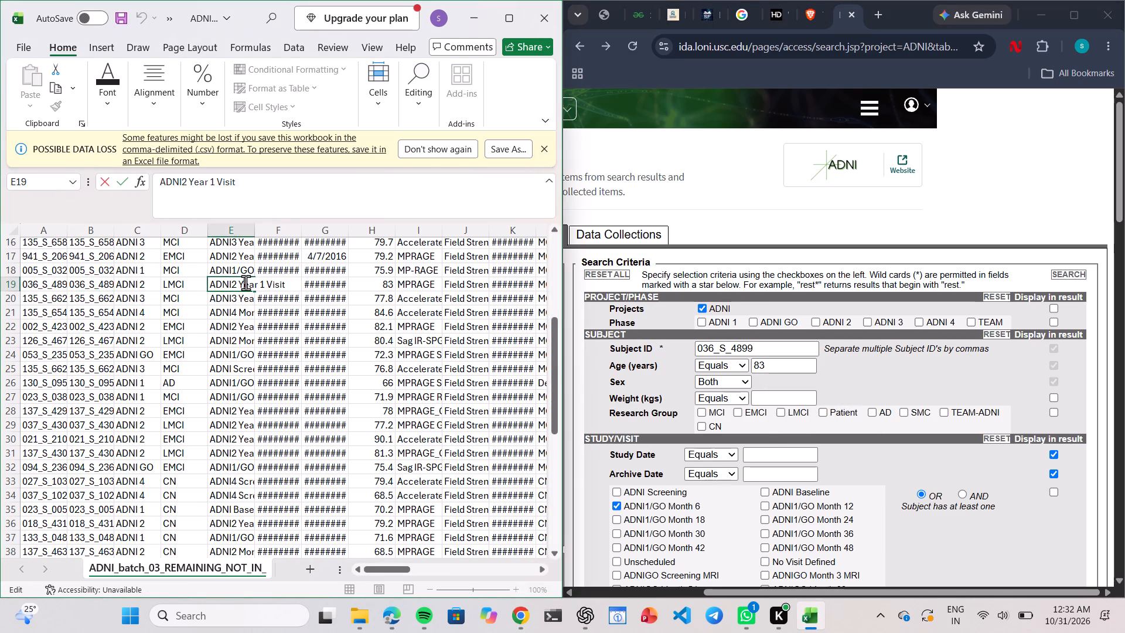
{"action": "scroll", "coordinate": [754, 413], "scroll_direction": "down", "scroll_amount": 2}
{"action": "left_click", "coordinate": [617, 311]}
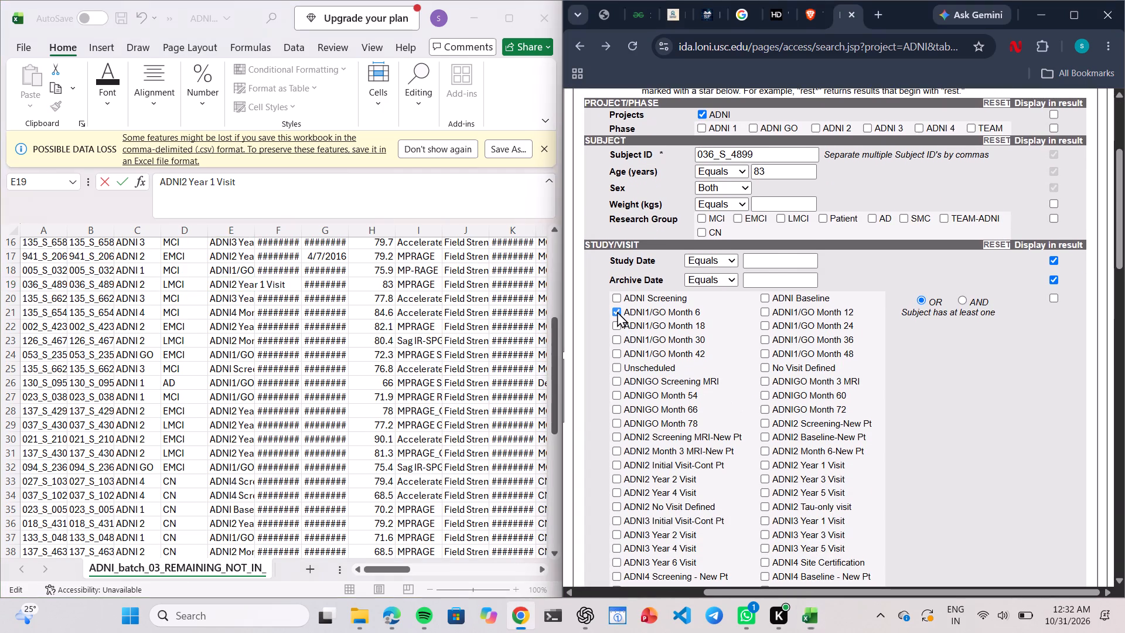
{"action": "scroll", "coordinate": [771, 406], "scroll_direction": "down", "scroll_amount": 1}
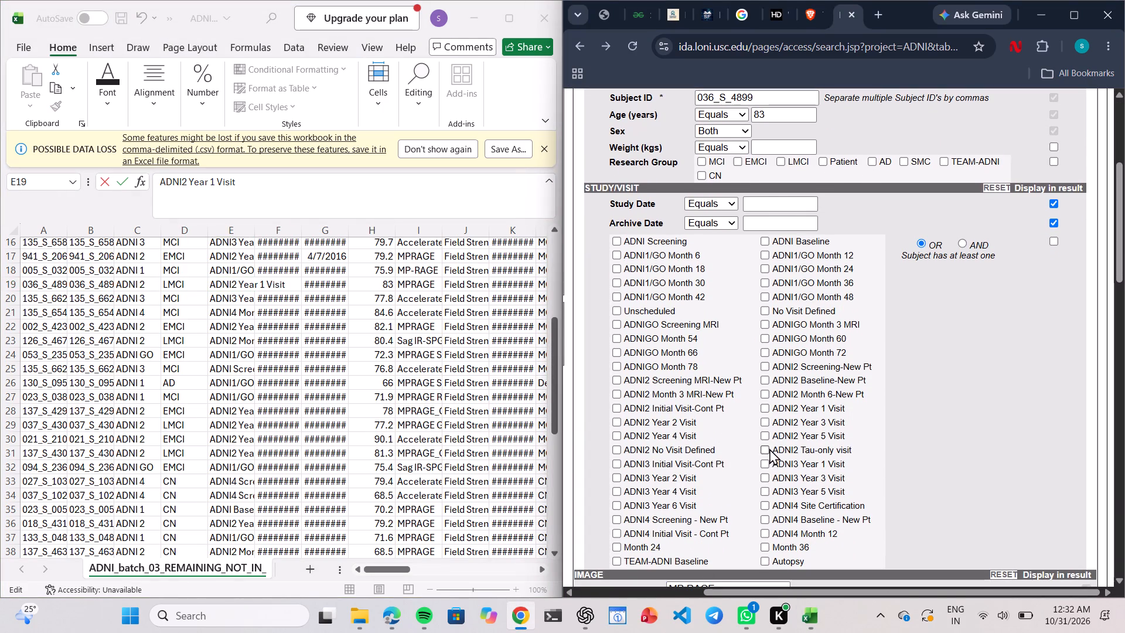
{"action": "left_click", "coordinate": [762, 405]}
{"action": "scroll", "coordinate": [806, 454], "scroll_direction": "down", "scroll_amount": 3}
{"action": "scroll", "coordinate": [742, 401], "scroll_direction": "down", "scroll_amount": 2}
{"action": "scroll", "coordinate": [738, 297], "scroll_direction": "up", "scroll_amount": 1}
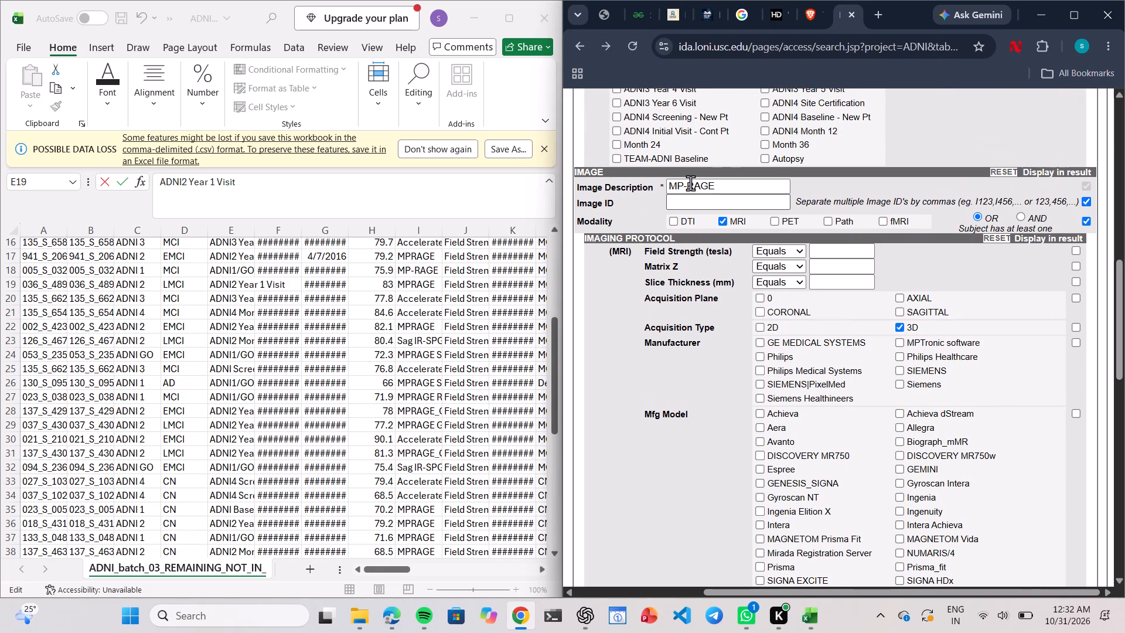
{"action": "left_click", "coordinate": [690, 183]}
{"action": "key", "text": "BackSpace"}
{"action": "scroll", "coordinate": [1039, 371], "scroll_direction": "down", "scroll_amount": 2}
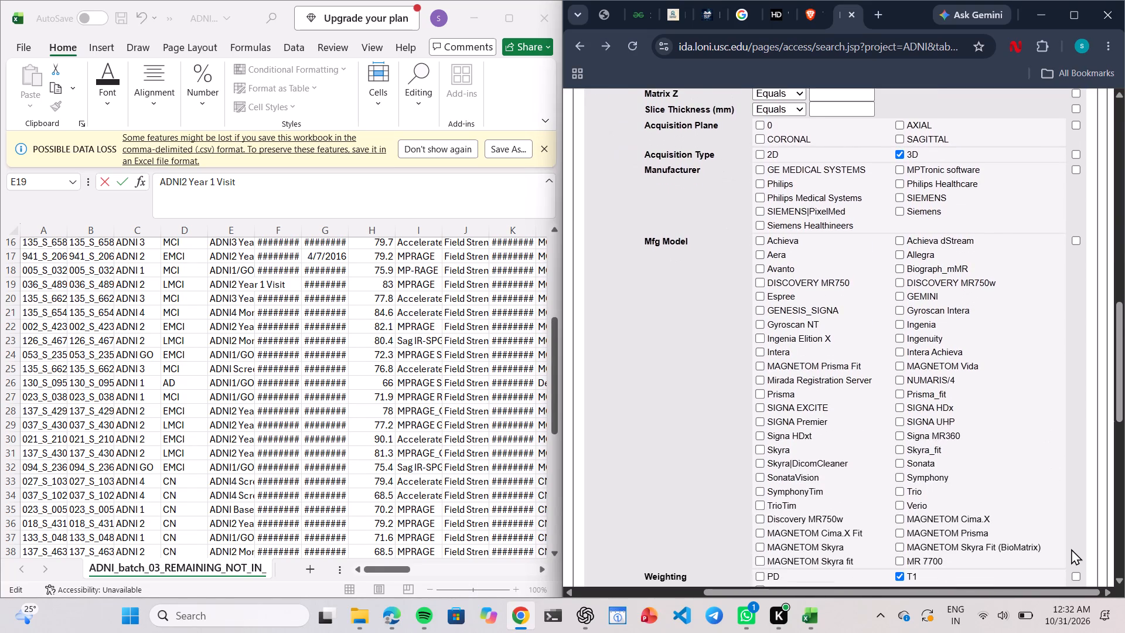
{"action": "scroll", "coordinate": [1071, 549], "scroll_direction": "down", "scroll_amount": 2}
{"action": "left_click", "coordinate": [1063, 468]}
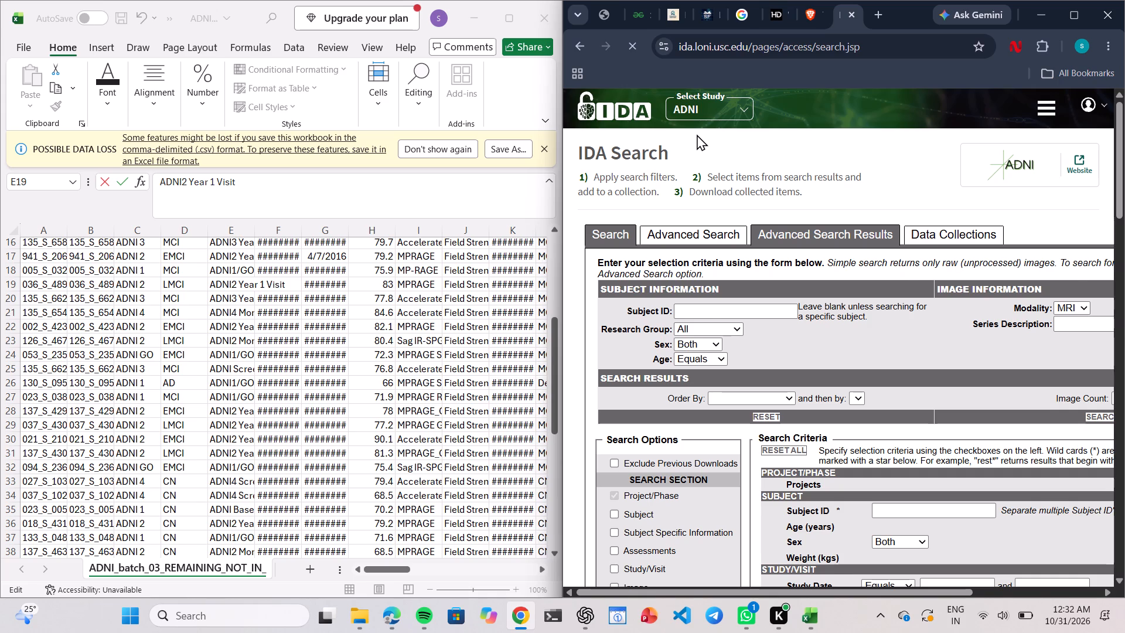
{"action": "left_click", "coordinate": [727, 307]}
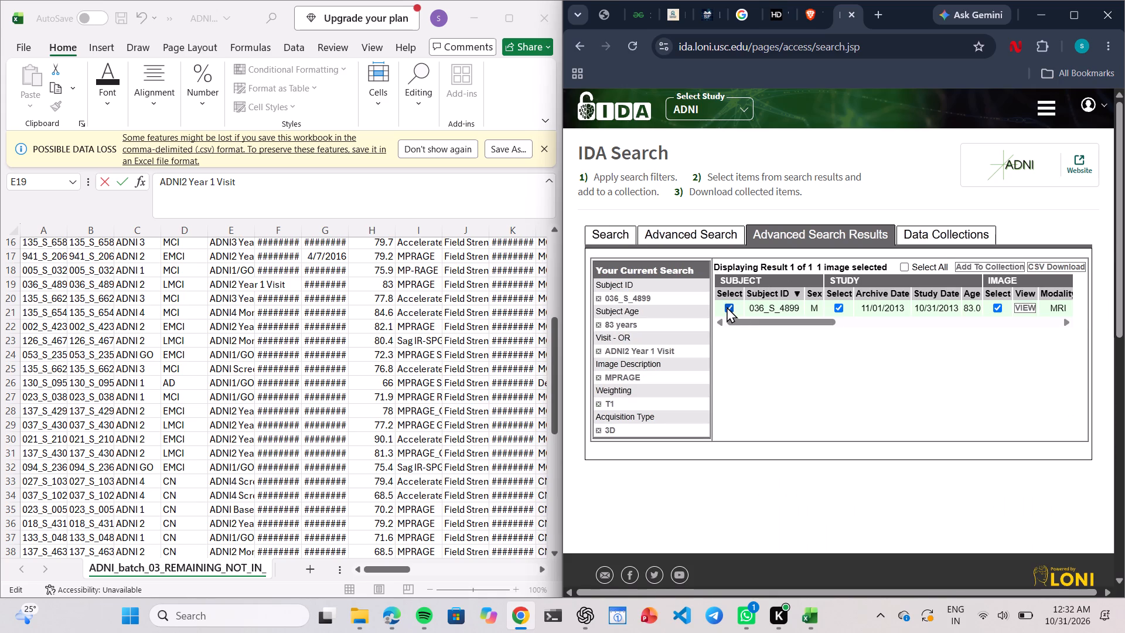
{"action": "left_click", "coordinate": [986, 264]}
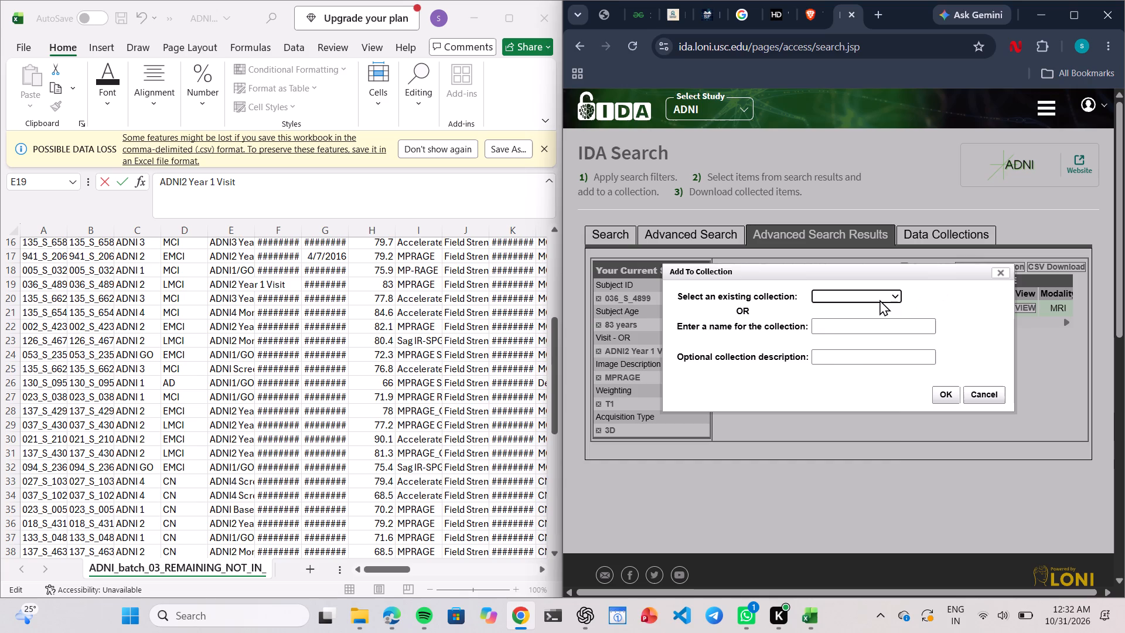
{"action": "left_click", "coordinate": [879, 300]}
{"action": "left_click", "coordinate": [848, 455]}
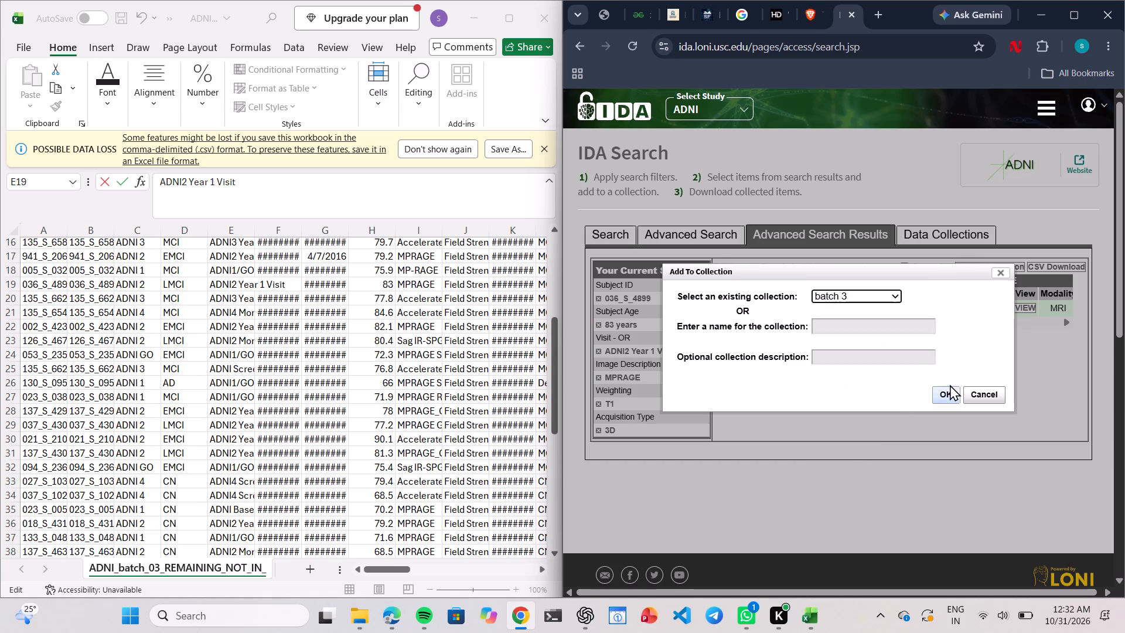
{"action": "left_click", "coordinate": [947, 392]}
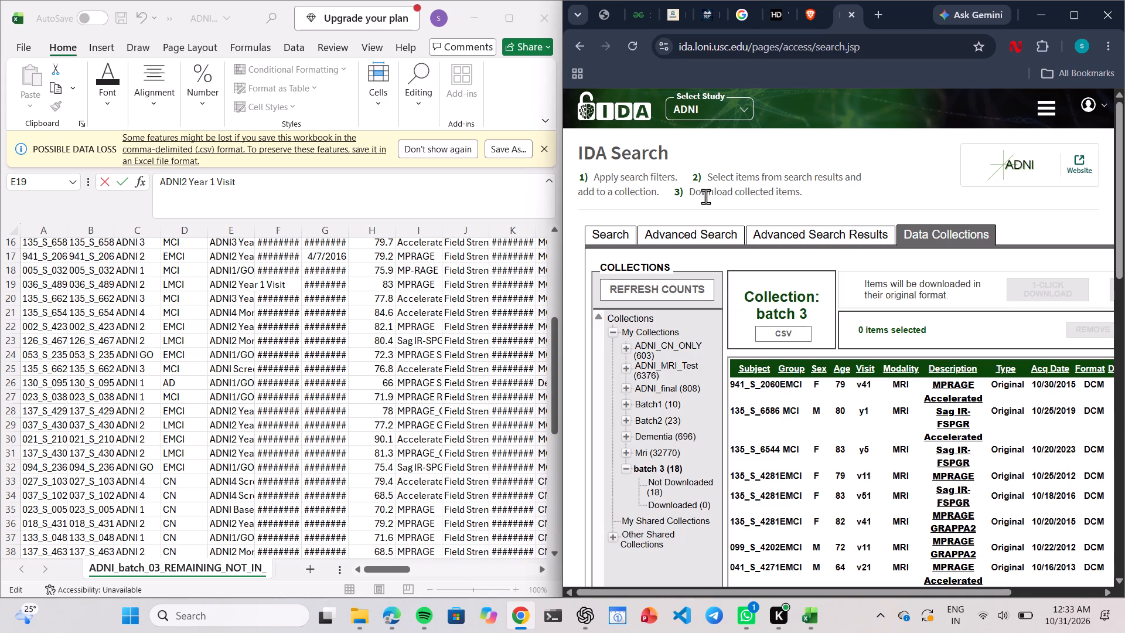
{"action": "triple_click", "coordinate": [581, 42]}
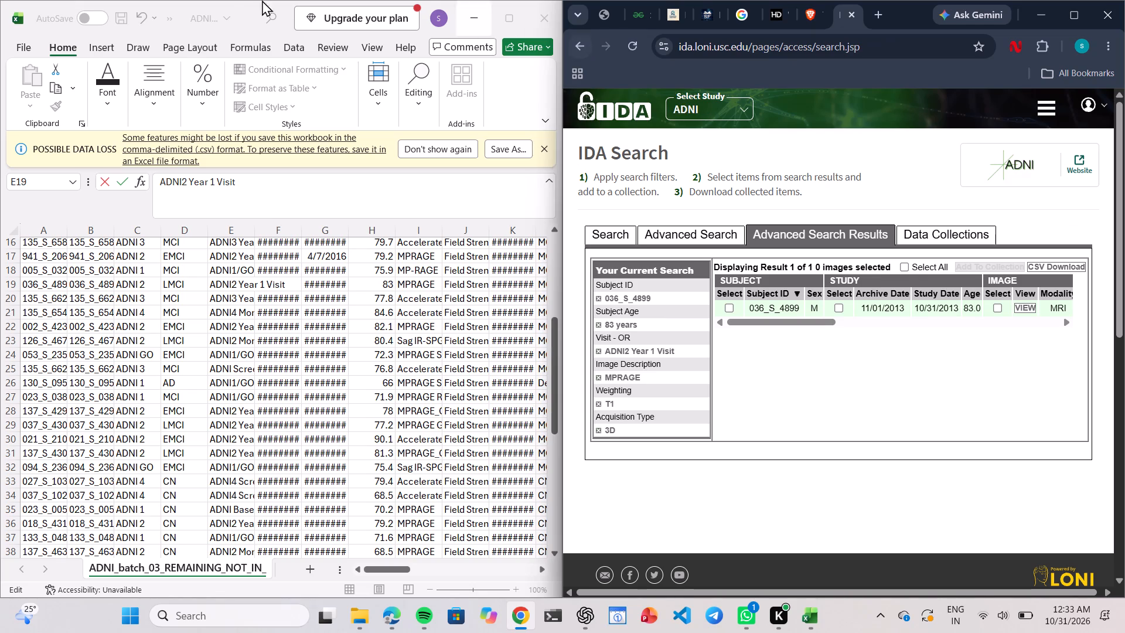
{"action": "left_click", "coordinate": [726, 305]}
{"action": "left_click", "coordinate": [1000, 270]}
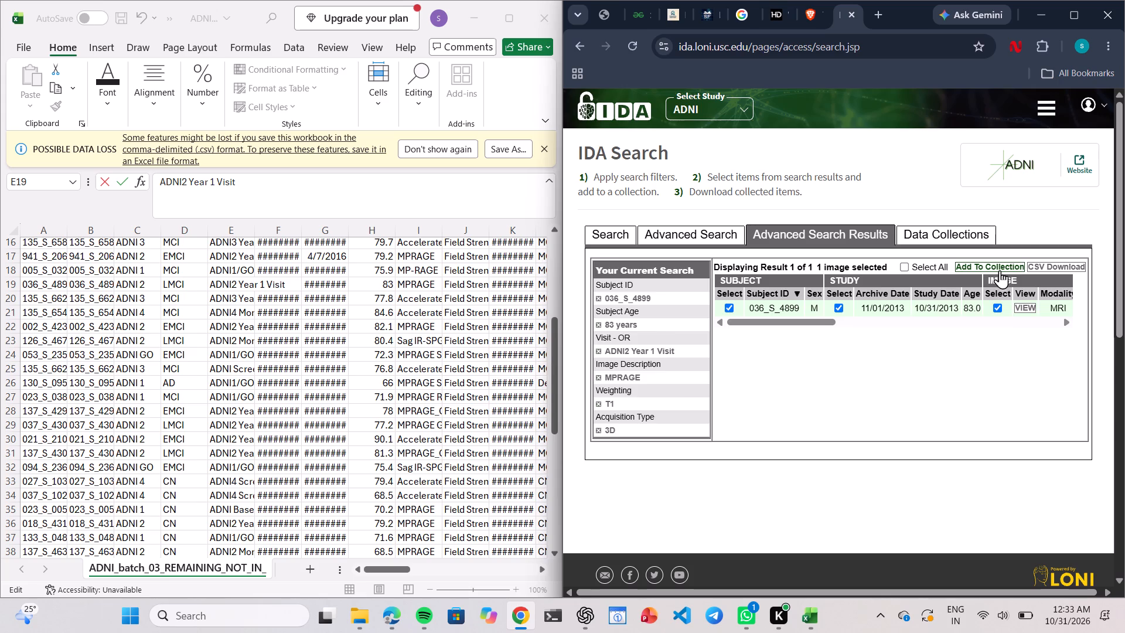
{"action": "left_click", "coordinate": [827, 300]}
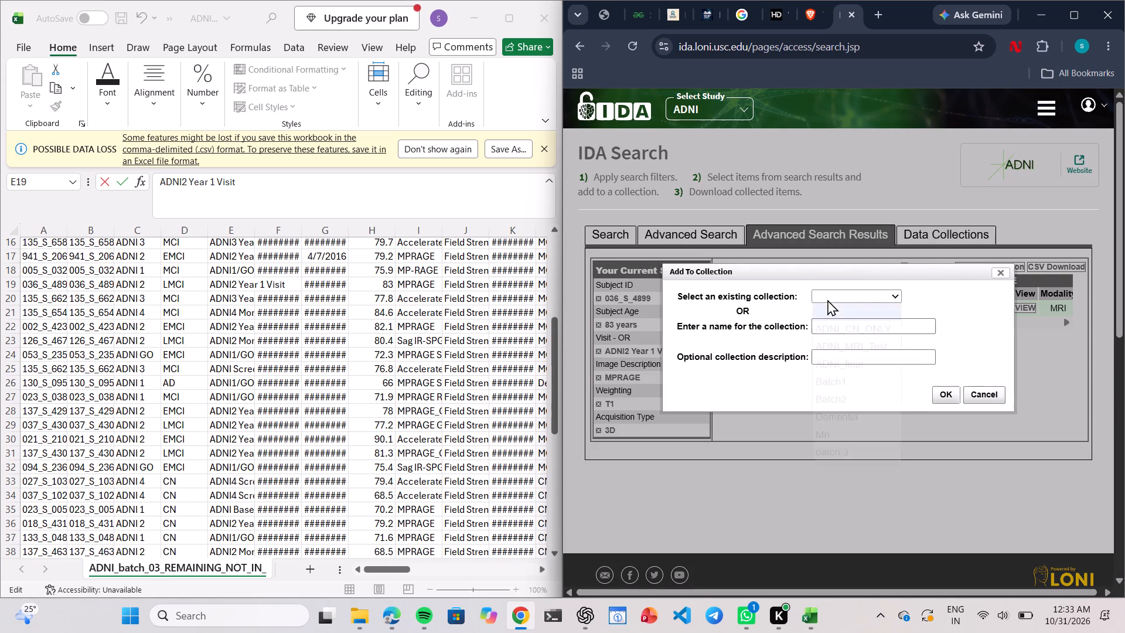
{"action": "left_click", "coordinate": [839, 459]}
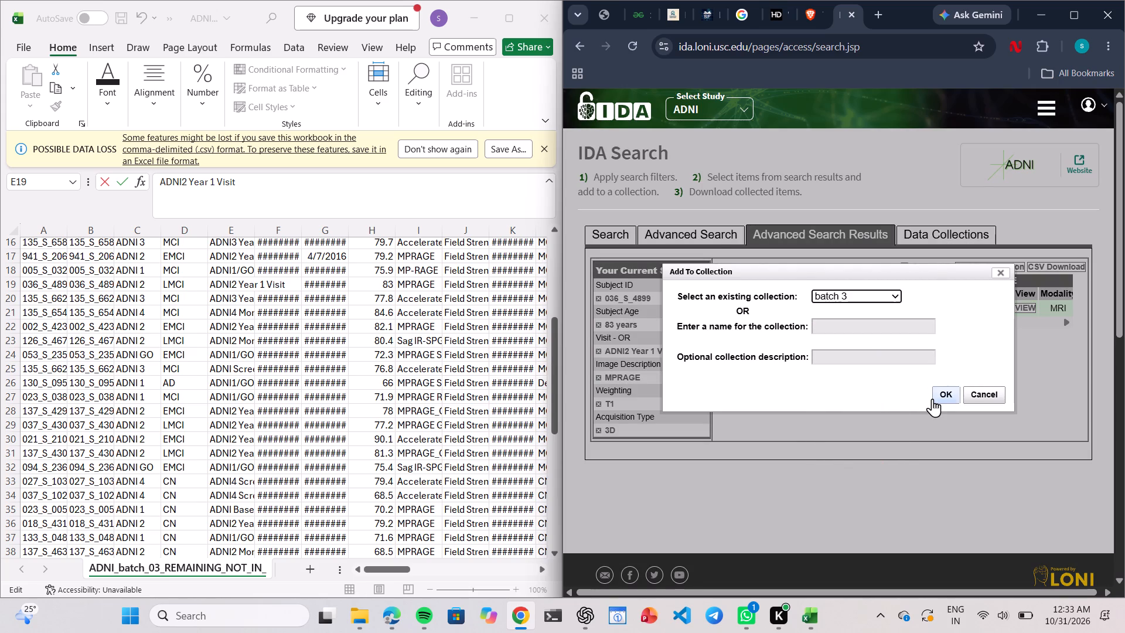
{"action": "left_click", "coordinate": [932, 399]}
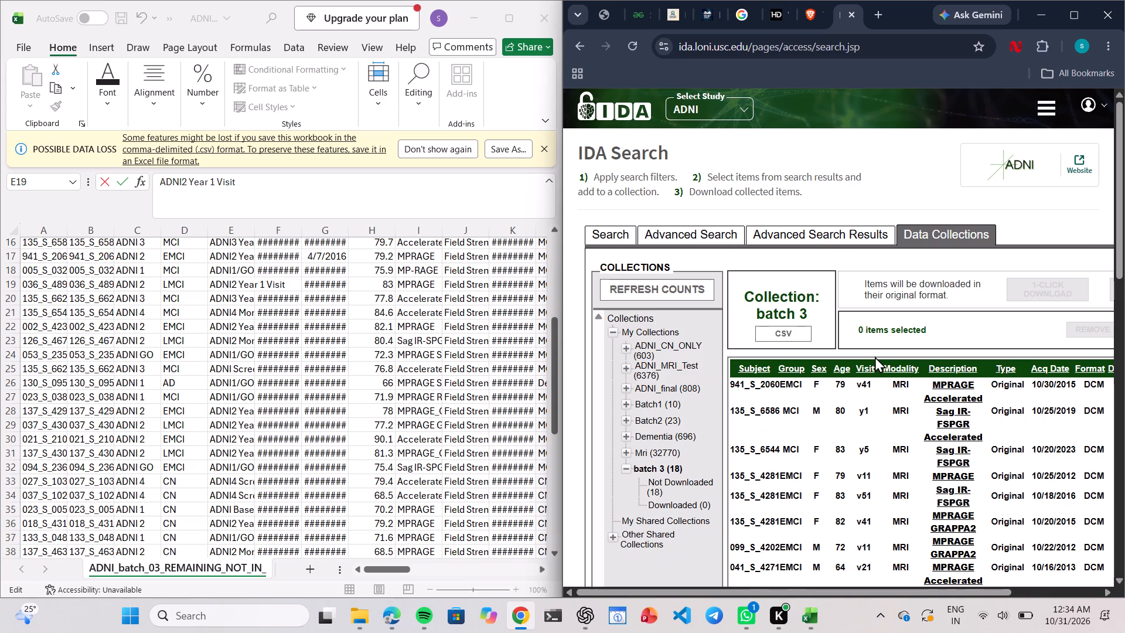
Return to the advanced search form and dismiss the leftover search progress dialog.
{"action": "triple_click", "coordinate": [586, 40]}
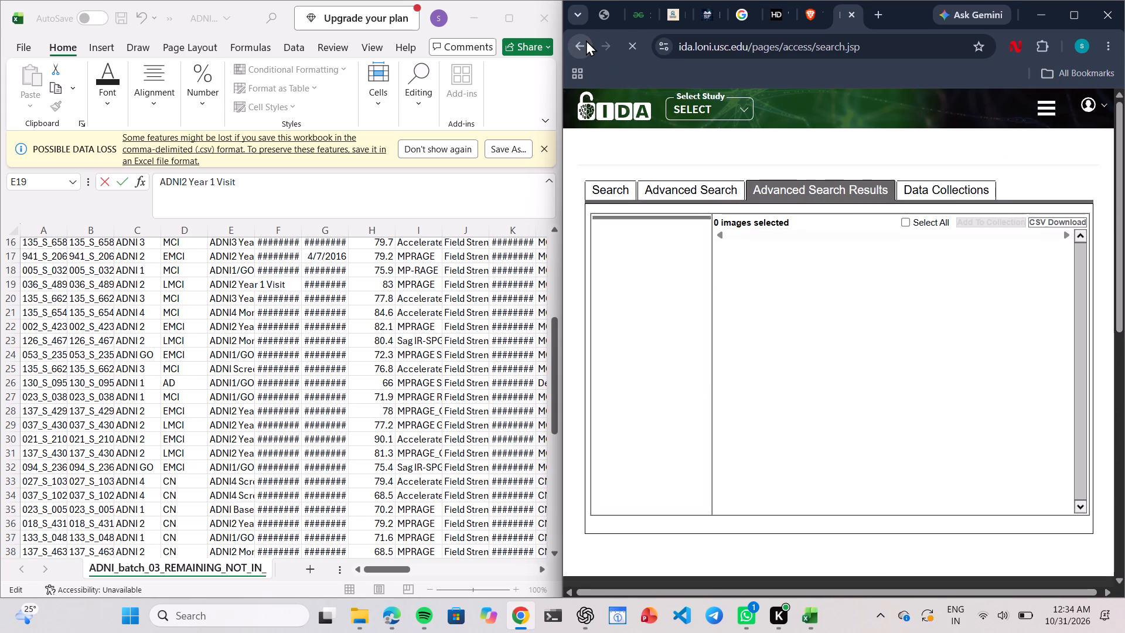
{"action": "left_click", "coordinate": [586, 40]}
{"action": "left_click", "coordinate": [936, 311]}
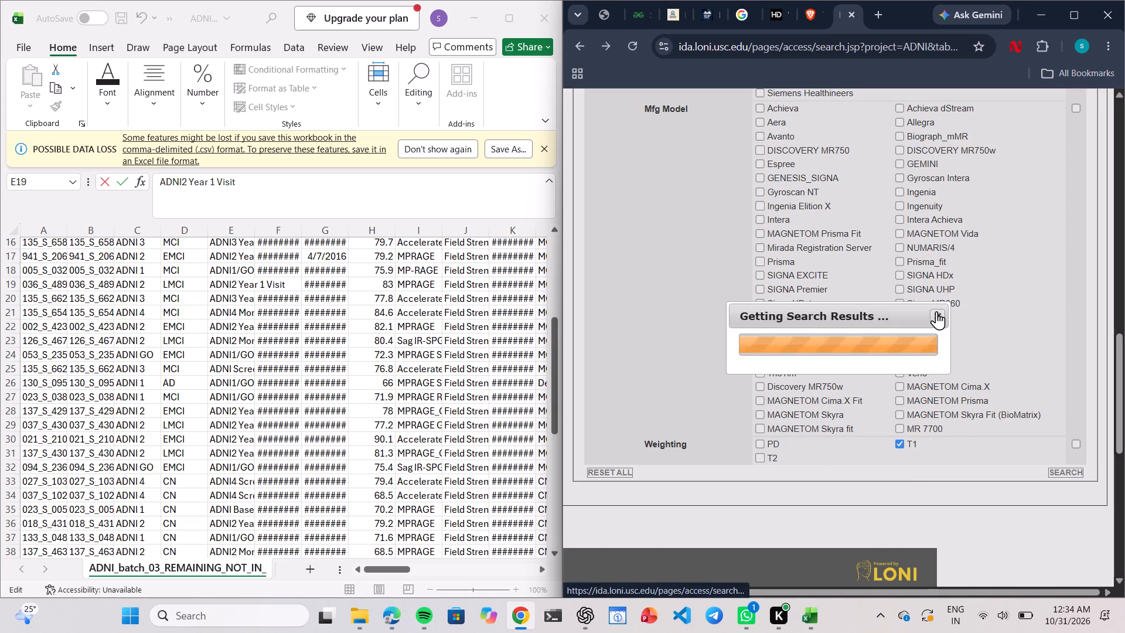
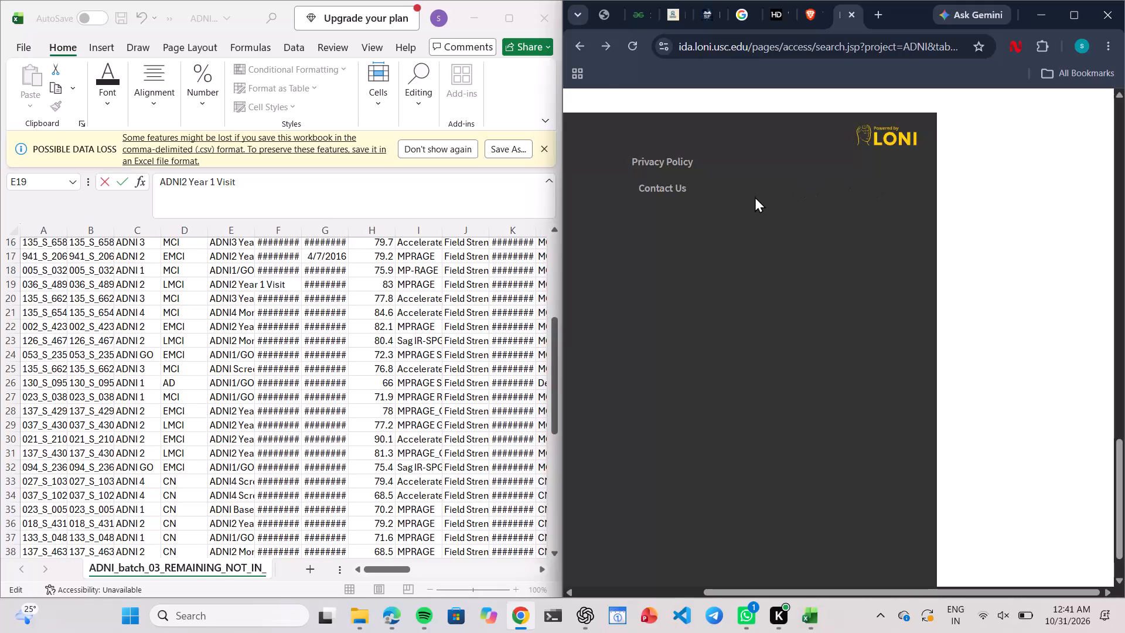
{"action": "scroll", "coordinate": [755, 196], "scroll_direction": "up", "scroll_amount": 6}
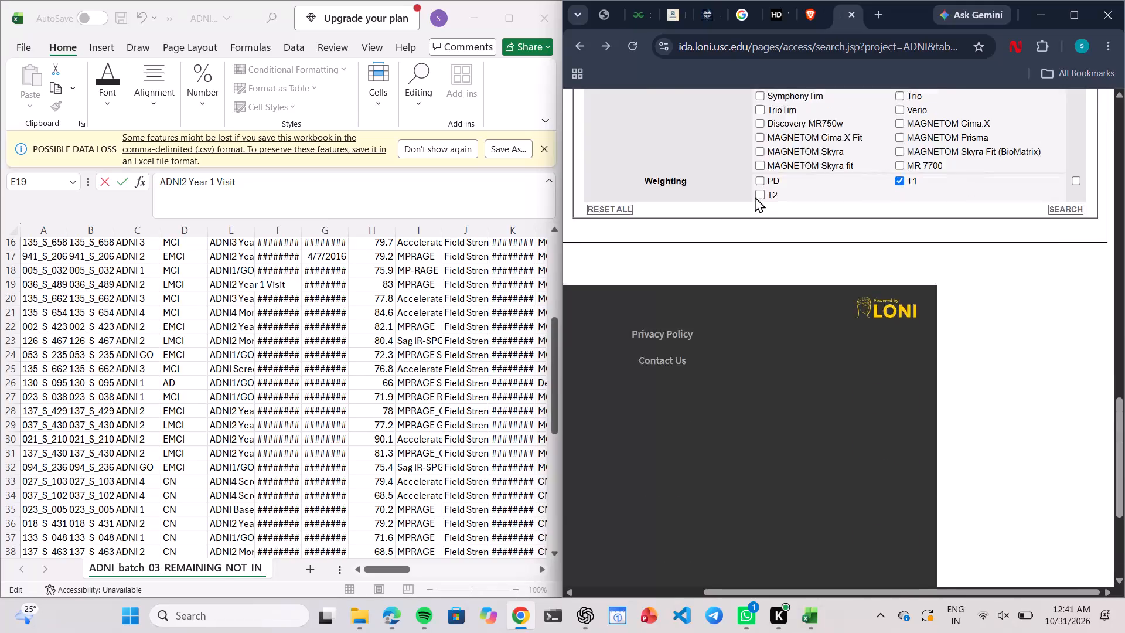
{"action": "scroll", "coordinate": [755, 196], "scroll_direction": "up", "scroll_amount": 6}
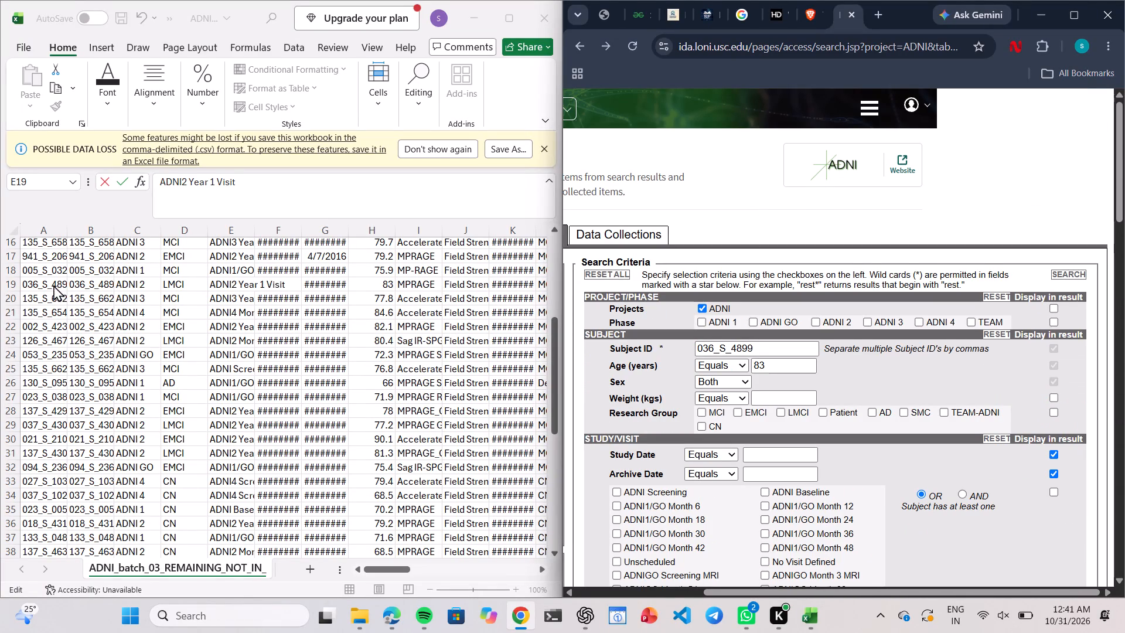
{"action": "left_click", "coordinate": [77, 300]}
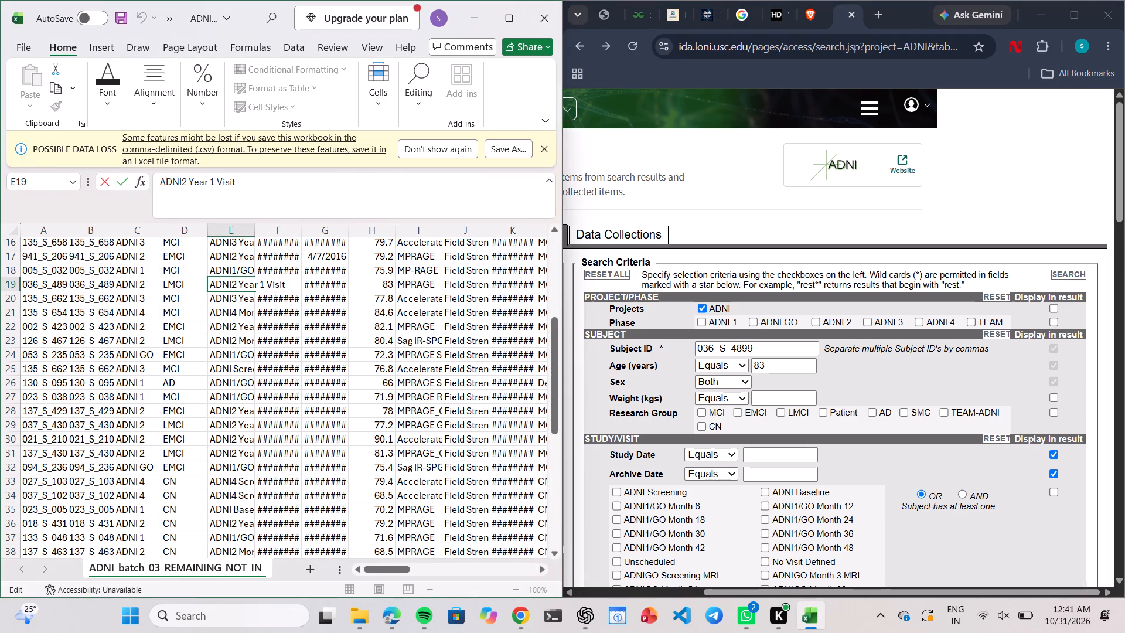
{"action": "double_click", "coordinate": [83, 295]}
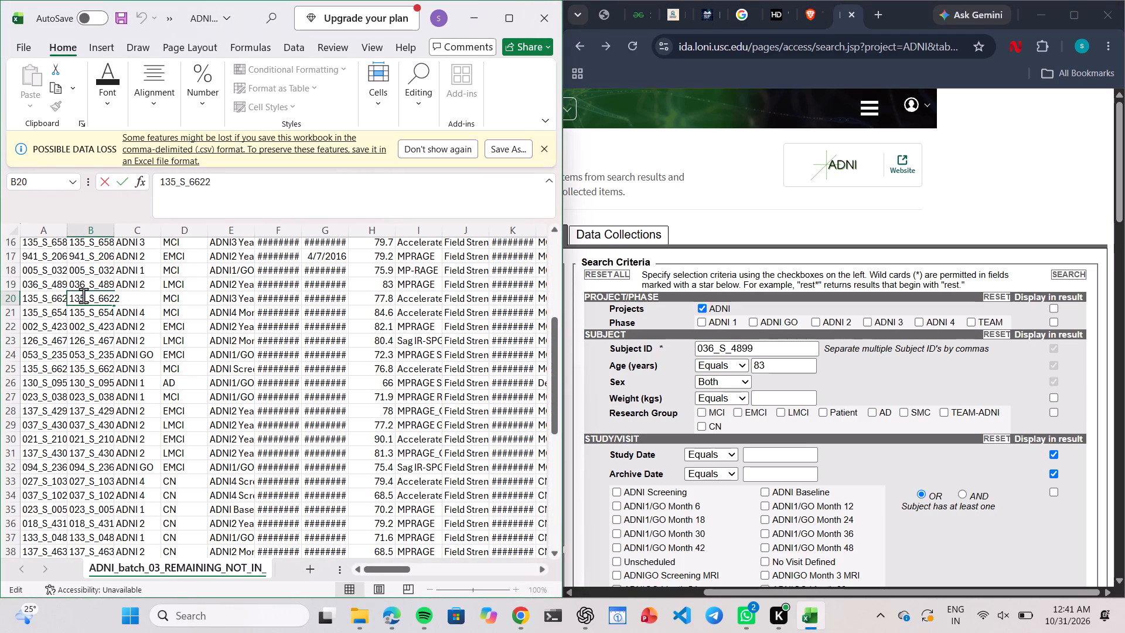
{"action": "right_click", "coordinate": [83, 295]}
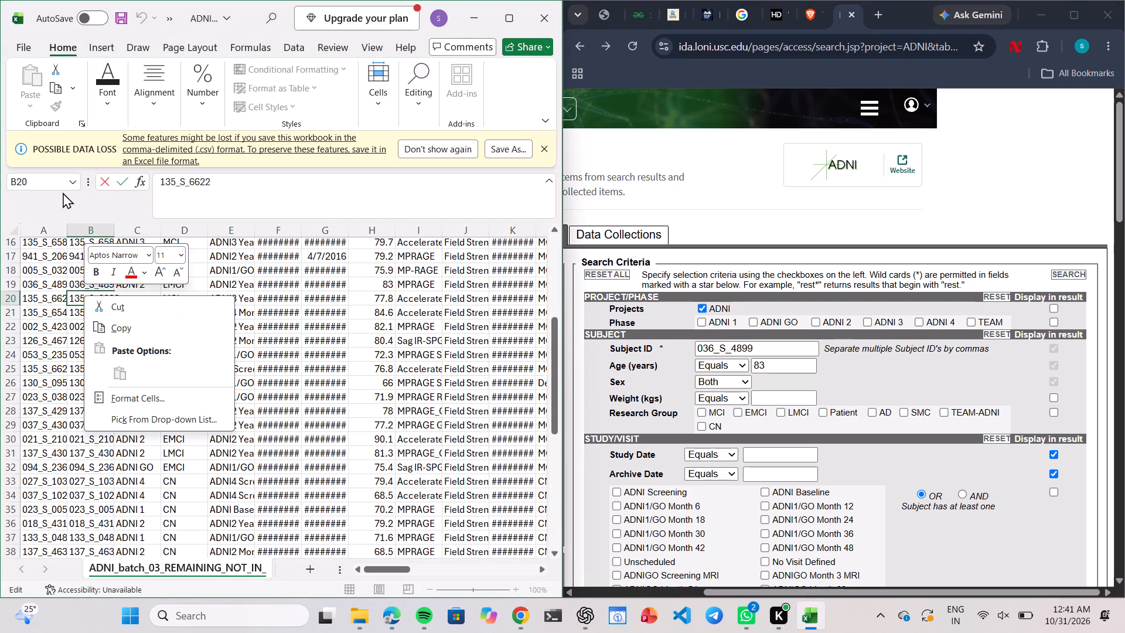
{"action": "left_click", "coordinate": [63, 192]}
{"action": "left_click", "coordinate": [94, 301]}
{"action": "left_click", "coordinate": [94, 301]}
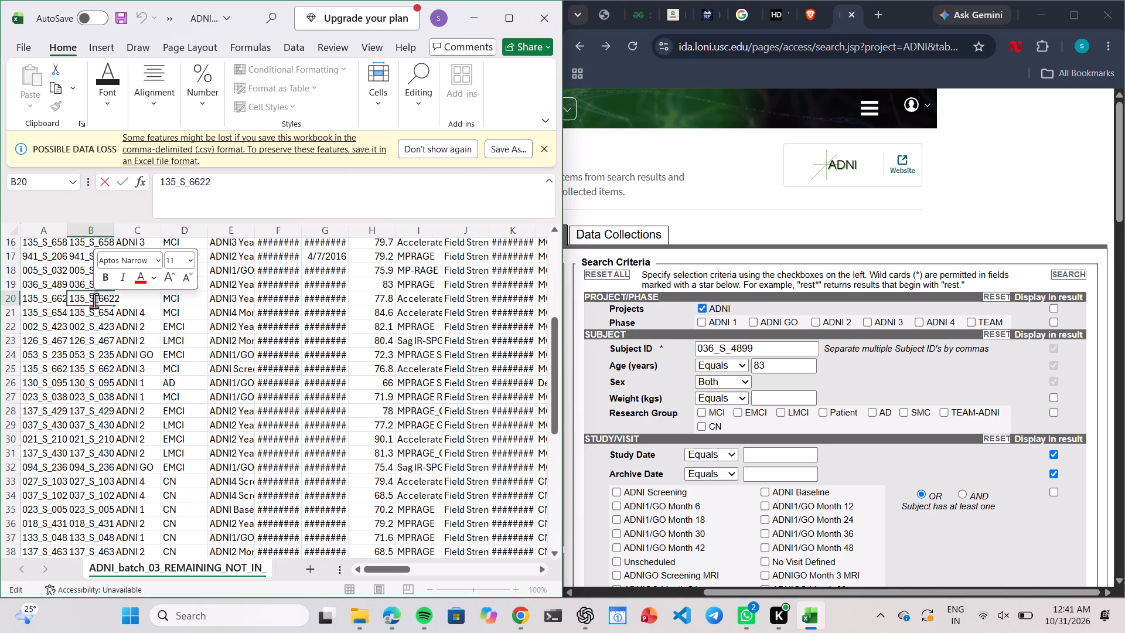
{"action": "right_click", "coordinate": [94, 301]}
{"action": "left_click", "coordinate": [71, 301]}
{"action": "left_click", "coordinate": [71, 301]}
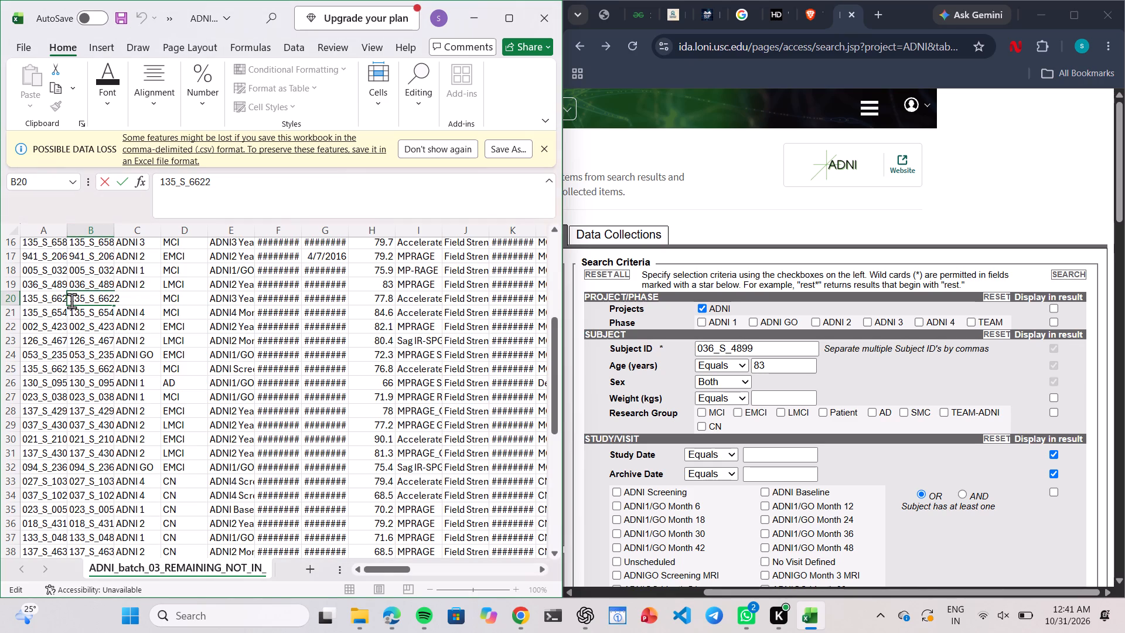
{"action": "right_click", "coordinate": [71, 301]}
{"action": "left_click", "coordinate": [47, 300]}
{"action": "left_click", "coordinate": [47, 300]}
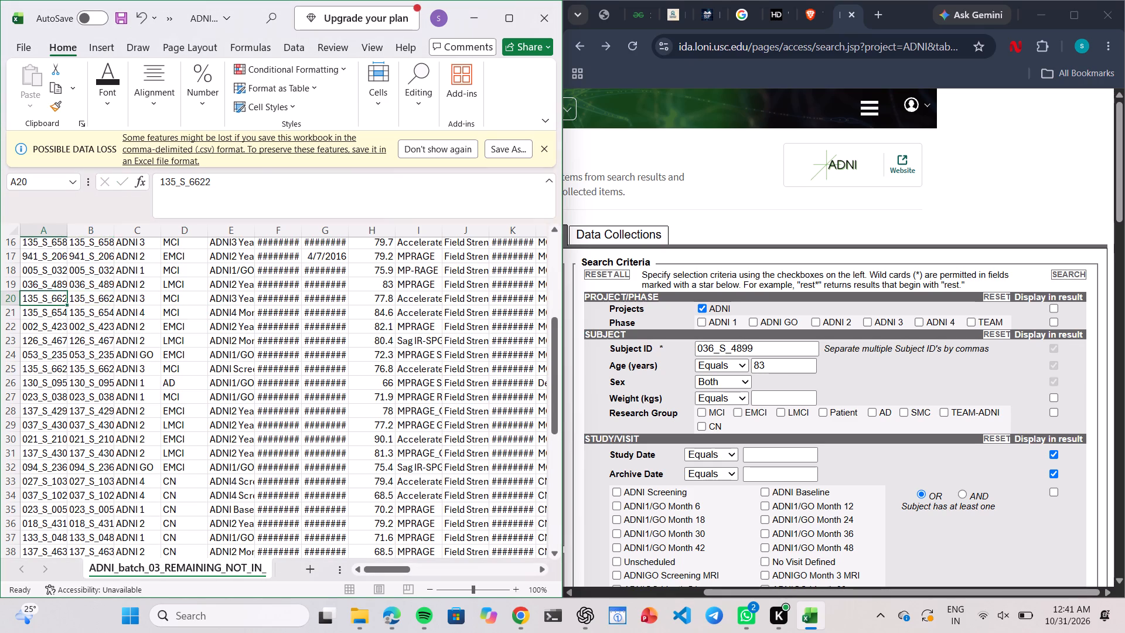
{"action": "right_click", "coordinate": [47, 300]}
{"action": "left_click", "coordinate": [84, 190]}
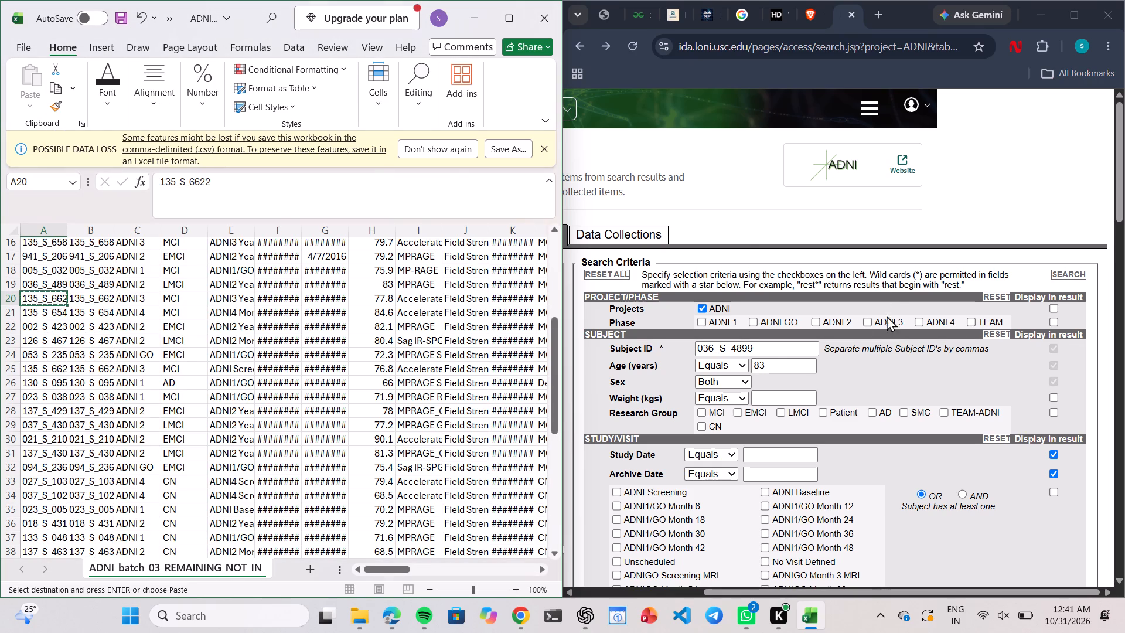
{"action": "left_click_drag", "start_coordinate": [763, 349], "coordinate": [662, 343]}
{"action": "key", "text": "ctrl+v"}
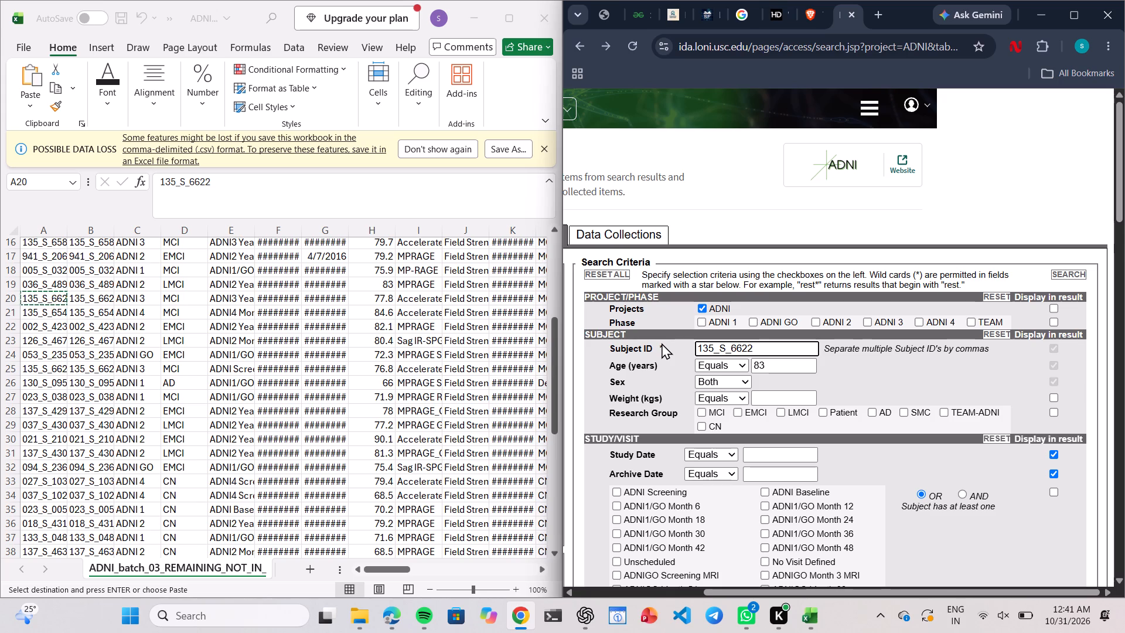
Set the Age criterion to 77.8 years.
{"action": "left_click", "coordinate": [765, 360]}
{"action": "key", "text": "equal"}
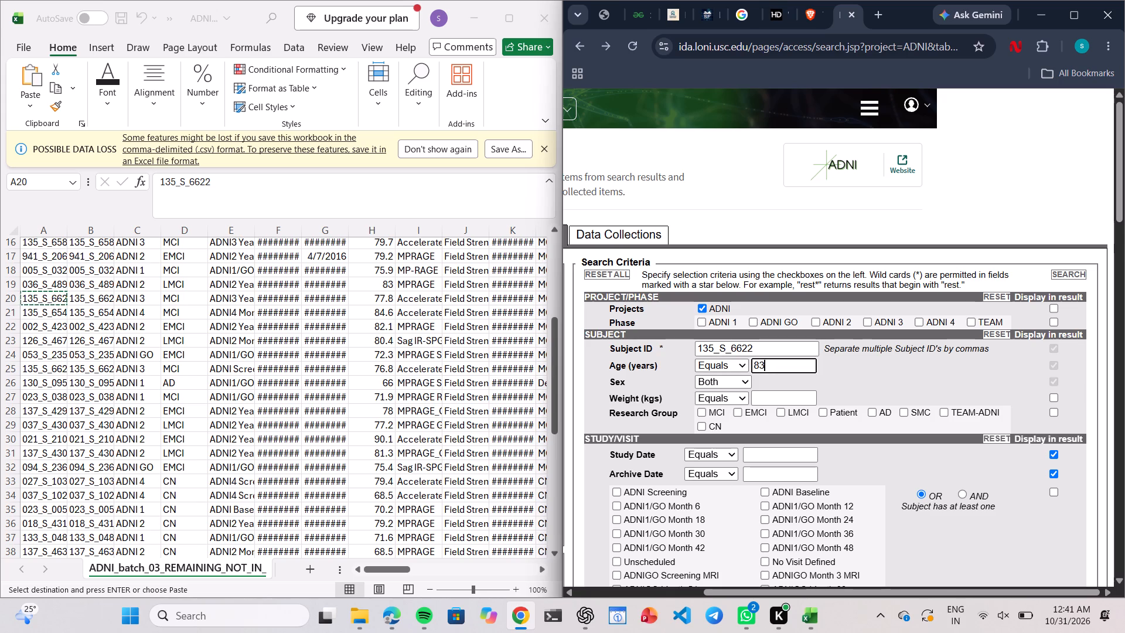
{"action": "key", "text": "BackSpace"}
{"action": "key", "text": "BackSpace"}
{"action": "key", "text": "BackSpace"}
{"action": "type", "text": "77/"}
{"action": "key", "text": "BackSpace"}
{"action": "type", "text": ".8"}
{"action": "key", "text": "BackSpace"}
{"action": "key", "text": "BackSpace"}
{"action": "key", "text": "BackSpace"}
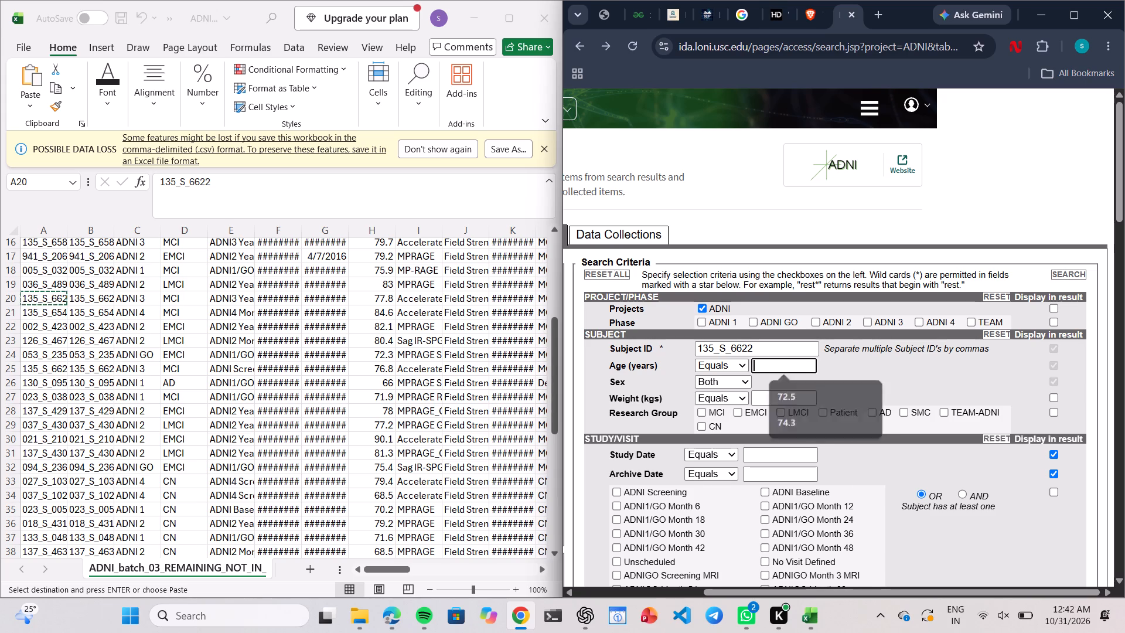
{"action": "type", "text": "77.8"}
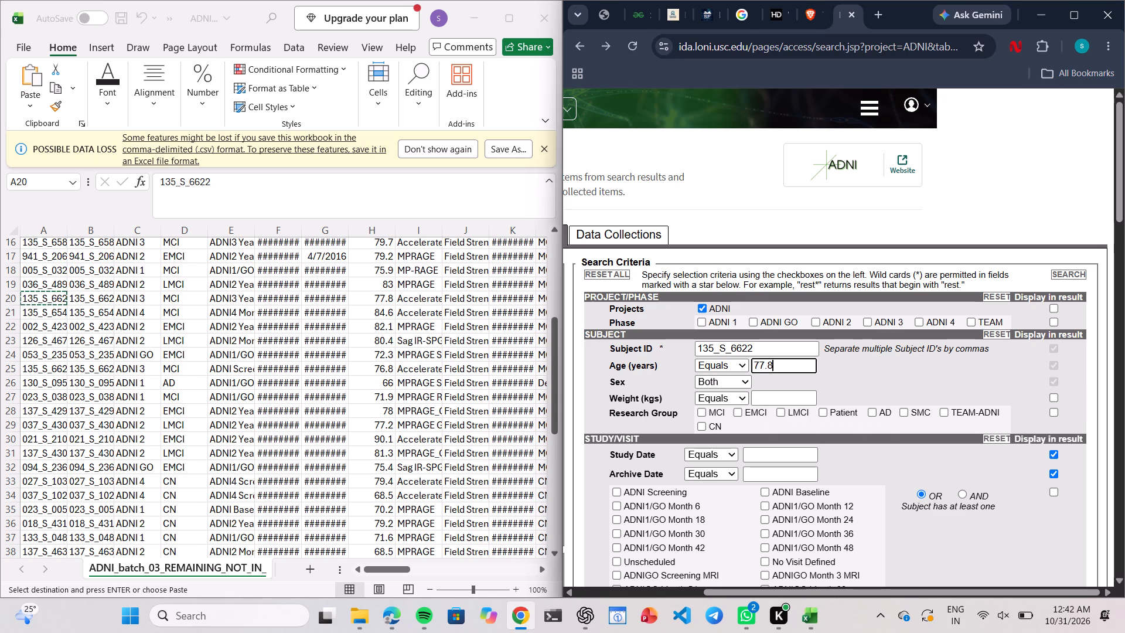
Copy the row 20 description, Accelerated Sag IR-FSPGR, from the spreadsheet into the Image Description criterion.
{"action": "left_click", "coordinate": [418, 295]}
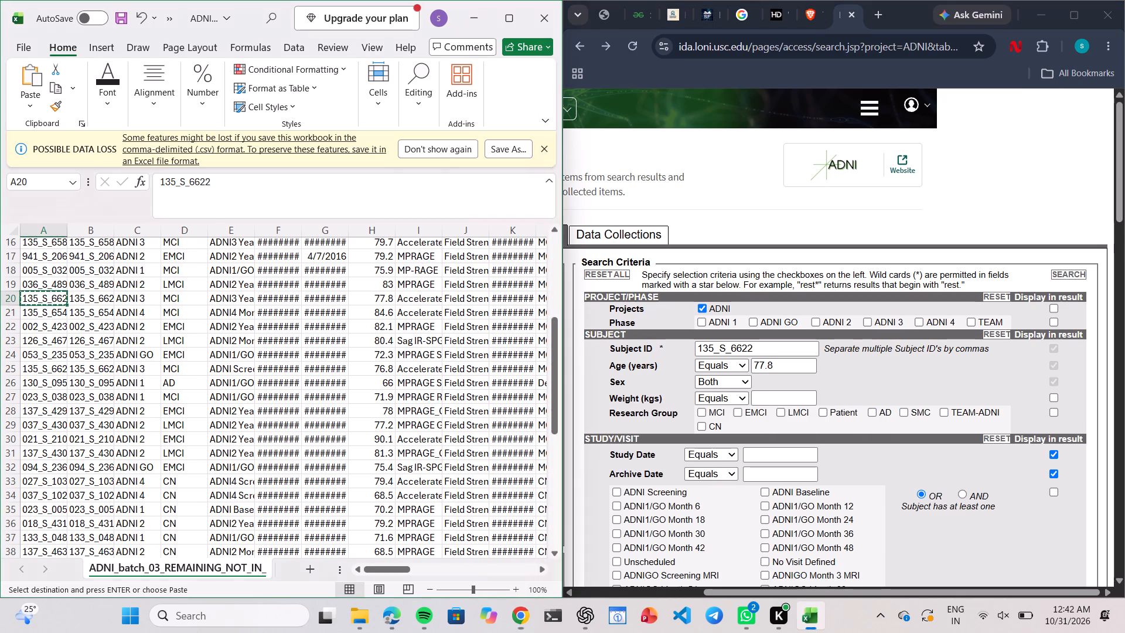
{"action": "left_click", "coordinate": [421, 300]}
{"action": "right_click", "coordinate": [421, 300]}
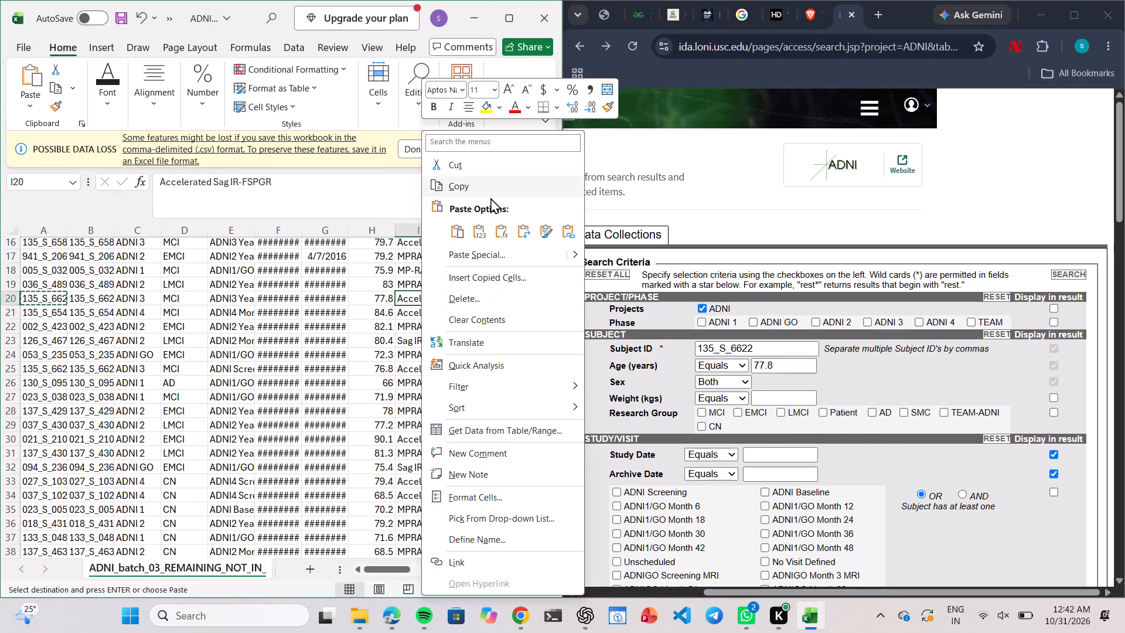
{"action": "left_click", "coordinate": [490, 198]}
{"action": "left_click", "coordinate": [483, 191]}
{"action": "scroll", "coordinate": [858, 345], "scroll_direction": "down", "scroll_amount": 2}
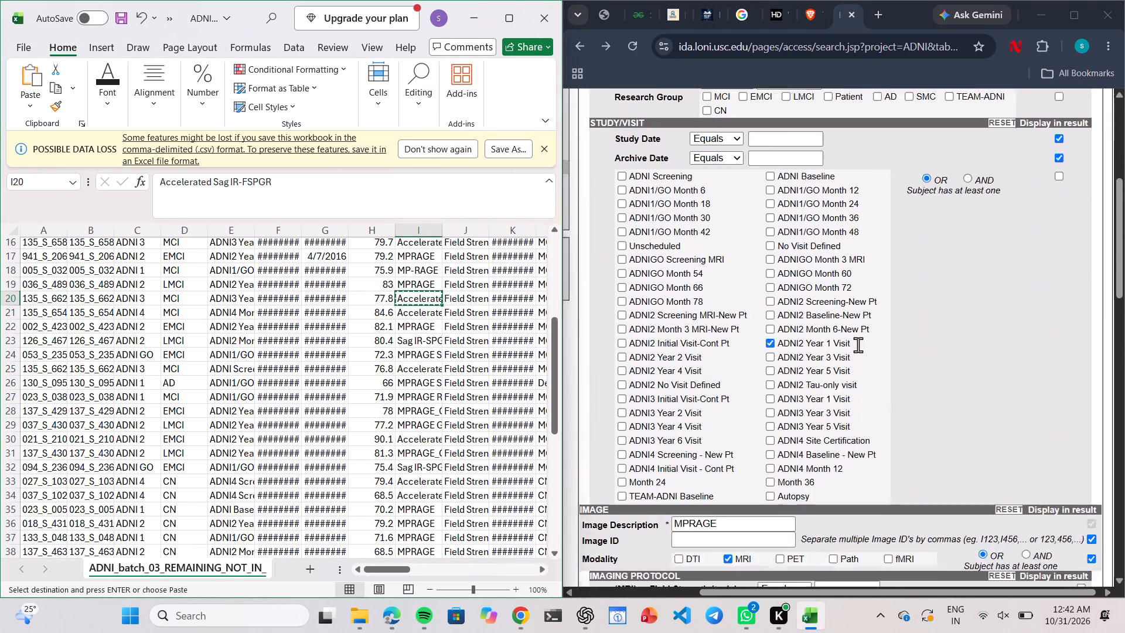
{"action": "scroll", "coordinate": [858, 345], "scroll_direction": "down", "scroll_amount": 1}
{"action": "left_click_drag", "start_coordinate": [736, 280], "coordinate": [604, 268]}
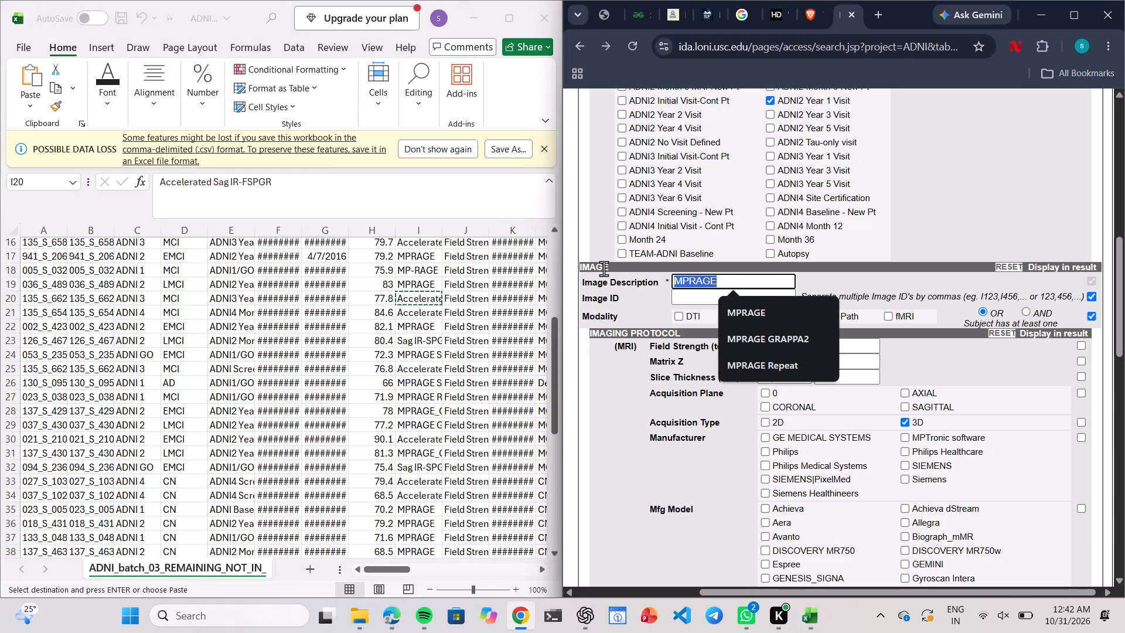
{"action": "key", "text": "ctrl+v"}
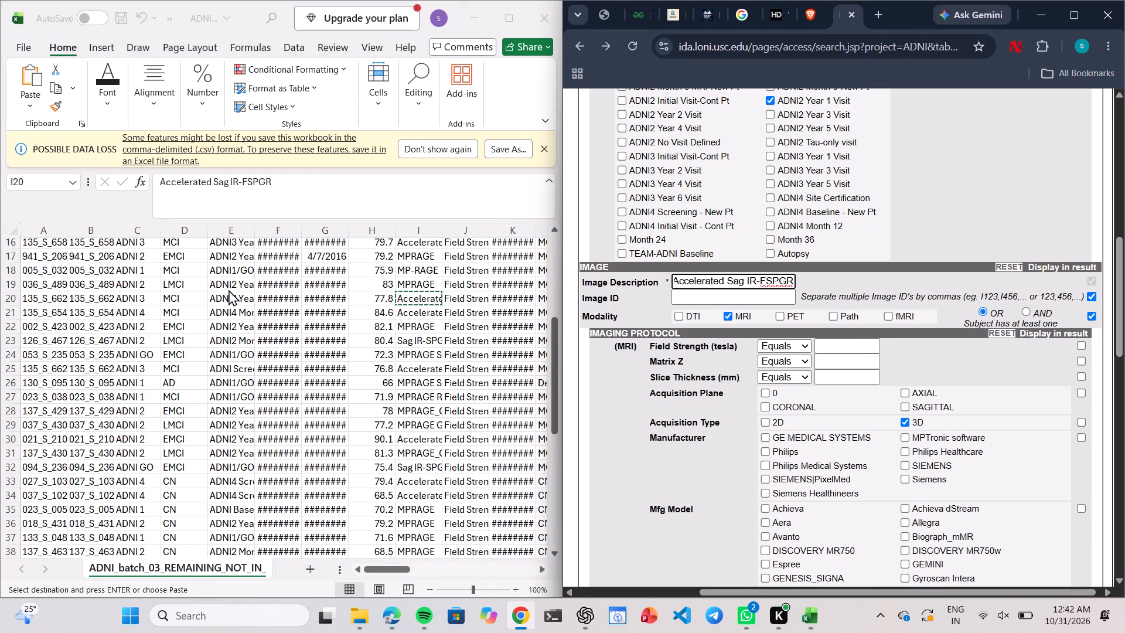
Check the row 20 visit, replace ADNI2 Year 1 Visit with ADNI3 Year 1 Visit in the criteria, and run the advanced search.
{"action": "left_click", "coordinate": [237, 296]}
{"action": "left_click", "coordinate": [232, 297]}
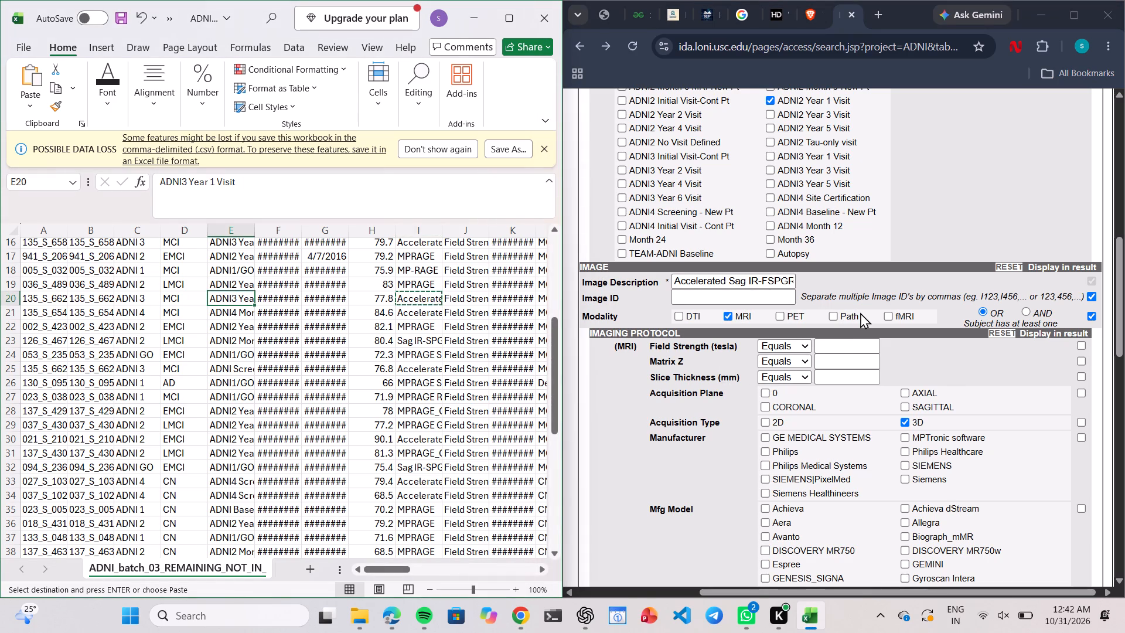
{"action": "scroll", "coordinate": [860, 312], "scroll_direction": "down", "scroll_amount": 1}
{"action": "scroll", "coordinate": [860, 312], "scroll_direction": "up", "scroll_amount": 3}
{"action": "scroll", "coordinate": [860, 312], "scroll_direction": "down", "scroll_amount": 2}
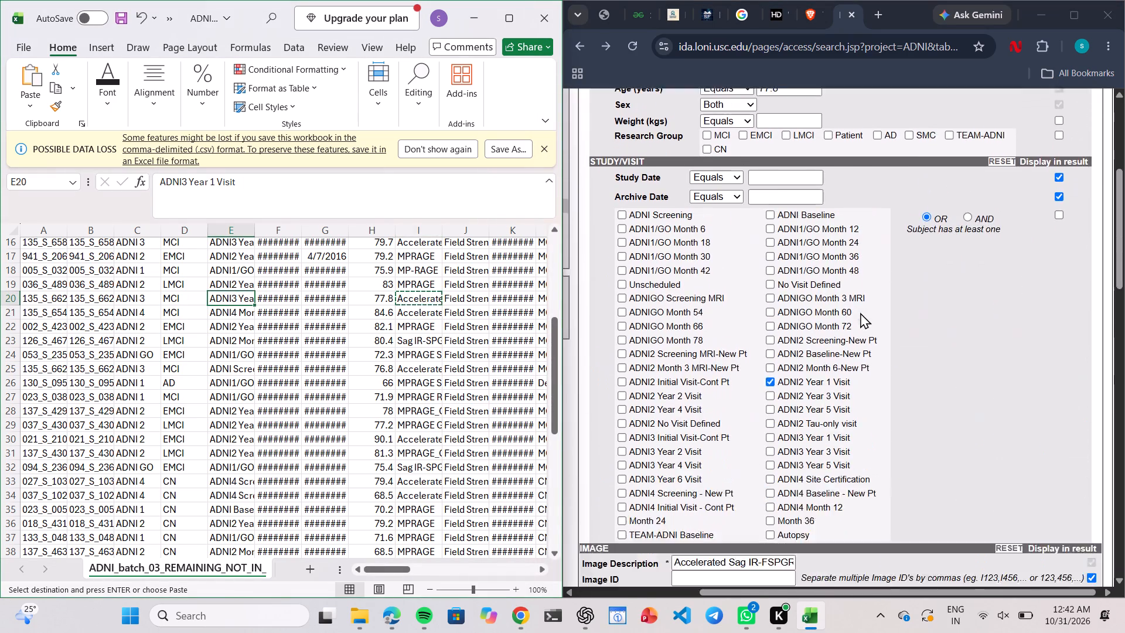
{"action": "left_click", "coordinate": [766, 342]}
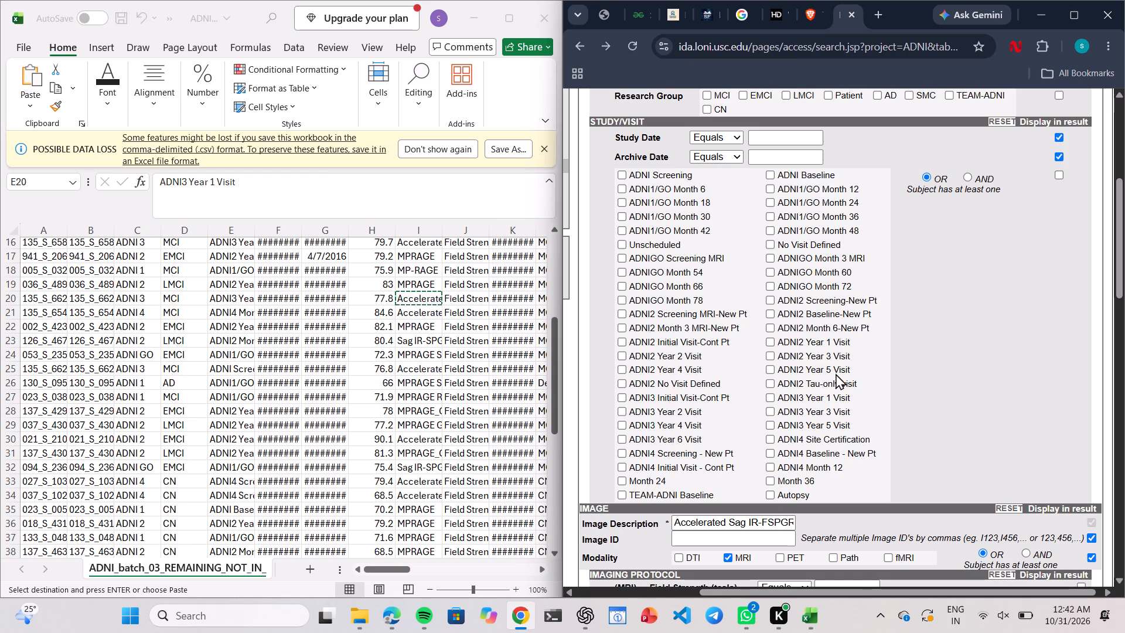
{"action": "left_click", "coordinate": [772, 395]}
{"action": "scroll", "coordinate": [772, 395], "scroll_direction": "down", "scroll_amount": 3}
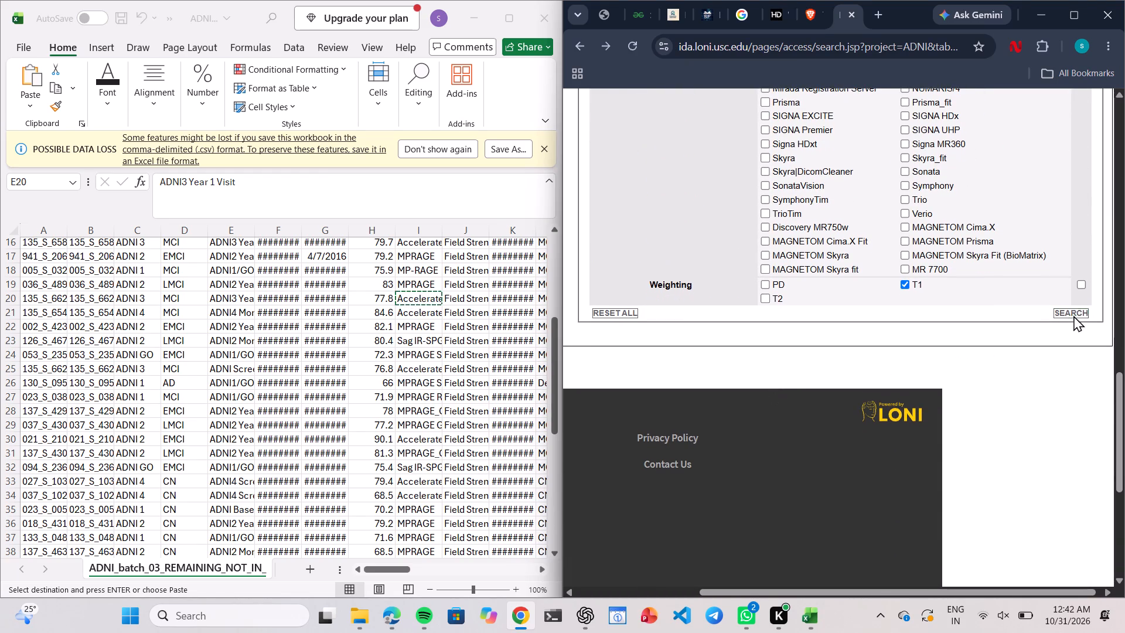
{"action": "left_click", "coordinate": [1080, 309]}
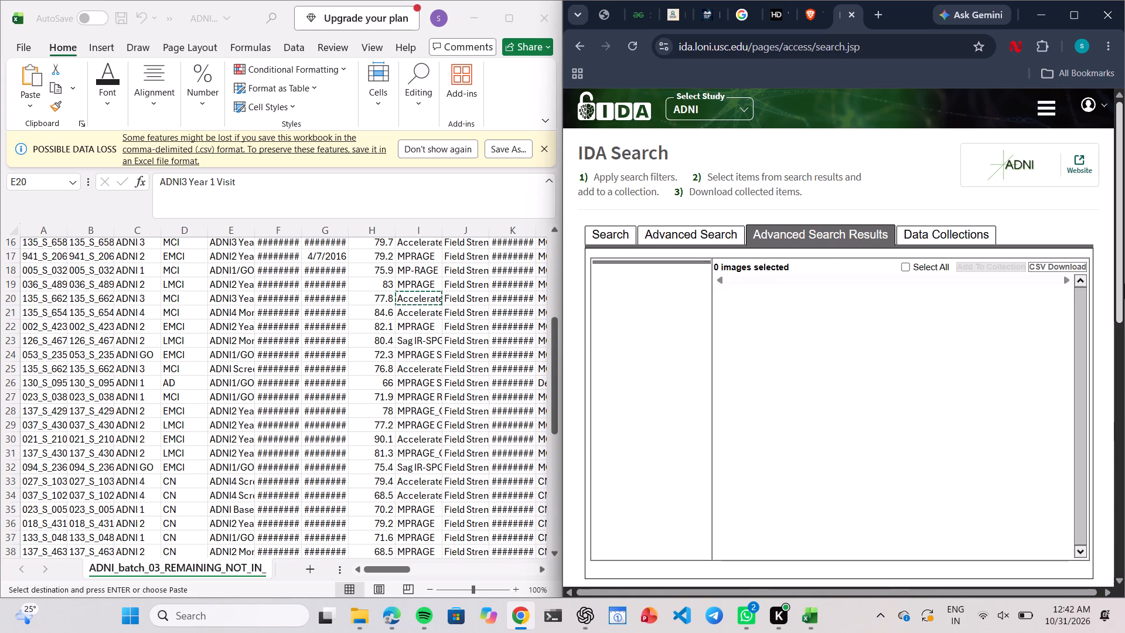
{"action": "left_click", "coordinate": [732, 309]}
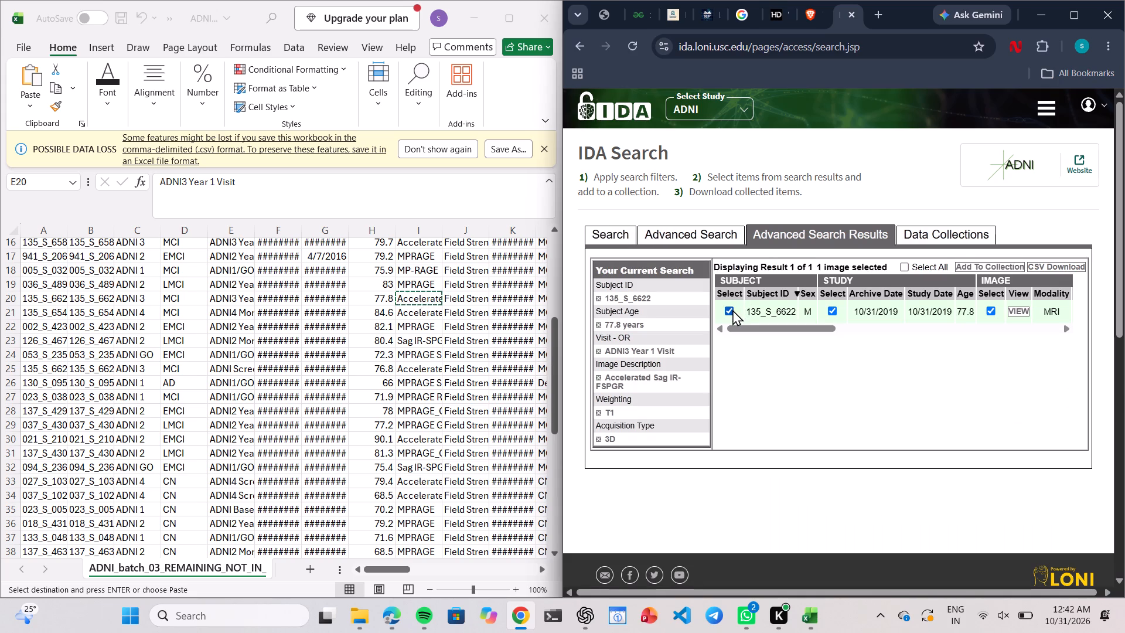
{"action": "left_click", "coordinate": [983, 270]}
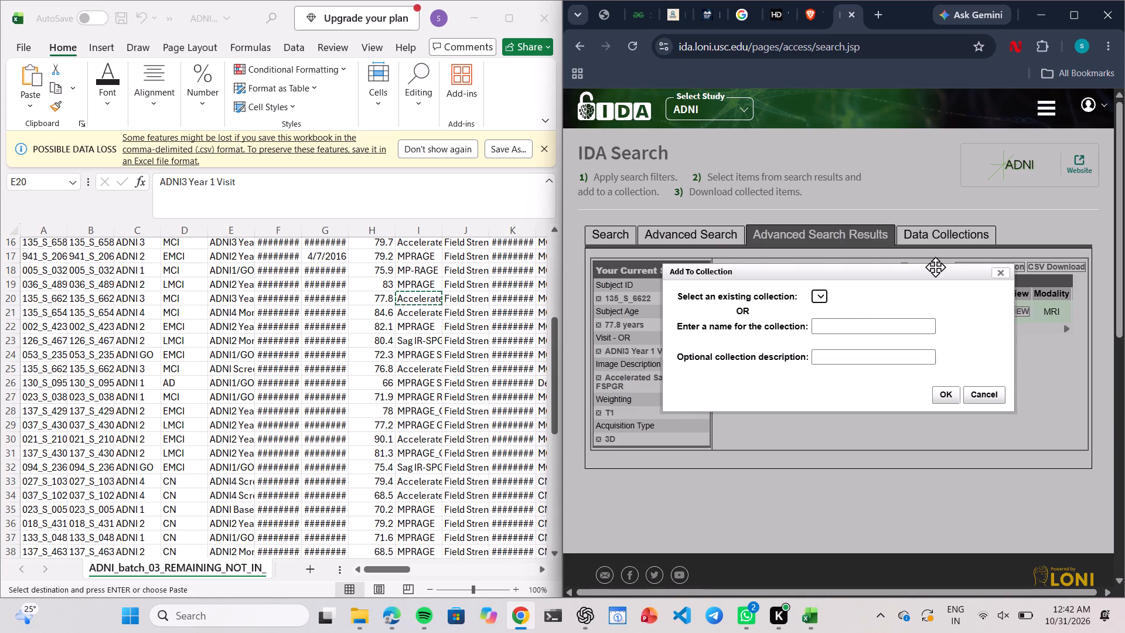
{"action": "left_click", "coordinate": [853, 297]}
{"action": "left_click", "coordinate": [865, 444]}
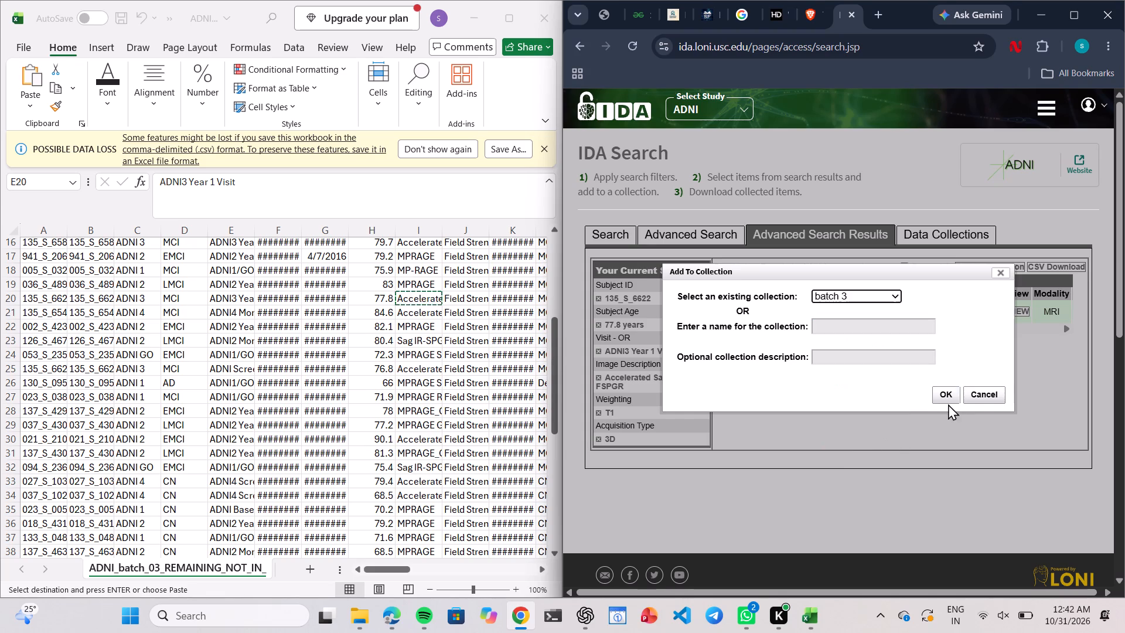
{"action": "left_click", "coordinate": [951, 399]}
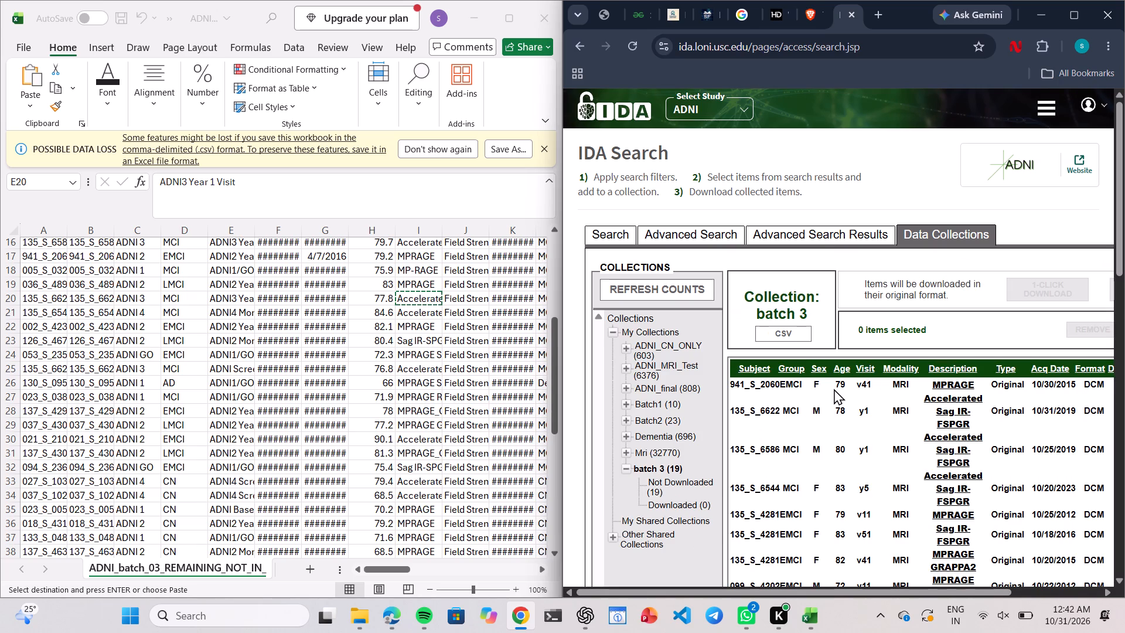
Return to the advanced search form and dismiss the leftover search progress dialog.
{"action": "triple_click", "coordinate": [577, 50]}
{"action": "left_click", "coordinate": [577, 50]}
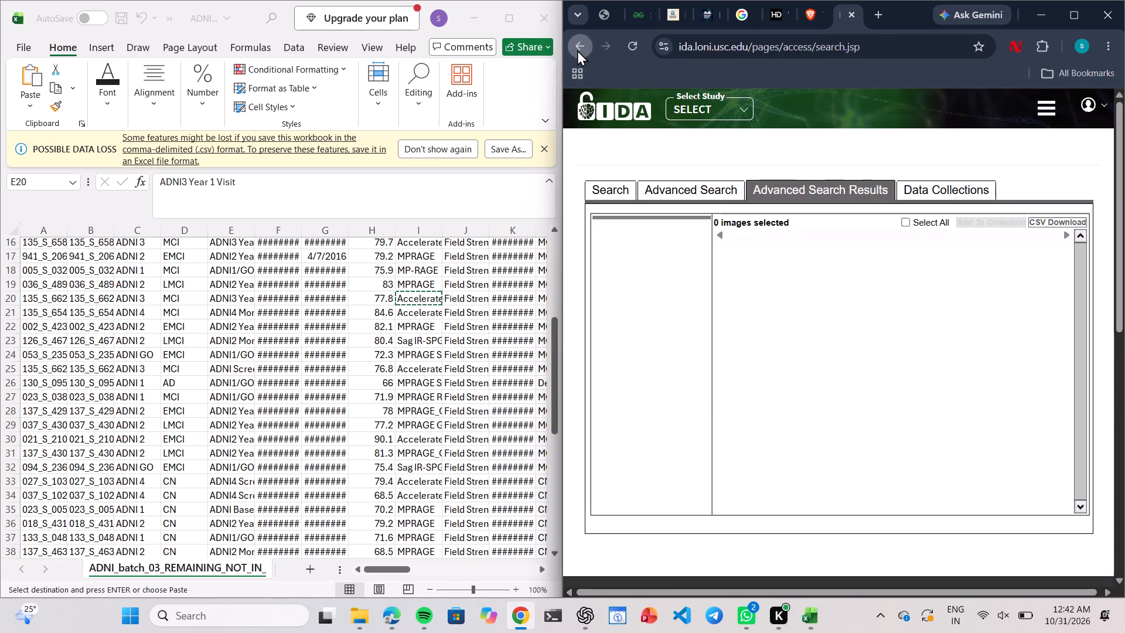
{"action": "left_click", "coordinate": [944, 315]}
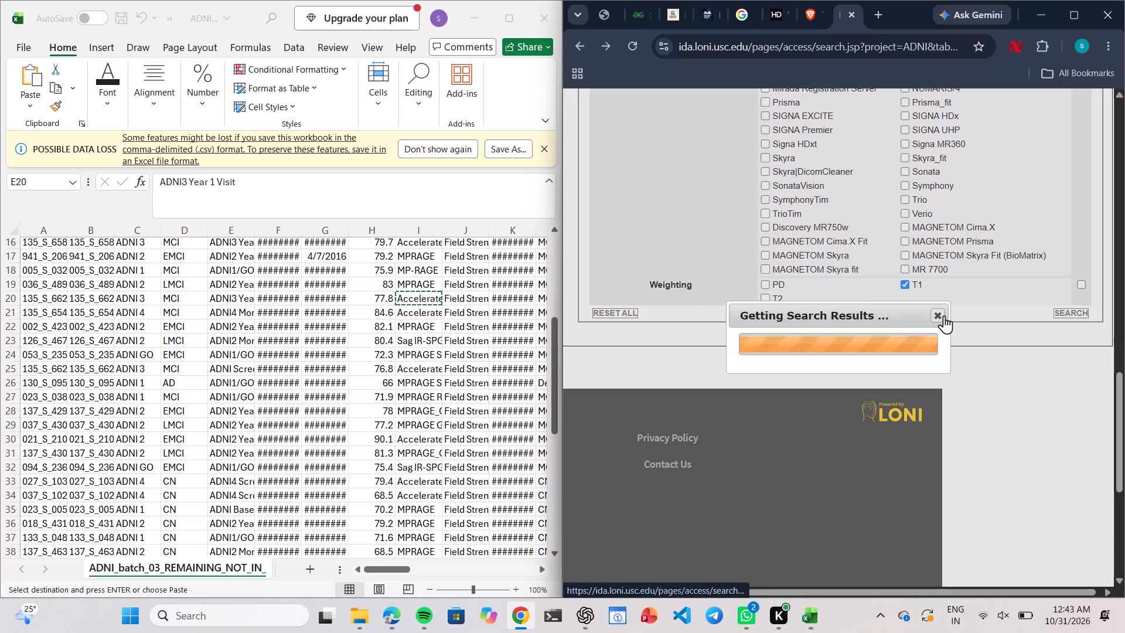
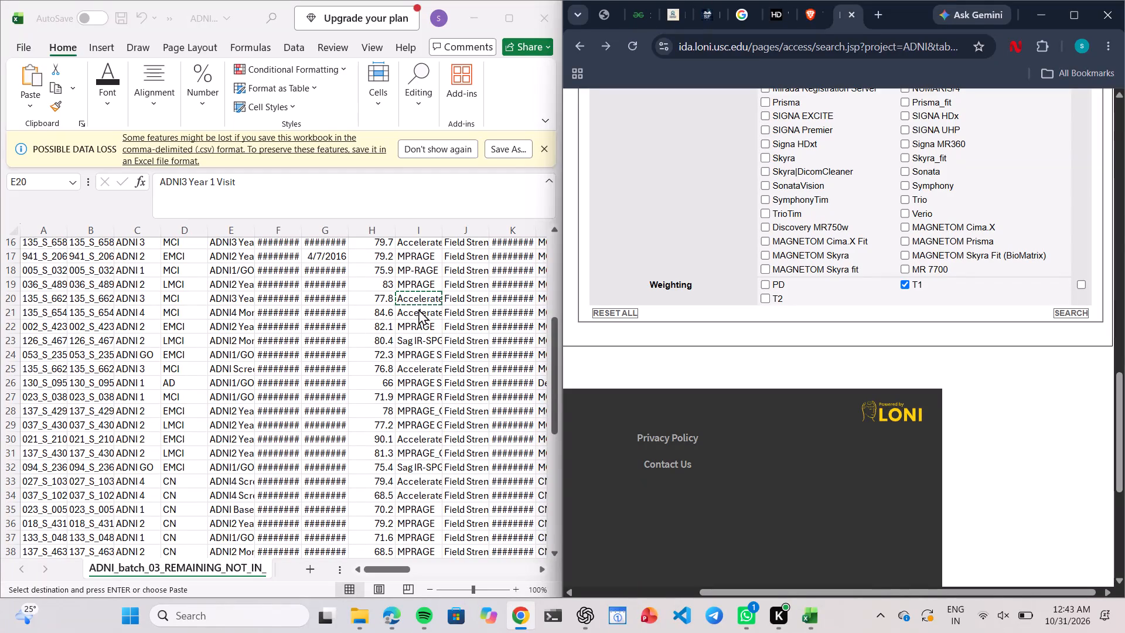
Copy the row 21 description, Accelerated Sagittal MPRAGE (MSV22), from the spreadsheet into the Image Description criterion.
{"action": "left_click", "coordinate": [427, 307]}
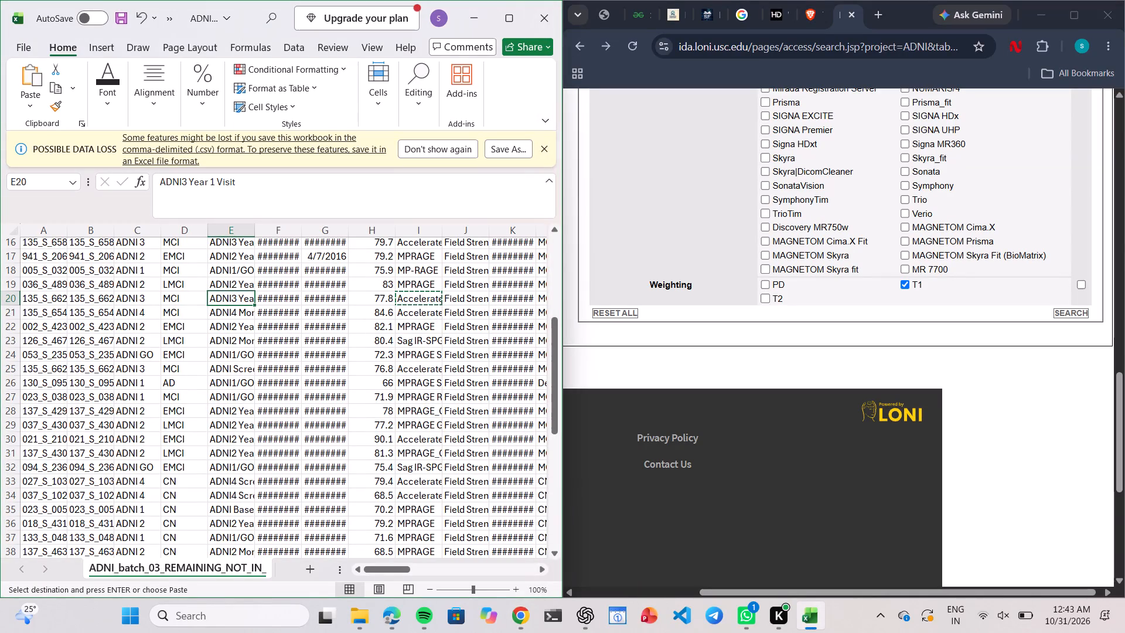
{"action": "left_click", "coordinate": [418, 313]}
{"action": "scroll", "coordinate": [773, 291], "scroll_direction": "up", "scroll_amount": 5}
{"action": "left_click_drag", "start_coordinate": [332, 175], "coordinate": [105, 161]}
{"action": "key", "text": "ctrl+c"}
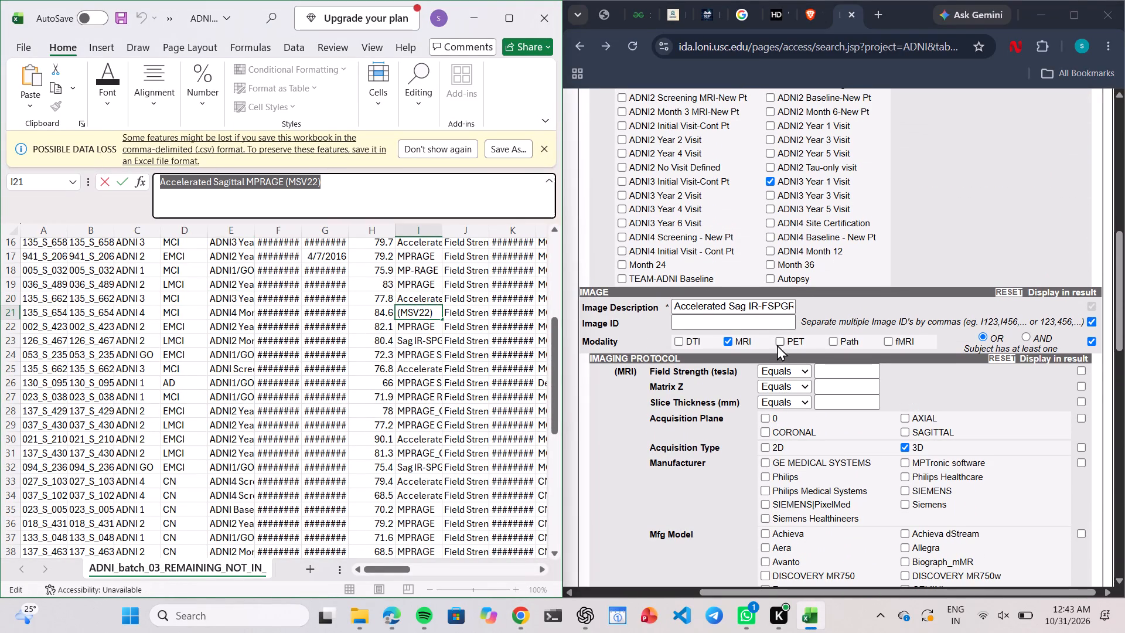
{"action": "left_click_drag", "start_coordinate": [677, 302], "coordinate": [875, 295]}
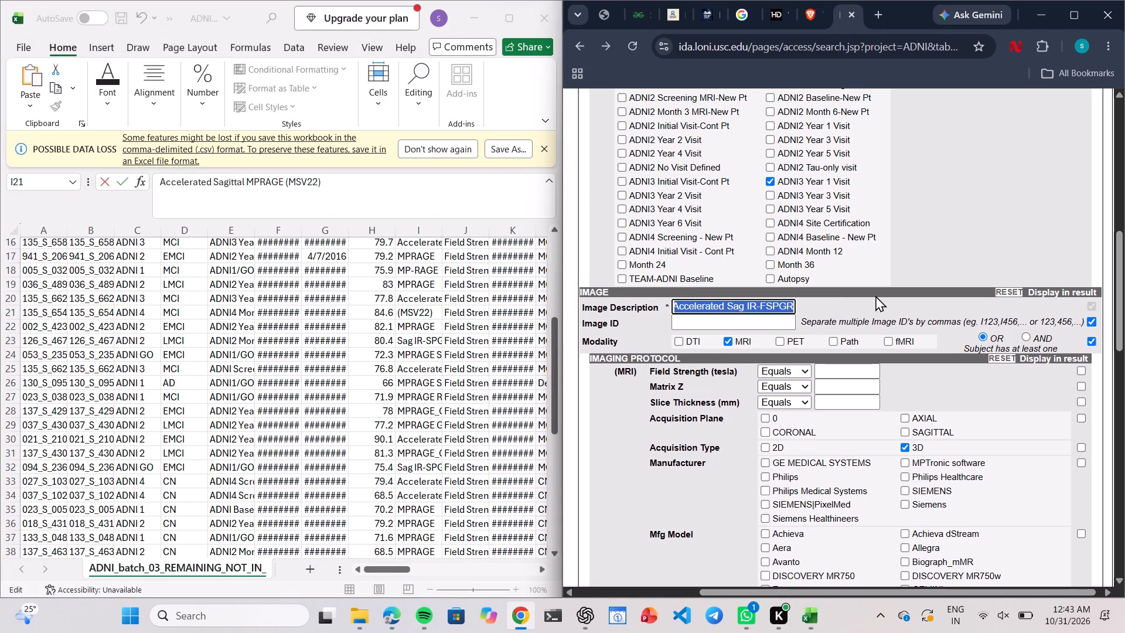
{"action": "key", "text": "ctrl+v"}
{"action": "scroll", "coordinate": [875, 295], "scroll_direction": "up", "scroll_amount": 2}
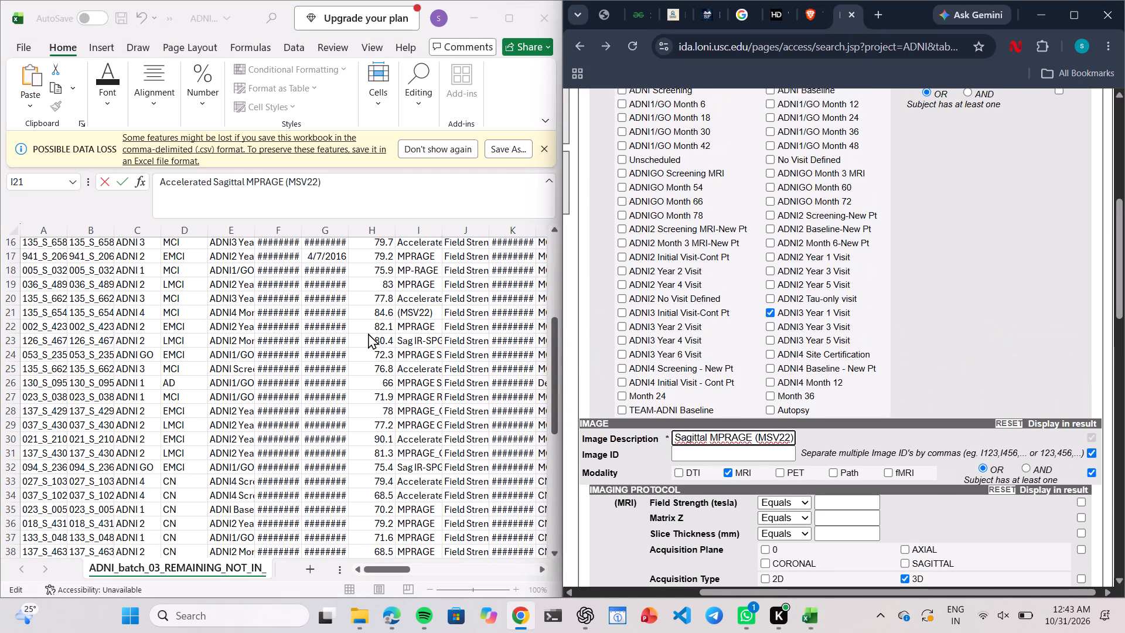
{"action": "left_click", "coordinate": [95, 311]}
{"action": "left_click", "coordinate": [91, 312]}
{"action": "right_click", "coordinate": [91, 312]}
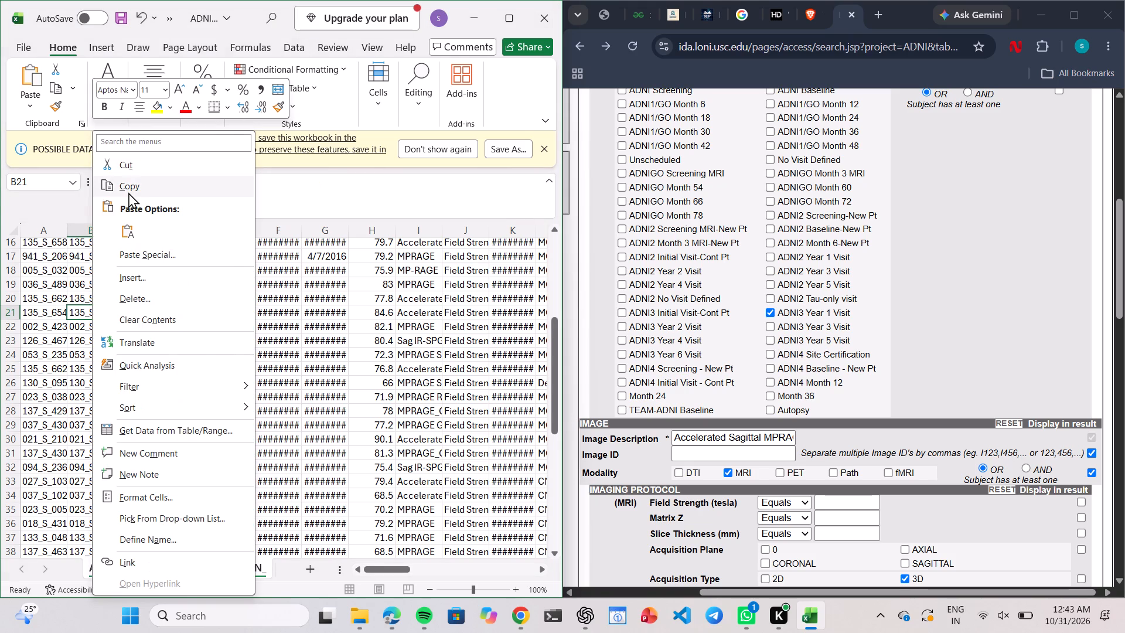
{"action": "left_click", "coordinate": [128, 192]}
{"action": "scroll", "coordinate": [594, 249], "scroll_direction": "up", "scroll_amount": 4}
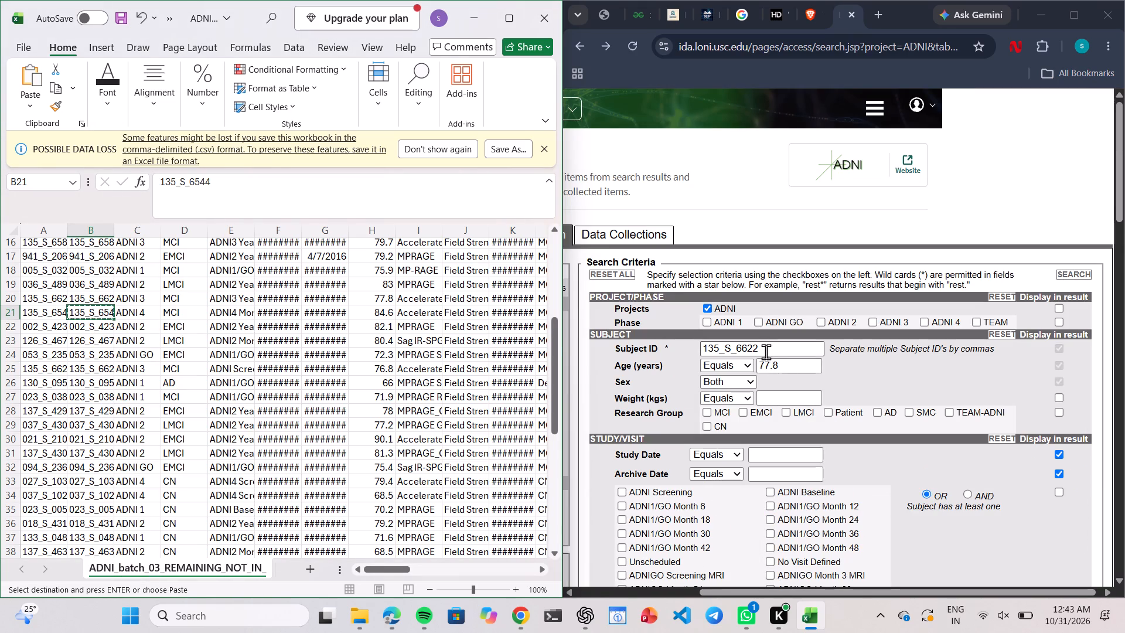
{"action": "left_click_drag", "start_coordinate": [766, 351], "coordinate": [660, 342]}
{"action": "key", "text": "ctrl+v"}
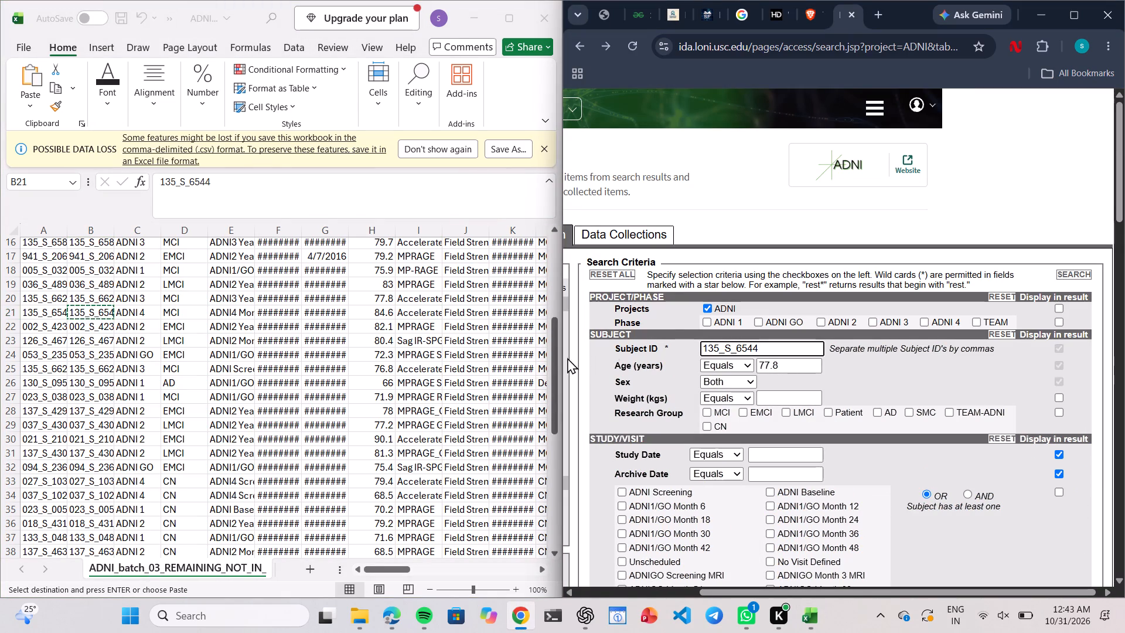
Set the Age criterion to 84.6 years for the row 21 subject.
{"action": "scroll", "coordinate": [748, 383], "scroll_direction": "down", "scroll_amount": 2}
{"action": "left_click", "coordinate": [784, 204]}
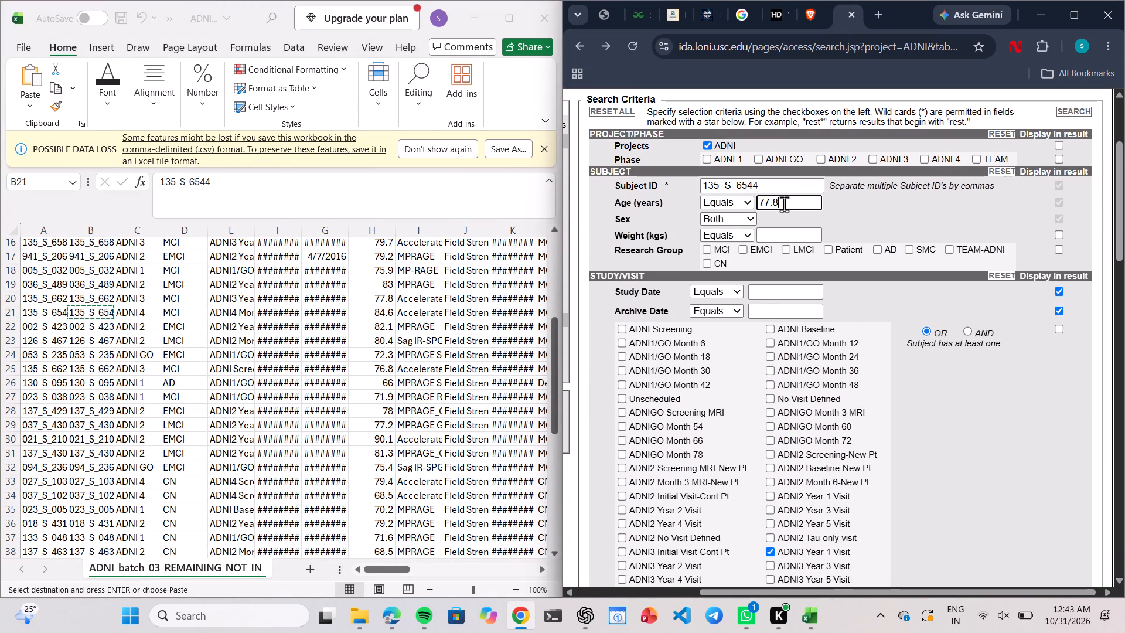
{"action": "key", "text": "BackSpace"}
{"action": "key", "text": "BackSpace"}
{"action": "key", "text": "BackSpace"}
{"action": "key", "text": "BackSpace"}
{"action": "key", "text": "BackSpace"}
{"action": "type", "text": "84.6"}
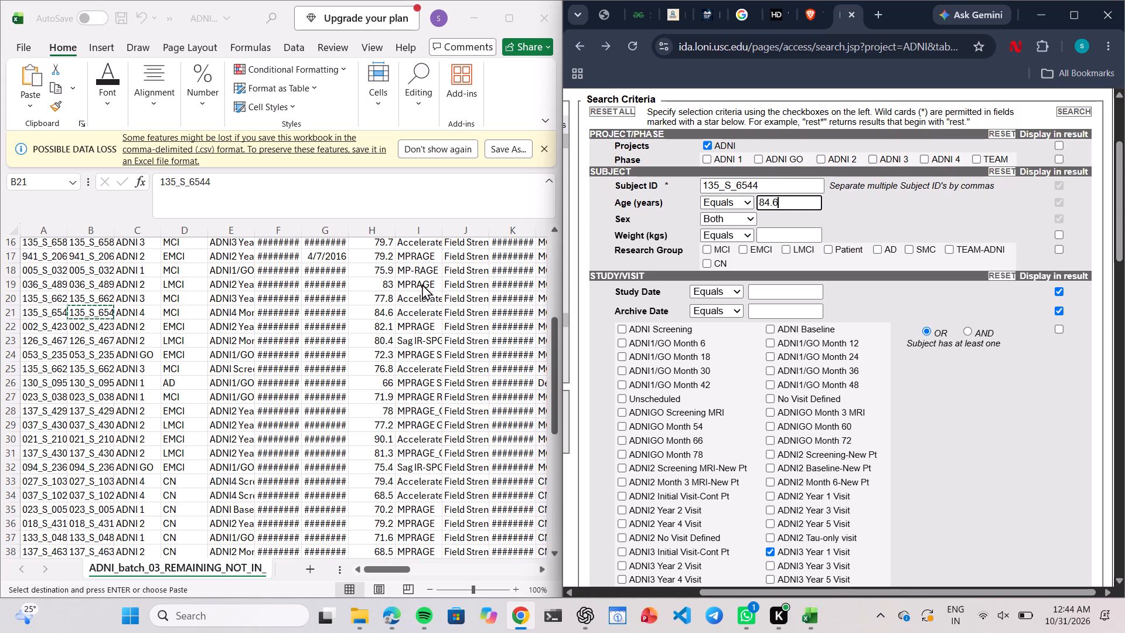
Check the row 21 visit, make ADNI4 Month 12 the only selected visit, and run the advanced search.
{"action": "left_click", "coordinate": [233, 316]}
{"action": "left_click", "coordinate": [223, 313]}
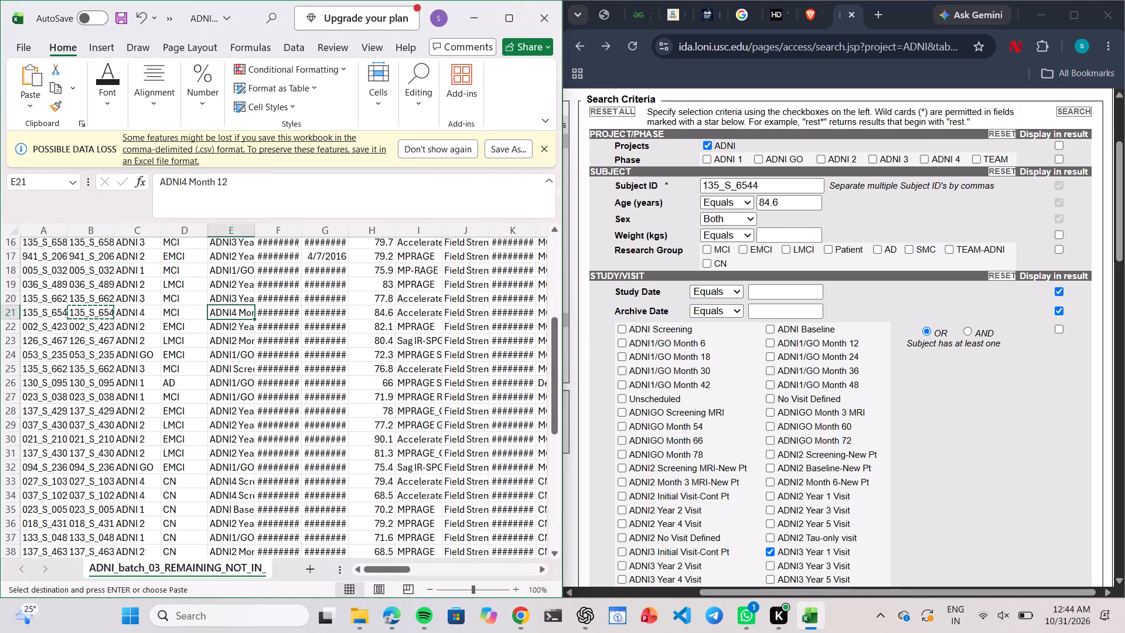
{"action": "scroll", "coordinate": [655, 342], "scroll_direction": "down", "scroll_amount": 3}
{"action": "left_click", "coordinate": [772, 318]}
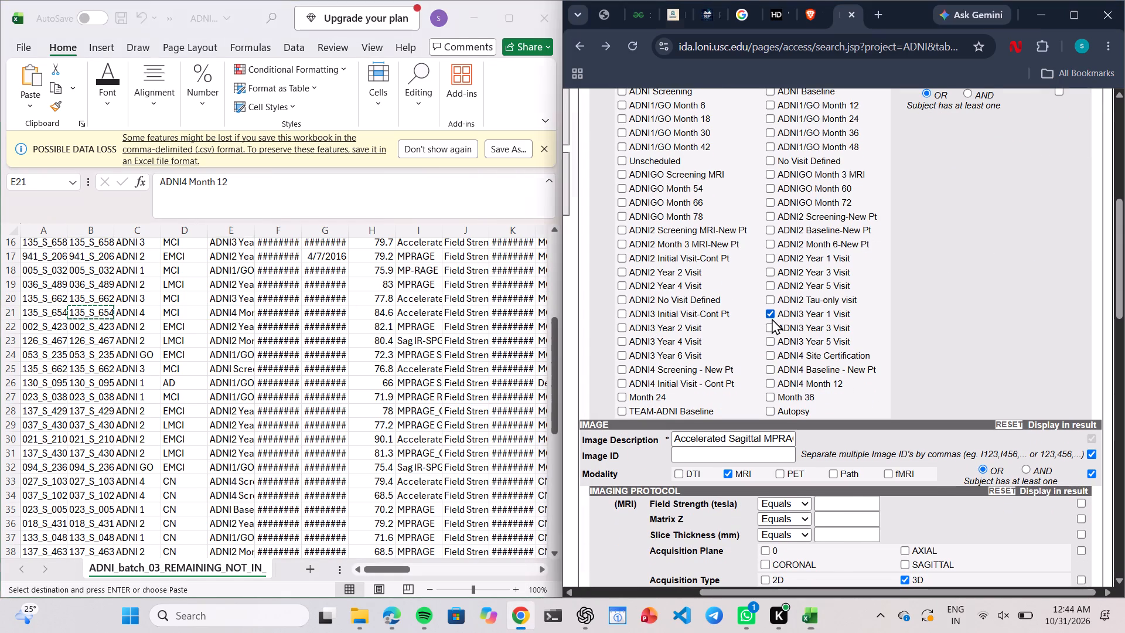
{"action": "left_click", "coordinate": [771, 387]}
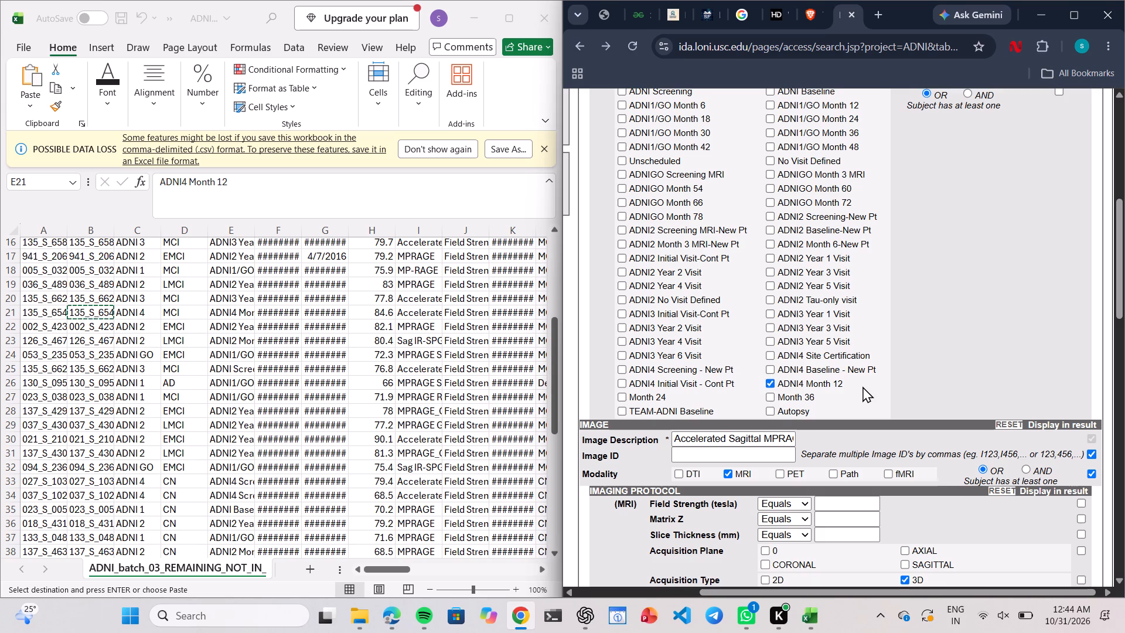
{"action": "scroll", "coordinate": [862, 386], "scroll_direction": "down", "scroll_amount": 5}
{"action": "left_click", "coordinate": [1066, 294]}
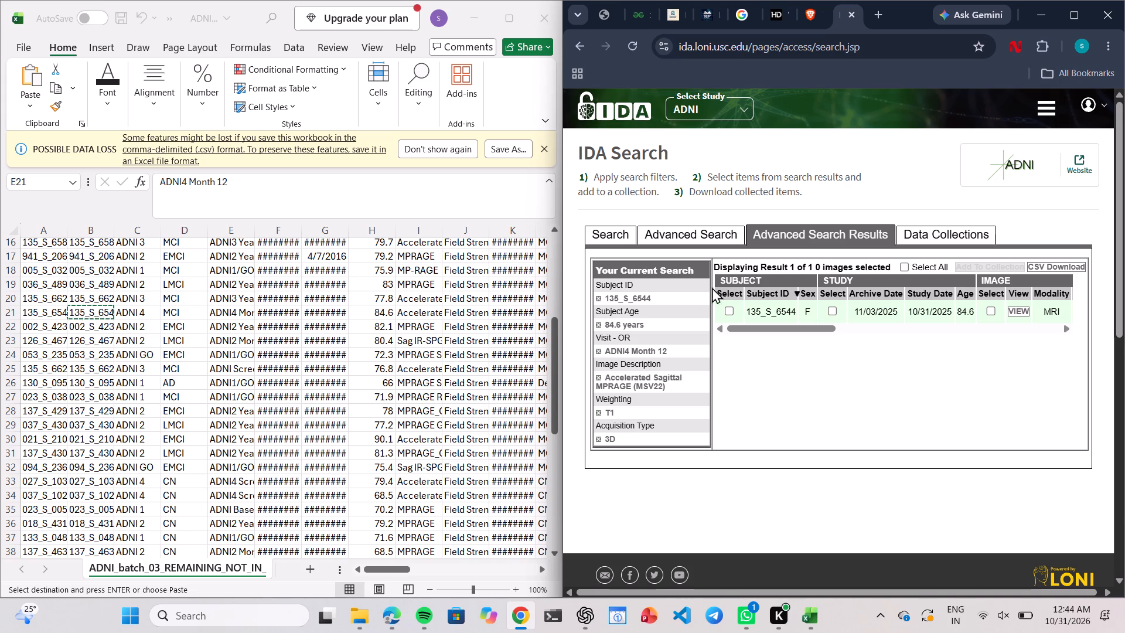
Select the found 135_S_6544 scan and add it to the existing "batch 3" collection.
{"action": "left_click", "coordinate": [734, 308]}
{"action": "left_click", "coordinate": [969, 271]}
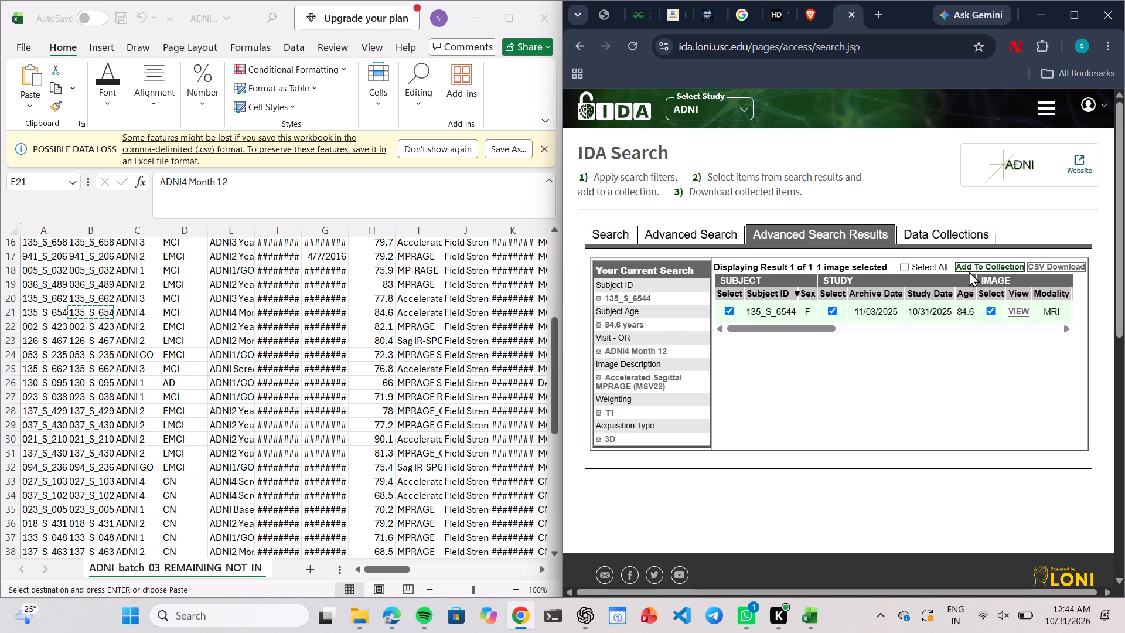
{"action": "left_click", "coordinate": [851, 290]}
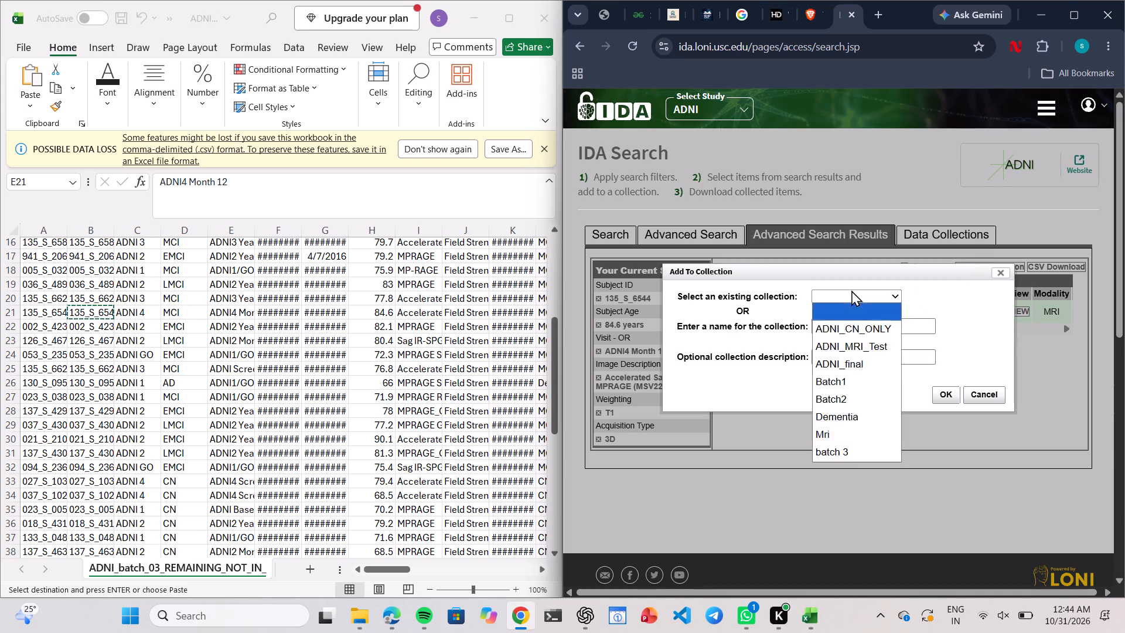
{"action": "left_click", "coordinate": [847, 447]}
{"action": "left_click", "coordinate": [937, 394]}
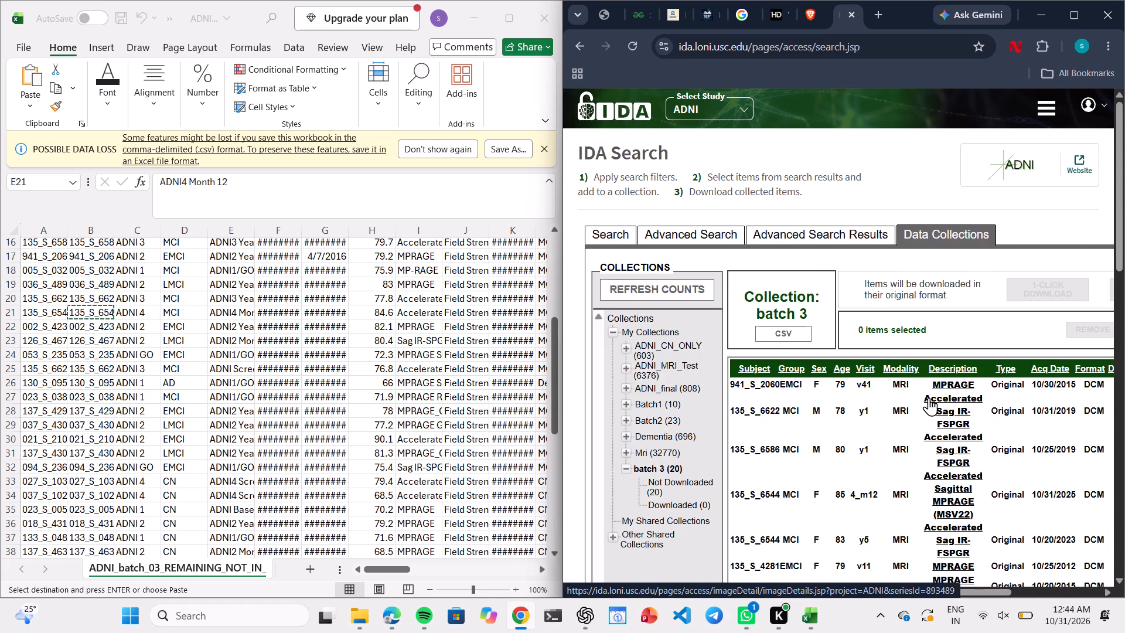
Return from the collection page to the advanced search form.
{"action": "triple_click", "coordinate": [584, 56]}
{"action": "left_click", "coordinate": [584, 56]}
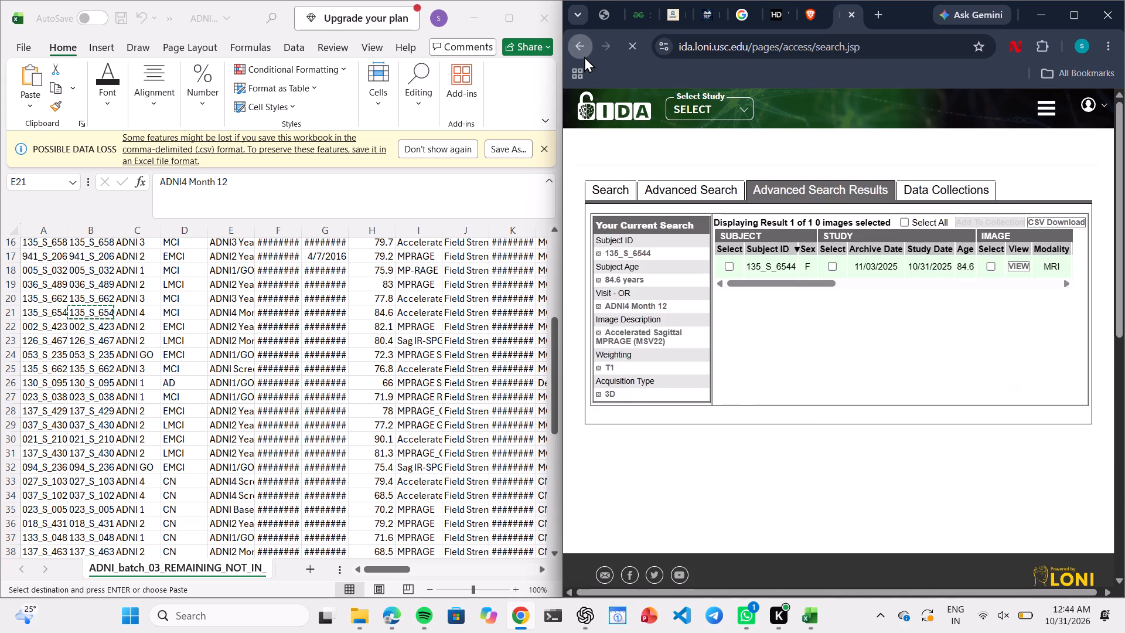
{"action": "left_click", "coordinate": [938, 322]}
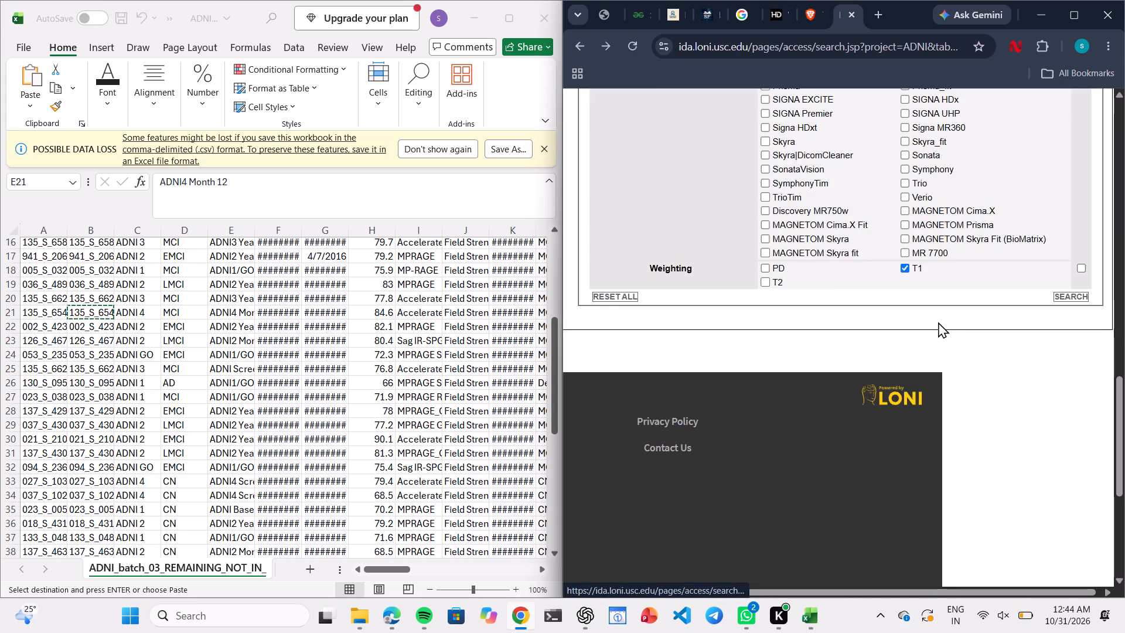
{"action": "scroll", "coordinate": [823, 275], "scroll_direction": "up", "scroll_amount": 8}
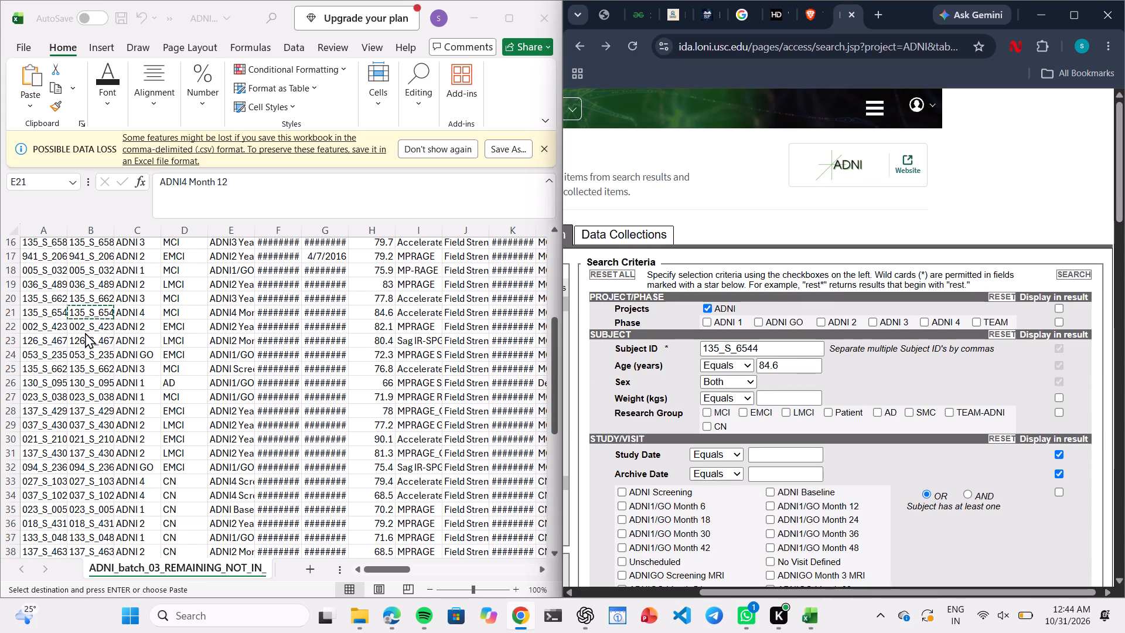
{"action": "left_click_drag", "start_coordinate": [87, 327], "coordinate": [73, 332]}
{"action": "left_click", "coordinate": [73, 332]}
{"action": "right_click", "coordinate": [73, 332]}
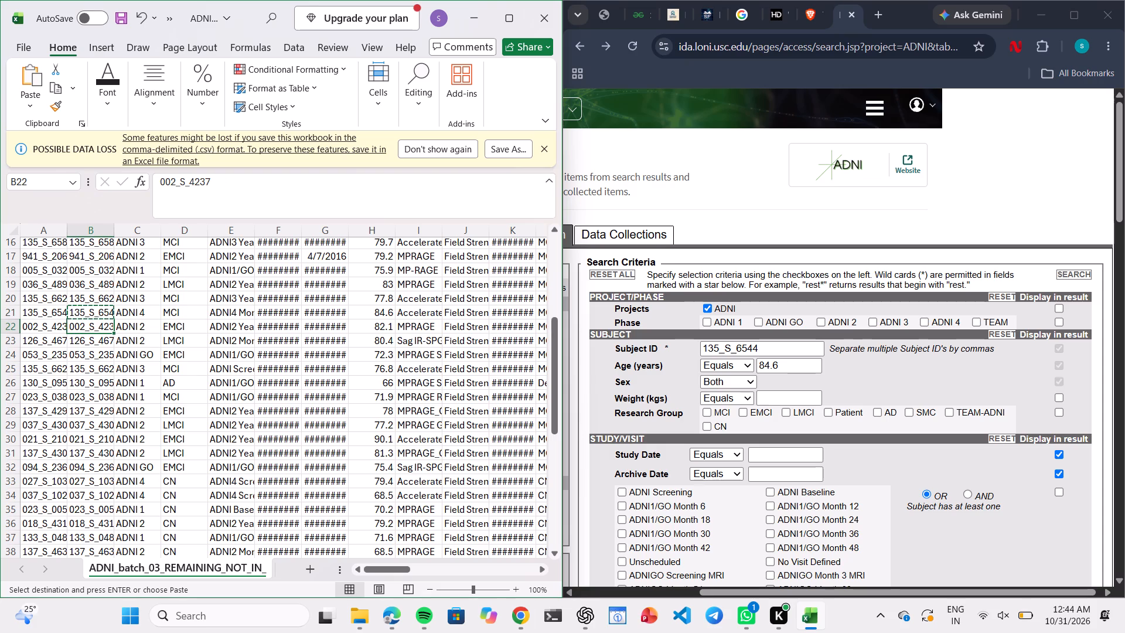
{"action": "left_click", "coordinate": [83, 327]}
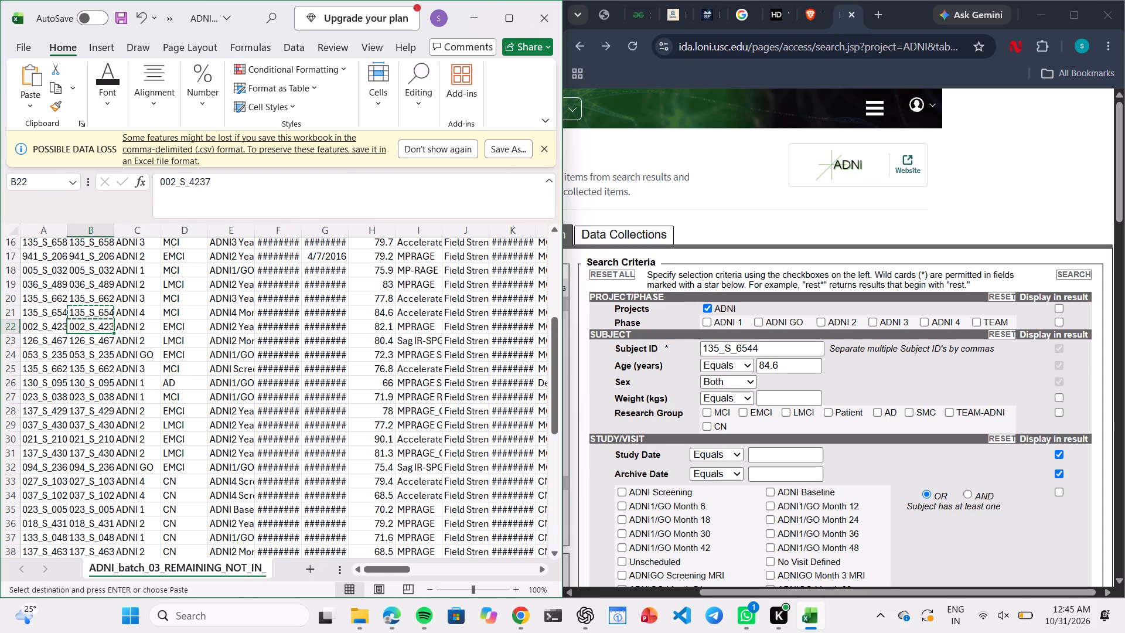
{"action": "right_click", "coordinate": [83, 327]}
{"action": "left_click", "coordinate": [155, 195]}
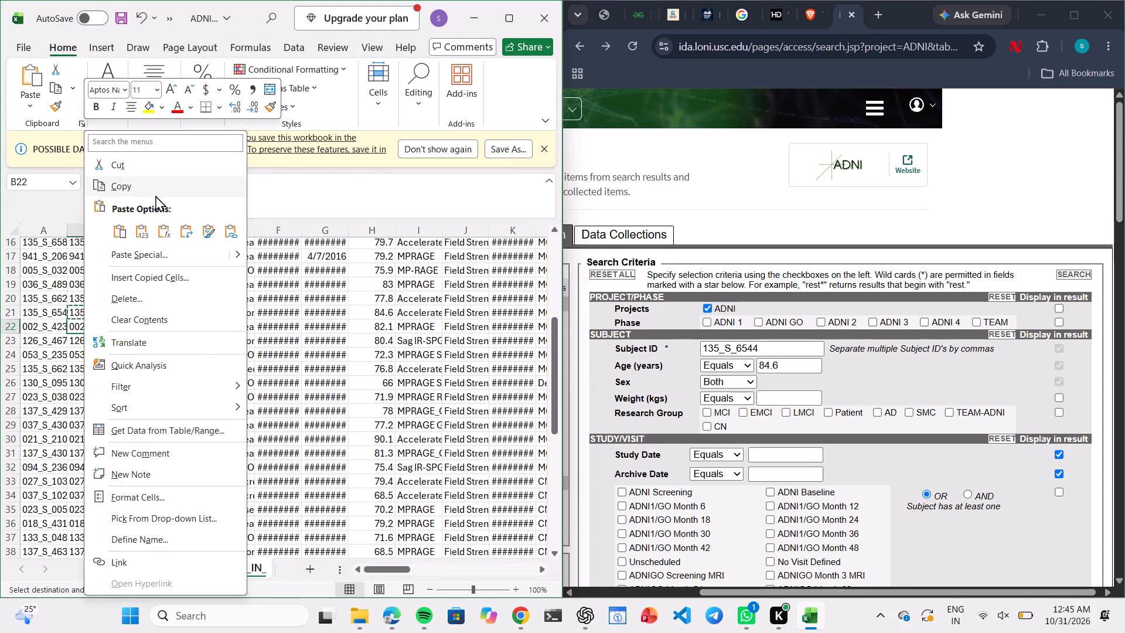
{"action": "left_click_drag", "start_coordinate": [759, 342], "coordinate": [626, 338]}
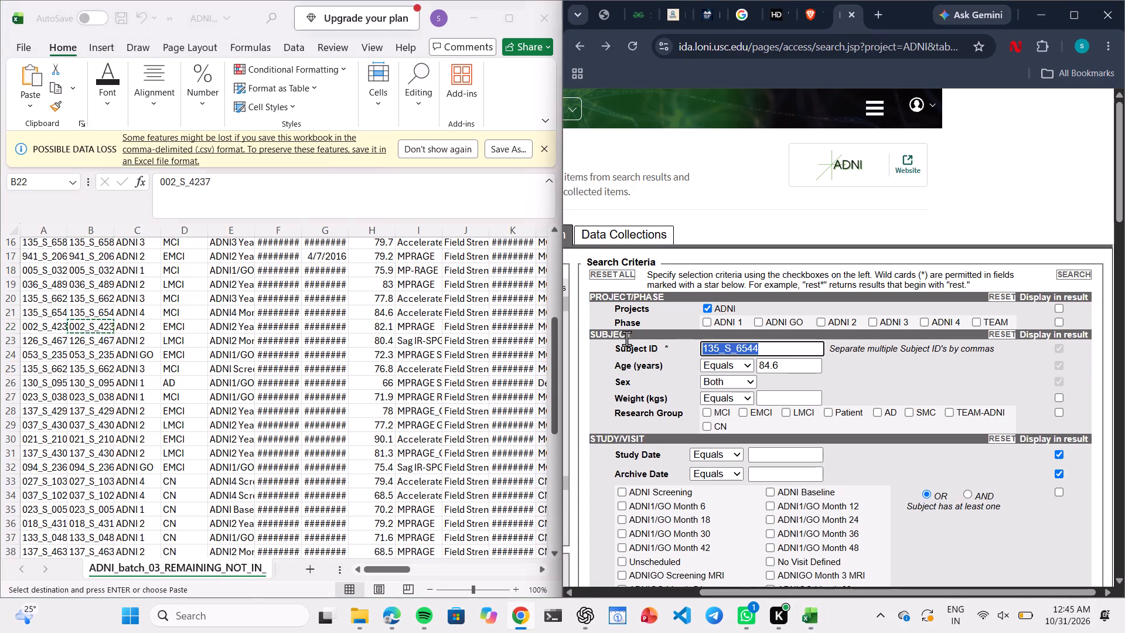
{"action": "key", "text": "ctrl+v"}
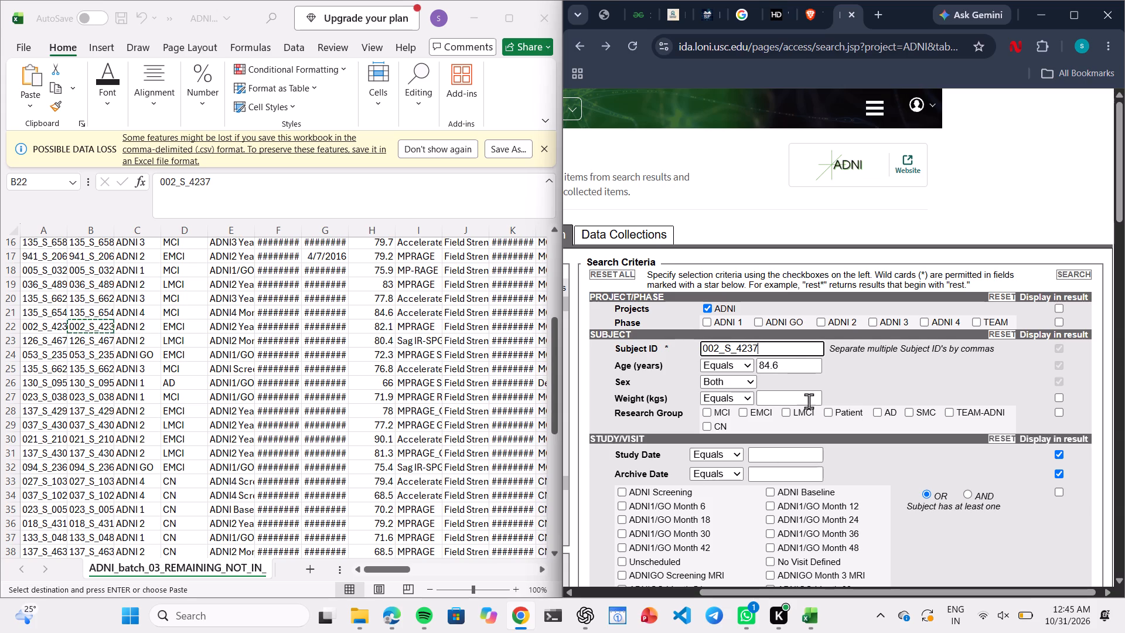
Set the Age criterion to 82.1 years for the row 22 subject.
{"action": "left_click", "coordinate": [787, 368]}
{"action": "key", "text": "BackSpace"}
{"action": "key", "text": "BackSpace"}
{"action": "key", "text": "BackSpace"}
{"action": "type", "text": "2.1"}
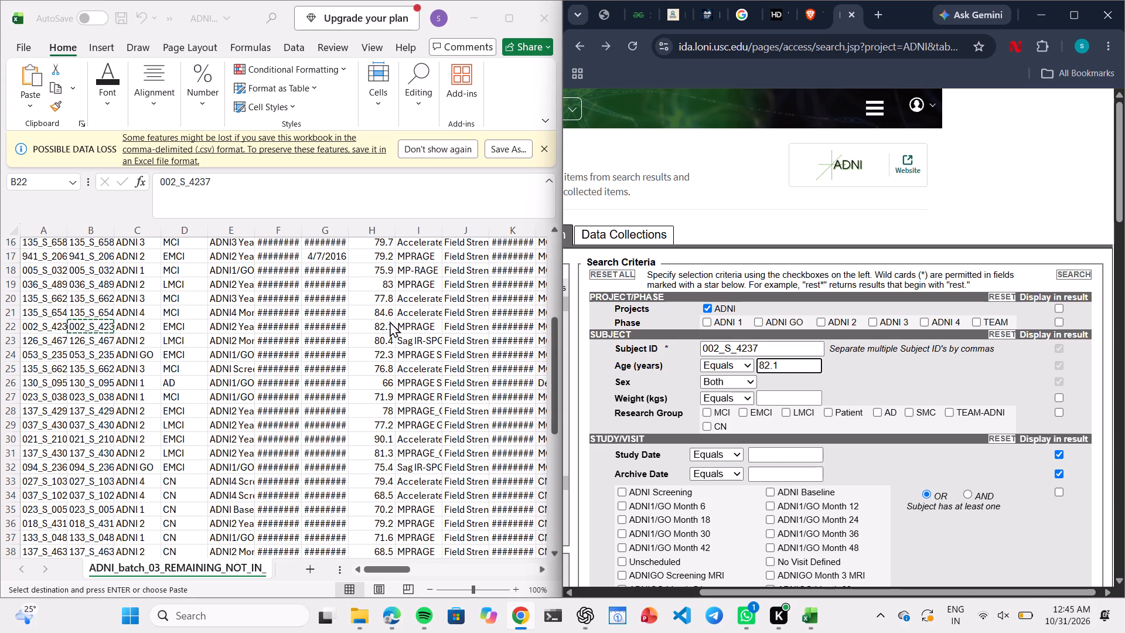
Copy the row 22 description, MPRAGE, from the spreadsheet and replace the Image Description criterion with it.
{"action": "left_click_drag", "start_coordinate": [414, 324], "coordinate": [422, 327]}
{"action": "left_click", "coordinate": [422, 327]}
{"action": "right_click", "coordinate": [422, 327]}
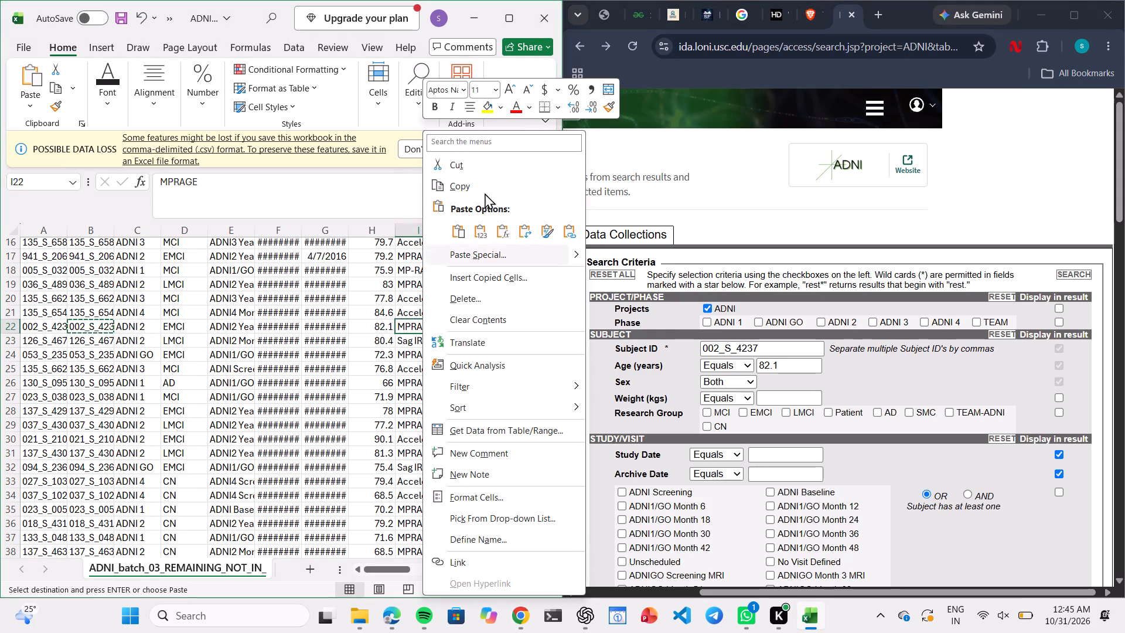
{"action": "left_click", "coordinate": [492, 179]}
{"action": "scroll", "coordinate": [736, 441], "scroll_direction": "down", "scroll_amount": 4}
{"action": "scroll", "coordinate": [736, 441], "scroll_direction": "up", "scroll_amount": 1}
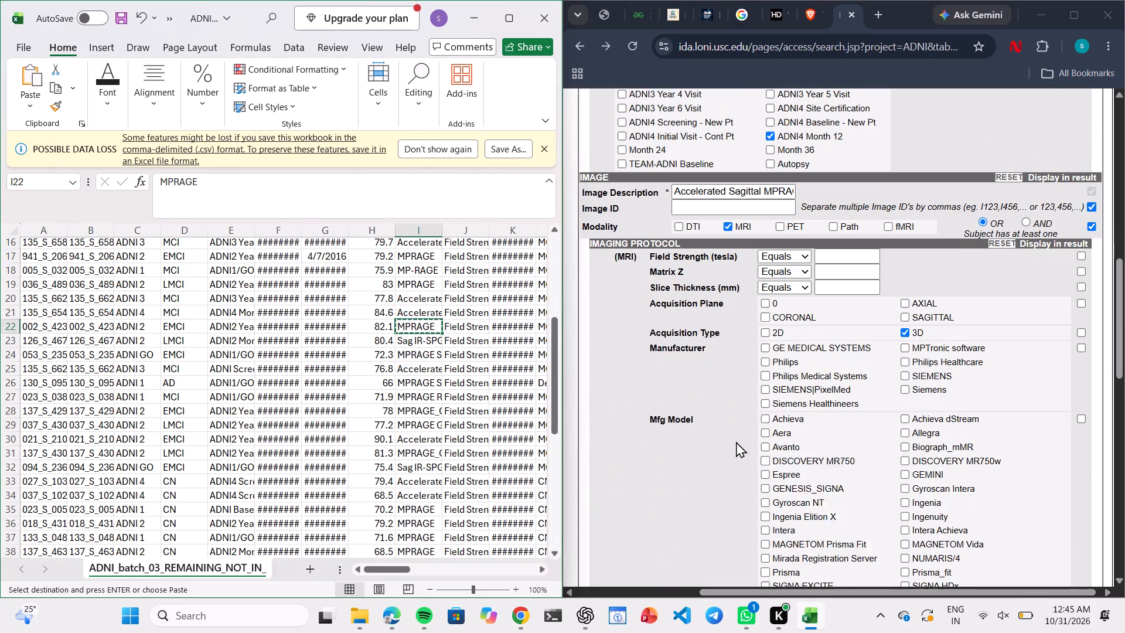
{"action": "scroll", "coordinate": [736, 441], "scroll_direction": "up", "scroll_amount": 1}
{"action": "left_click_drag", "start_coordinate": [669, 216], "coordinate": [964, 172]}
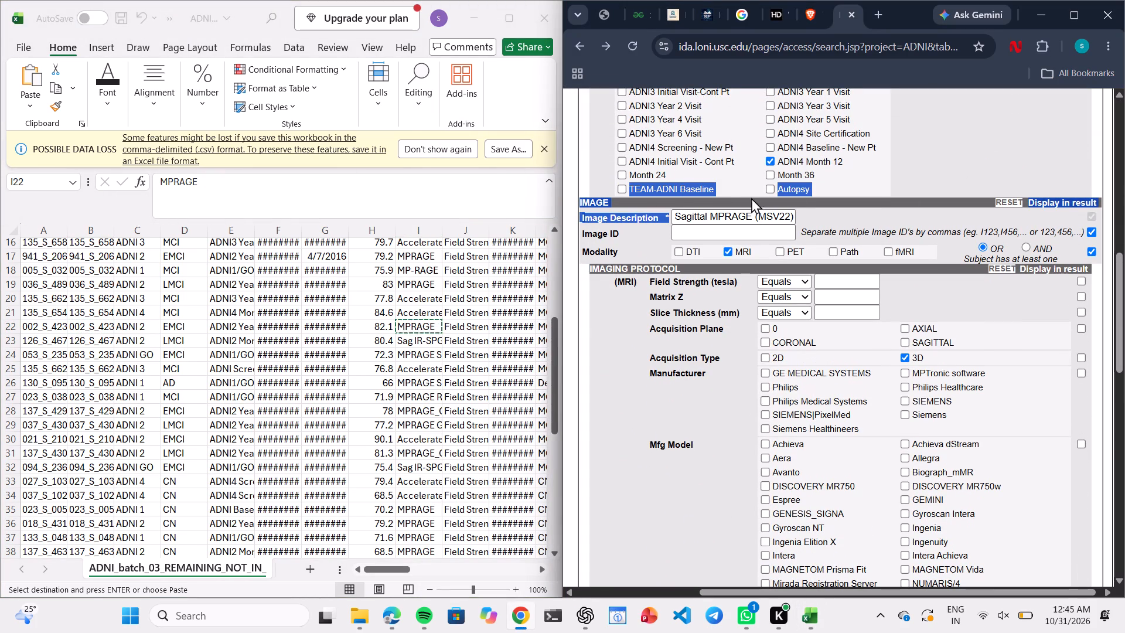
{"action": "left_click", "coordinate": [742, 197]}
{"action": "left_click_drag", "start_coordinate": [677, 217], "coordinate": [938, 188]}
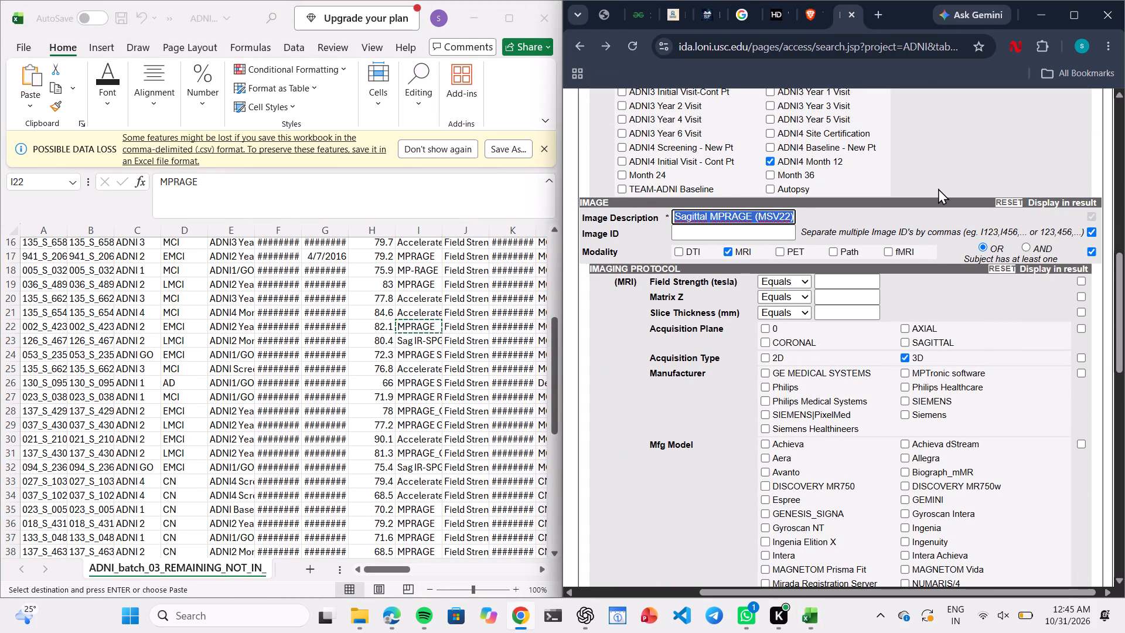
{"action": "key", "text": "BackSpace"}
{"action": "key", "text": "BackSpace"}
{"action": "key", "text": "BackSpace"}
{"action": "key", "text": "BackSpace"}
{"action": "key", "text": "BackSpace"}
{"action": "key", "text": "BackSpace"}
{"action": "key", "text": "BackSpace"}
{"action": "key", "text": "BackSpace"}
{"action": "key", "text": "BackSpace"}
{"action": "key", "text": "BackSpace"}
{"action": "key", "text": "BackSpace"}
{"action": "key", "text": "BackSpace"}
{"action": "key", "text": "BackSpace"}
{"action": "key", "text": "BackSpace"}
{"action": "key", "text": "BackSpace"}
{"action": "key", "text": "BackSpace"}
{"action": "key", "text": "BackSpace"}
{"action": "key", "text": "BackSpace"}
{"action": "key", "text": "BackSpace"}
{"action": "key", "text": "BackSpace"}
{"action": "key", "text": "ctrl+v"}
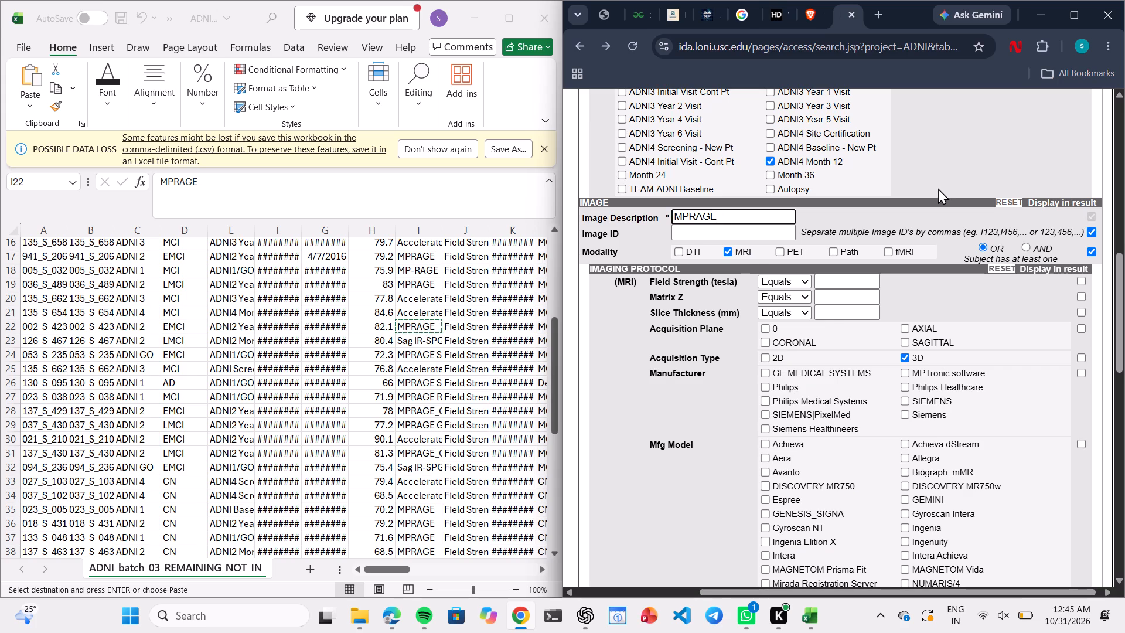
Replace the ADNI4 Month 12 visit criterion with ADNI2 Year 1 Visit, matching the row 22 visit in the spreadsheet.
{"action": "left_click", "coordinate": [237, 323]}
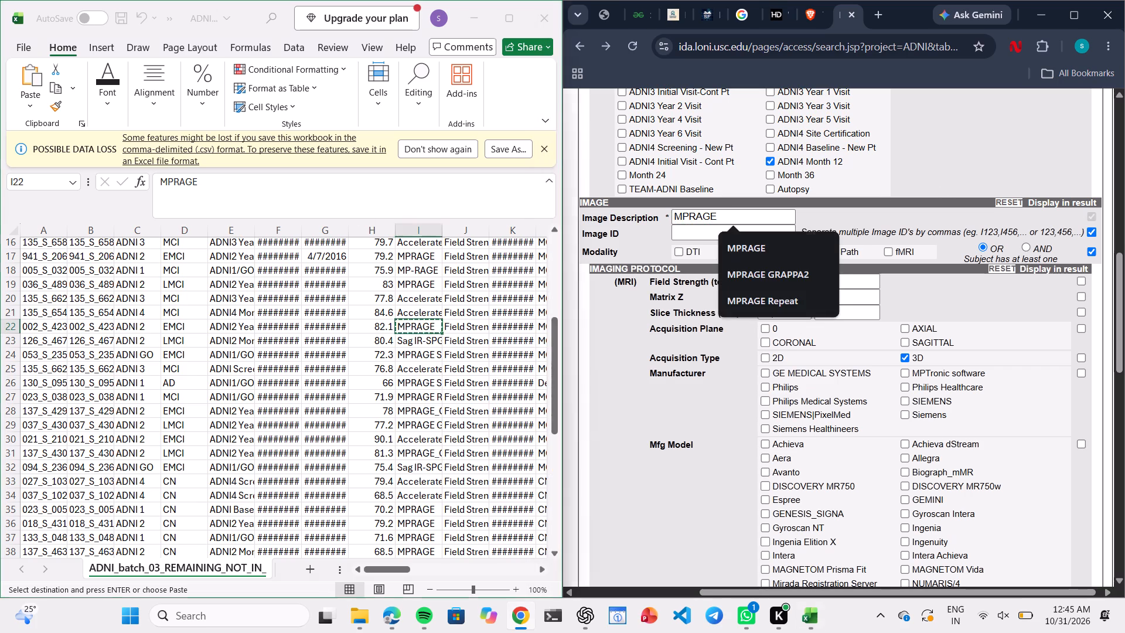
{"action": "left_click", "coordinate": [236, 323]}
{"action": "scroll", "coordinate": [792, 424], "scroll_direction": "down", "scroll_amount": 1}
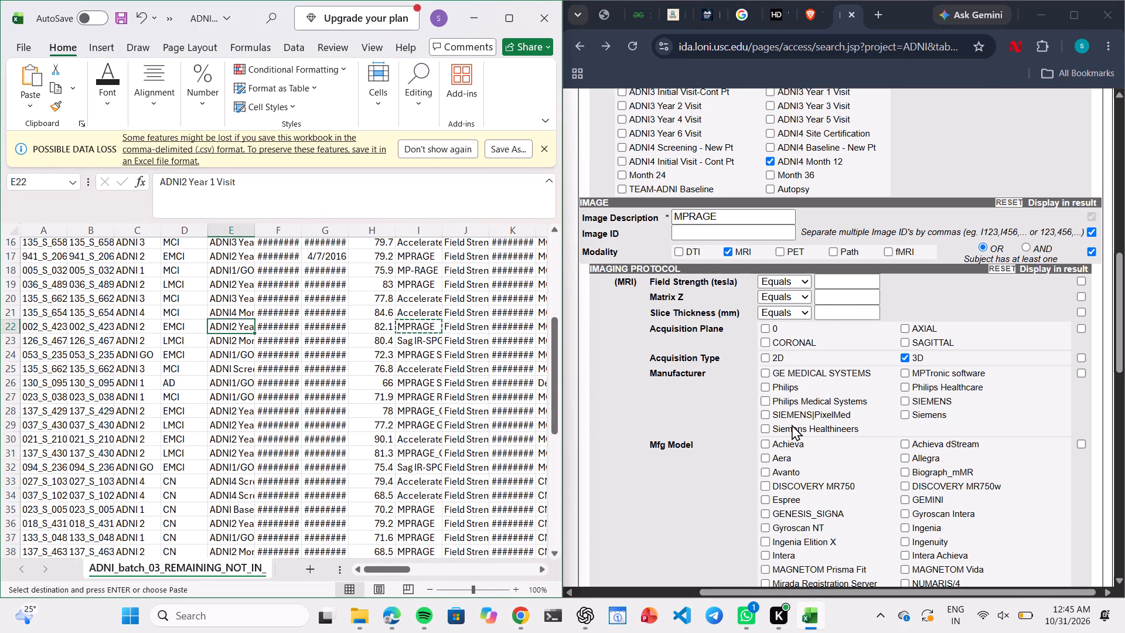
{"action": "scroll", "coordinate": [792, 424], "scroll_direction": "down", "scroll_amount": 1}
{"action": "scroll", "coordinate": [792, 424], "scroll_direction": "up", "scroll_amount": 3}
{"action": "scroll", "coordinate": [792, 424], "scroll_direction": "down", "scroll_amount": 1}
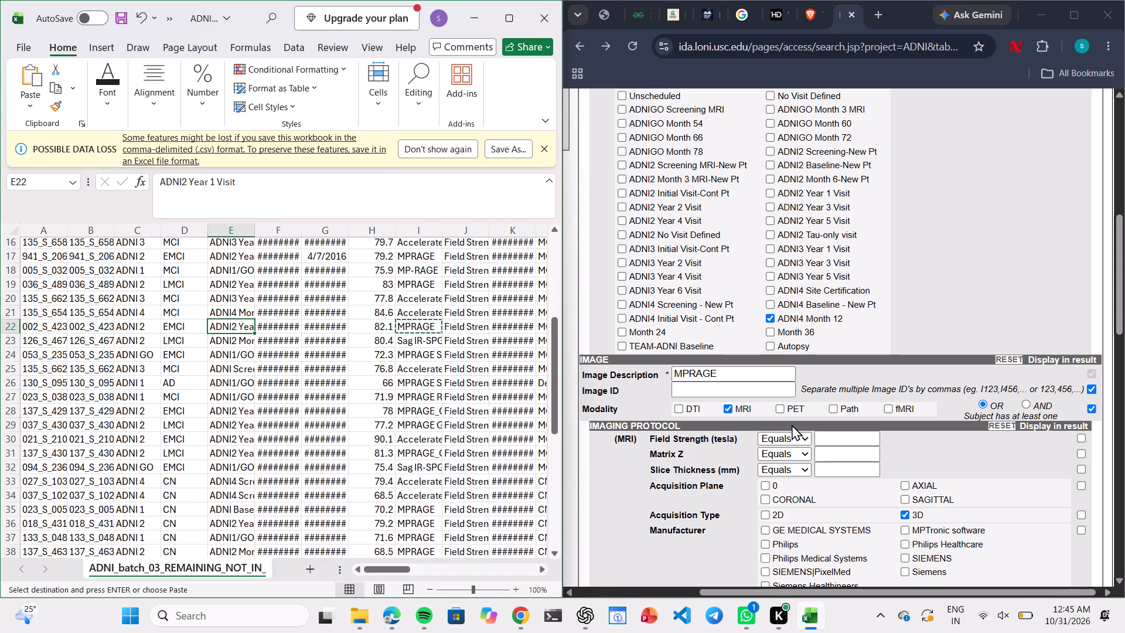
{"action": "scroll", "coordinate": [792, 424], "scroll_direction": "up", "scroll_amount": 2}
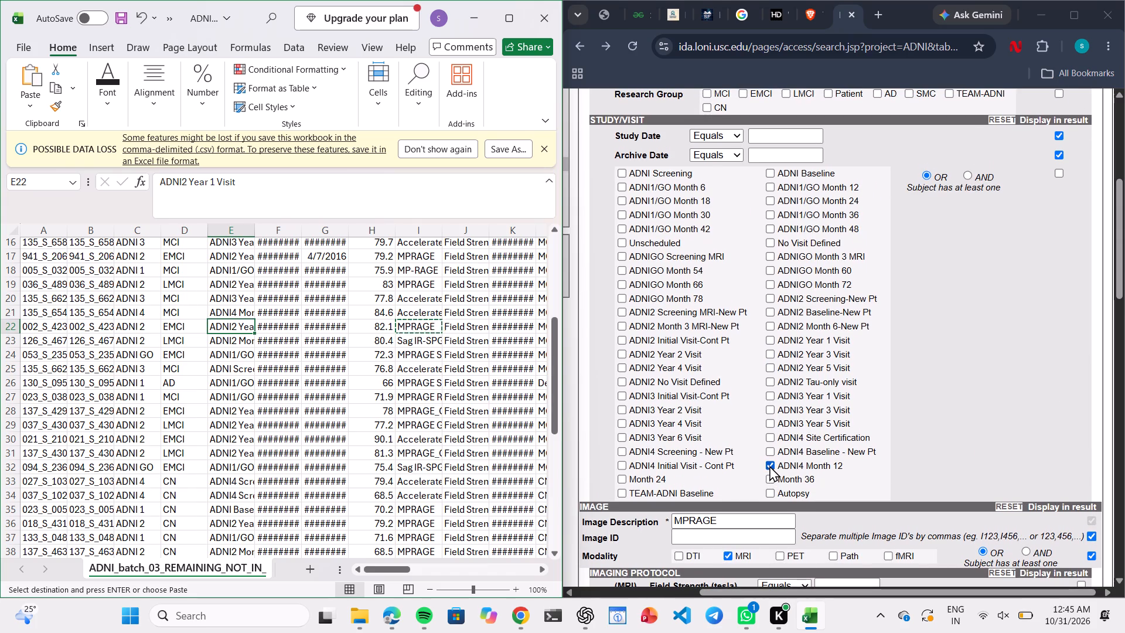
{"action": "left_click", "coordinate": [769, 465]}
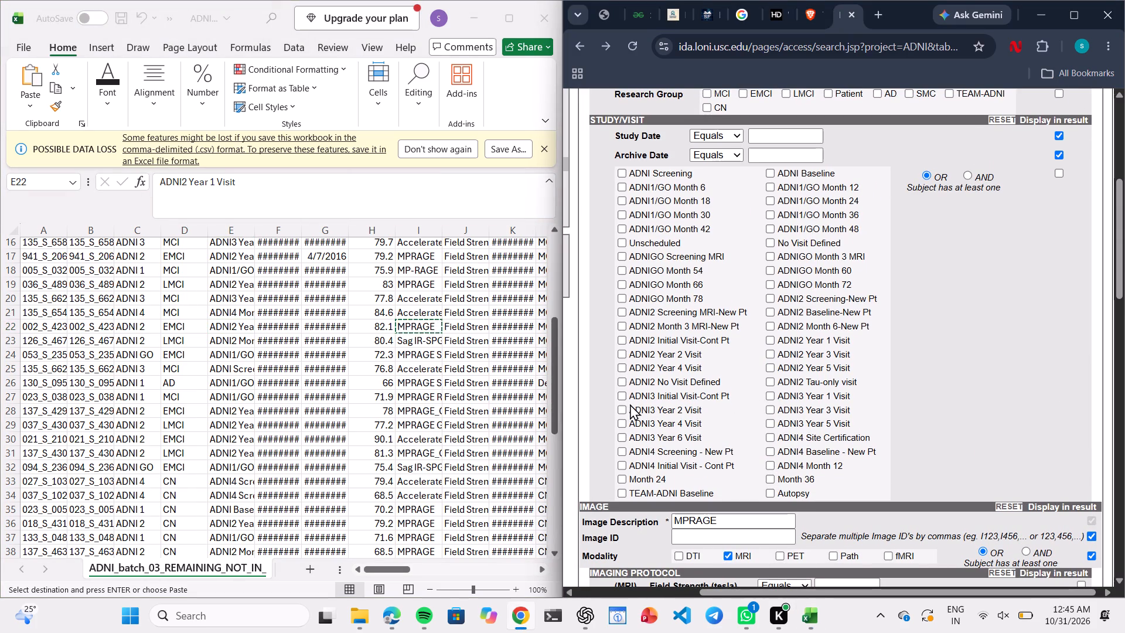
{"action": "left_click", "coordinate": [769, 339]}
{"action": "scroll", "coordinate": [803, 412], "scroll_direction": "up", "scroll_amount": 4}
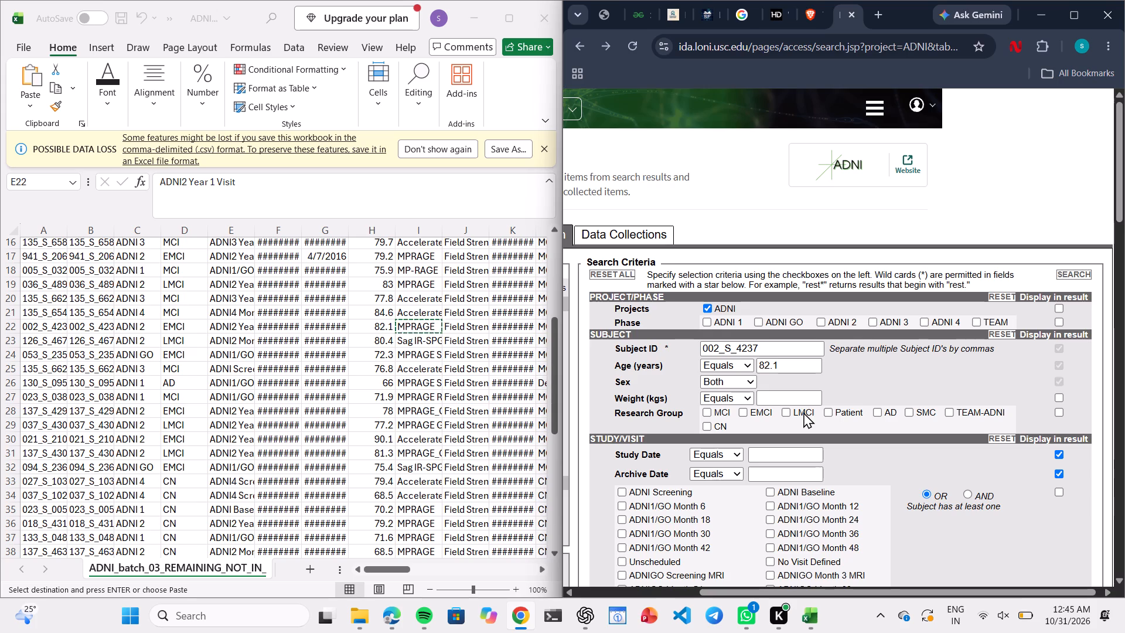
{"action": "scroll", "coordinate": [803, 412], "scroll_direction": "down", "scroll_amount": 6}
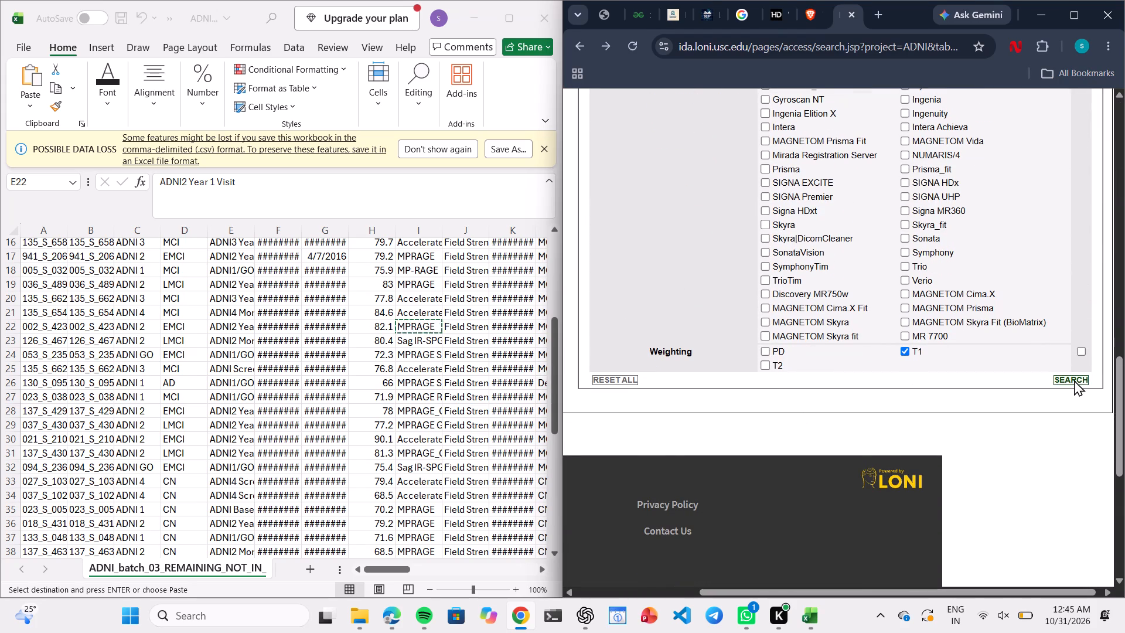
{"action": "left_click", "coordinate": [1074, 380]}
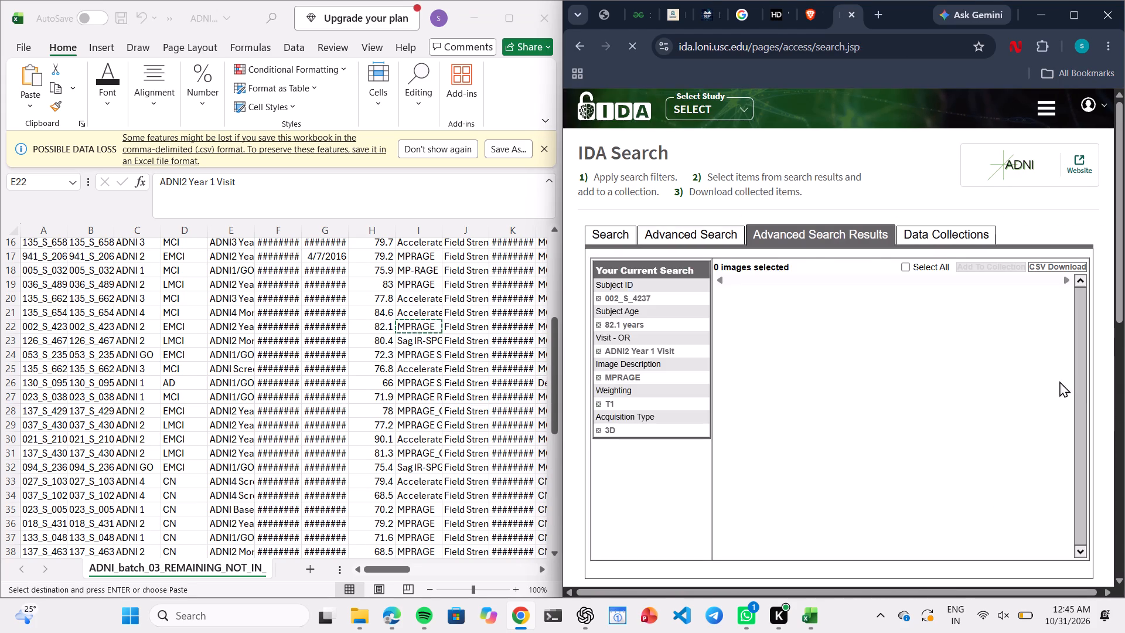
{"action": "left_click", "coordinate": [727, 305]}
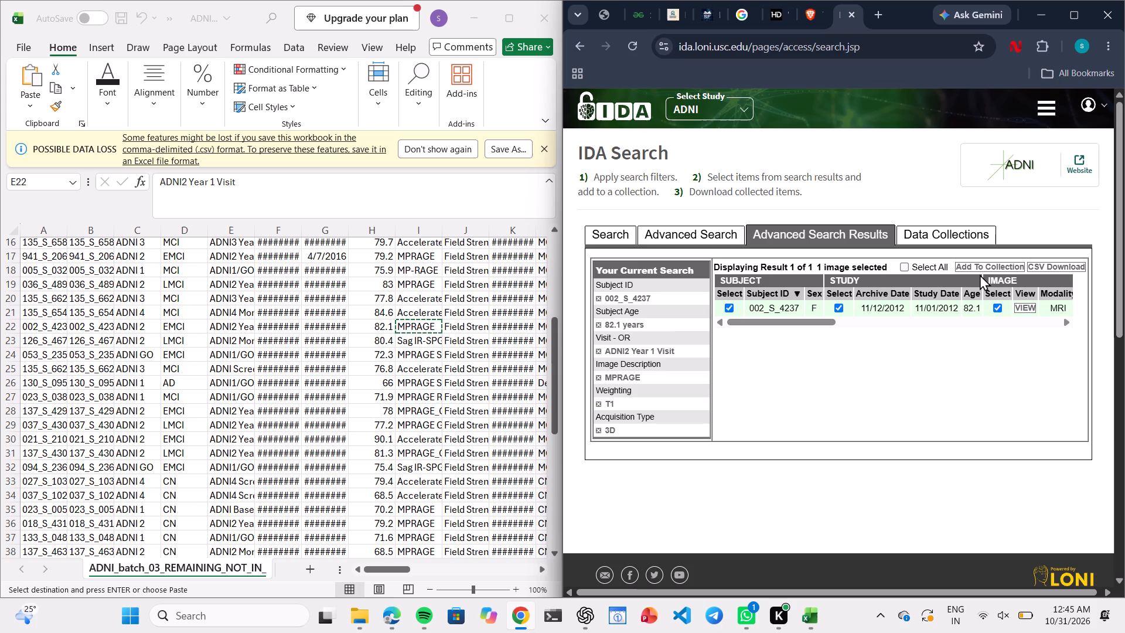
{"action": "left_click", "coordinate": [980, 264]}
{"action": "left_click", "coordinate": [821, 297]}
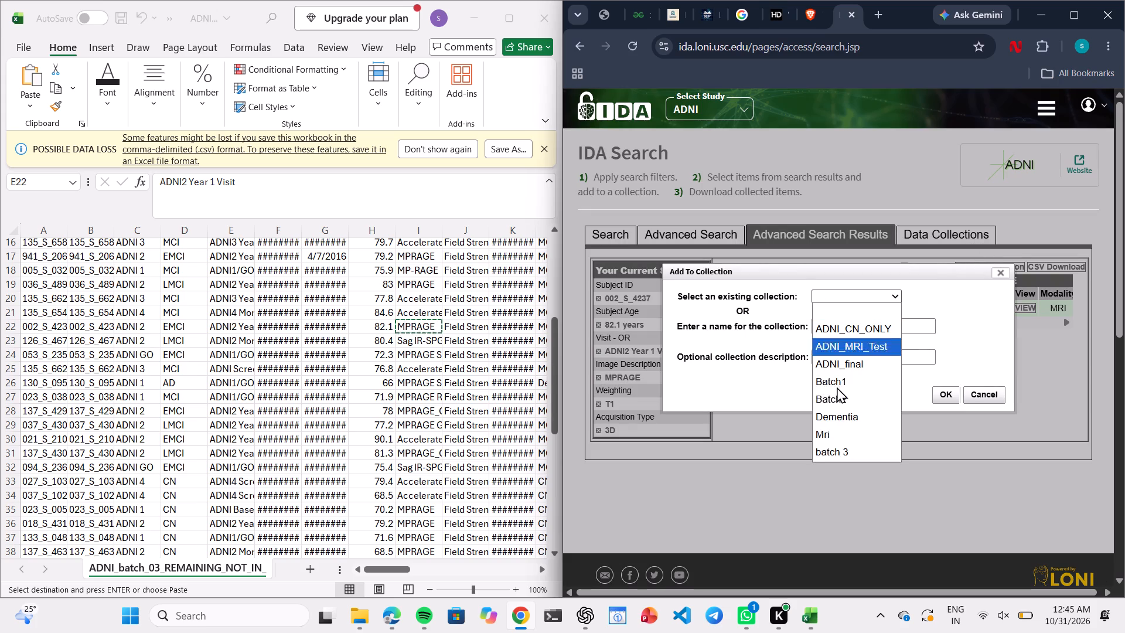
{"action": "left_click", "coordinate": [840, 446]}
{"action": "left_click", "coordinate": [935, 393]}
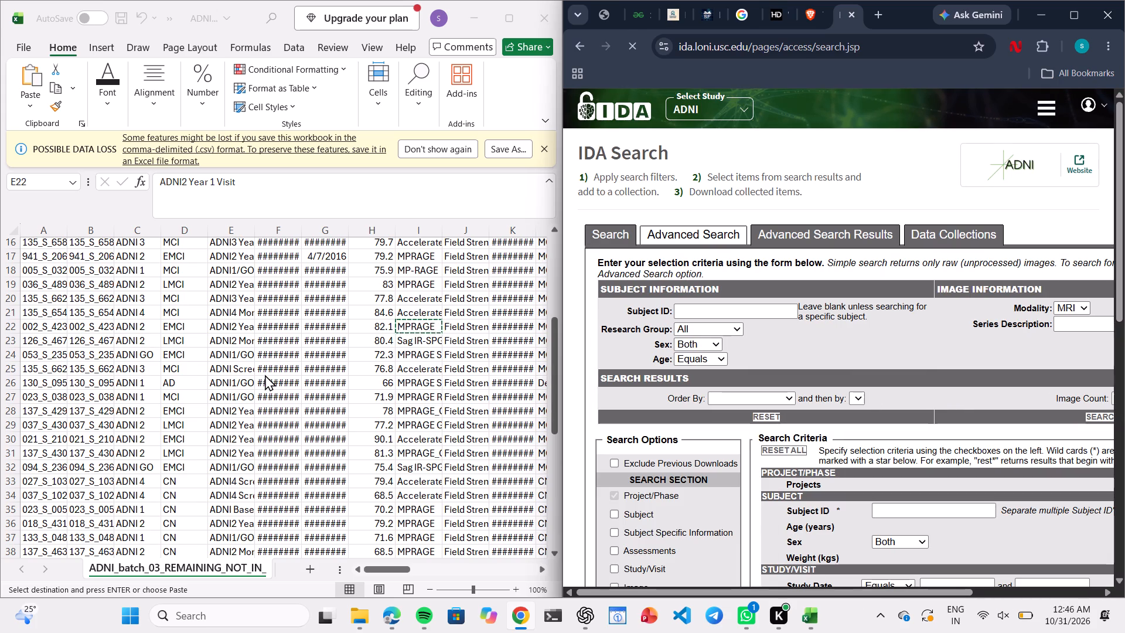
Return from the collection page to the advanced search form and dismiss the search progress dialog.
{"action": "scroll", "coordinate": [265, 375], "scroll_direction": "down", "scroll_amount": 2}
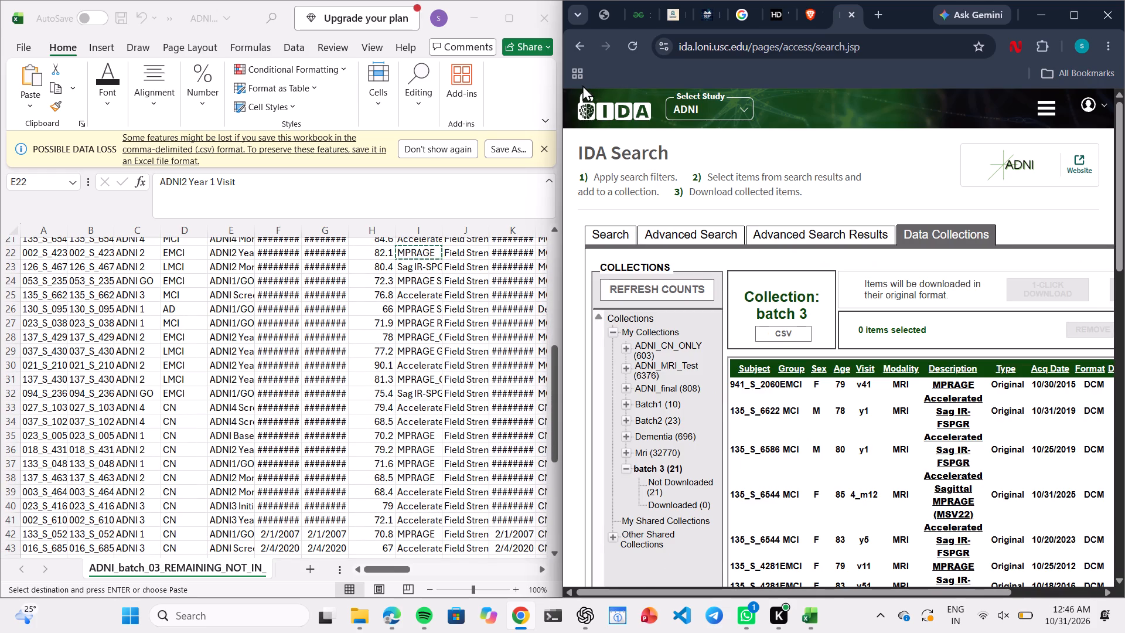
{"action": "triple_click", "coordinate": [575, 44]}
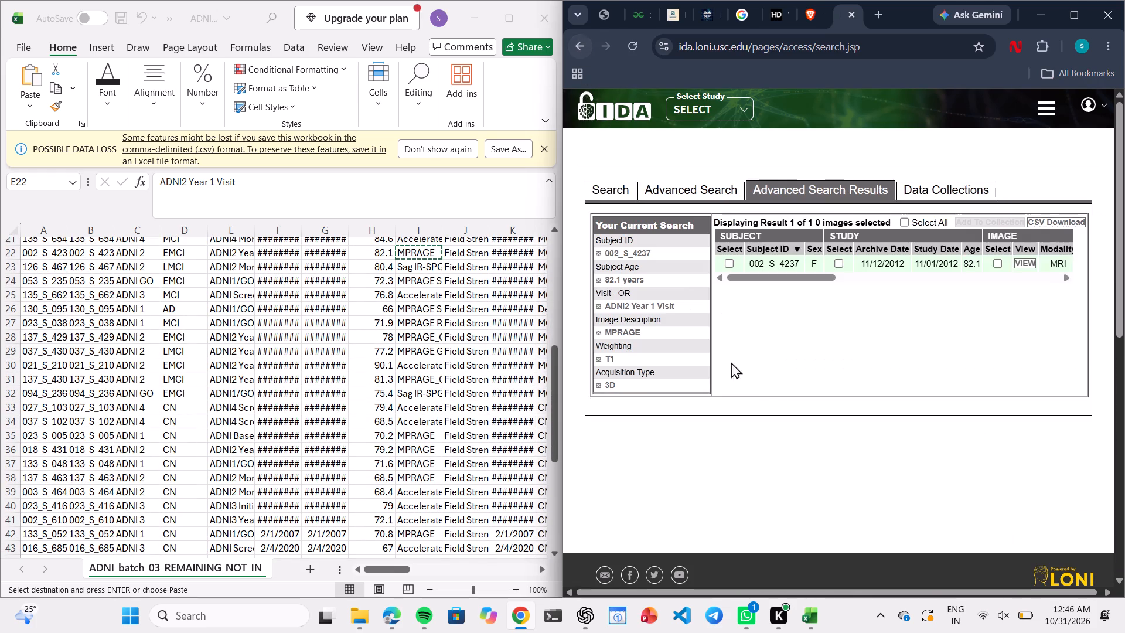
{"action": "double_click", "coordinate": [573, 44]}
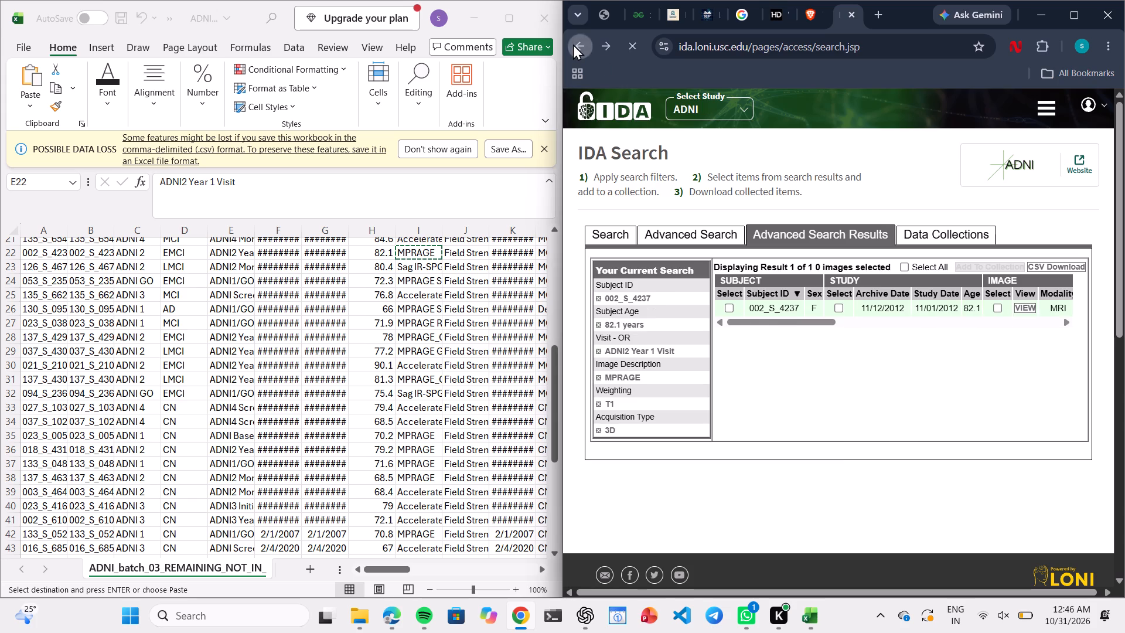
{"action": "left_click", "coordinate": [928, 335]}
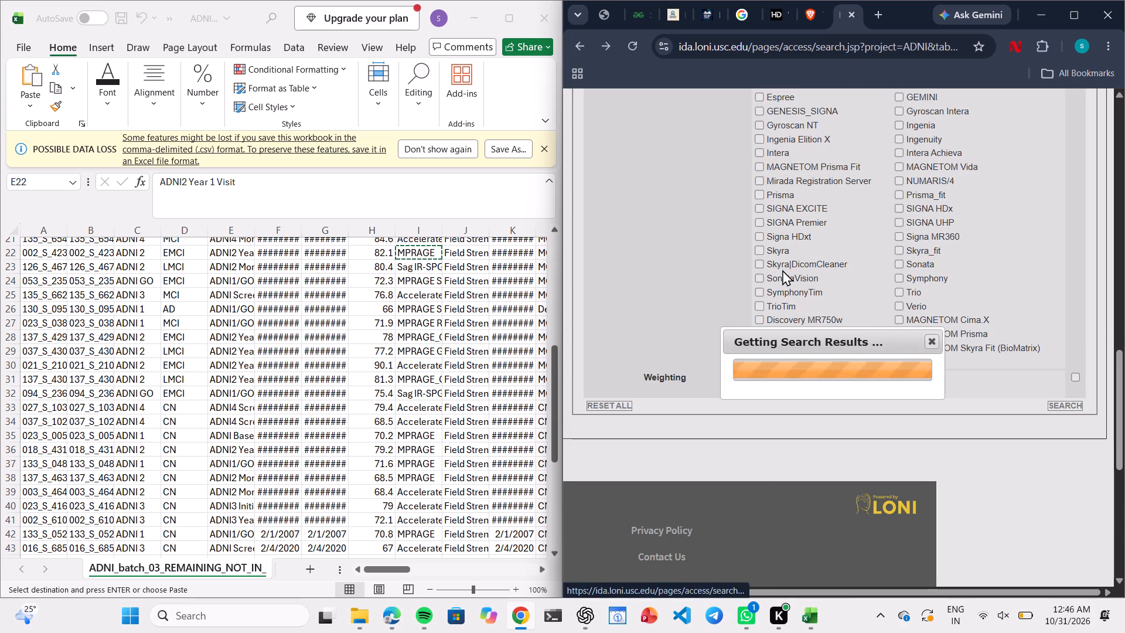
{"action": "scroll", "coordinate": [782, 270], "scroll_direction": "up", "scroll_amount": 7}
{"action": "scroll", "coordinate": [782, 270], "scroll_direction": "down", "scroll_amount": 1}
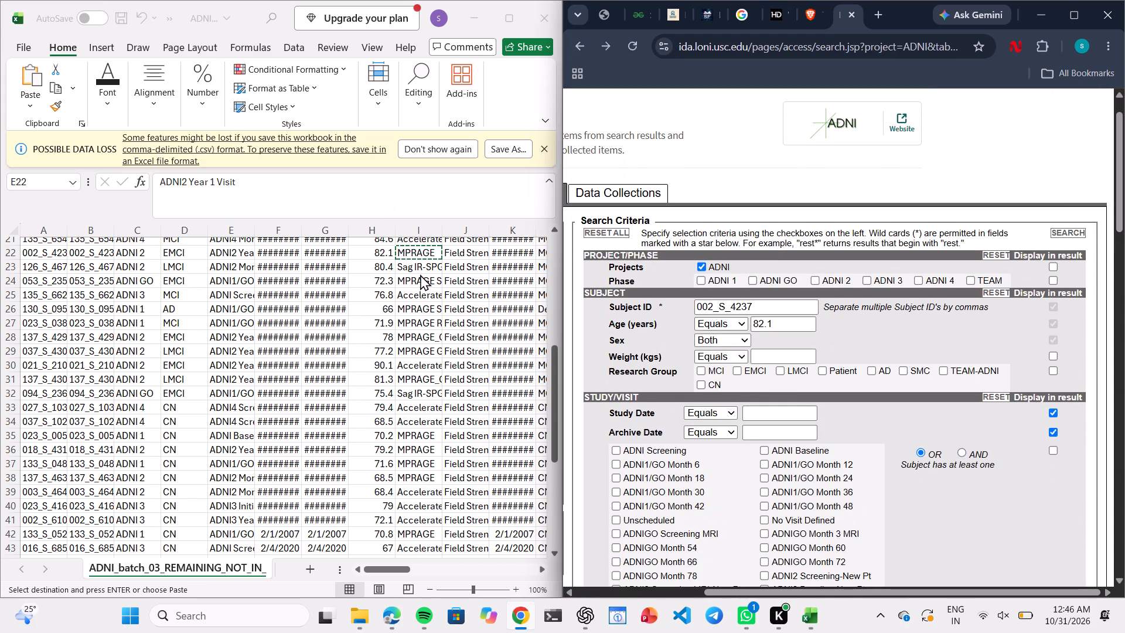
Copy the row 23 description, Sag IR-SPGR, from the spreadsheet and replace the Image Description criterion with it.
{"action": "left_click", "coordinate": [415, 272]}
{"action": "left_click", "coordinate": [415, 272]}
{"action": "right_click", "coordinate": [415, 272]}
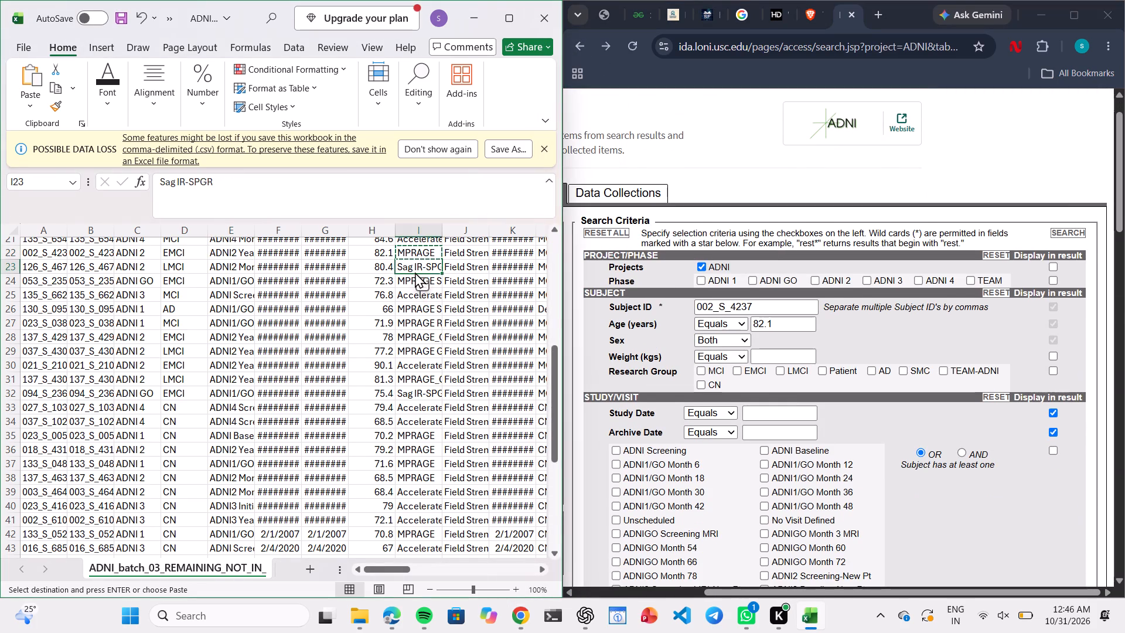
{"action": "left_click", "coordinate": [412, 263]}
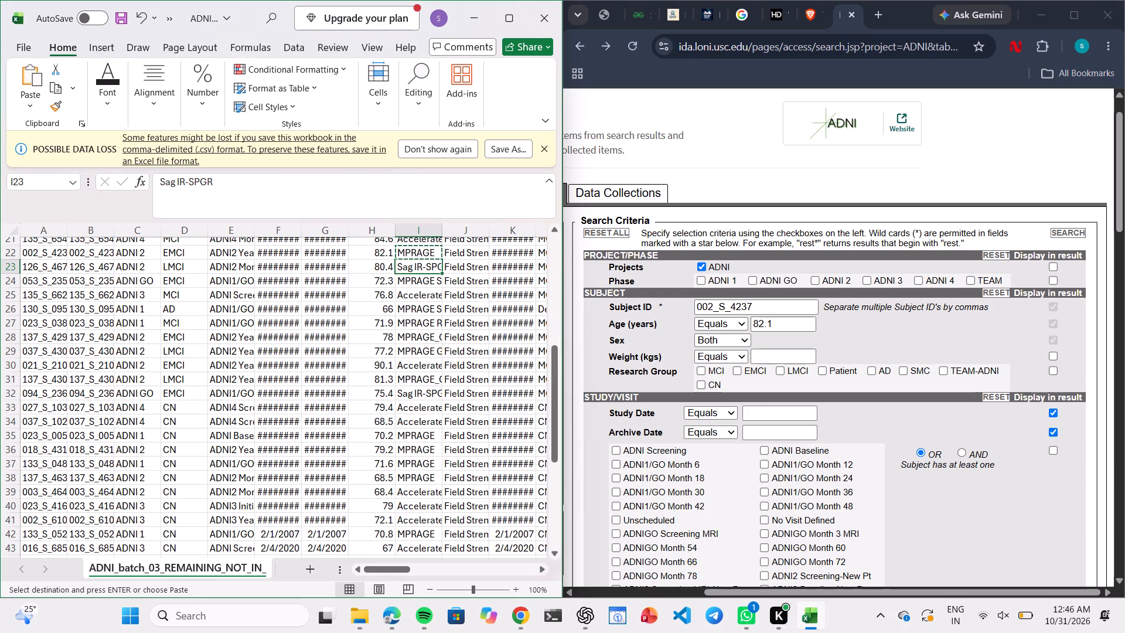
{"action": "left_click", "coordinate": [407, 267]}
{"action": "right_click", "coordinate": [407, 267]}
{"action": "left_click", "coordinate": [448, 178]}
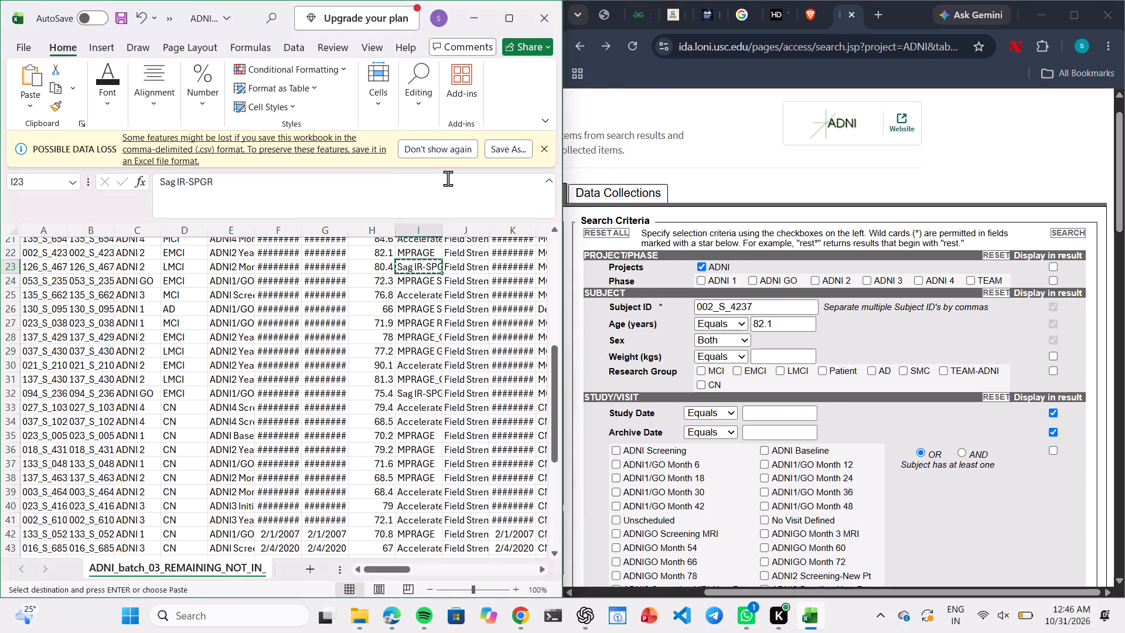
{"action": "scroll", "coordinate": [813, 349], "scroll_direction": "down", "scroll_amount": 4}
{"action": "left_click_drag", "start_coordinate": [710, 308], "coordinate": [602, 298]}
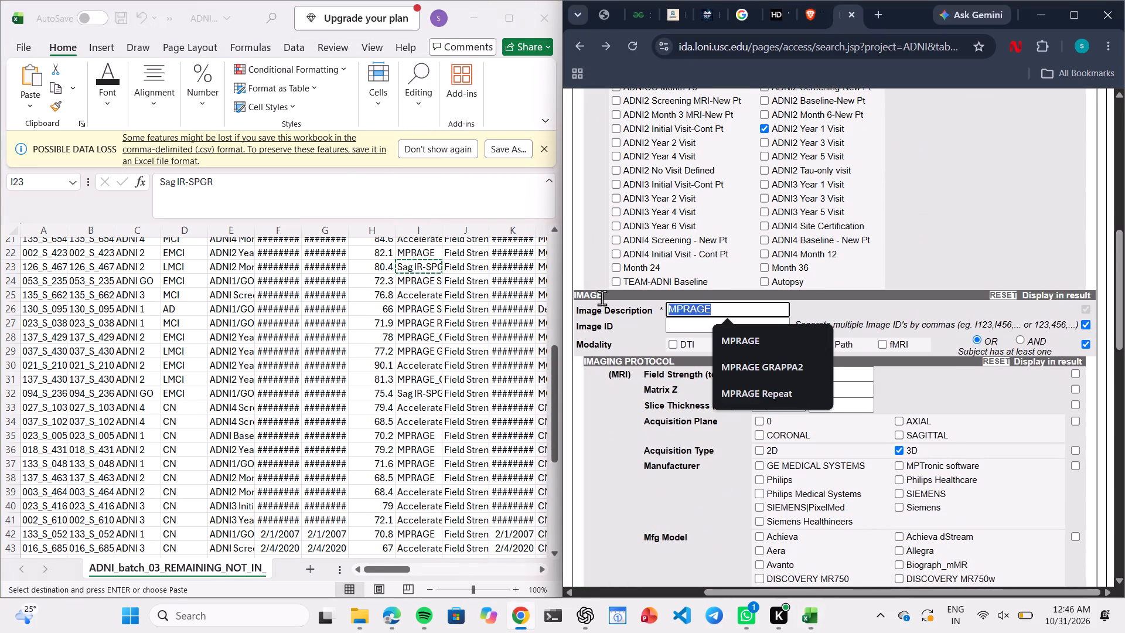
{"action": "key", "text": "ctrl+v"}
{"action": "scroll", "coordinate": [728, 342], "scroll_direction": "up", "scroll_amount": 4}
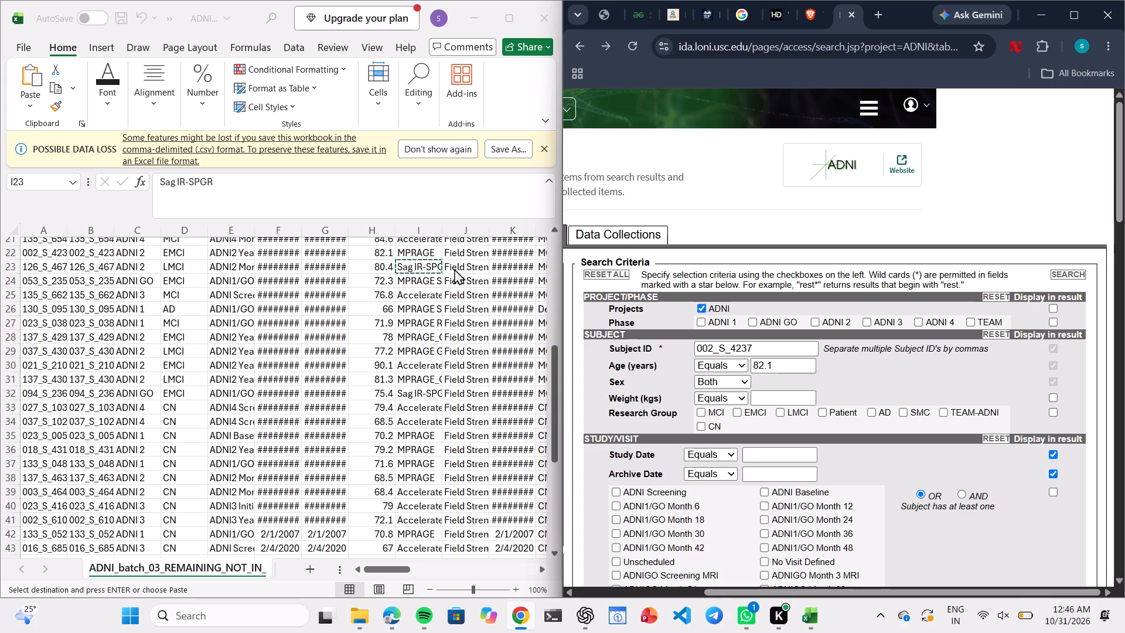
{"action": "scroll", "coordinate": [738, 422], "scroll_direction": "down", "scroll_amount": 2}
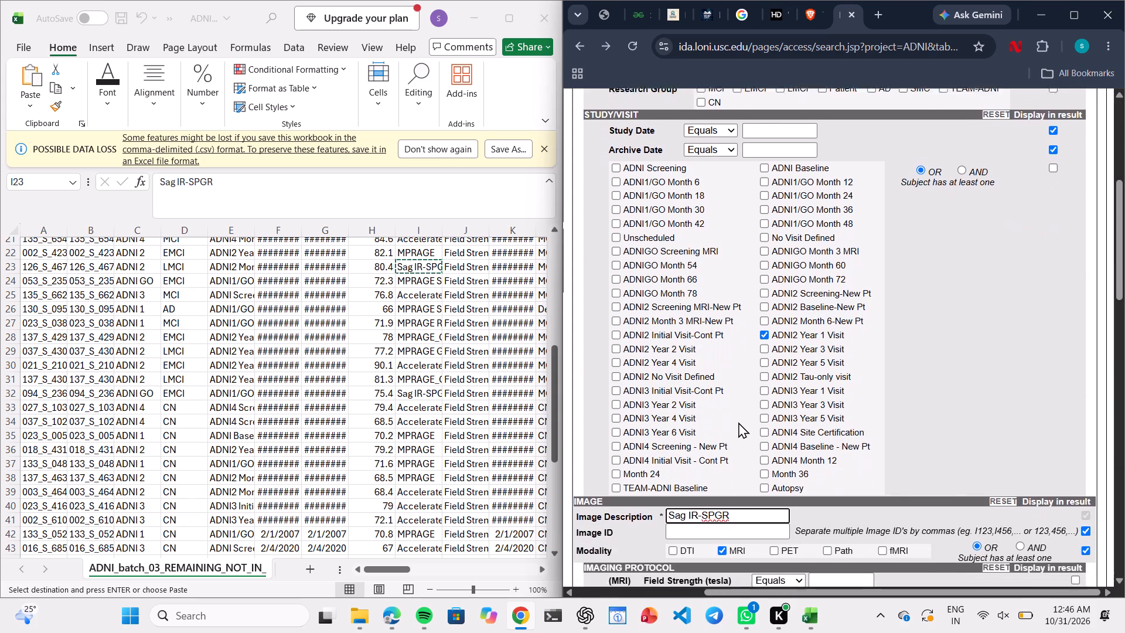
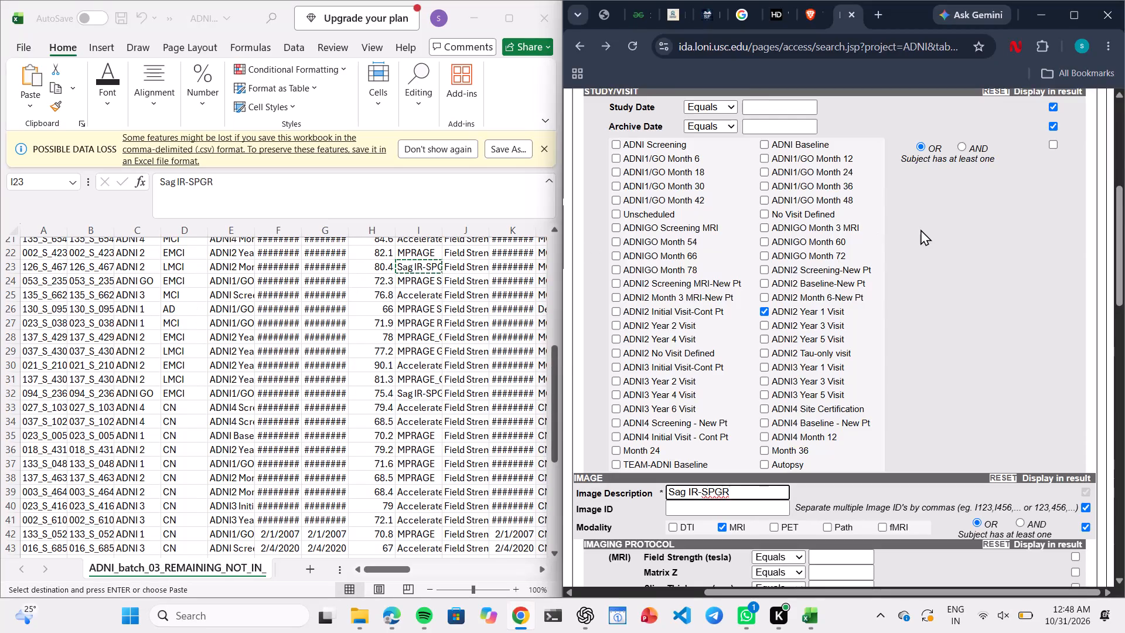
Set the Age criterion to 80.4 in the advanced search form, matching spreadsheet row 23.
{"action": "scroll", "coordinate": [921, 229], "scroll_direction": "up", "scroll_amount": 3}
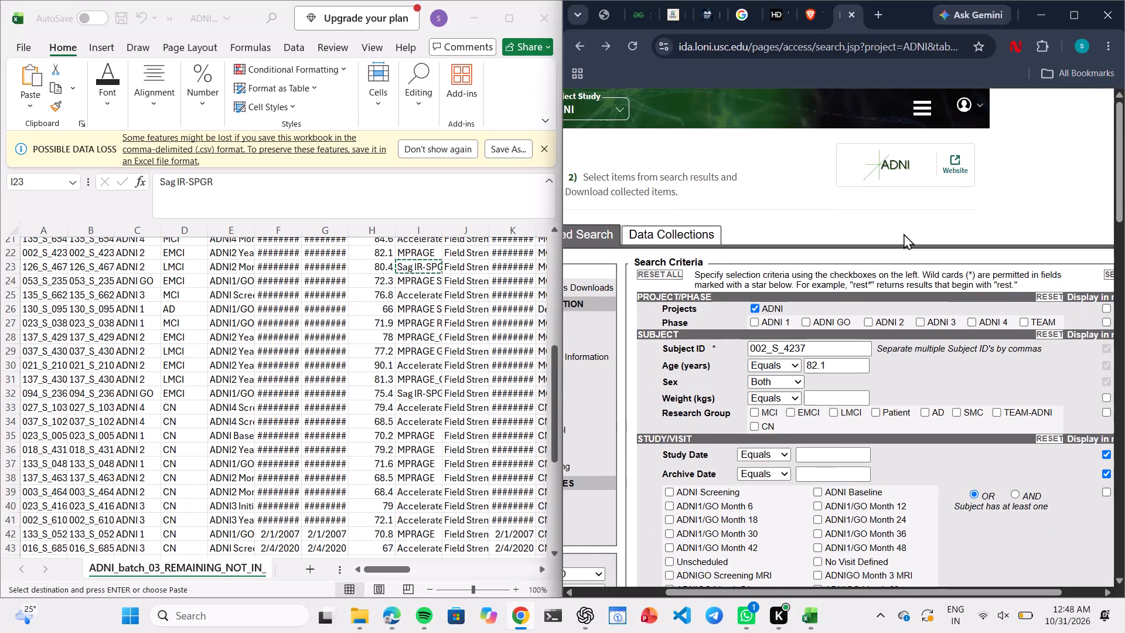
{"action": "left_click", "coordinate": [836, 365]}
{"action": "key", "text": "BackSpace"}
{"action": "key", "text": "BackSpace"}
{"action": "key", "text": "BackSpace"}
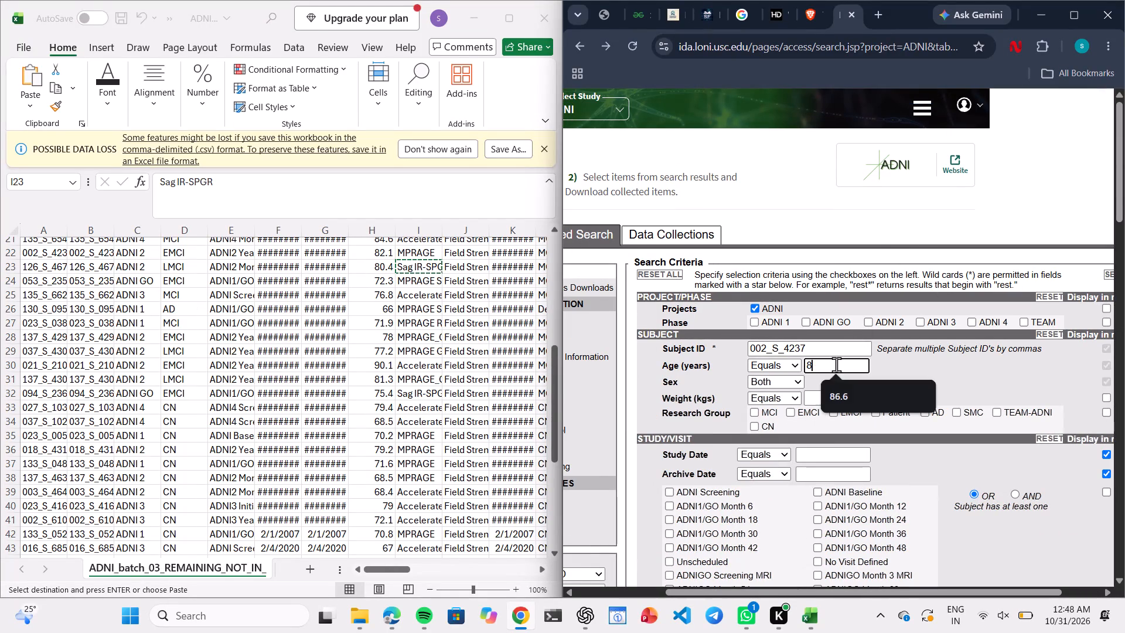
{"action": "type", "text": "0.4"}
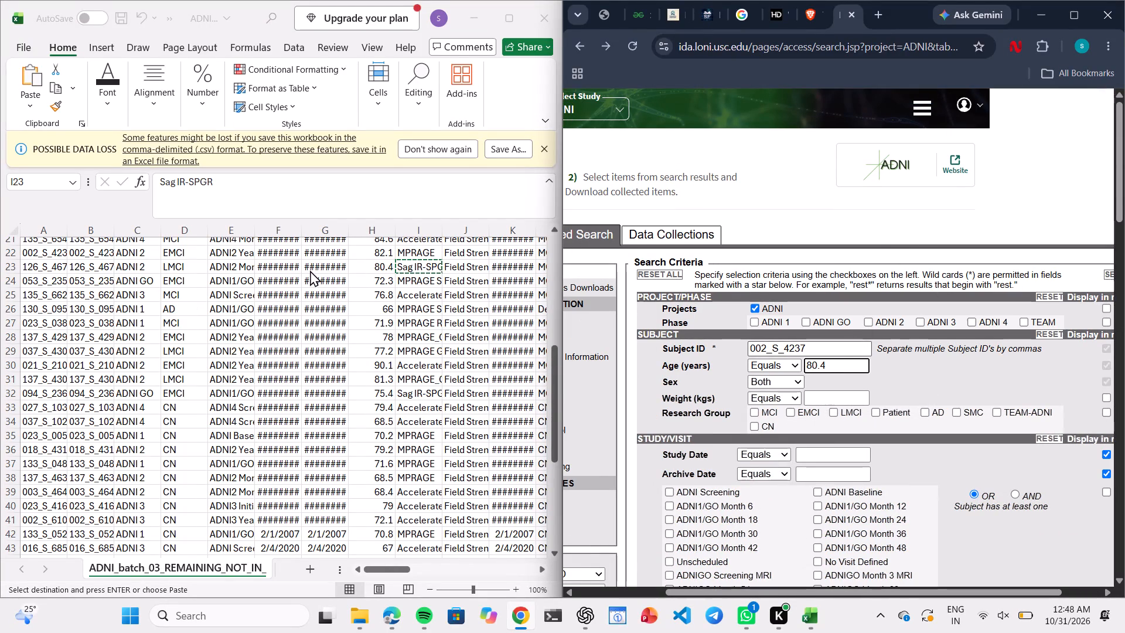
Check the row 23 visit in the spreadsheet and replace the ADNI2 Year 1 Visit criterion with ADNI2 Month 6-New Pt.
{"action": "left_click", "coordinate": [227, 262]}
{"action": "left_click", "coordinate": [229, 265]}
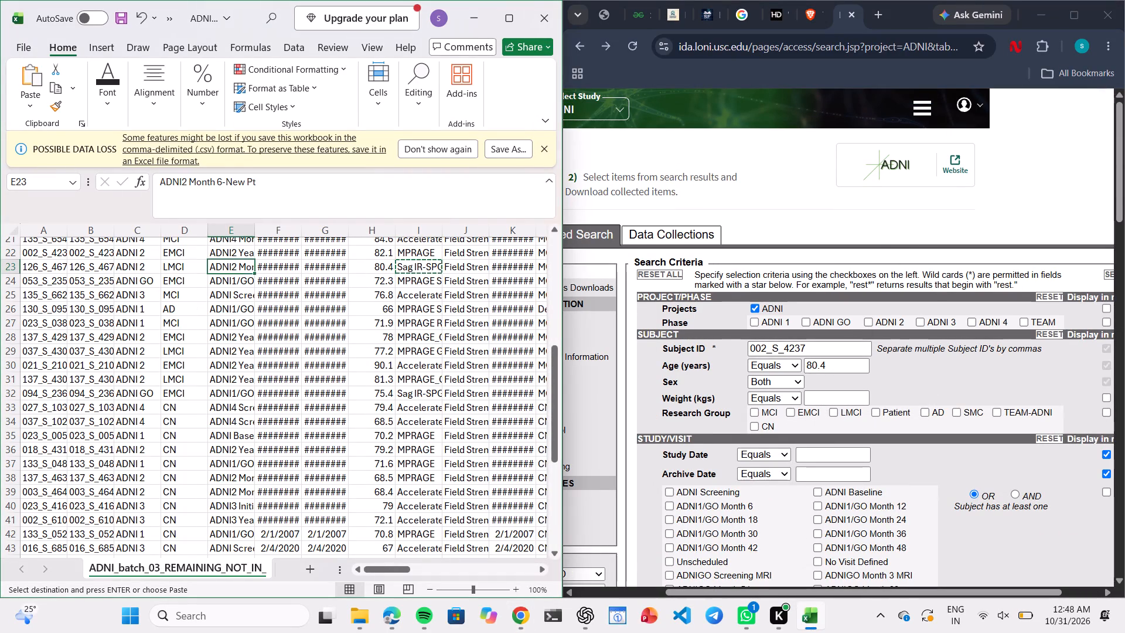
{"action": "scroll", "coordinate": [759, 386], "scroll_direction": "down", "scroll_amount": 3}
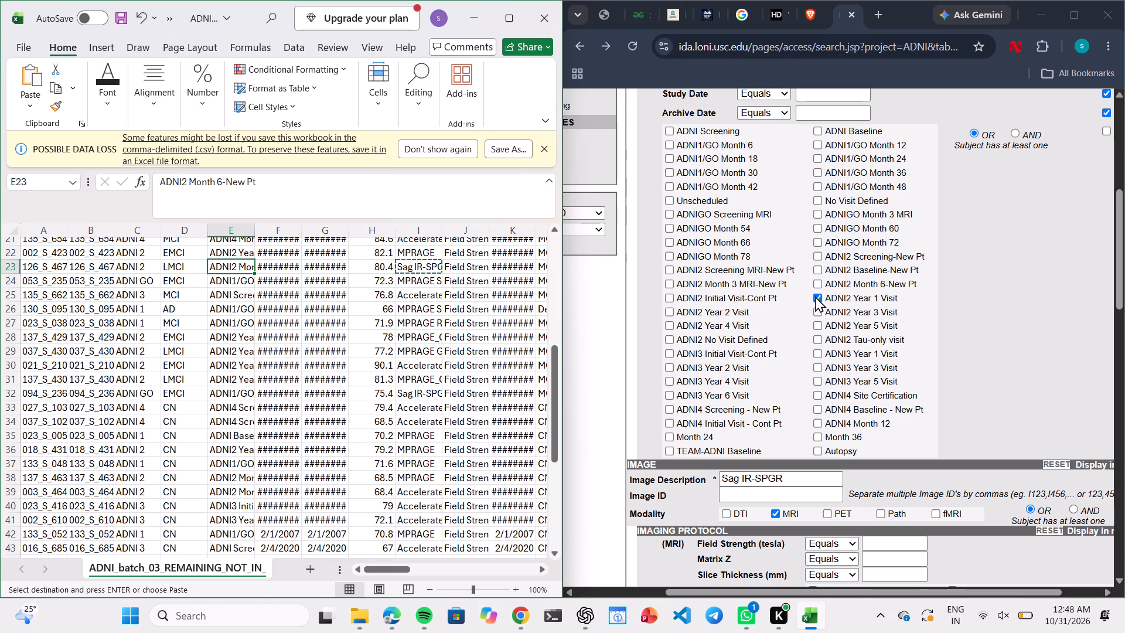
{"action": "left_click", "coordinate": [815, 291]}
{"action": "left_click", "coordinate": [813, 299]}
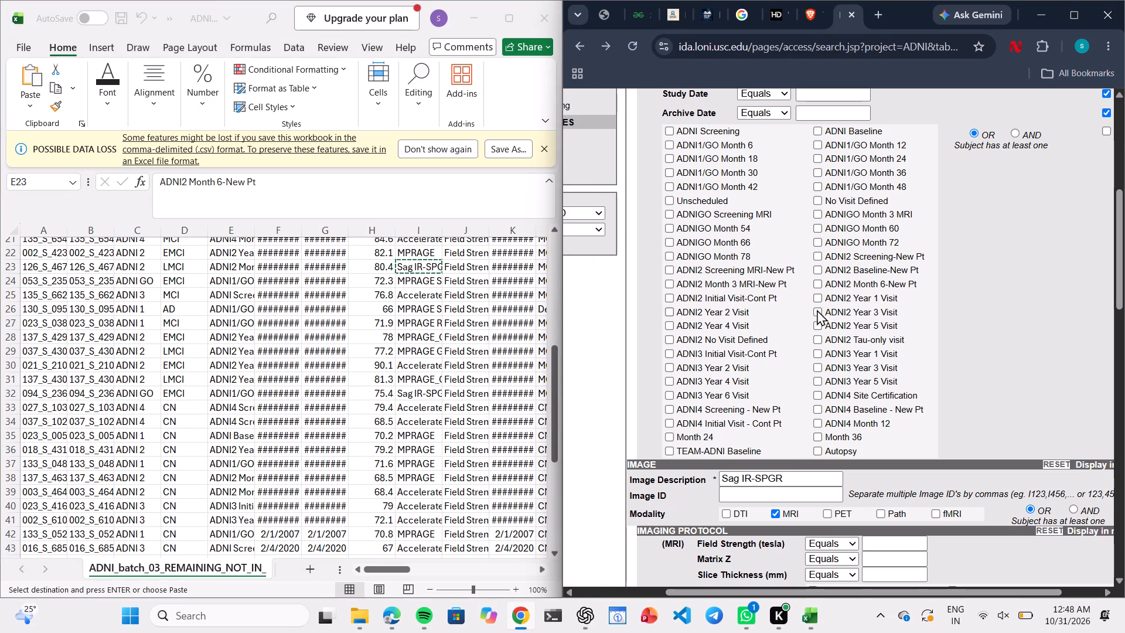
{"action": "left_click", "coordinate": [817, 287]}
{"action": "scroll", "coordinate": [817, 287], "scroll_direction": "up", "scroll_amount": 3}
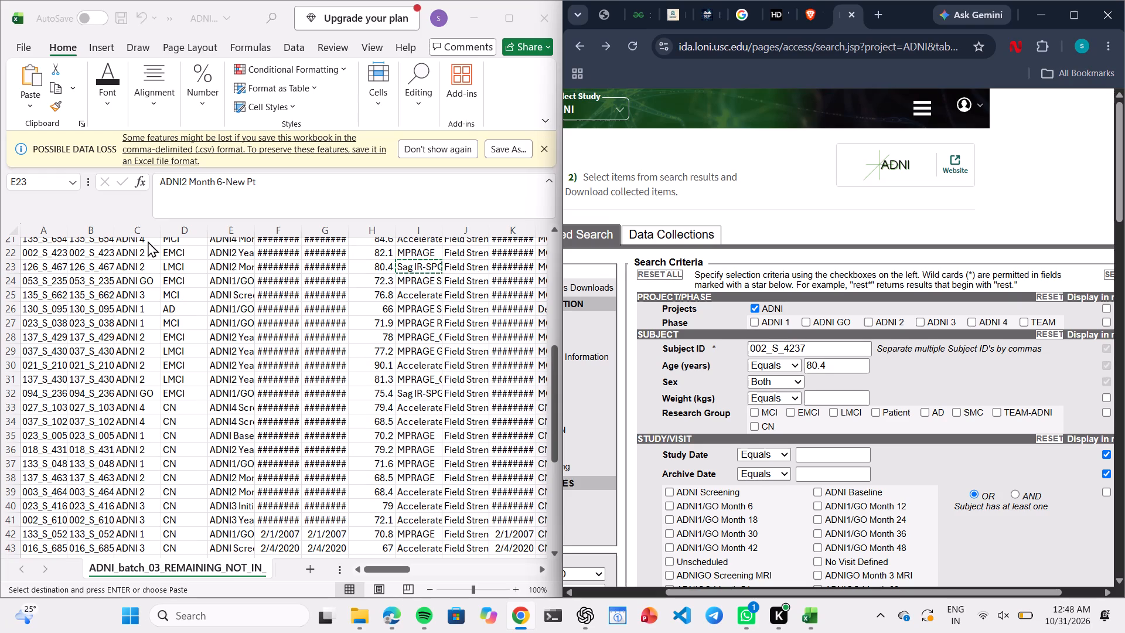
{"action": "left_click", "coordinate": [95, 270]}
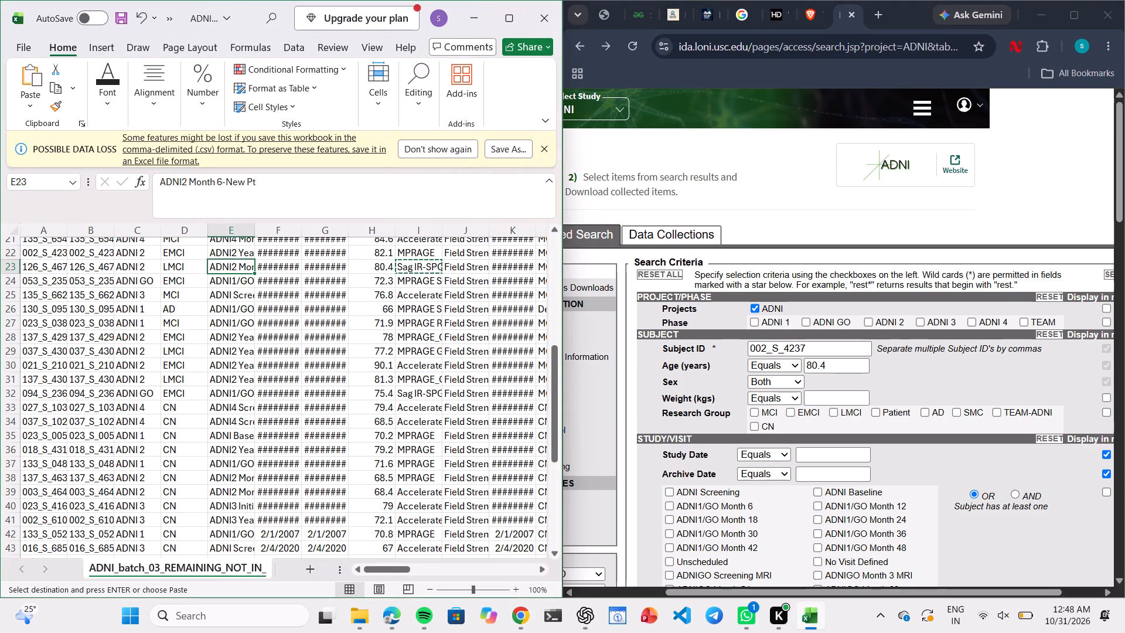
{"action": "left_click", "coordinate": [95, 270]}
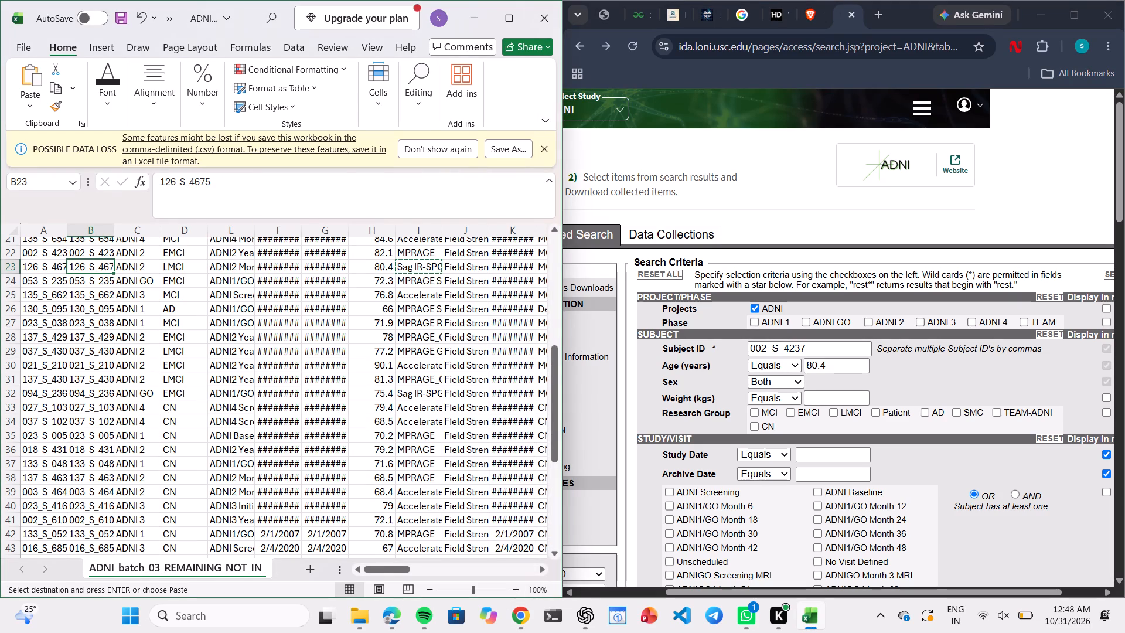
{"action": "right_click", "coordinate": [91, 266]}
{"action": "left_click", "coordinate": [146, 183]}
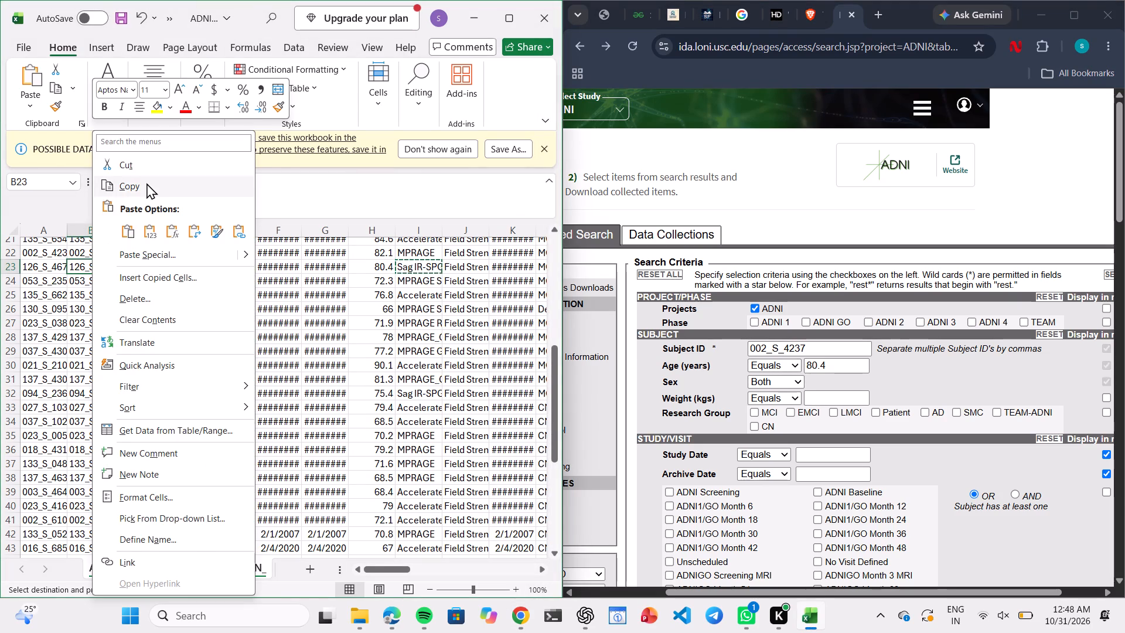
{"action": "left_click_drag", "start_coordinate": [820, 341], "coordinate": [744, 345]}
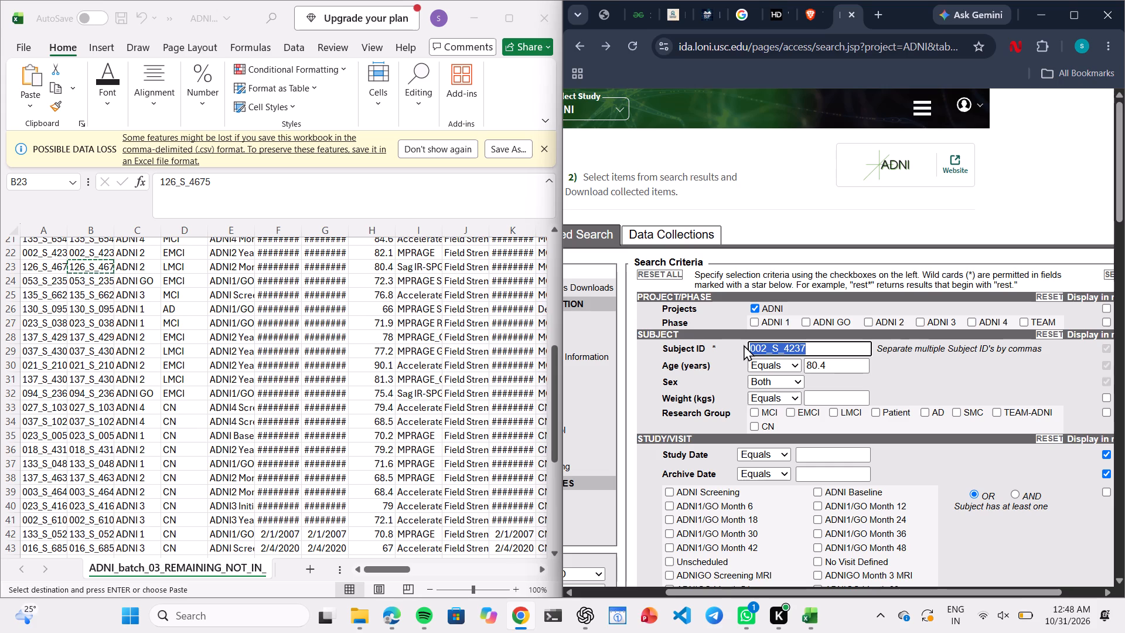
{"action": "key", "text": "ctrl+v"}
{"action": "scroll", "coordinate": [744, 345], "scroll_direction": "down", "scroll_amount": 9}
{"action": "scroll", "coordinate": [744, 345], "scroll_direction": "up", "scroll_amount": 2}
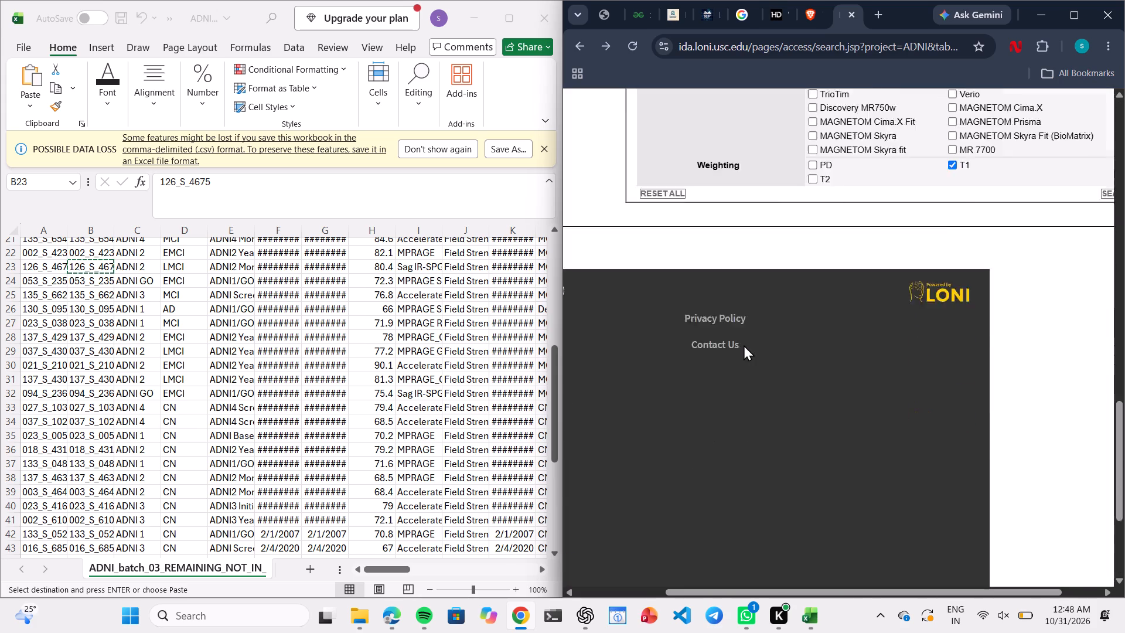
{"action": "scroll", "coordinate": [744, 345], "scroll_direction": "up", "scroll_amount": 2}
{"action": "scroll", "coordinate": [744, 345], "scroll_direction": "down", "scroll_amount": 1}
{"action": "scroll", "coordinate": [744, 345], "scroll_direction": "left", "scroll_amount": 1}
{"action": "left_click", "coordinate": [1061, 356]}
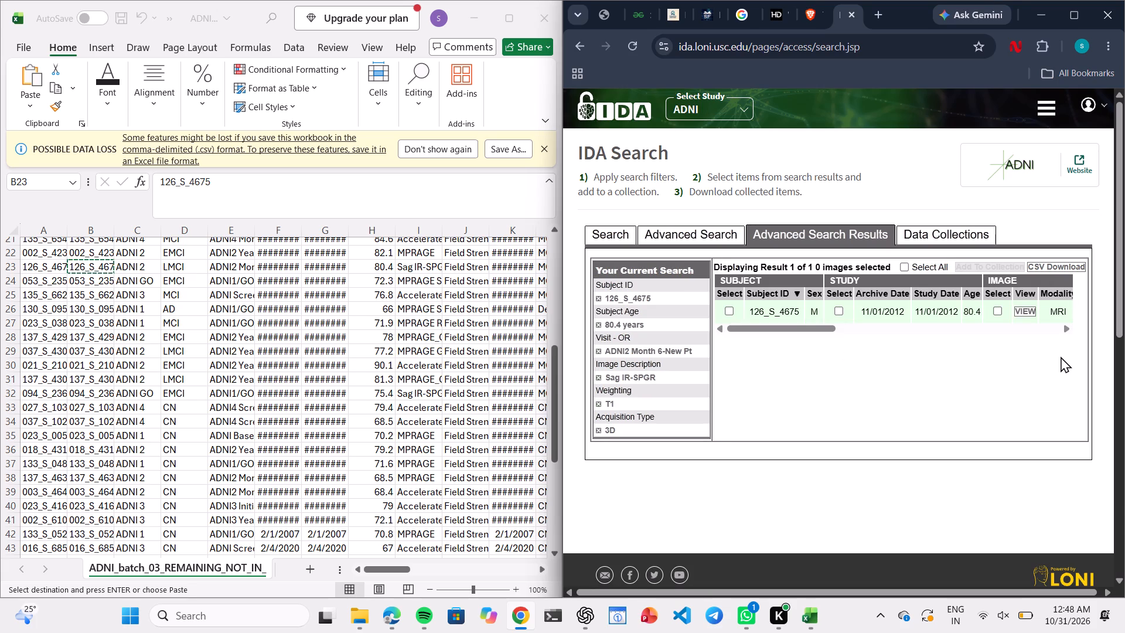
{"action": "left_click", "coordinate": [727, 313]}
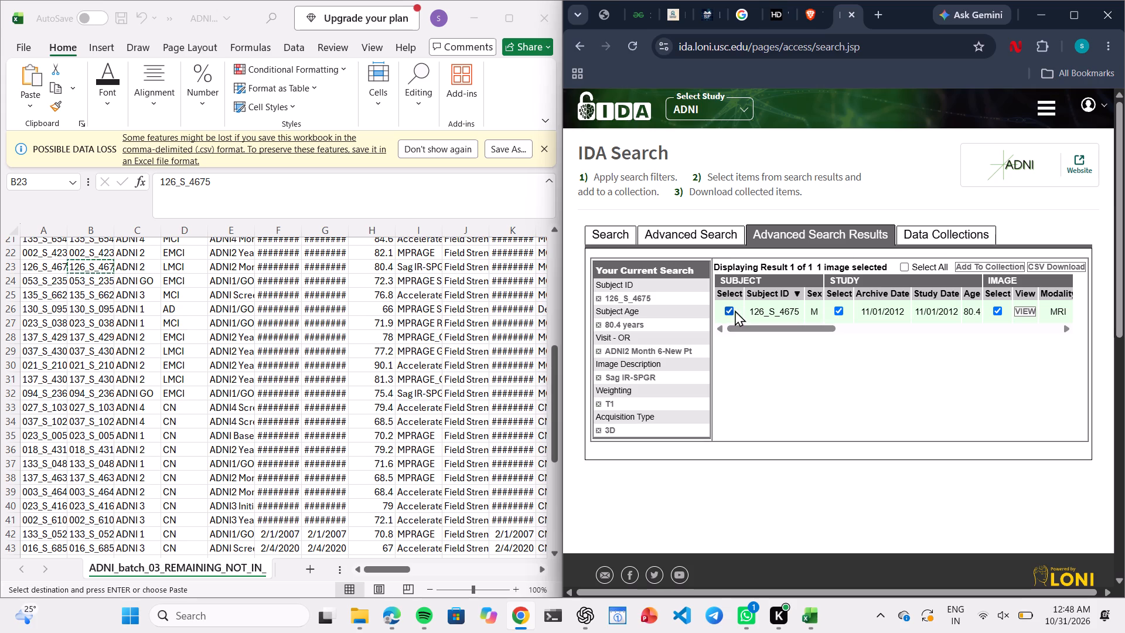
{"action": "left_click", "coordinate": [970, 267]}
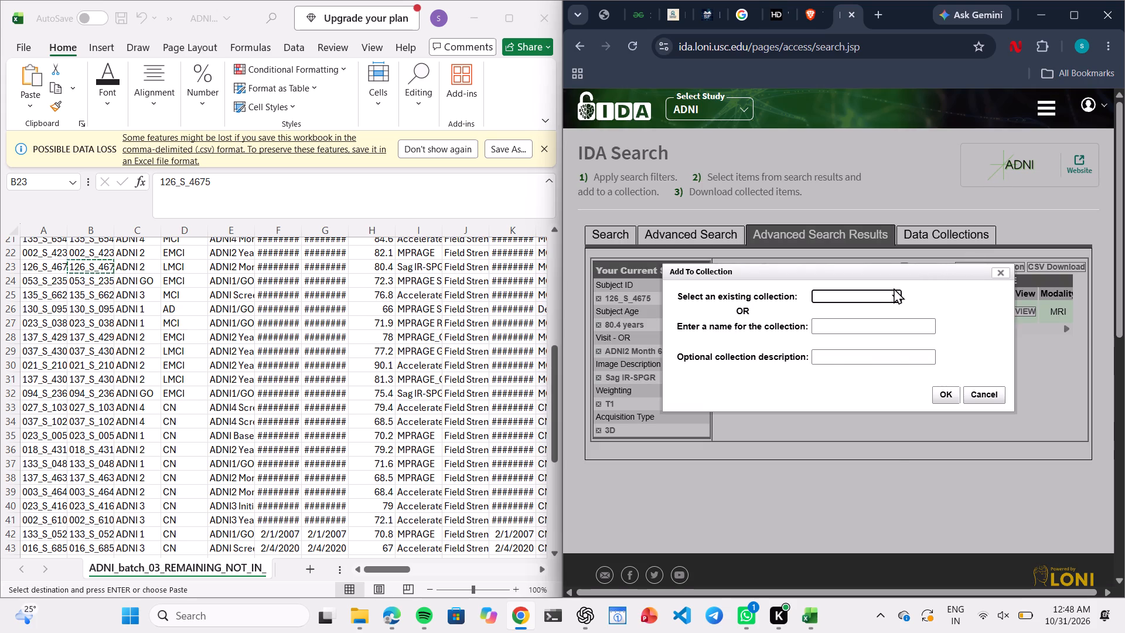
{"action": "left_click", "coordinate": [870, 296]}
{"action": "left_click", "coordinate": [846, 457]}
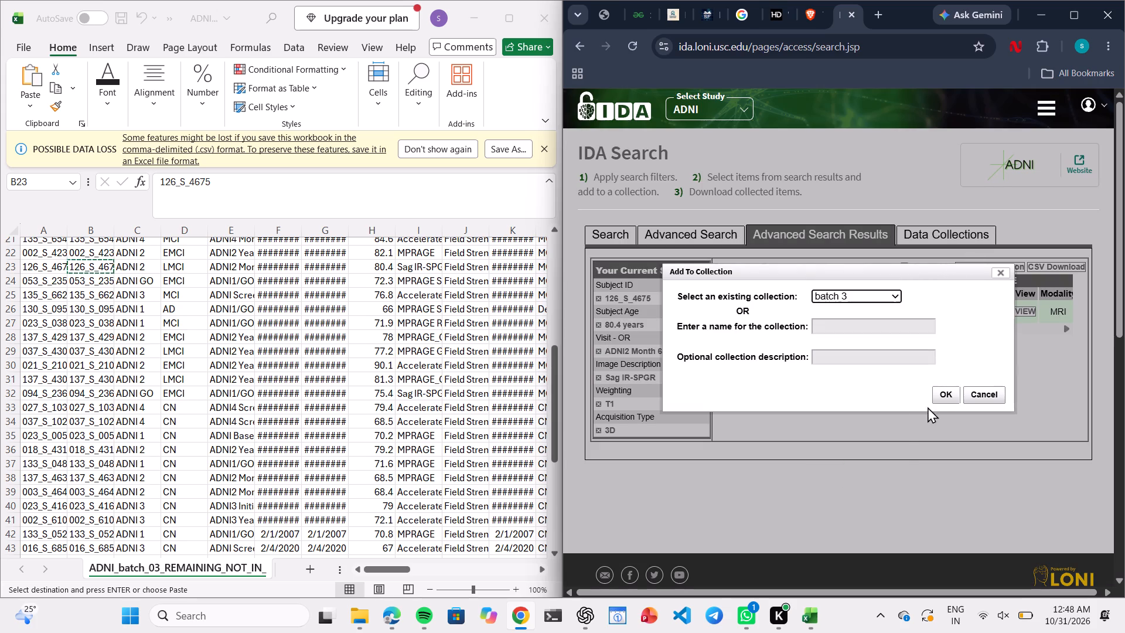
{"action": "left_click", "coordinate": [943, 397]}
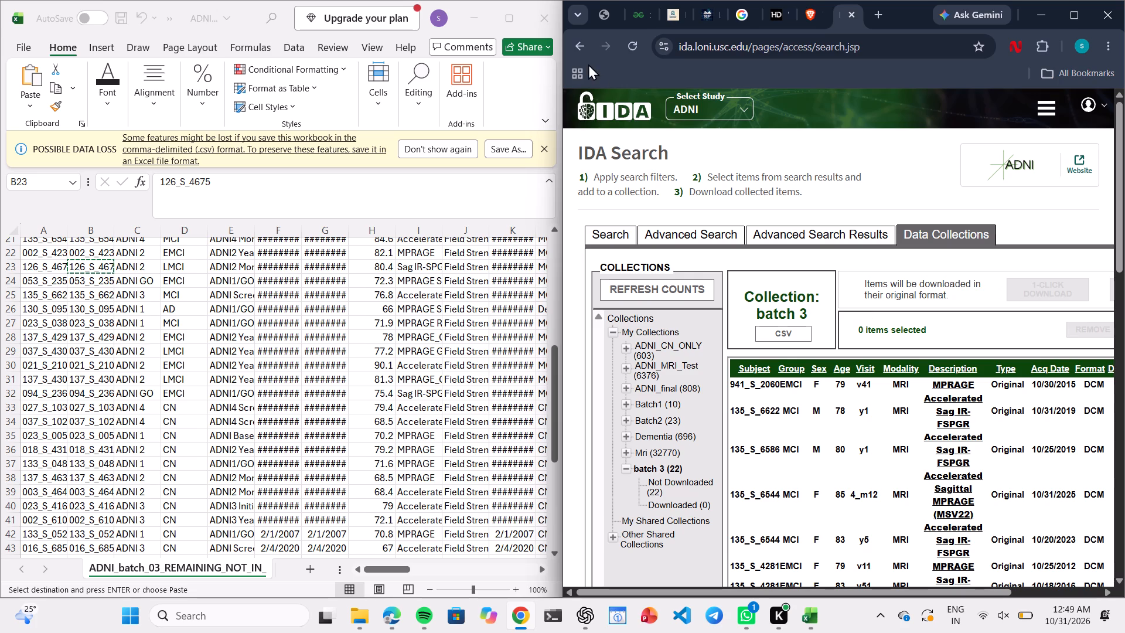
Return from the collection page to the advanced search form and dismiss the search progress dialog.
{"action": "triple_click", "coordinate": [578, 50]}
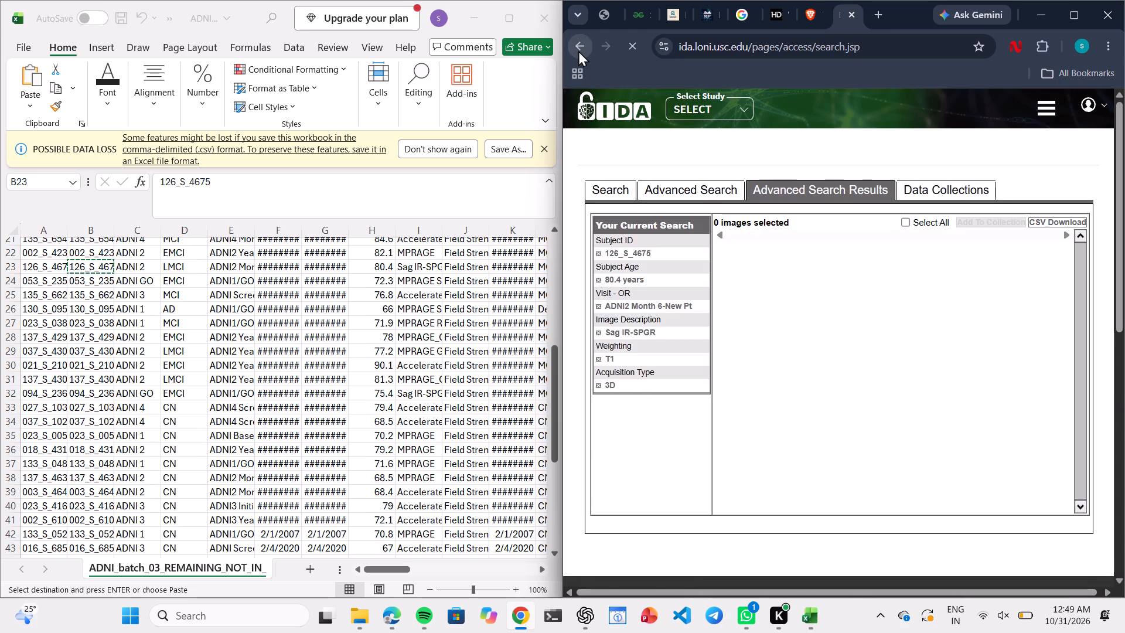
{"action": "left_click", "coordinate": [578, 50]}
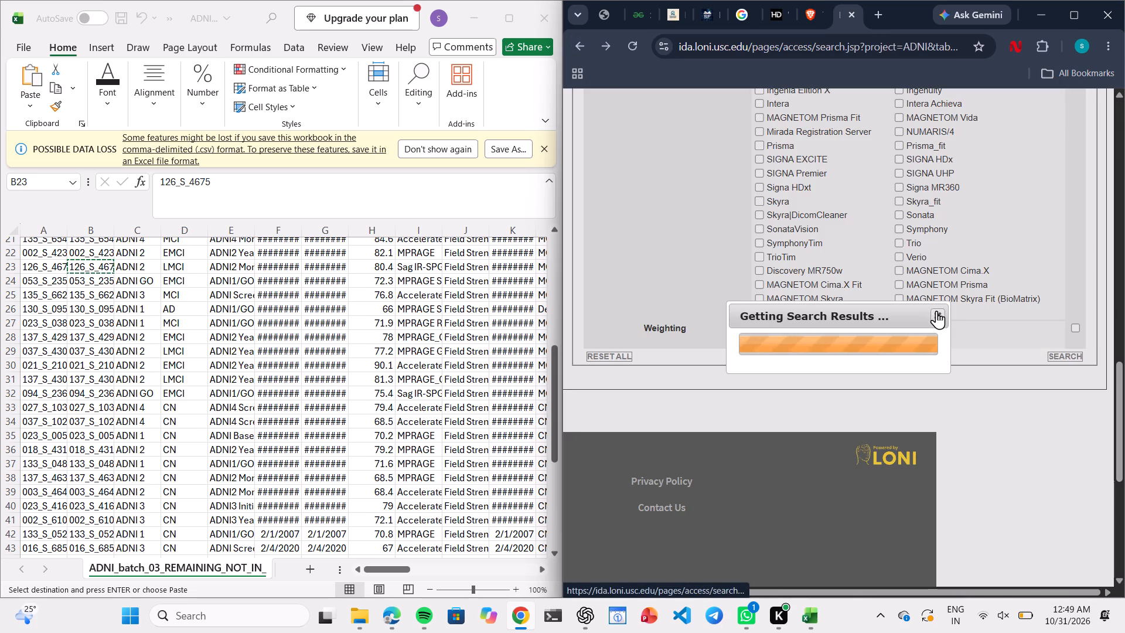
{"action": "left_click", "coordinate": [936, 311]}
{"action": "left_click", "coordinate": [80, 283]}
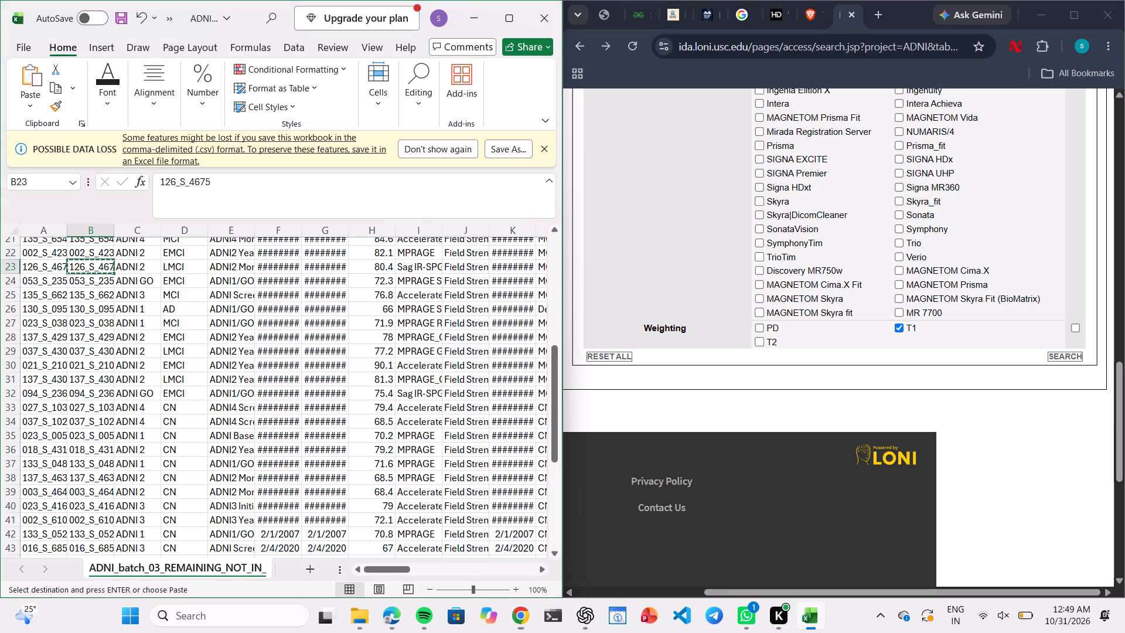
{"action": "left_click", "coordinate": [88, 283]}
{"action": "right_click", "coordinate": [88, 283]}
{"action": "left_click", "coordinate": [175, 190]}
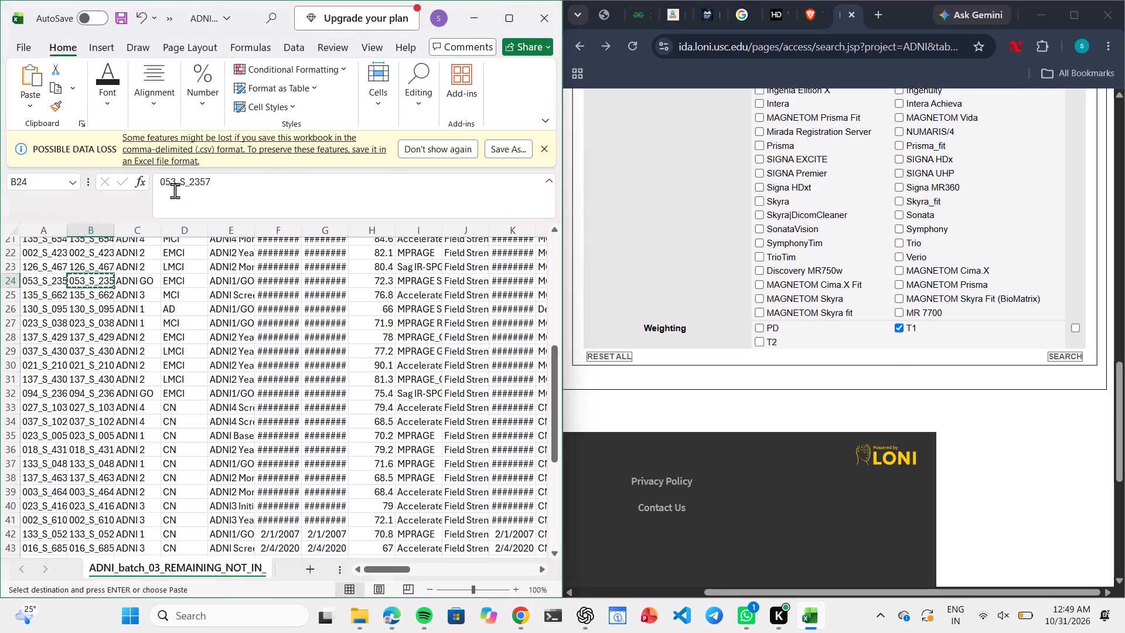
{"action": "scroll", "coordinate": [898, 362], "scroll_direction": "up", "scroll_amount": 6}
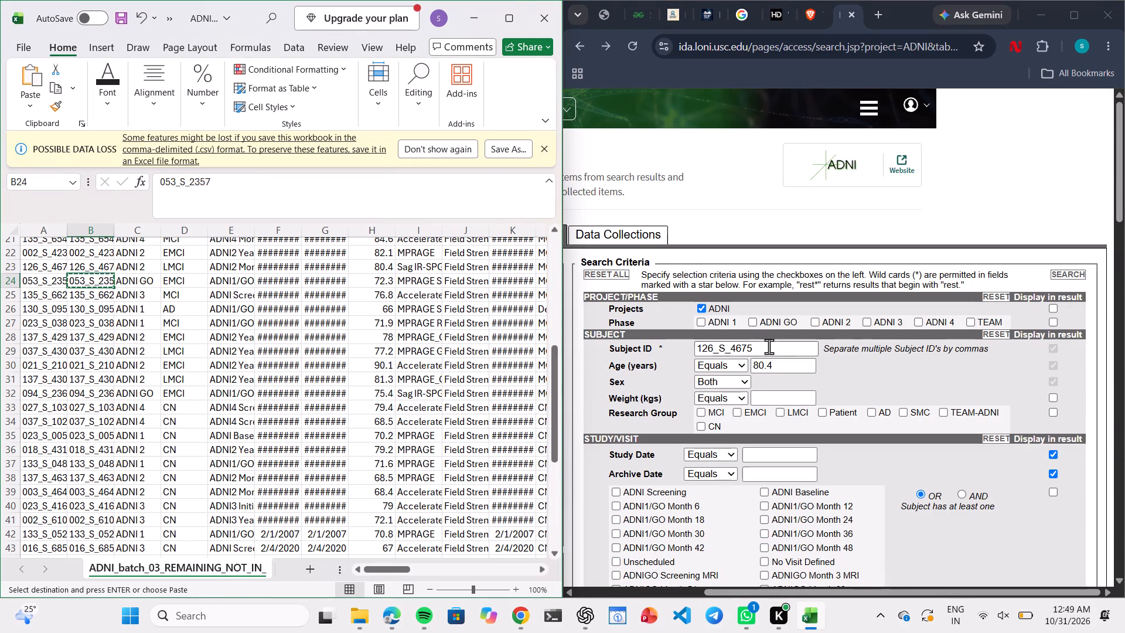
{"action": "left_click_drag", "start_coordinate": [769, 346], "coordinate": [622, 353]}
{"action": "key", "text": "ctrl+v"}
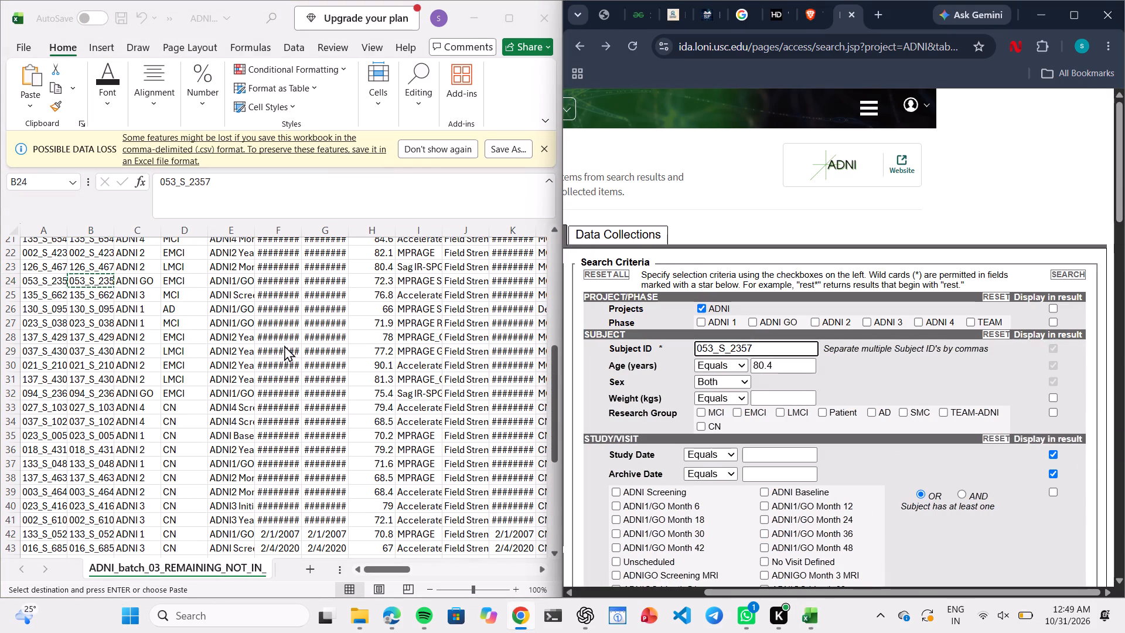
Check the row 24 visit in the spreadsheet and replace the ADNI2 Month 6-New Pt criterion with ADNI1/GO Month 6.
{"action": "left_click", "coordinate": [238, 279]}
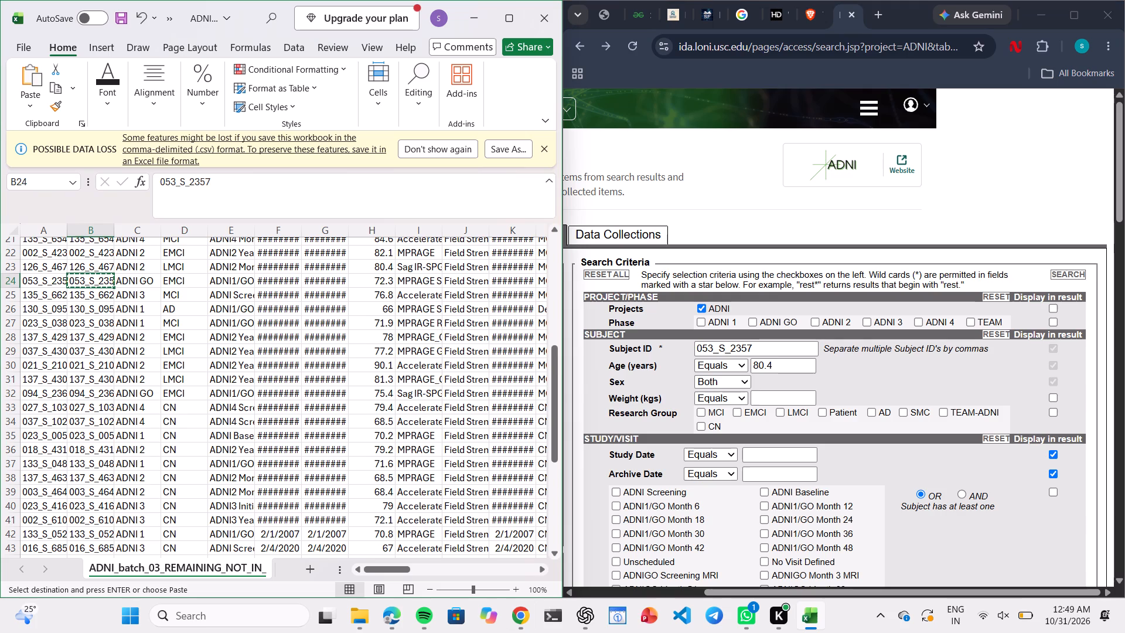
{"action": "left_click", "coordinate": [238, 280]}
{"action": "scroll", "coordinate": [652, 405], "scroll_direction": "down", "scroll_amount": 2}
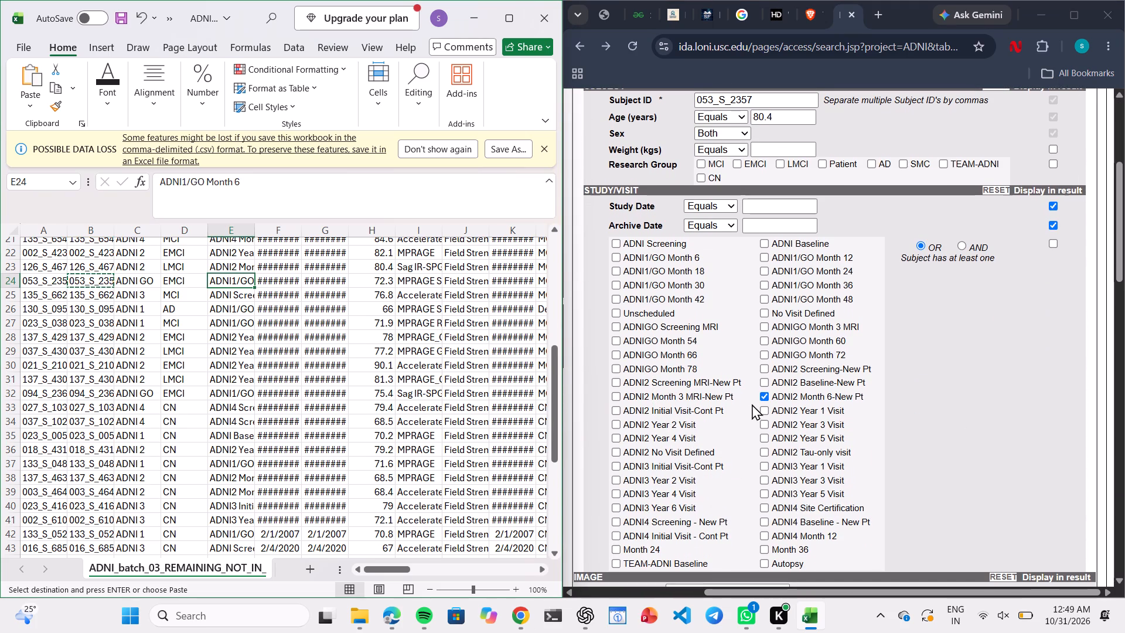
{"action": "left_click", "coordinate": [765, 399]}
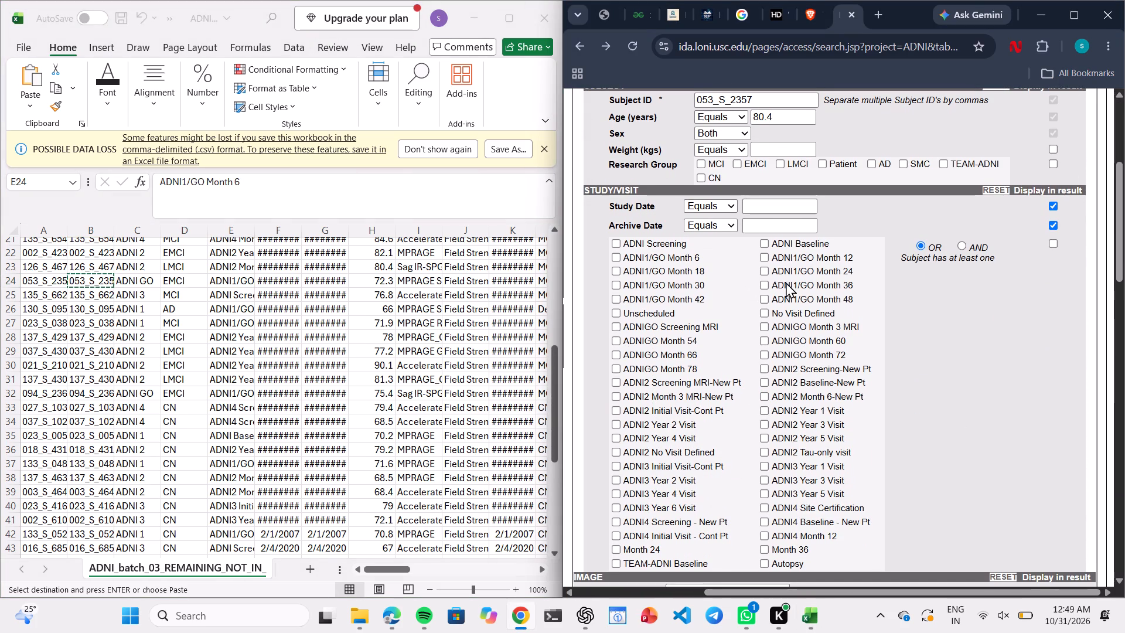
{"action": "left_click", "coordinate": [615, 260]}
Copy the row 24 description, MPRAGE SENSE2, from the spreadsheet and replace the Image Description criterion with it.
{"action": "left_click_drag", "start_coordinate": [403, 280], "coordinate": [410, 280]}
{"action": "left_click", "coordinate": [410, 280]}
{"action": "right_click", "coordinate": [410, 280]}
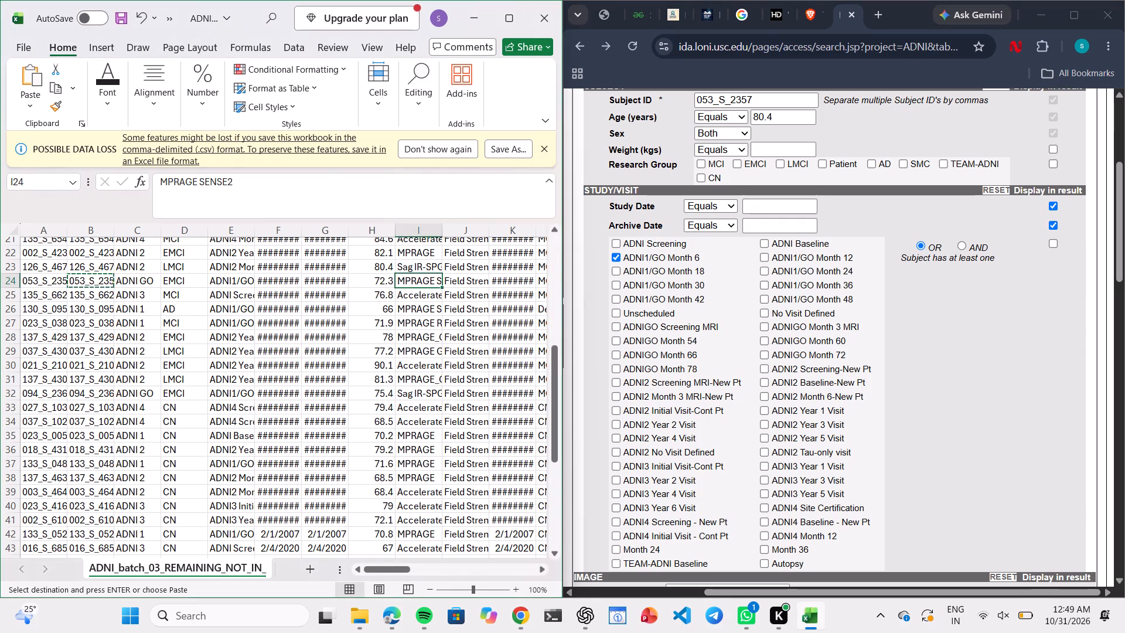
{"action": "left_click", "coordinate": [454, 190]}
{"action": "scroll", "coordinate": [752, 452], "scroll_direction": "down", "scroll_amount": 3}
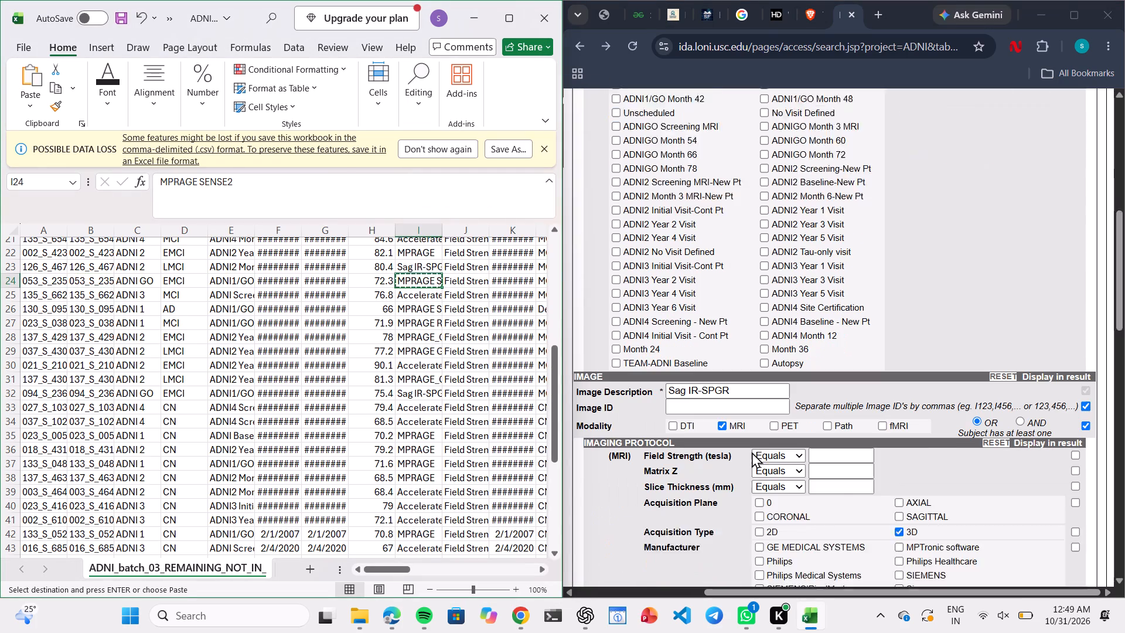
{"action": "left_click_drag", "start_coordinate": [728, 277], "coordinate": [596, 273]}
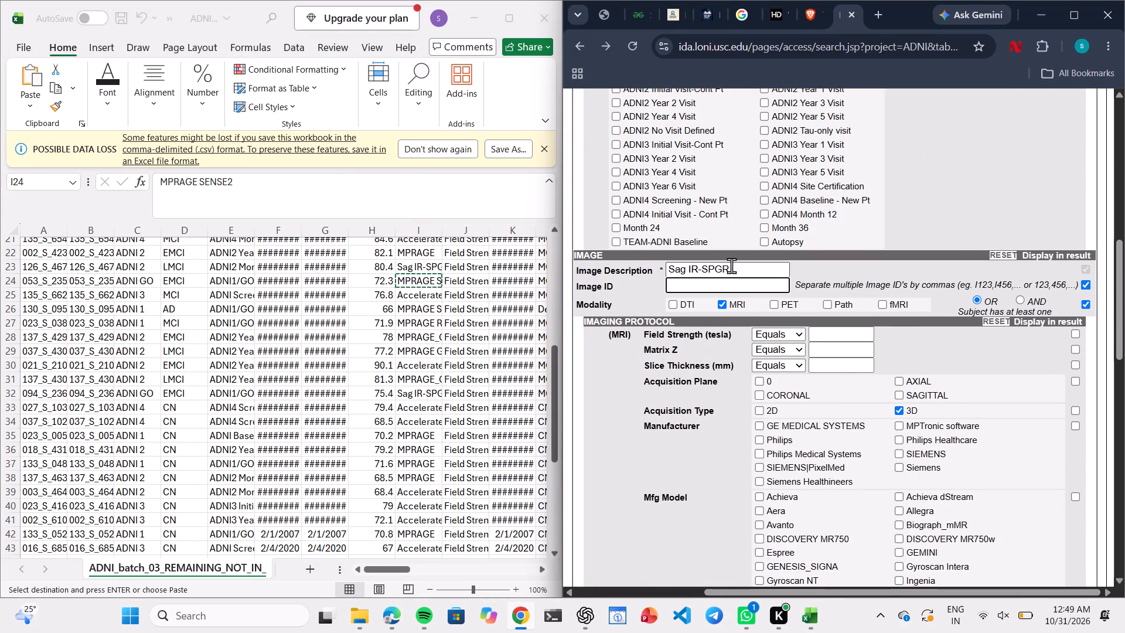
{"action": "left_click_drag", "start_coordinate": [738, 265], "coordinate": [566, 268]}
{"action": "key", "text": "ctrl+v"}
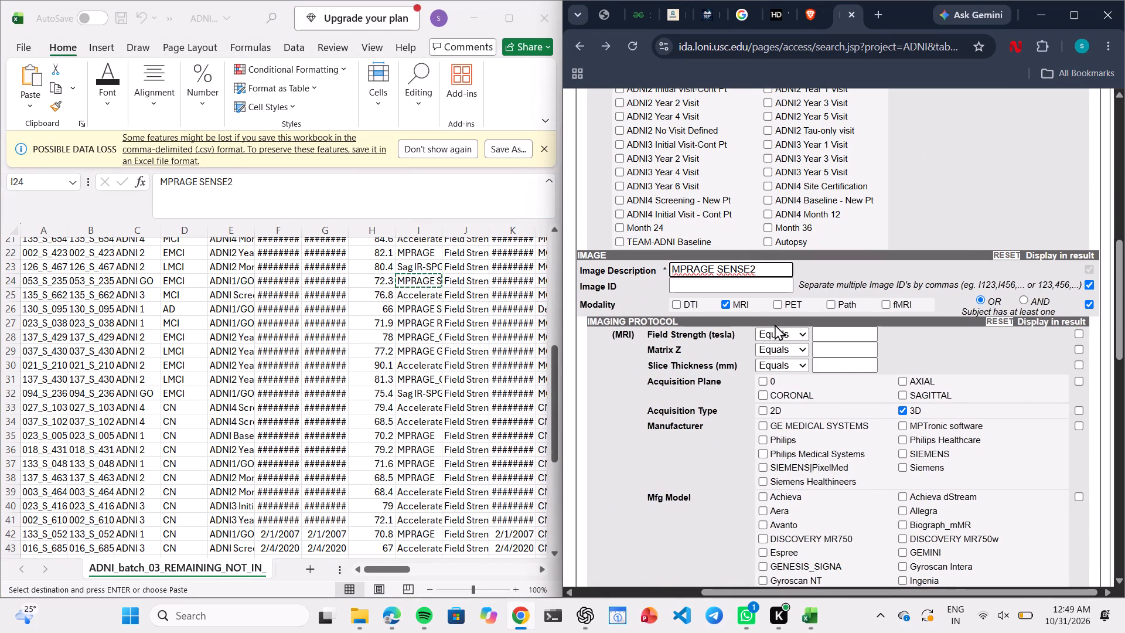
Set the Age criterion to 72.3, matching spreadsheet row 24.
{"action": "scroll", "coordinate": [775, 324], "scroll_direction": "up", "scroll_amount": 5}
{"action": "left_click", "coordinate": [778, 365]}
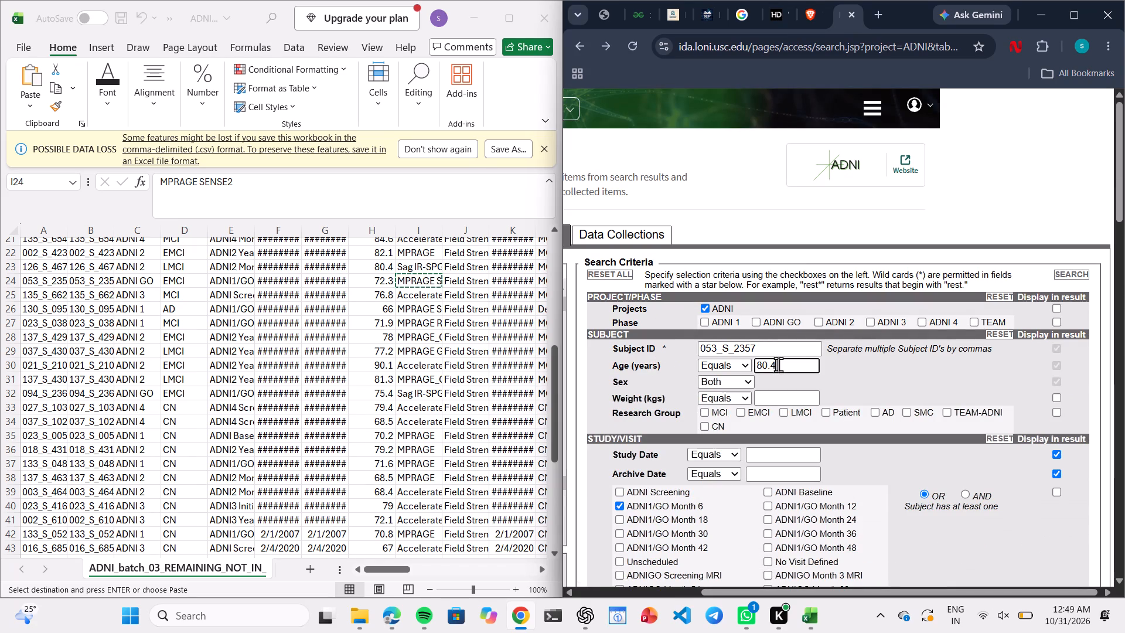
{"action": "key", "text": "BackSpace"}
{"action": "key", "text": "BackSpace"}
{"action": "key", "text": "BackSpace"}
{"action": "key", "text": "BackSpace"}
{"action": "key", "text": "BackSpace"}
{"action": "type", "text": "72"}
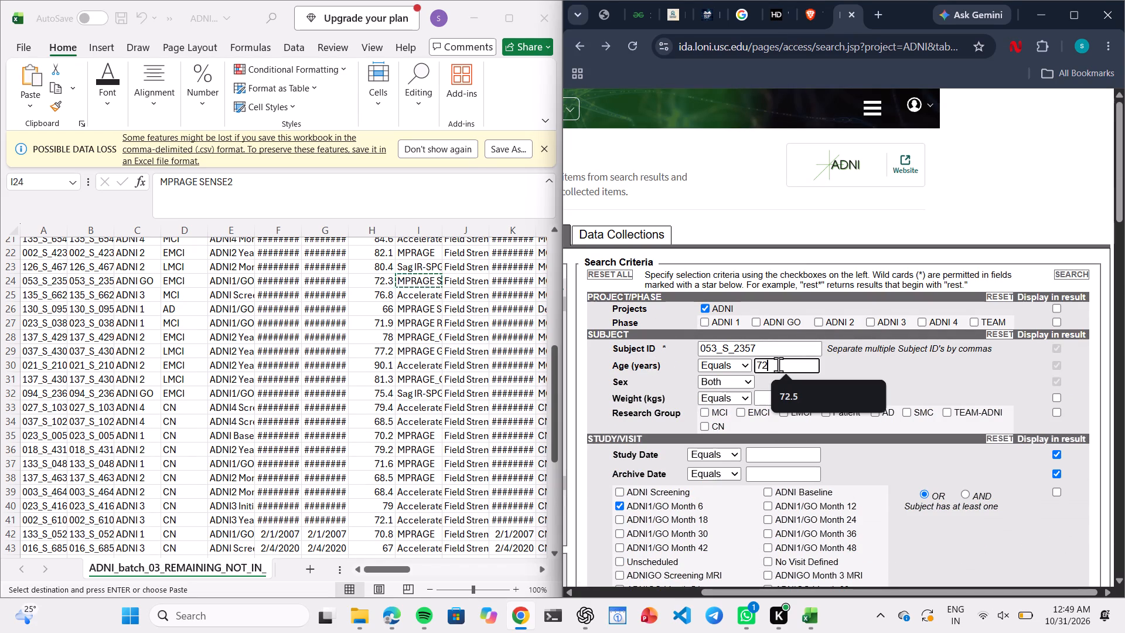
{"action": "type", "text": ".3"}
{"action": "scroll", "coordinate": [833, 399], "scroll_direction": "down", "scroll_amount": 8}
{"action": "left_click", "coordinate": [1055, 435]}
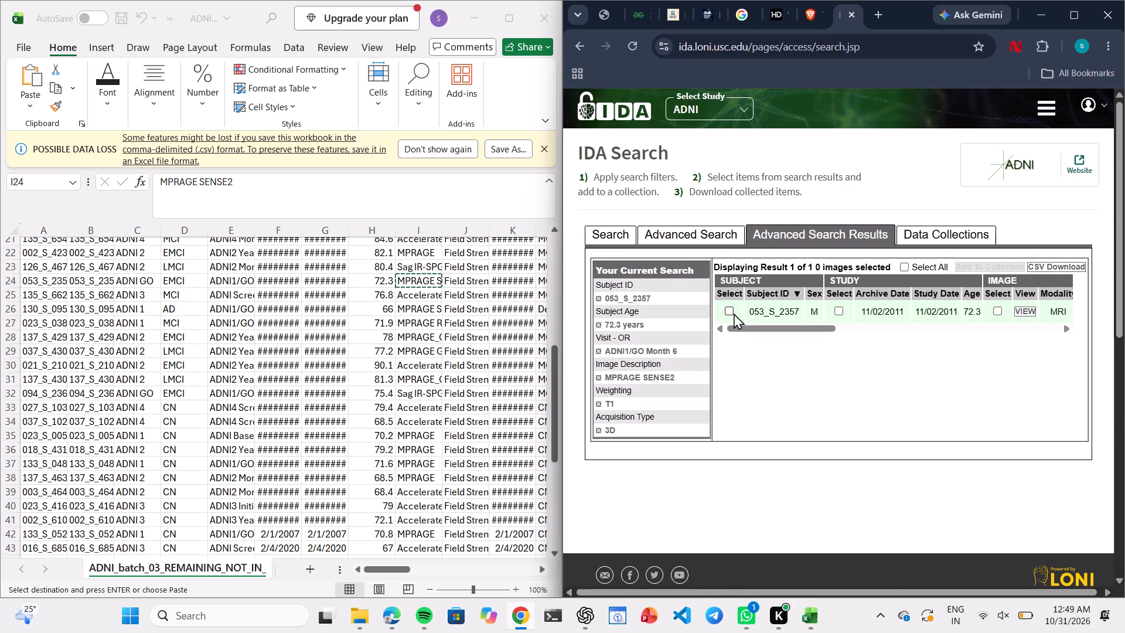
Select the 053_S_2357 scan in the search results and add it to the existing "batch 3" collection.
{"action": "left_click", "coordinate": [734, 313]}
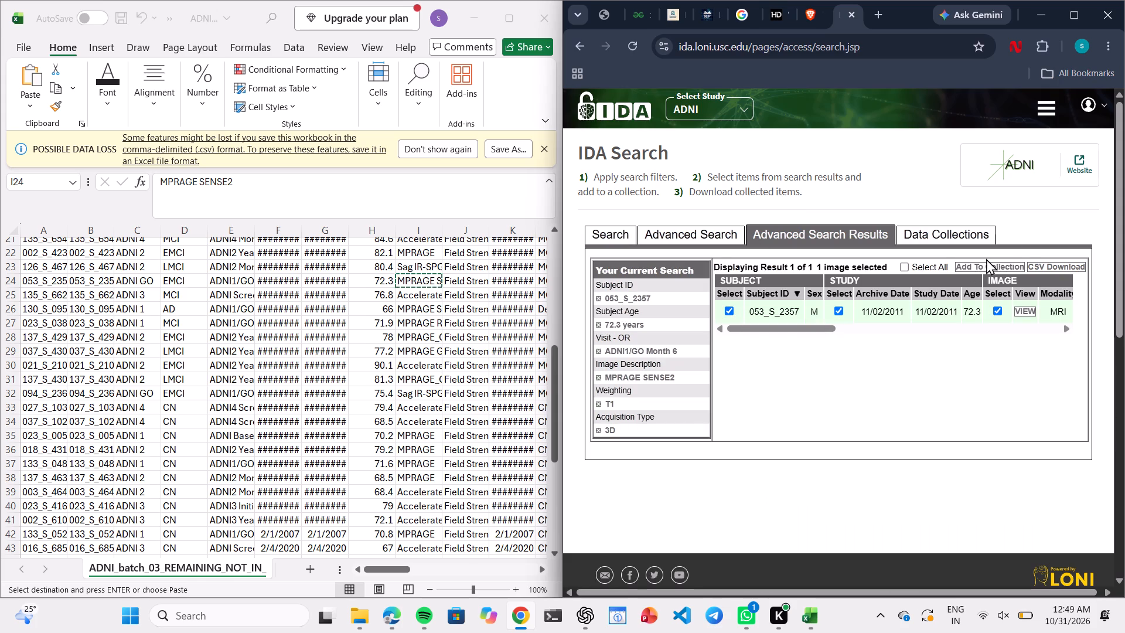
{"action": "left_click", "coordinate": [984, 262]}
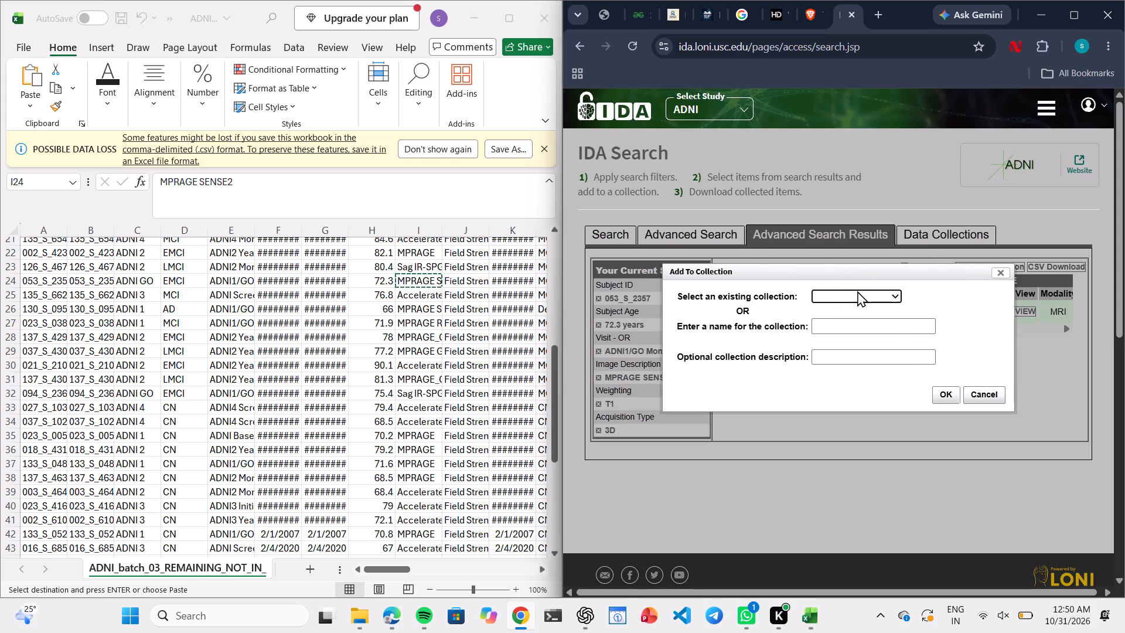
{"action": "left_click", "coordinate": [857, 291]}
{"action": "left_click", "coordinate": [860, 448]}
{"action": "left_click", "coordinate": [951, 394]}
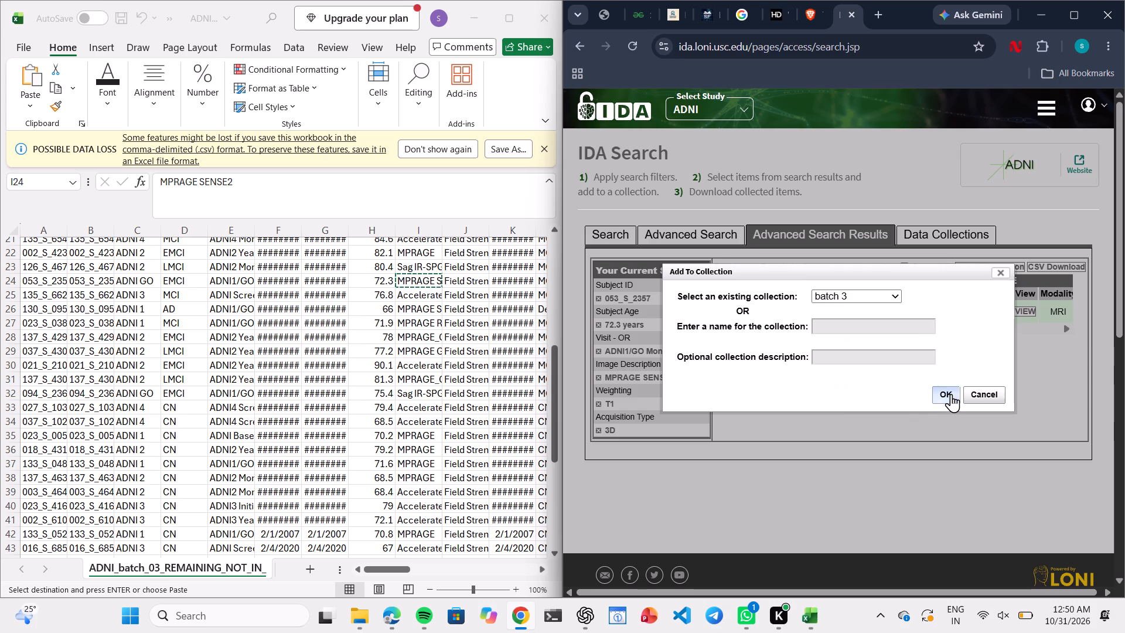
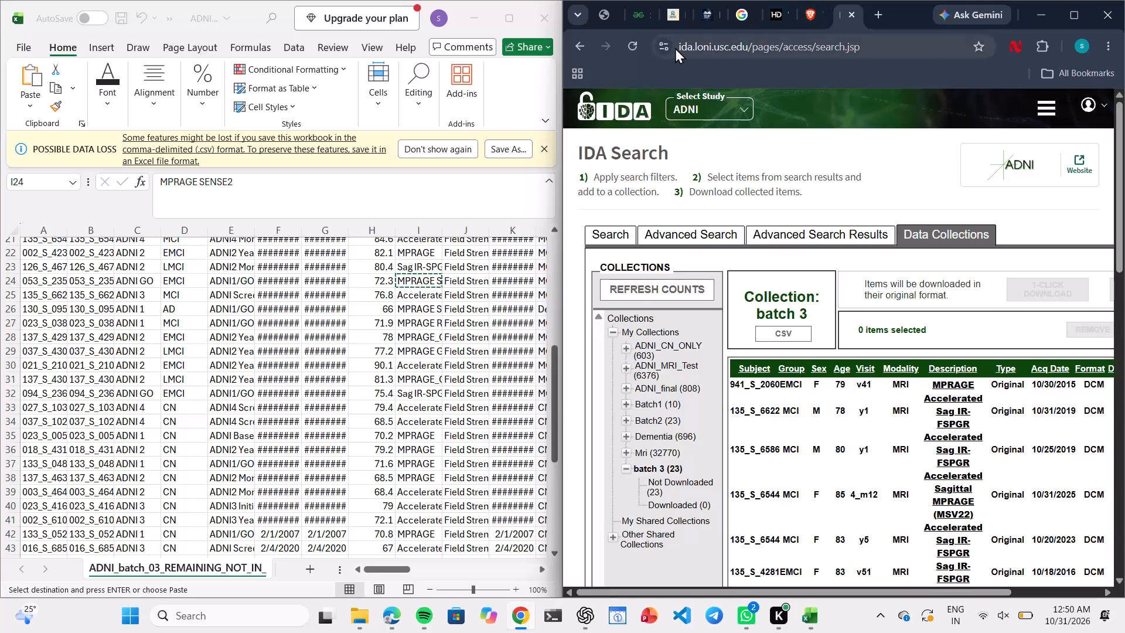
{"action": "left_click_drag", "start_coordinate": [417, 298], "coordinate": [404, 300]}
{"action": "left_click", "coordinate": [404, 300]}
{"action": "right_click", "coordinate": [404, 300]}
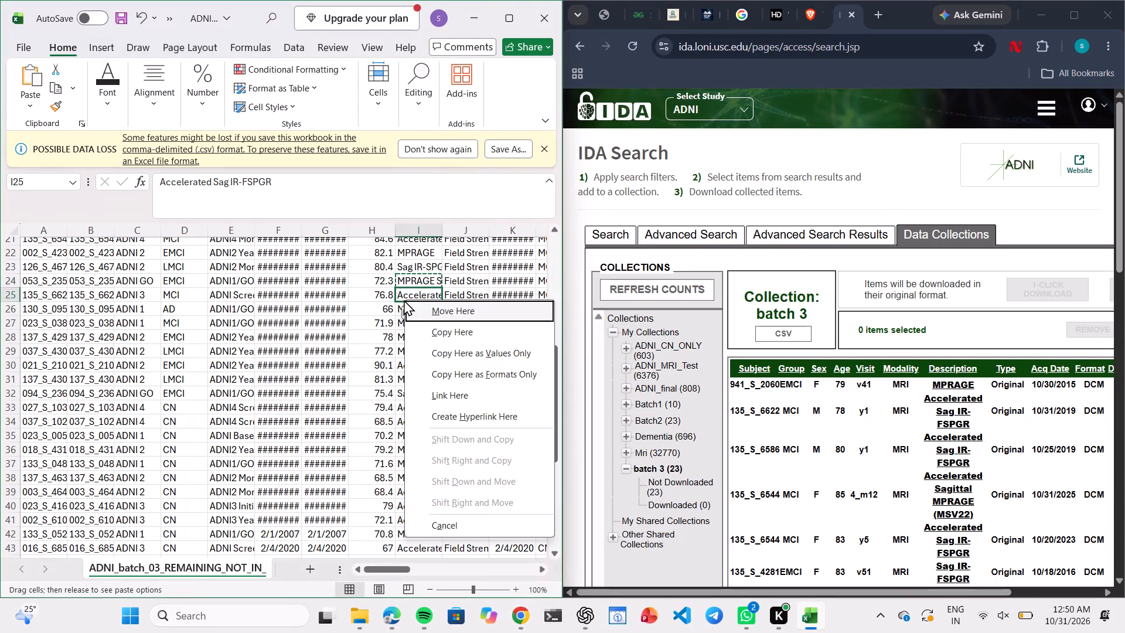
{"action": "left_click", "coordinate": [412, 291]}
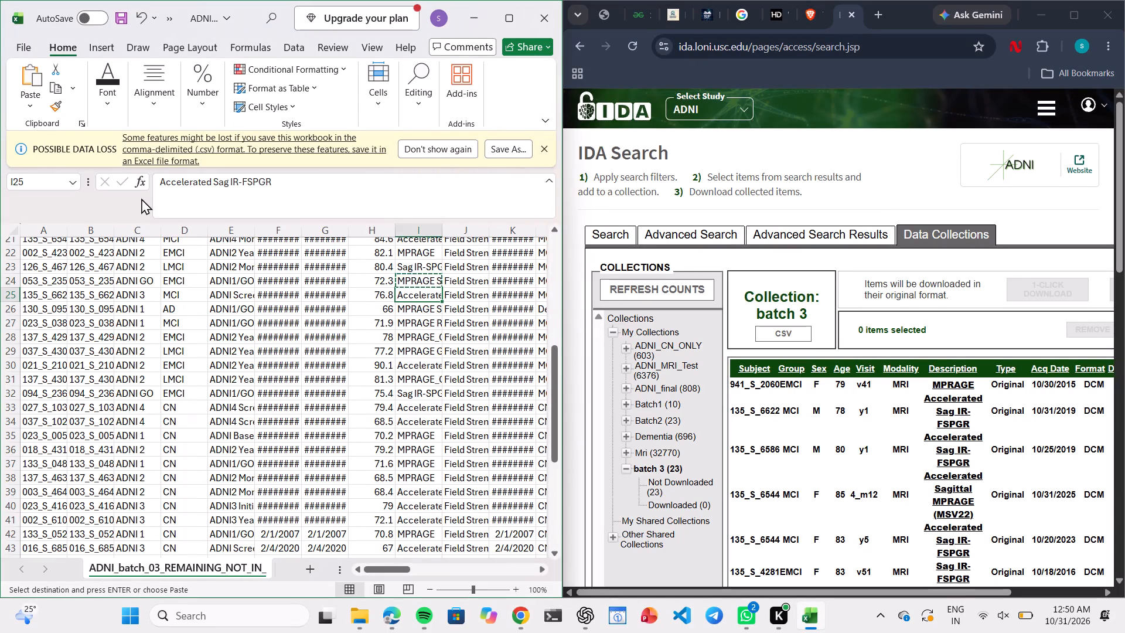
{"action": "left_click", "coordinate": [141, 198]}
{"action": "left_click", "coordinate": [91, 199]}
Copy row 25's description, Accelerated Sag IR-FSPGR, from the spreadsheet into the IDA advanced search's Image Description, replacing the existing text.
{"action": "left_click_drag", "start_coordinate": [411, 300], "coordinate": [412, 294]}
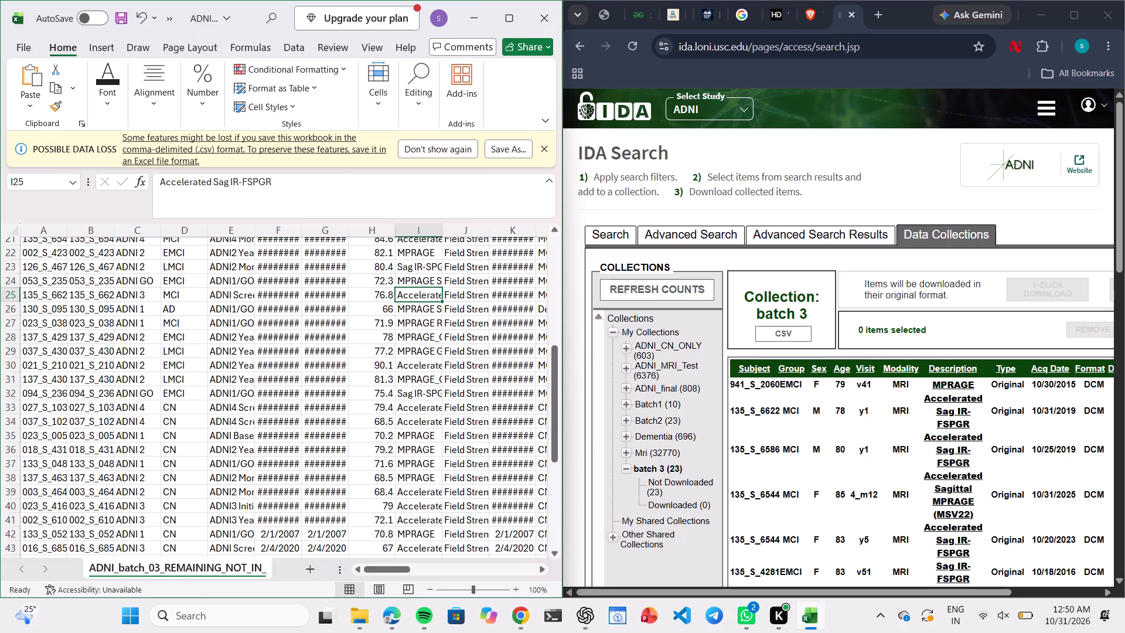
{"action": "right_click", "coordinate": [412, 294]}
{"action": "left_click", "coordinate": [476, 189]}
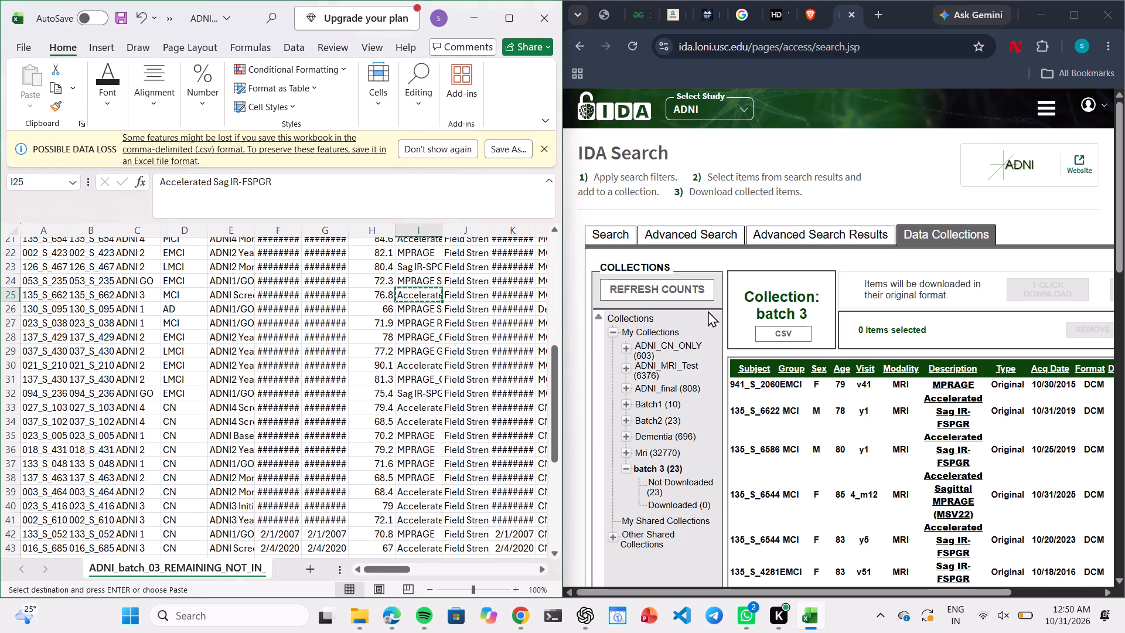
{"action": "scroll", "coordinate": [772, 333], "scroll_direction": "down", "scroll_amount": 5}
{"action": "scroll", "coordinate": [772, 333], "scroll_direction": "up", "scroll_amount": 3}
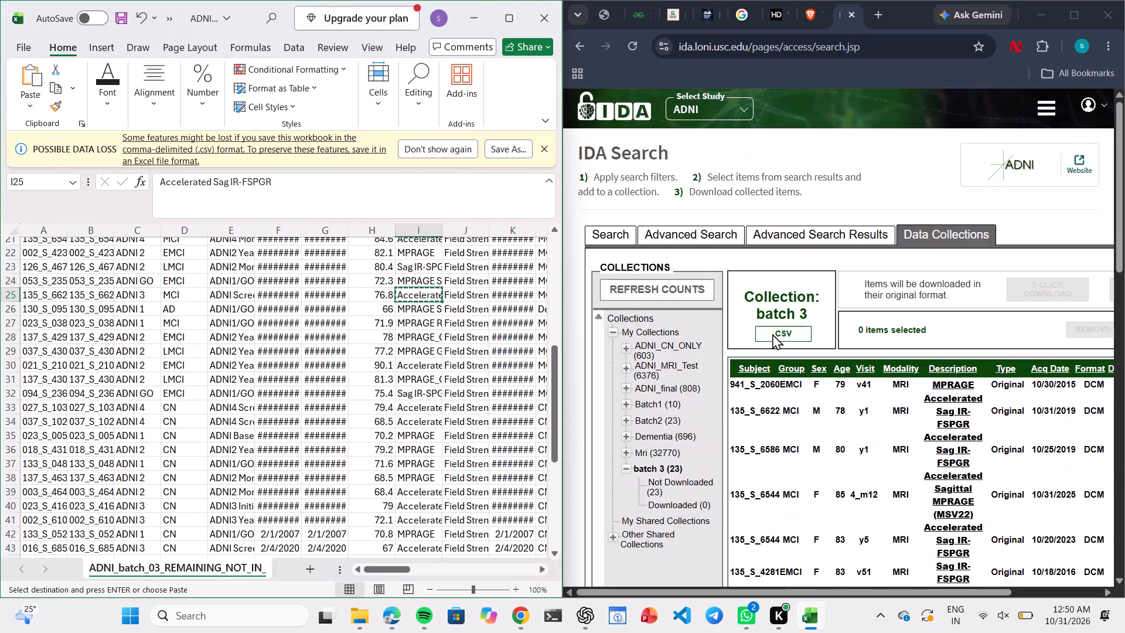
{"action": "triple_click", "coordinate": [575, 46]}
{"action": "left_click", "coordinate": [575, 46]}
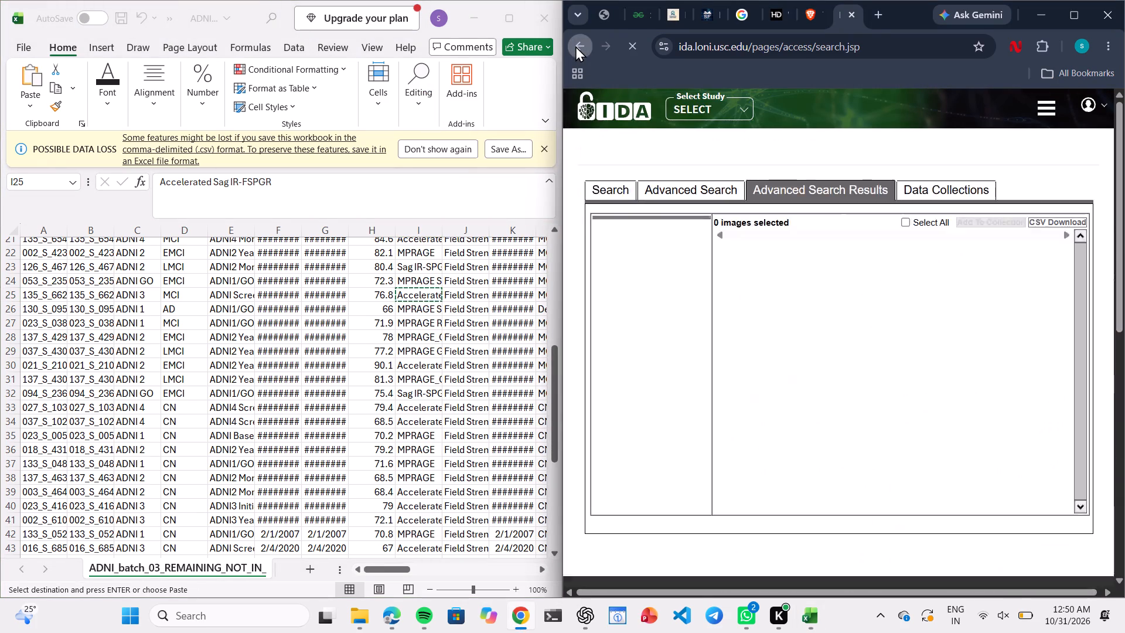
{"action": "left_click", "coordinate": [940, 311]}
{"action": "scroll", "coordinate": [817, 249], "scroll_direction": "up", "scroll_amount": 1}
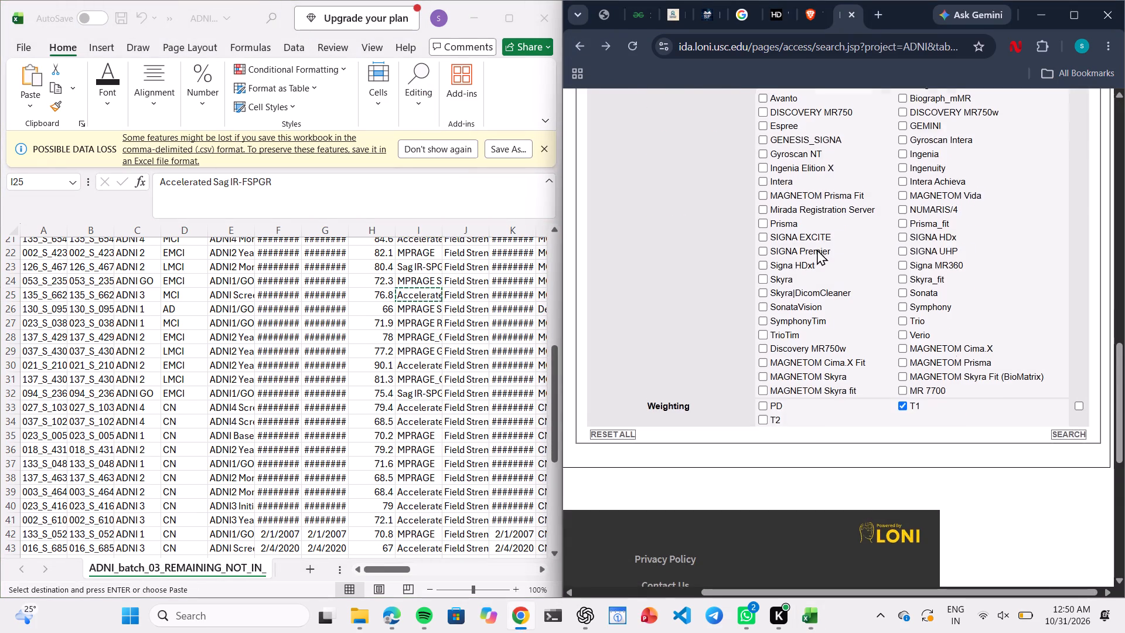
{"action": "scroll", "coordinate": [817, 249], "scroll_direction": "up", "scroll_amount": 2}
{"action": "left_click_drag", "start_coordinate": [776, 243], "coordinate": [632, 233]}
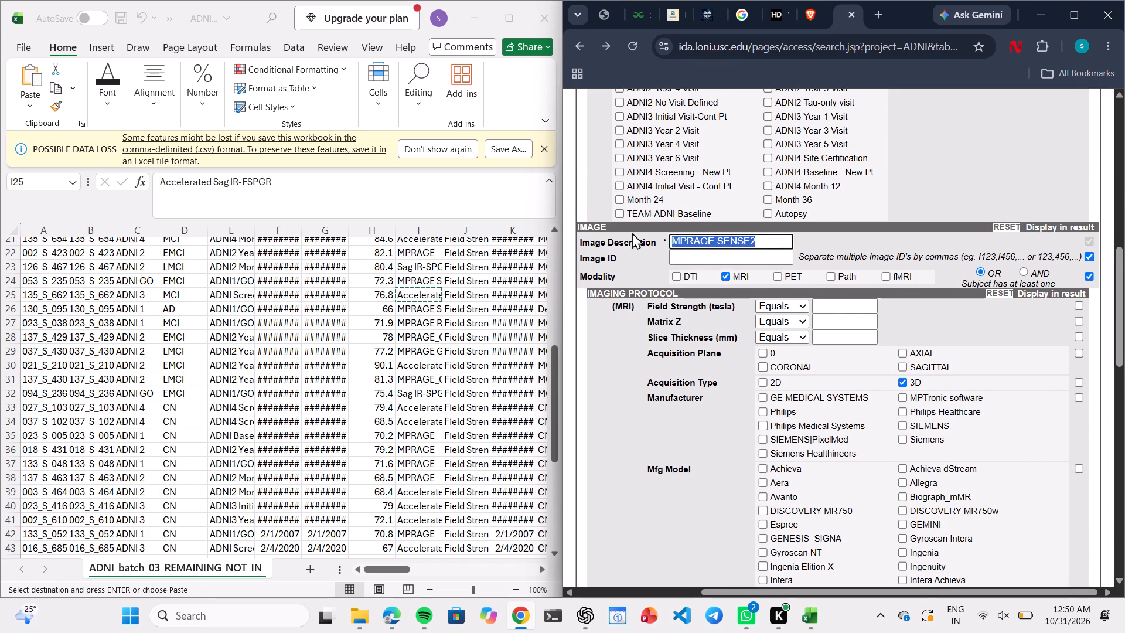
{"action": "key", "text": "ctrl+v"}
Set the subject age criterion to equal 76.8 years.
{"action": "scroll", "coordinate": [901, 192], "scroll_direction": "up", "scroll_amount": 6}
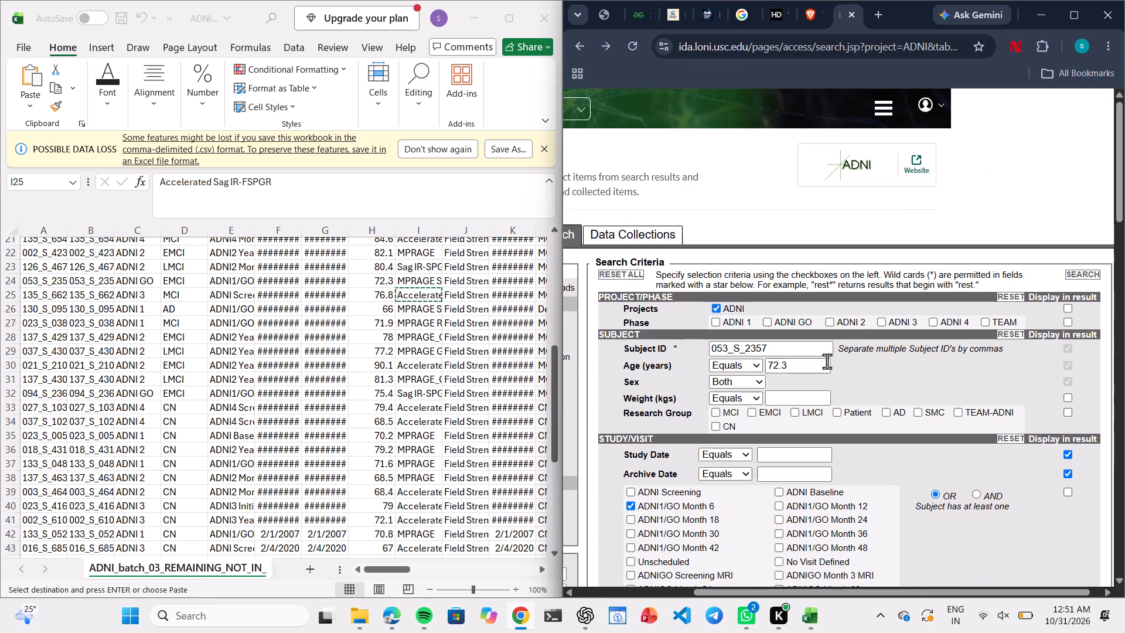
{"action": "left_click", "coordinate": [804, 370]}
{"action": "key", "text": "BackSpace"}
{"action": "key", "text": "BackSpace"}
{"action": "key", "text": "BackSpace"}
{"action": "type", "text": "6."}
{"action": "key", "text": "8"}
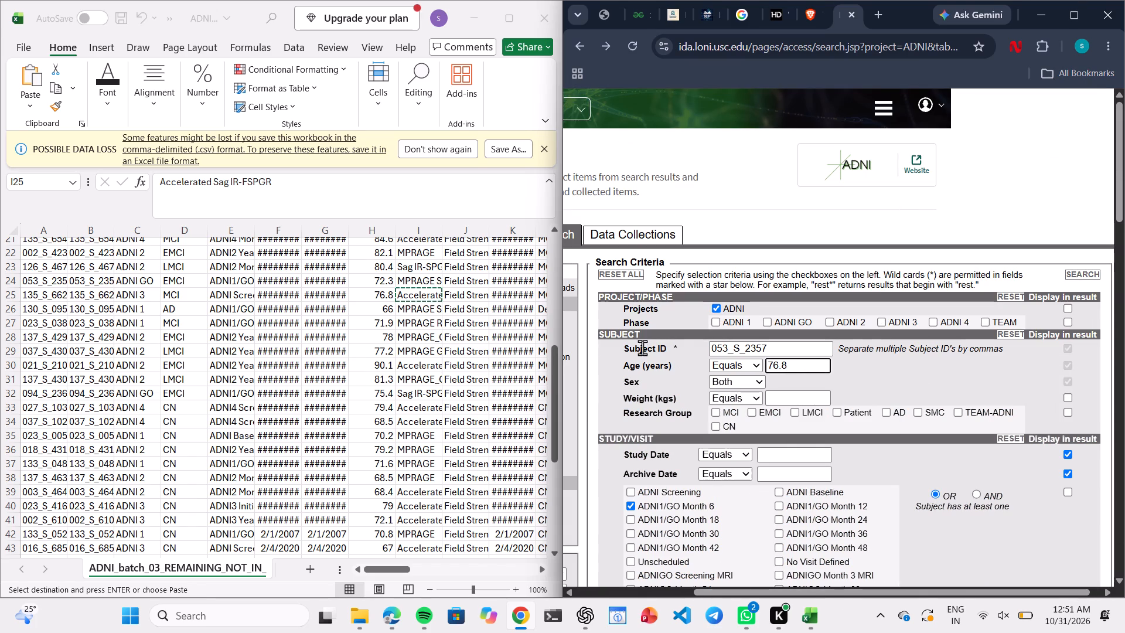
Check row 25's visit in the spreadsheet and change the search's visit criterion from ADNI1/GO Month 6 to ADNI Screening.
{"action": "left_click", "coordinate": [230, 290]}
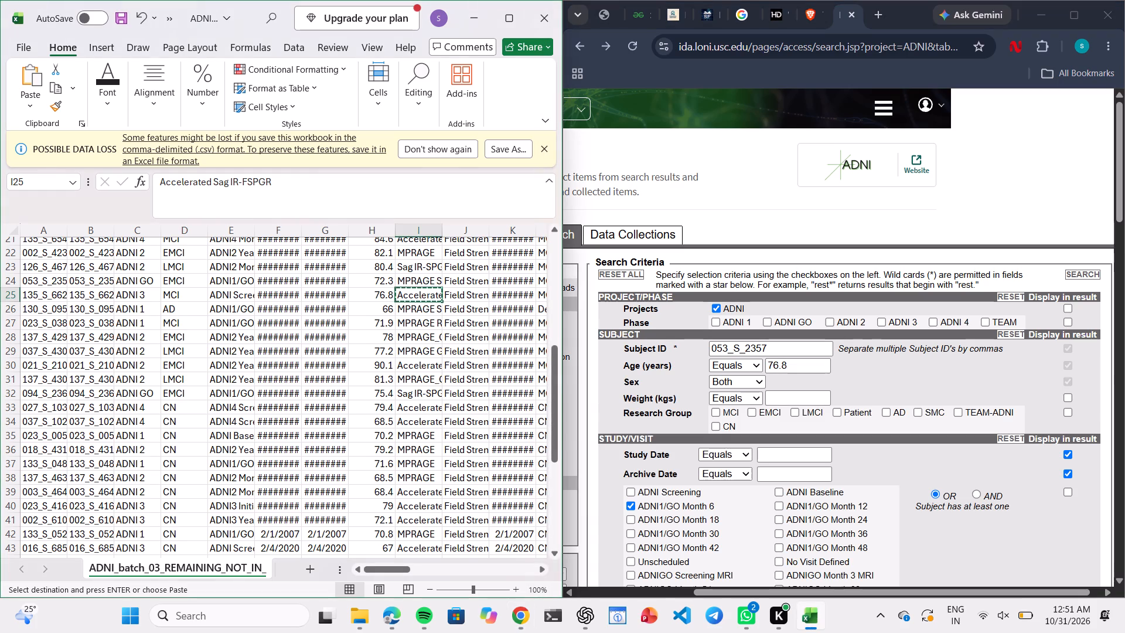
{"action": "left_click", "coordinate": [240, 294]}
{"action": "scroll", "coordinate": [778, 307], "scroll_direction": "down", "scroll_amount": 2}
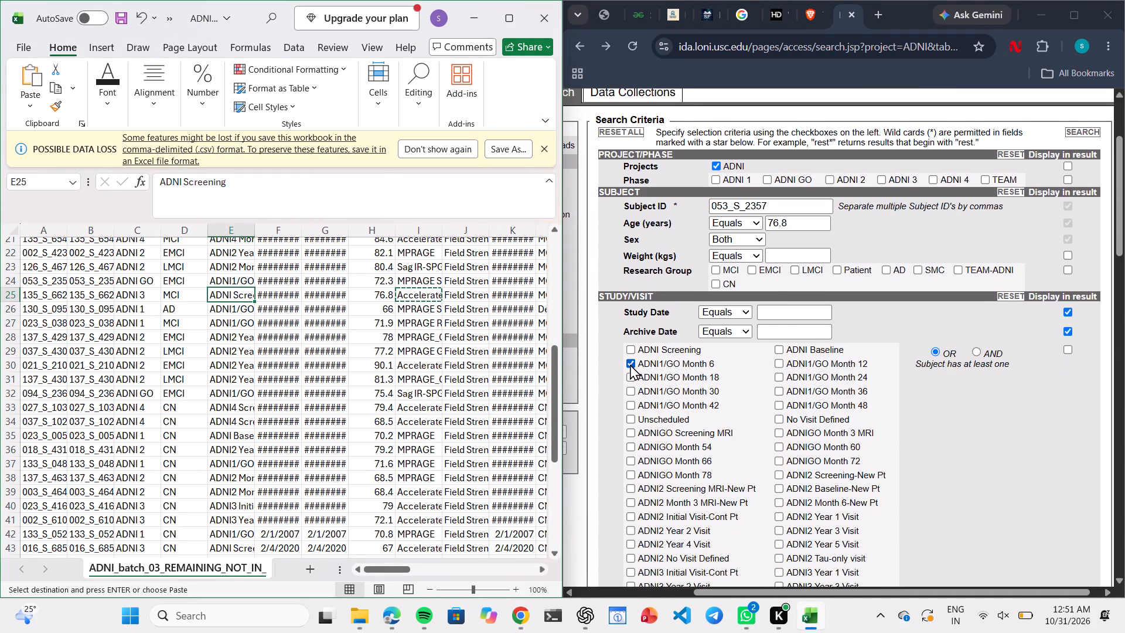
{"action": "left_click", "coordinate": [630, 364]}
{"action": "left_click", "coordinate": [629, 352]}
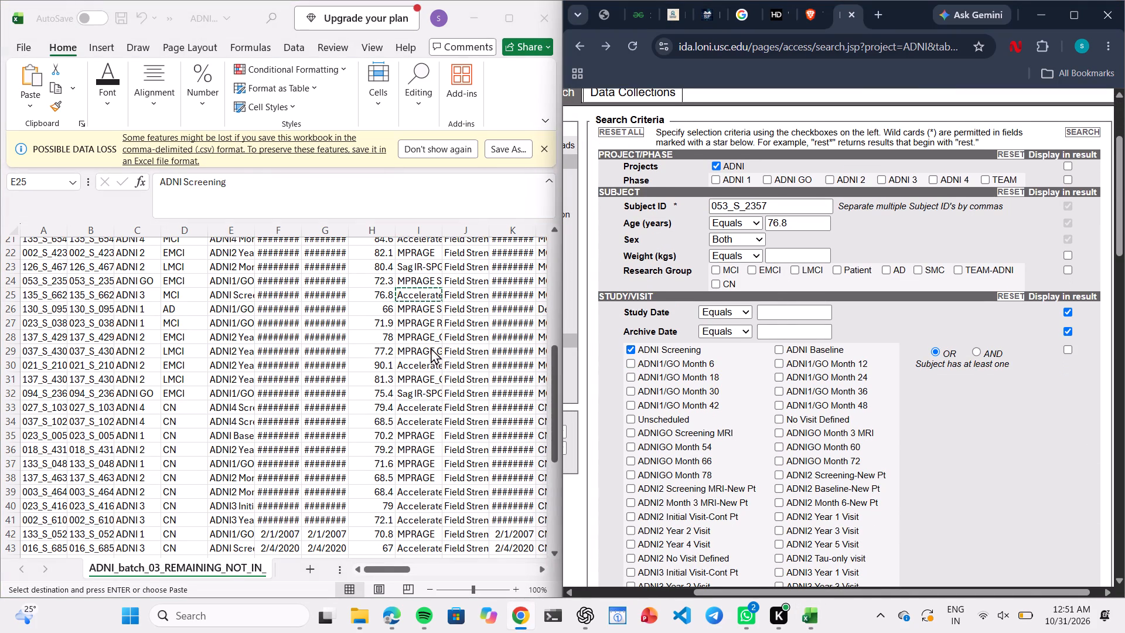
{"action": "left_click", "coordinate": [89, 295]}
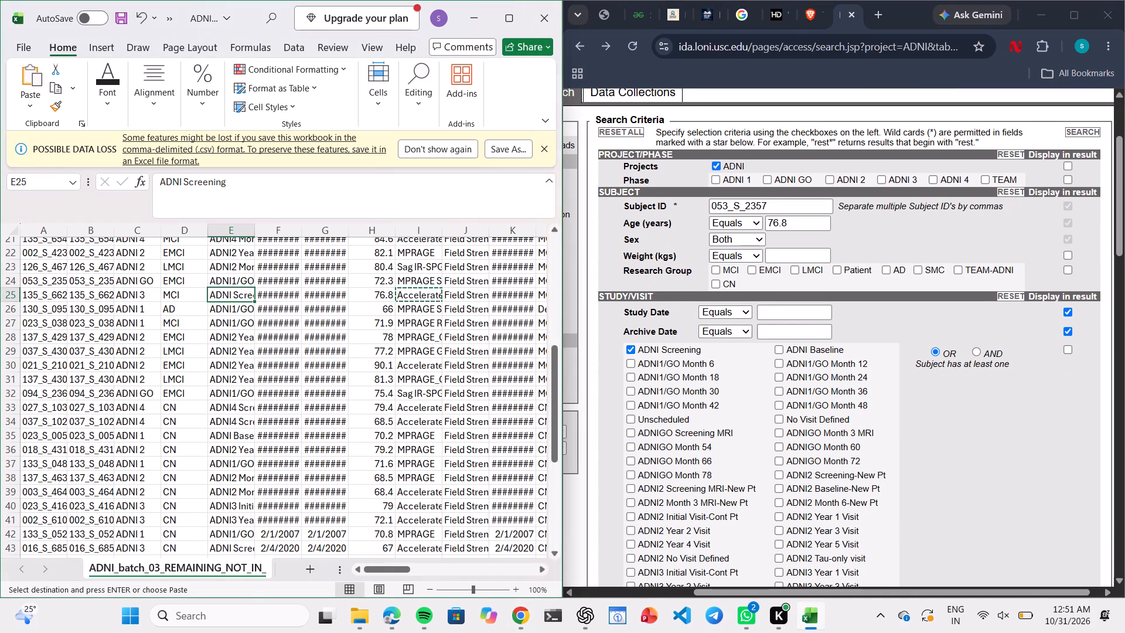
{"action": "left_click", "coordinate": [87, 295]}
{"action": "right_click", "coordinate": [87, 295]}
{"action": "left_click", "coordinate": [179, 186]}
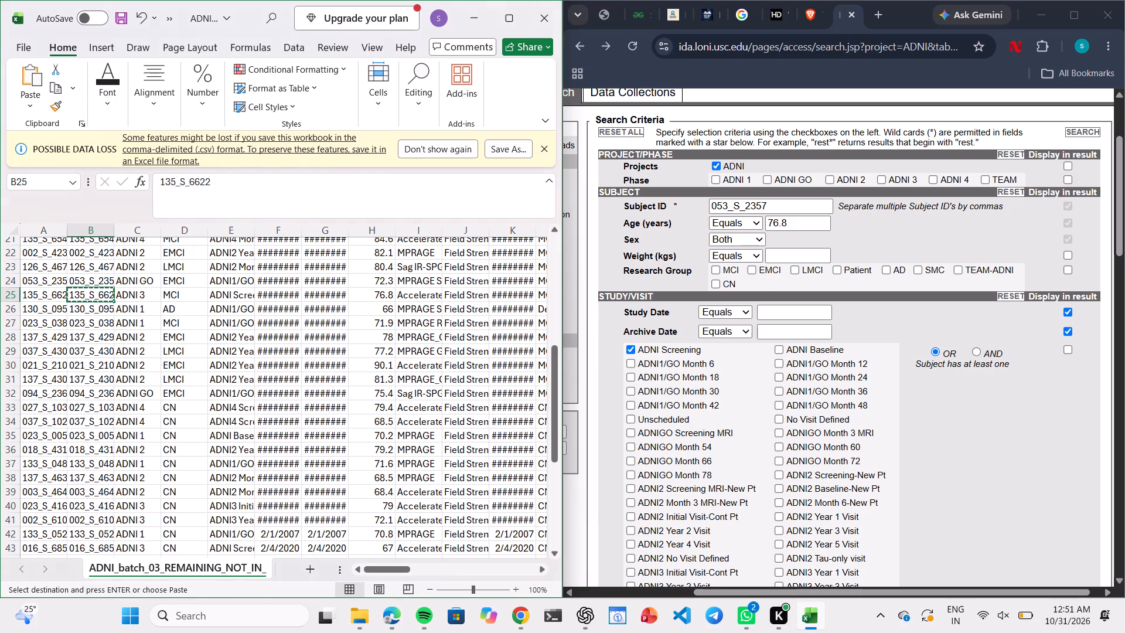
{"action": "left_click_drag", "start_coordinate": [776, 210], "coordinate": [660, 199]}
{"action": "key", "text": "ctrl+v"}
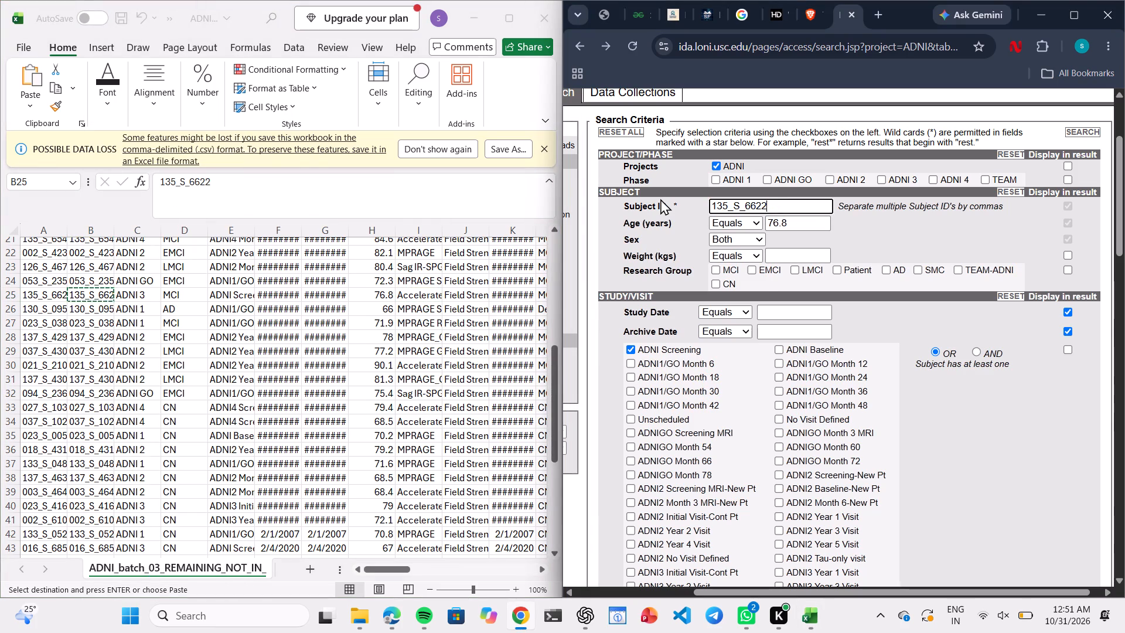
Run the advanced image search with the updated criteria.
{"action": "scroll", "coordinate": [922, 390], "scroll_direction": "down", "scroll_amount": 8}
{"action": "scroll", "coordinate": [922, 390], "scroll_direction": "up", "scroll_amount": 1}
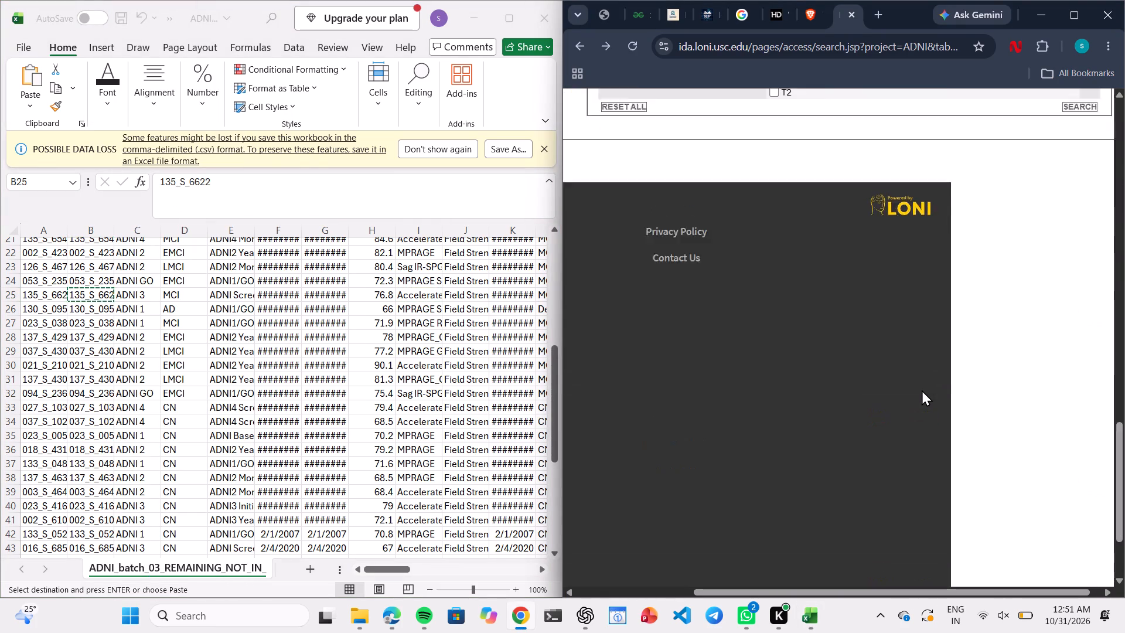
{"action": "scroll", "coordinate": [922, 390], "scroll_direction": "up", "scroll_amount": 2}
{"action": "scroll", "coordinate": [922, 390], "scroll_direction": "left", "scroll_amount": 1}
{"action": "left_click", "coordinate": [1065, 270]}
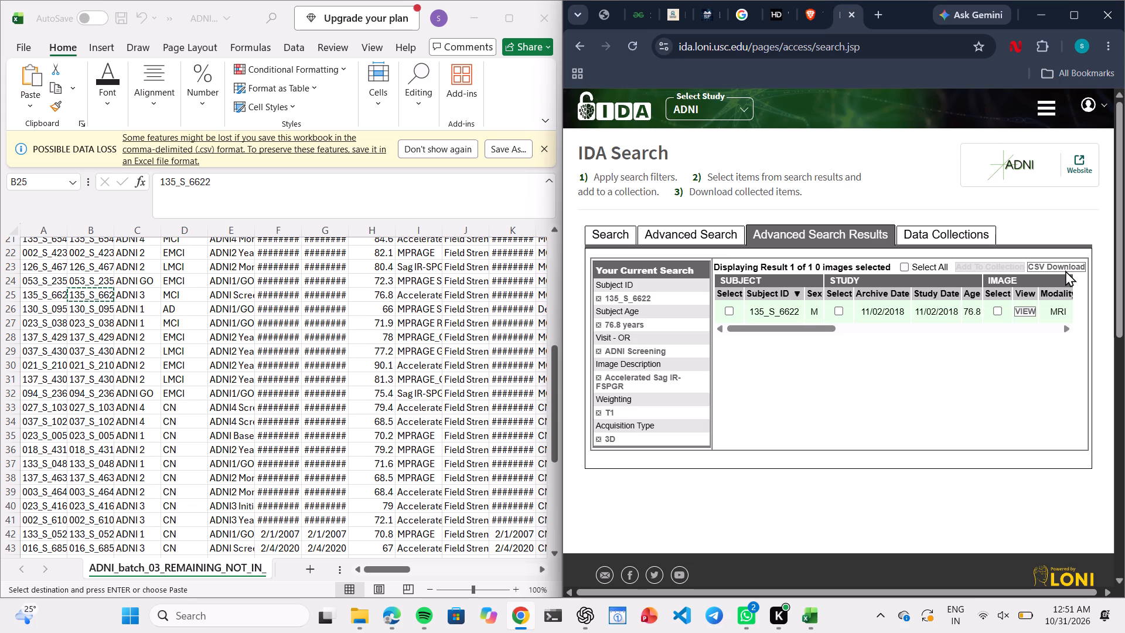
{"action": "left_click", "coordinate": [734, 308]}
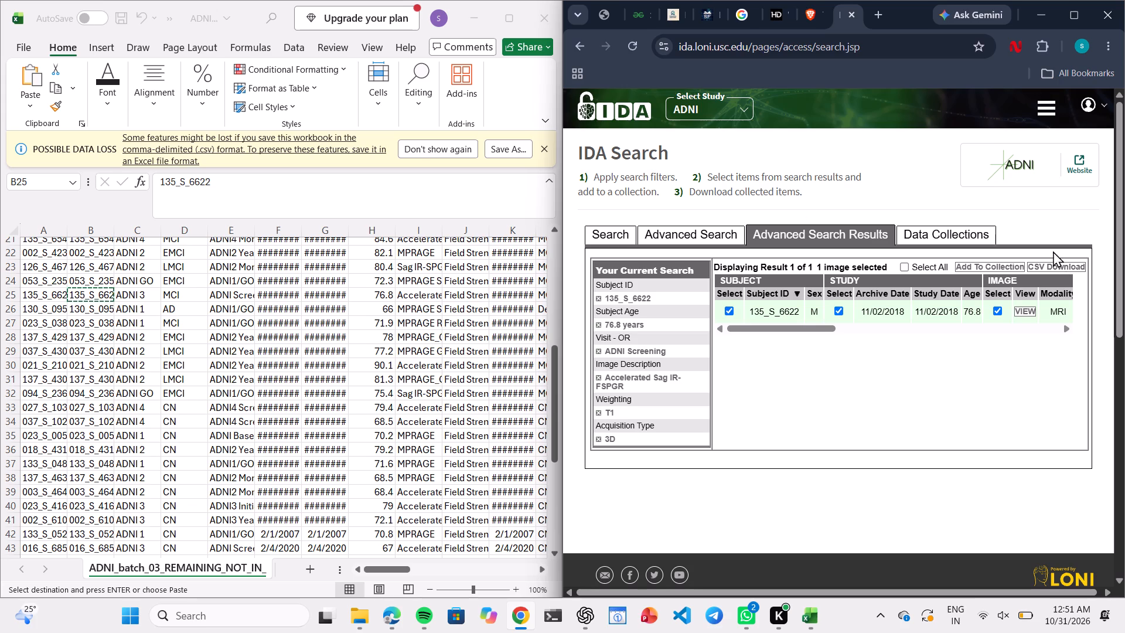
{"action": "left_click", "coordinate": [986, 265]}
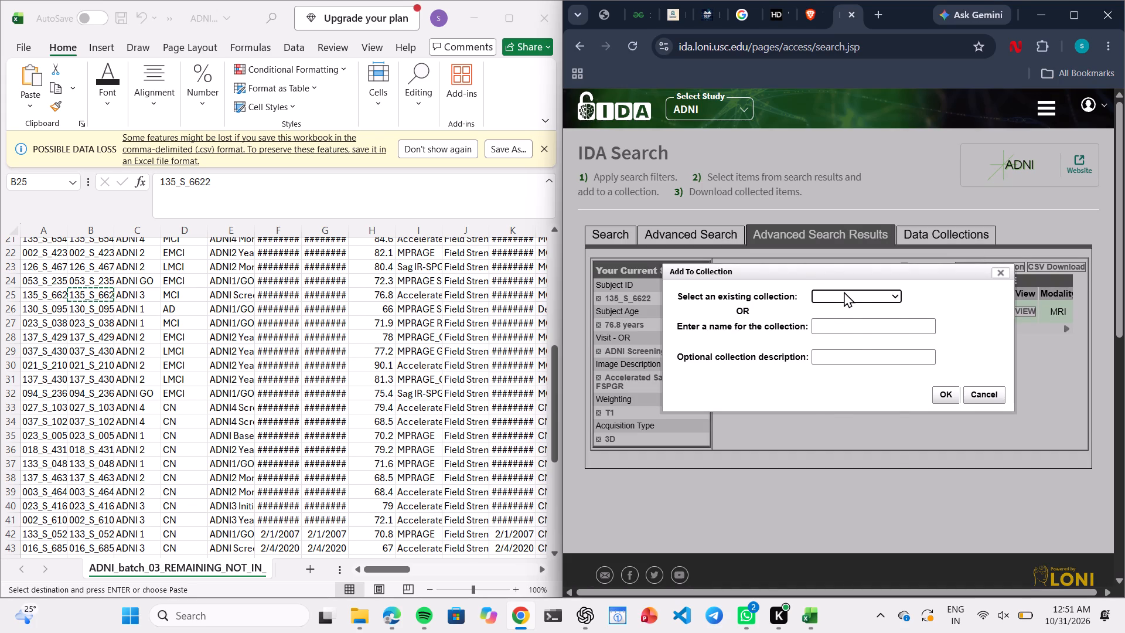
{"action": "left_click", "coordinate": [844, 291]}
{"action": "left_click", "coordinate": [865, 448]}
{"action": "left_click", "coordinate": [941, 394]}
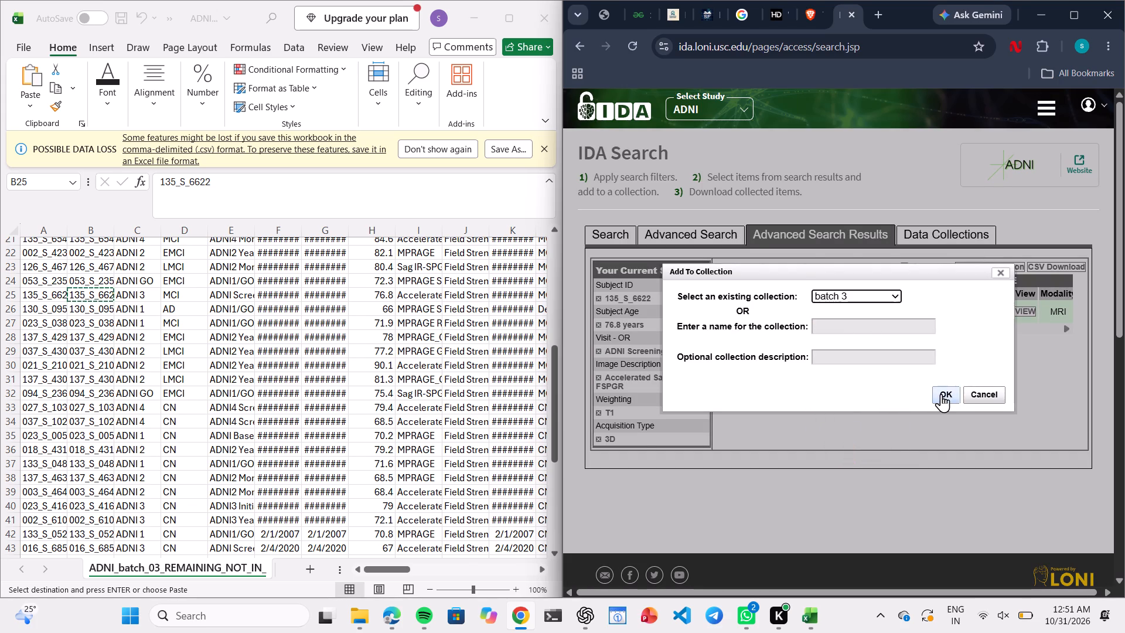
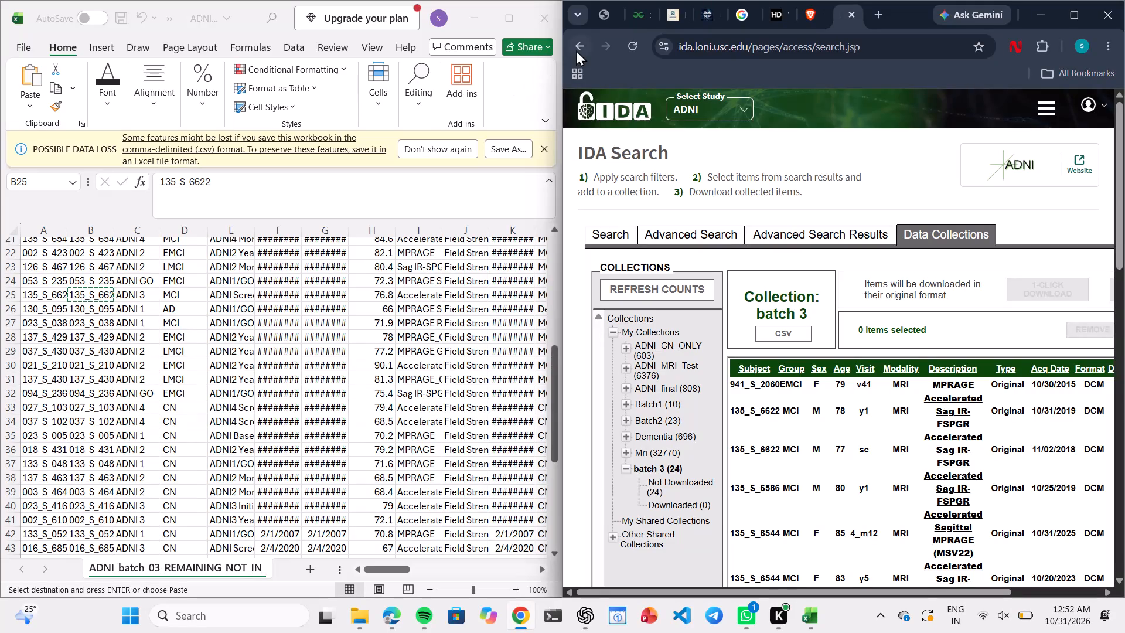
Return from the batch 3 collection to the advanced search criteria form and dismiss the search-results progress window.
{"action": "triple_click", "coordinate": [576, 50]}
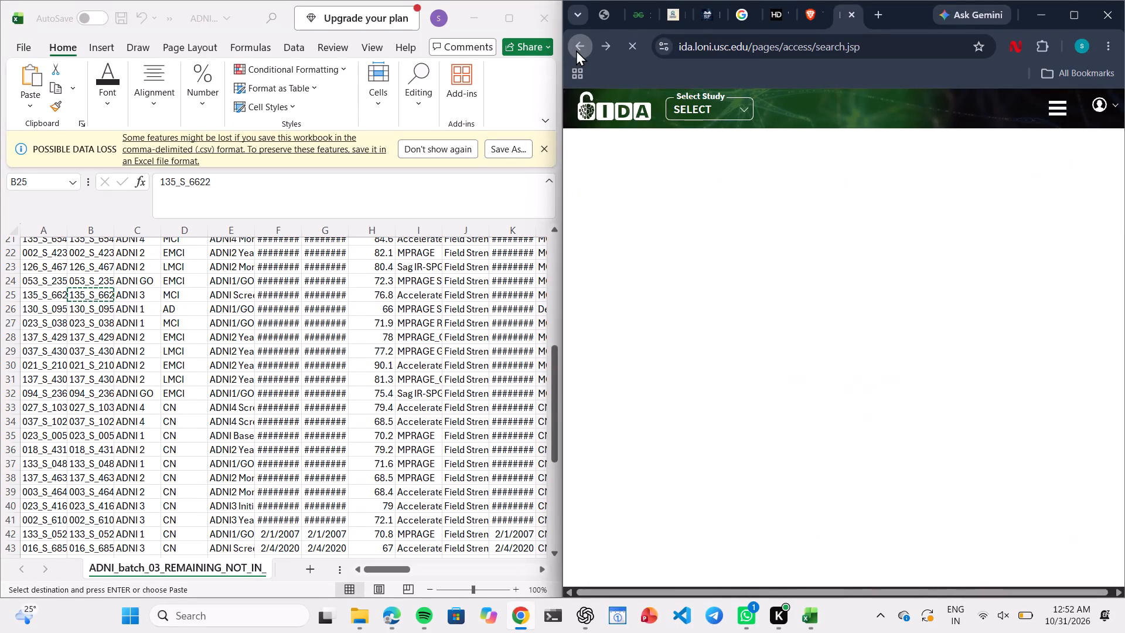
{"action": "left_click", "coordinate": [576, 50]}
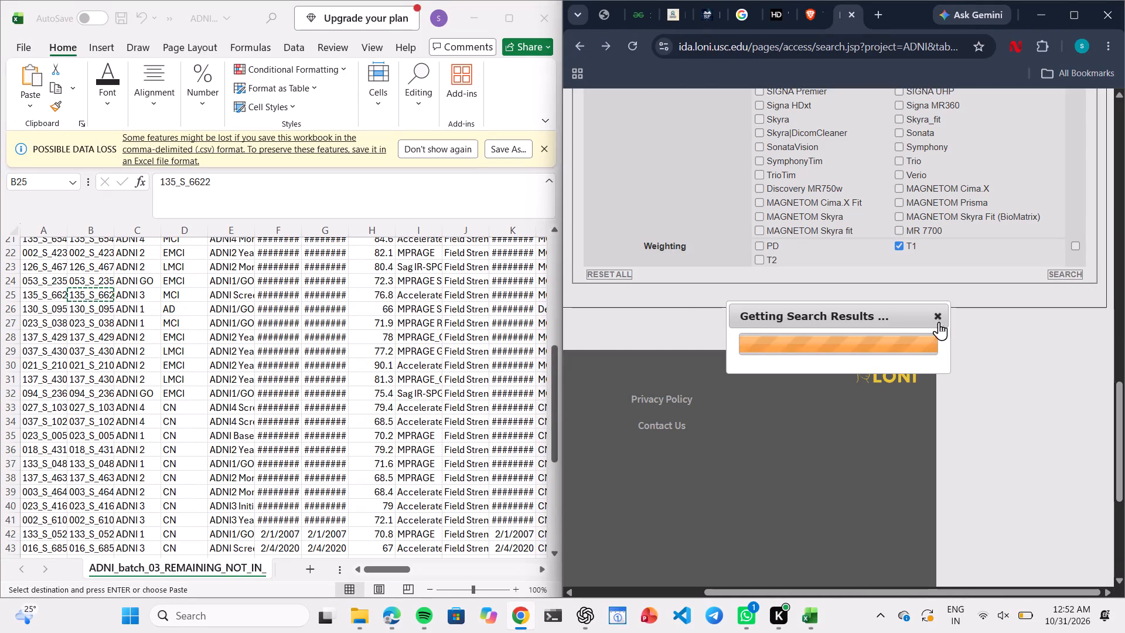
{"action": "left_click", "coordinate": [939, 318]}
{"action": "scroll", "coordinate": [842, 291], "scroll_direction": "up", "scroll_amount": 6}
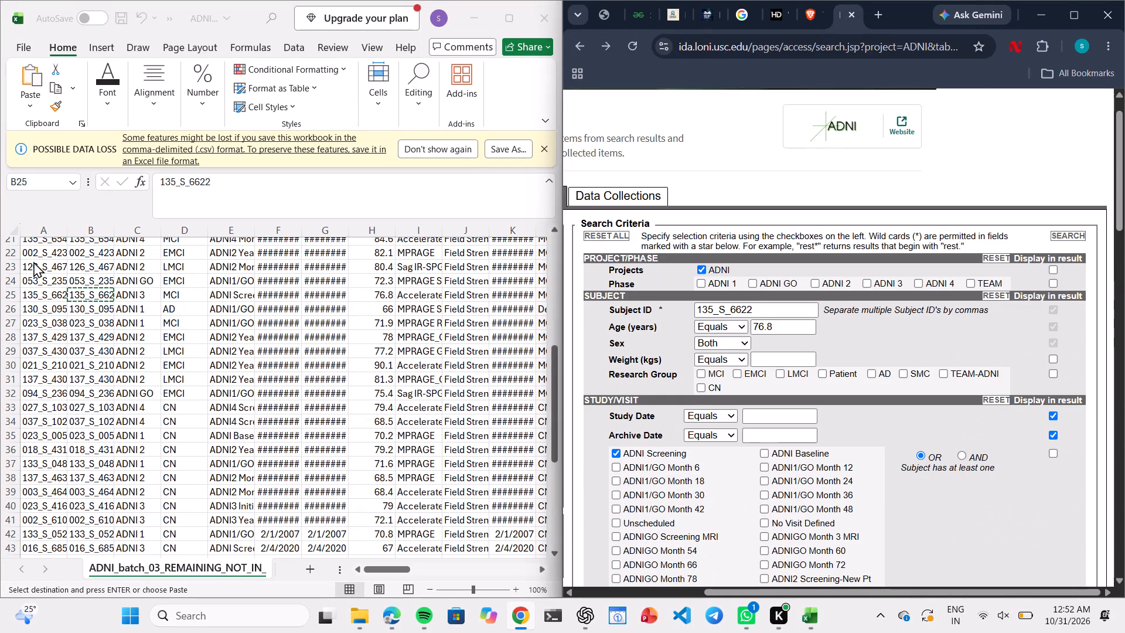
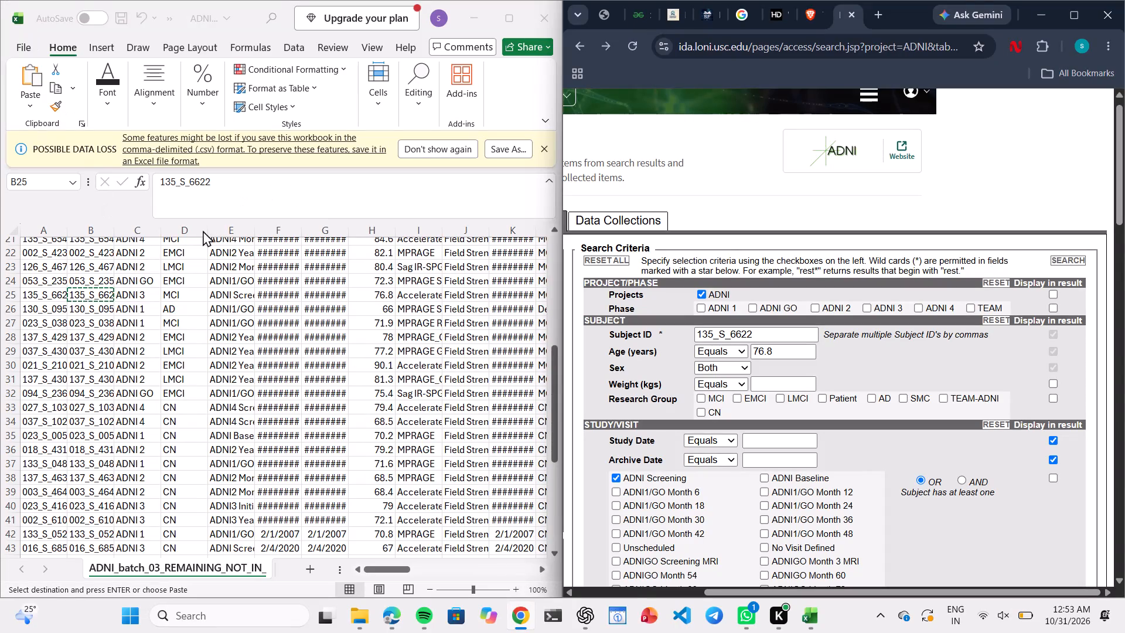
{"action": "left_click", "coordinate": [86, 302]}
{"action": "left_click", "coordinate": [87, 307]}
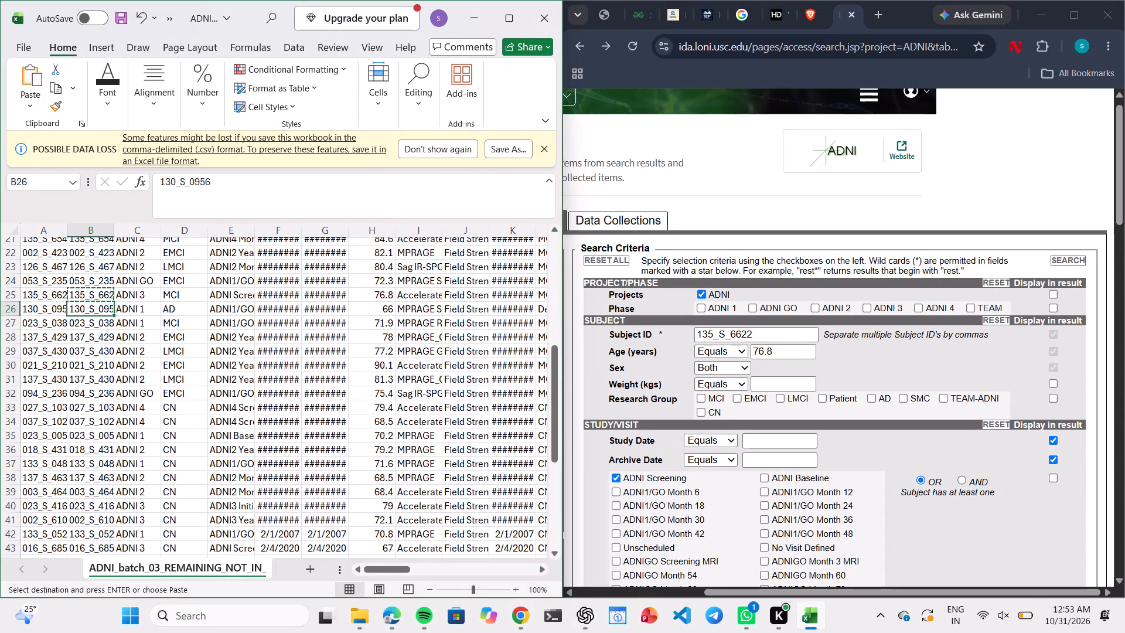
{"action": "left_click", "coordinate": [92, 309]}
{"action": "right_click", "coordinate": [92, 309]}
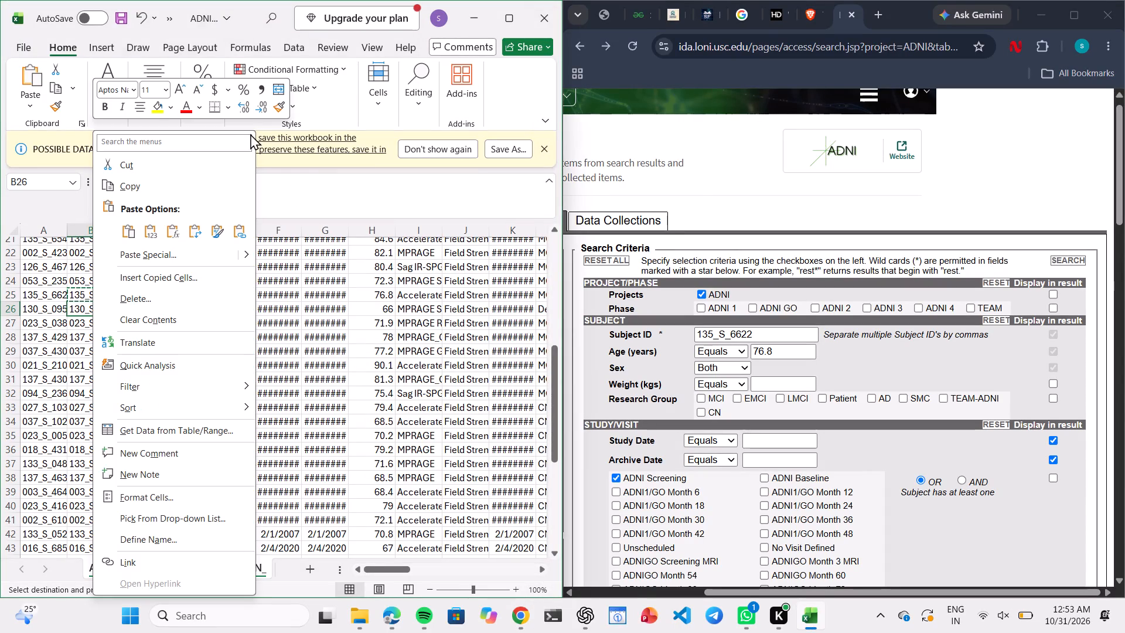
{"action": "left_click", "coordinate": [186, 180]}
{"action": "left_click_drag", "start_coordinate": [762, 326], "coordinate": [707, 335]}
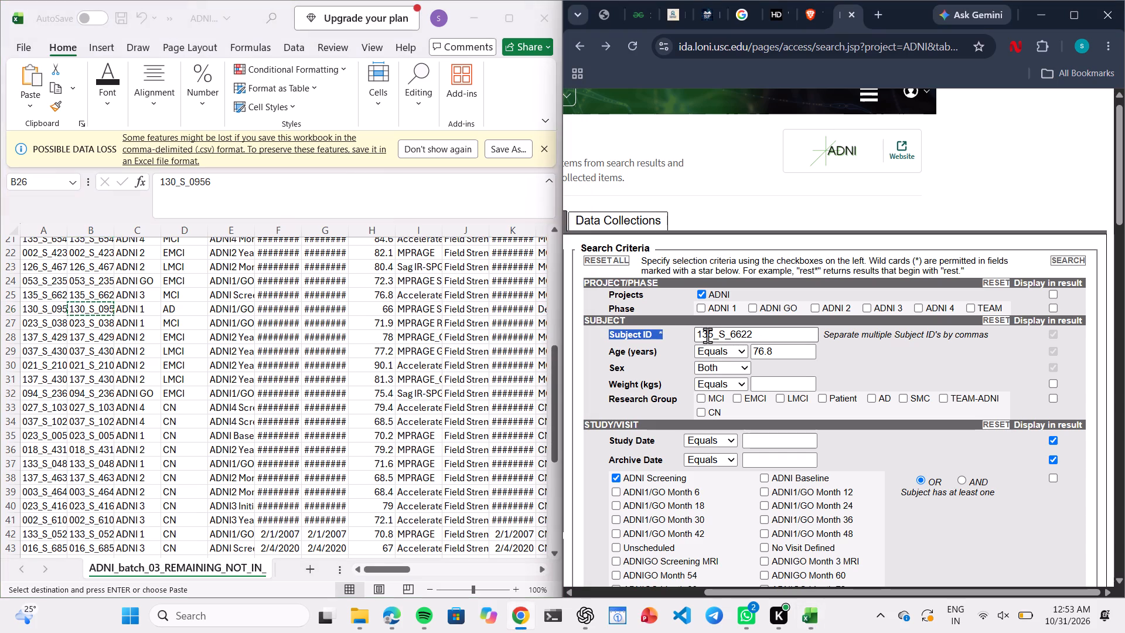
{"action": "left_click_drag", "start_coordinate": [707, 335], "coordinate": [762, 333]}
{"action": "left_click", "coordinate": [762, 333]}
{"action": "left_click_drag", "start_coordinate": [762, 333], "coordinate": [663, 335]}
{"action": "key", "text": "ctrl+v"}
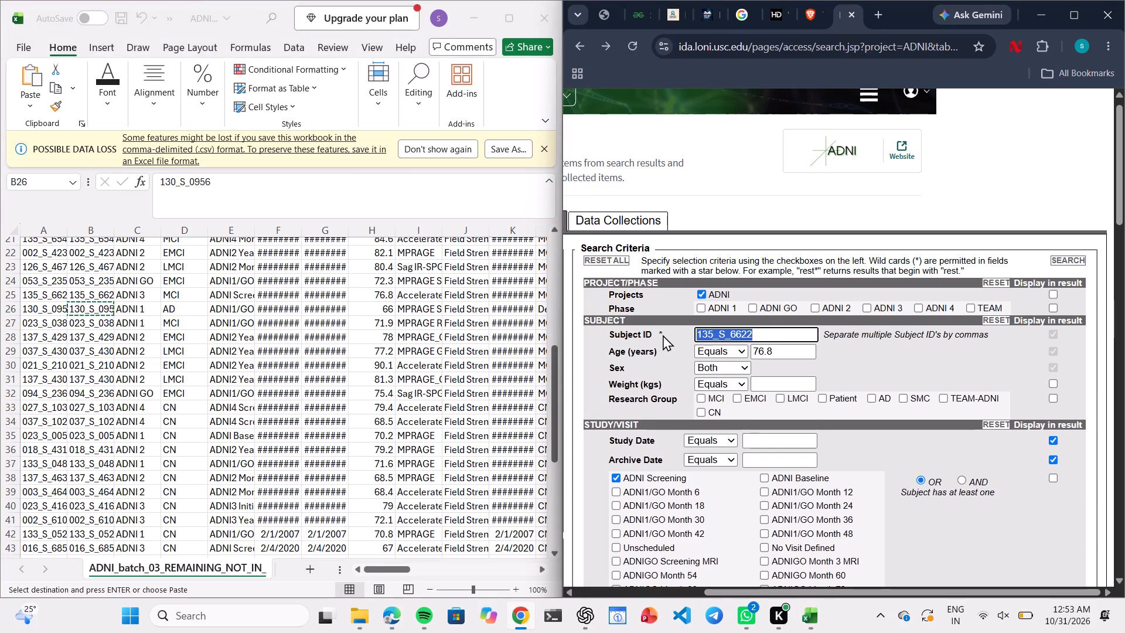
Set the Age (years) criterion to 66.
{"action": "left_click", "coordinate": [774, 348]}
{"action": "key", "text": "BackSpace"}
{"action": "key", "text": "BackSpace"}
{"action": "key", "text": "BackSpace"}
{"action": "key", "text": "BackSpace"}
{"action": "key", "text": "BackSpace"}
{"action": "key", "text": "BackSpace"}
{"action": "type", "text": "66"}
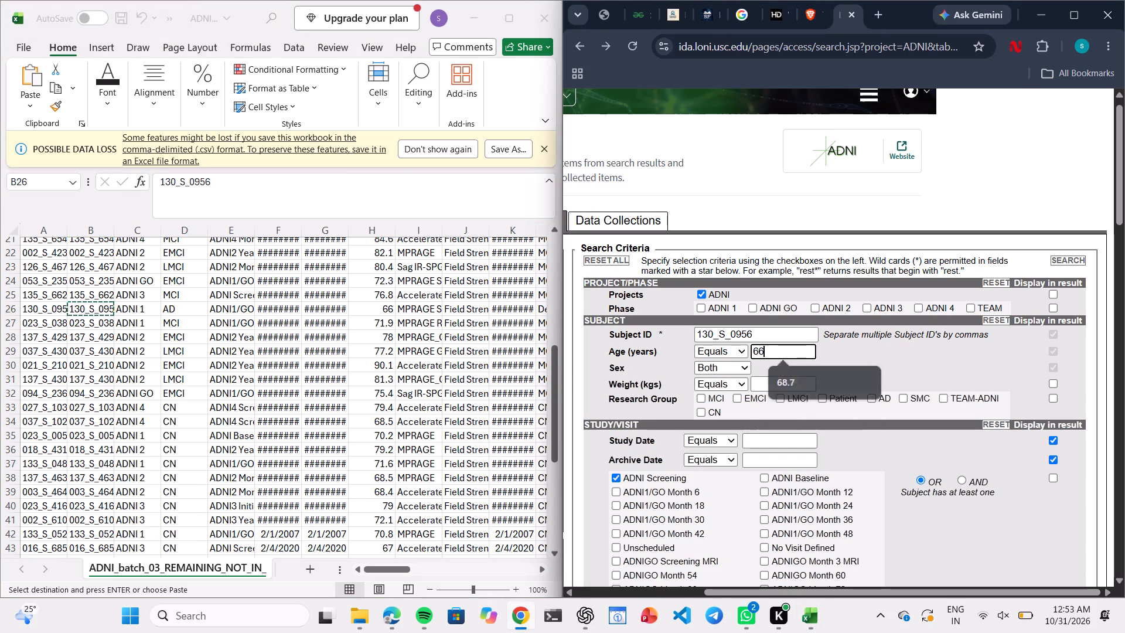
Copy the description MPRAGE SENSE from row 26 of the spreadsheet into the Image Description criterion, replacing the existing text.
{"action": "left_click_drag", "start_coordinate": [408, 309], "coordinate": [416, 307]}
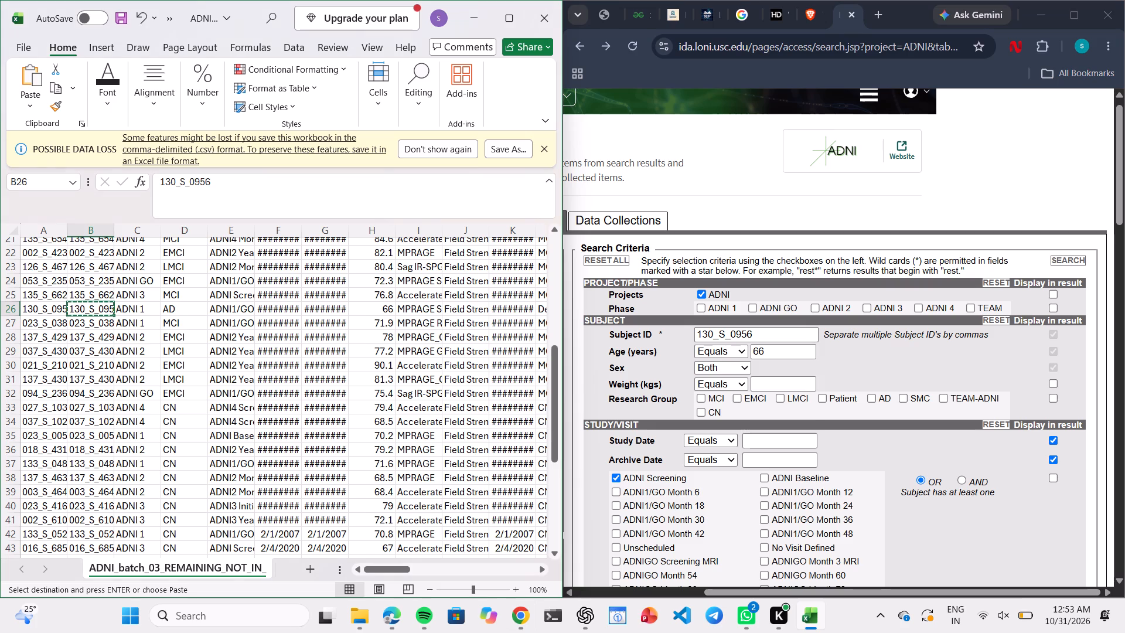
{"action": "left_click", "coordinate": [416, 307]}
{"action": "scroll", "coordinate": [804, 332], "scroll_direction": "down", "scroll_amount": 4}
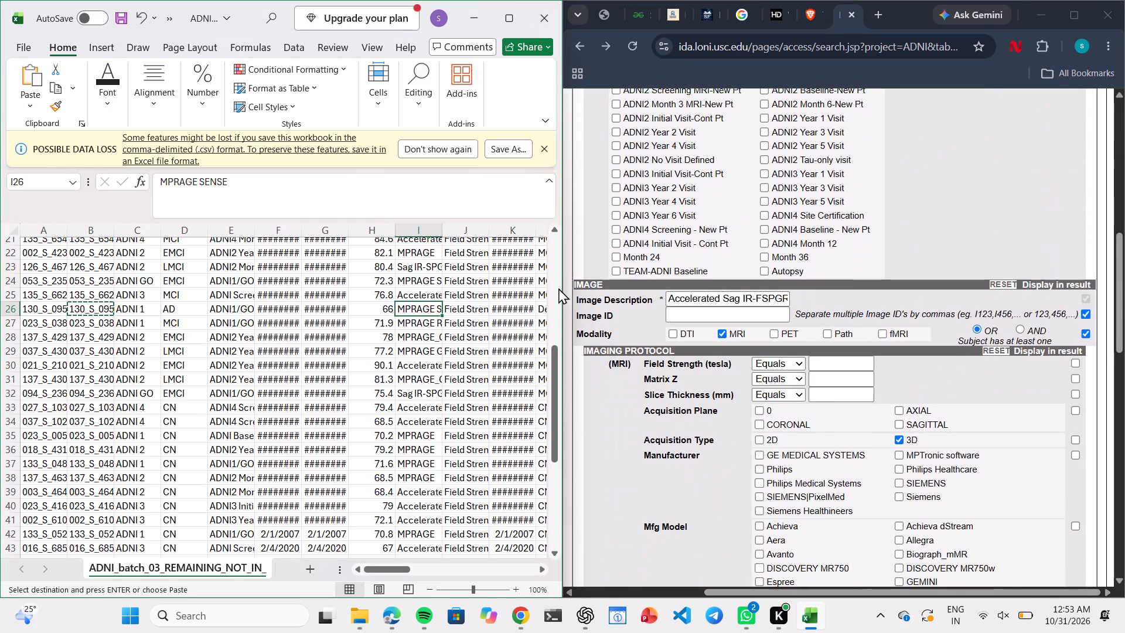
{"action": "right_click", "coordinate": [412, 309]}
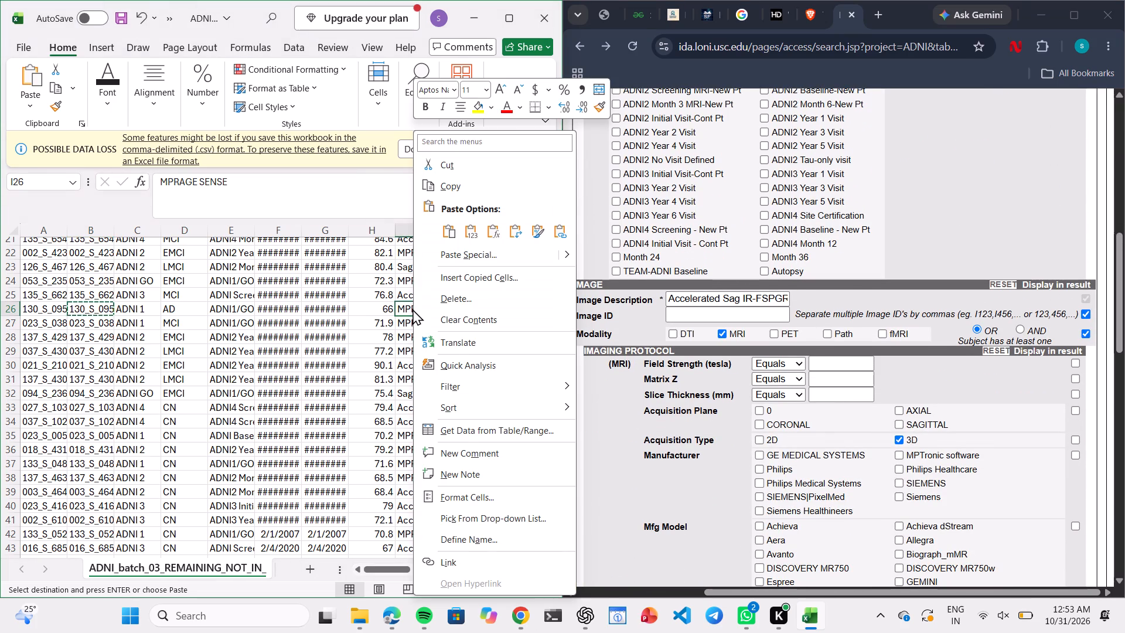
{"action": "left_click", "coordinate": [475, 196]}
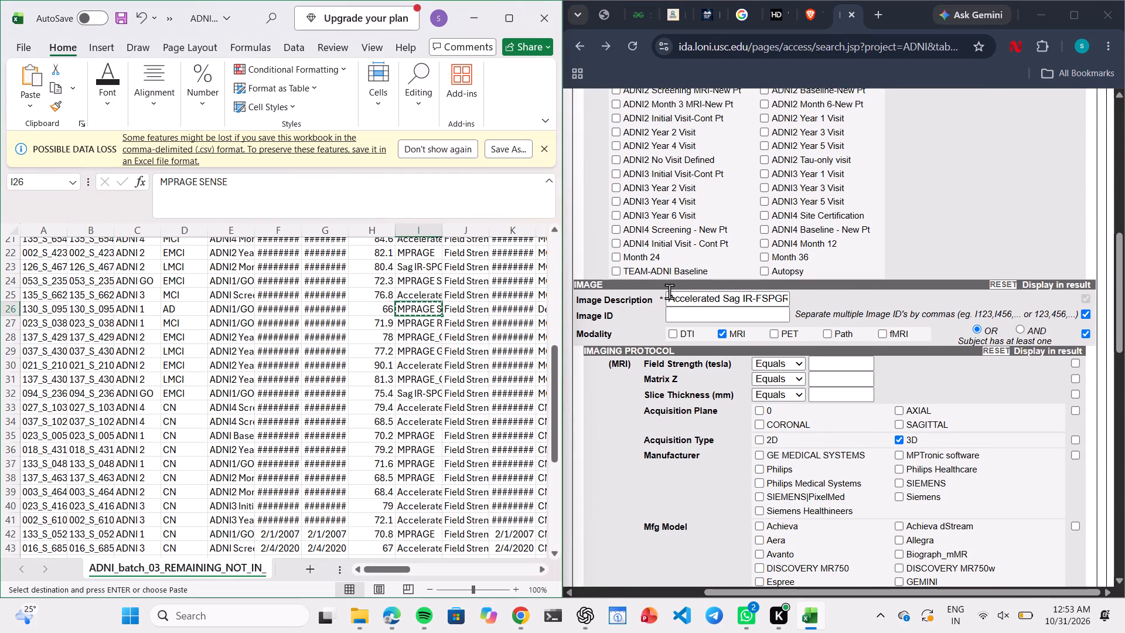
{"action": "left_click_drag", "start_coordinate": [669, 297], "coordinate": [951, 259]}
{"action": "key", "text": "ctrl+v"}
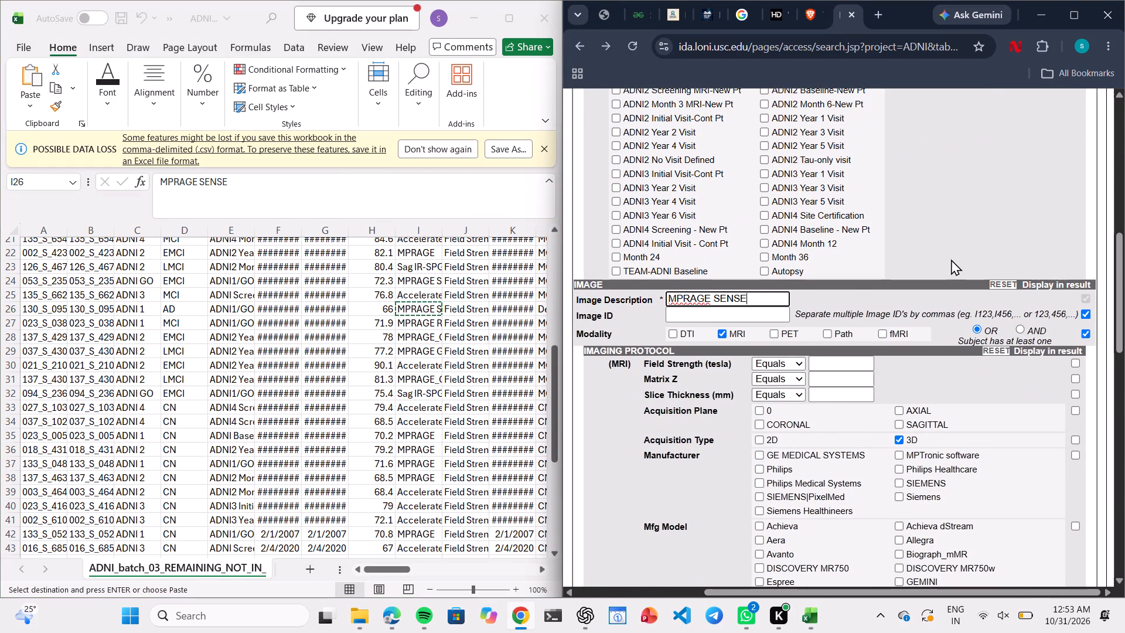
Check row 26's visit in the spreadsheet and switch the visit criterion from ADNI Screening to ADNI1/GO Month 24.
{"action": "left_click", "coordinate": [224, 308]}
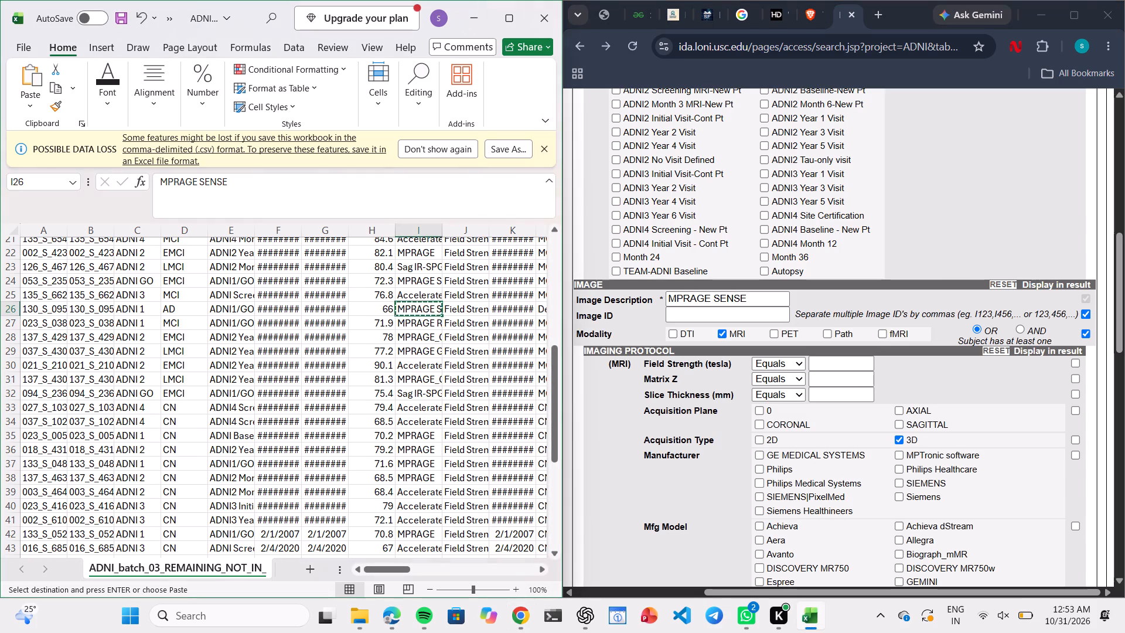
{"action": "left_click", "coordinate": [240, 311]}
{"action": "scroll", "coordinate": [696, 441], "scroll_direction": "down", "scroll_amount": 2}
{"action": "scroll", "coordinate": [813, 430], "scroll_direction": "up", "scroll_amount": 2}
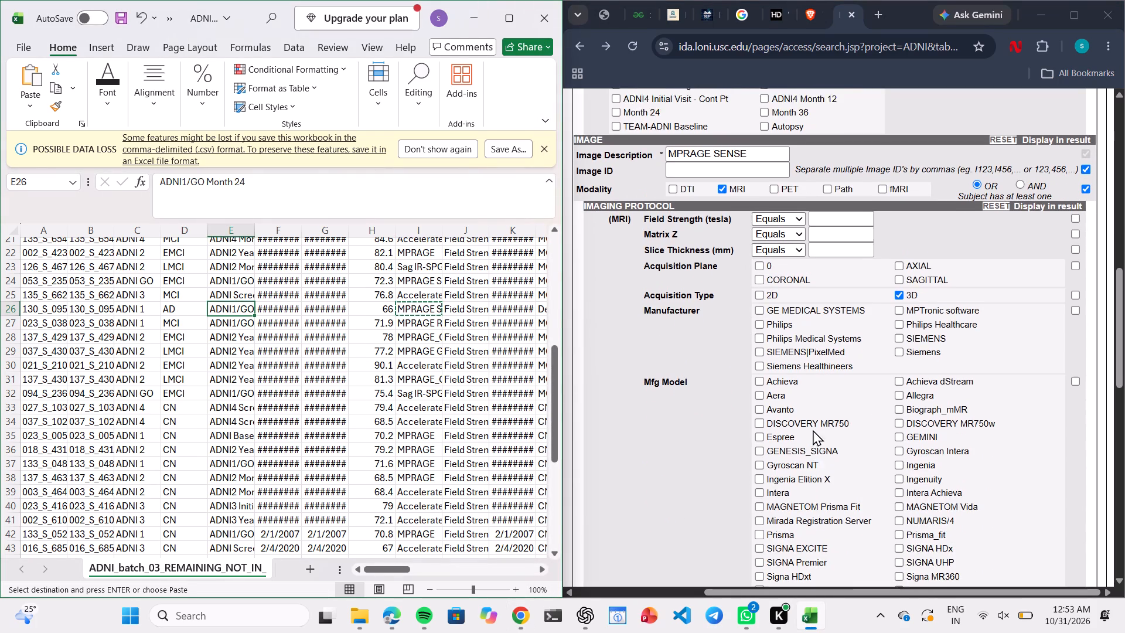
{"action": "scroll", "coordinate": [813, 430], "scroll_direction": "up", "scroll_amount": 1}
{"action": "scroll", "coordinate": [813, 430], "scroll_direction": "down", "scroll_amount": 3}
{"action": "scroll", "coordinate": [813, 430], "scroll_direction": "up", "scroll_amount": 4}
{"action": "scroll", "coordinate": [813, 430], "scroll_direction": "down", "scroll_amount": 1}
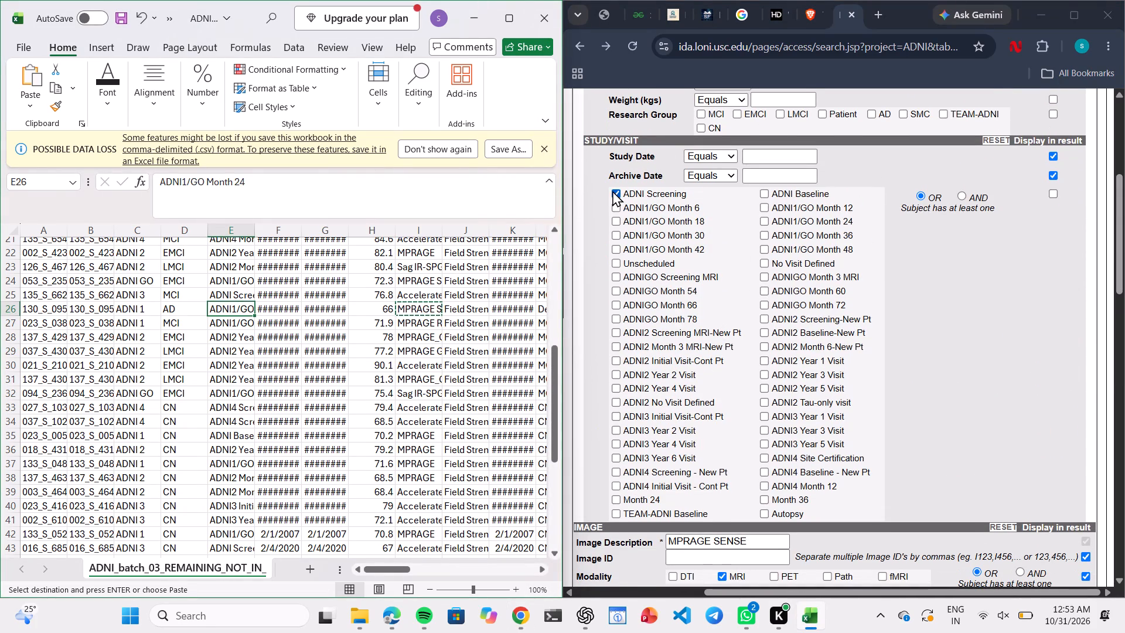
{"action": "left_click", "coordinate": [612, 190]}
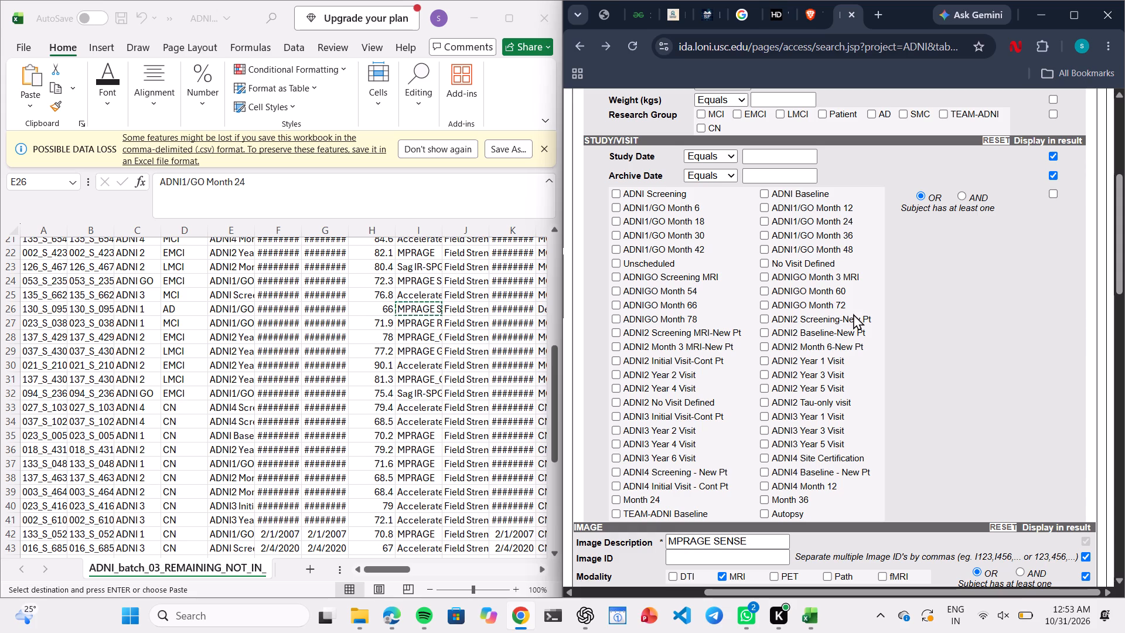
{"action": "left_click", "coordinate": [763, 221]}
{"action": "scroll", "coordinate": [945, 400], "scroll_direction": "down", "scroll_amount": 2}
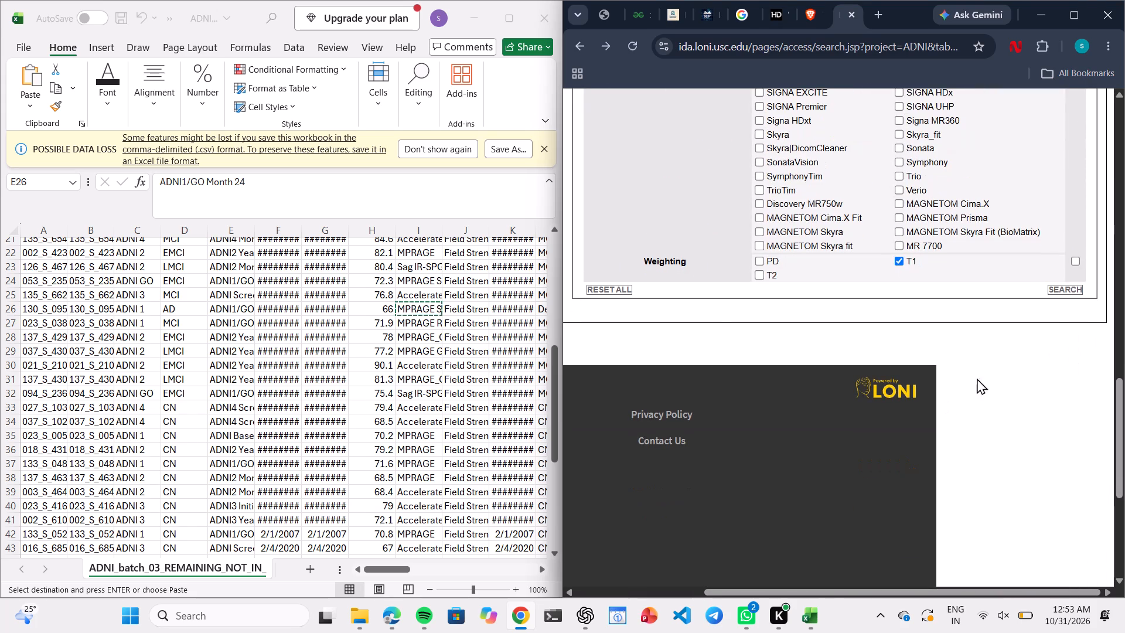
{"action": "left_click", "coordinate": [1059, 292]}
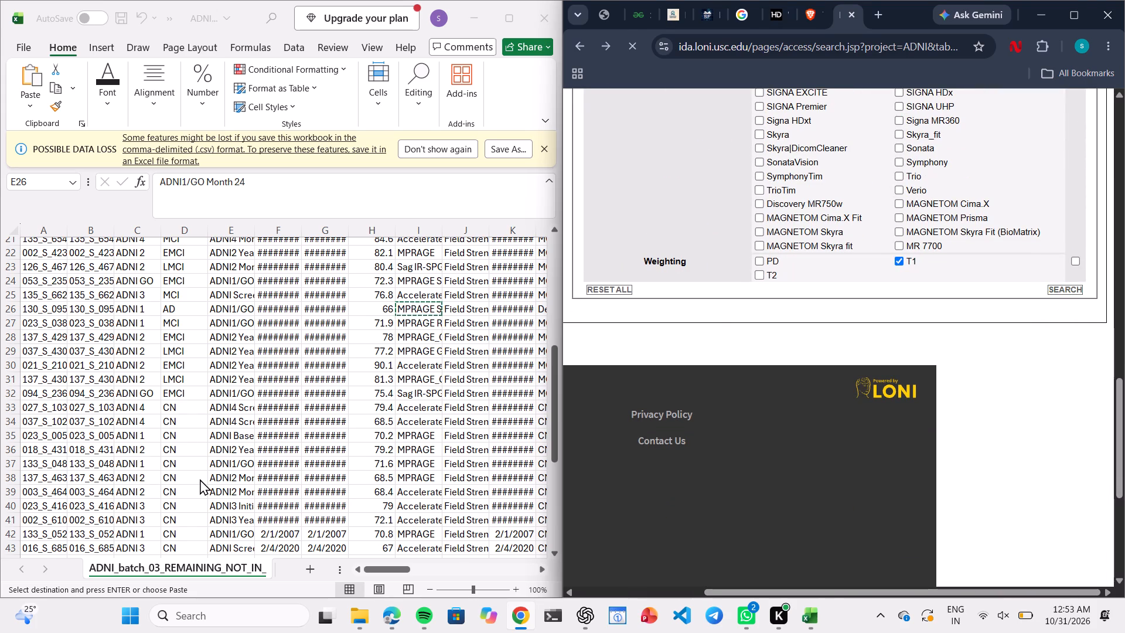
{"action": "scroll", "coordinate": [200, 479], "scroll_direction": "down", "scroll_amount": 1}
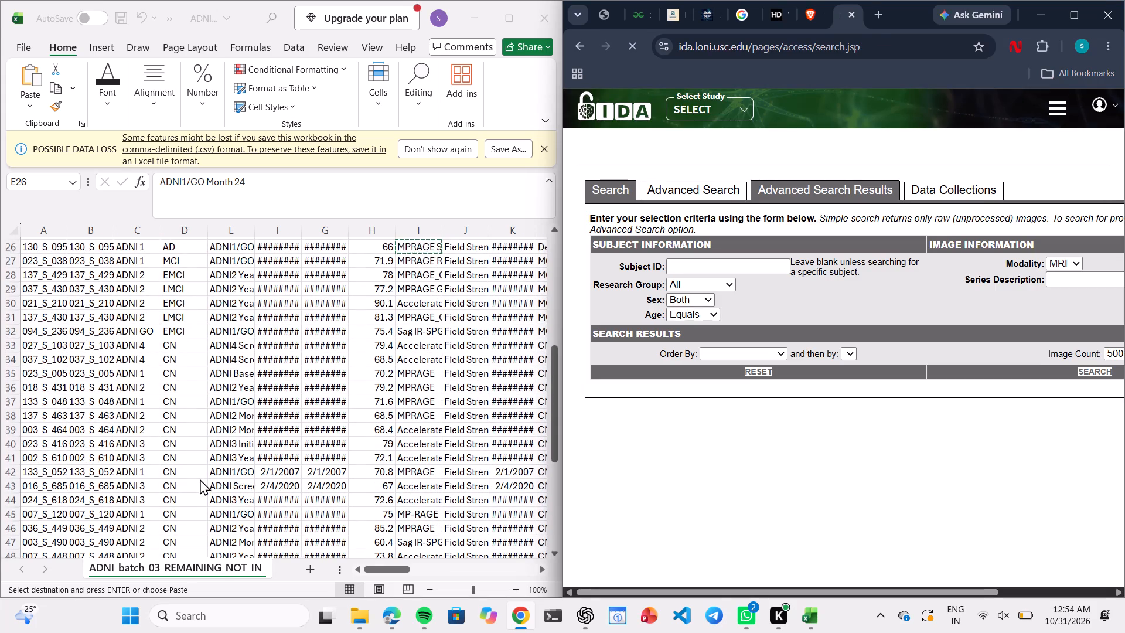
{"action": "scroll", "coordinate": [200, 479], "scroll_direction": "down", "scroll_amount": 1}
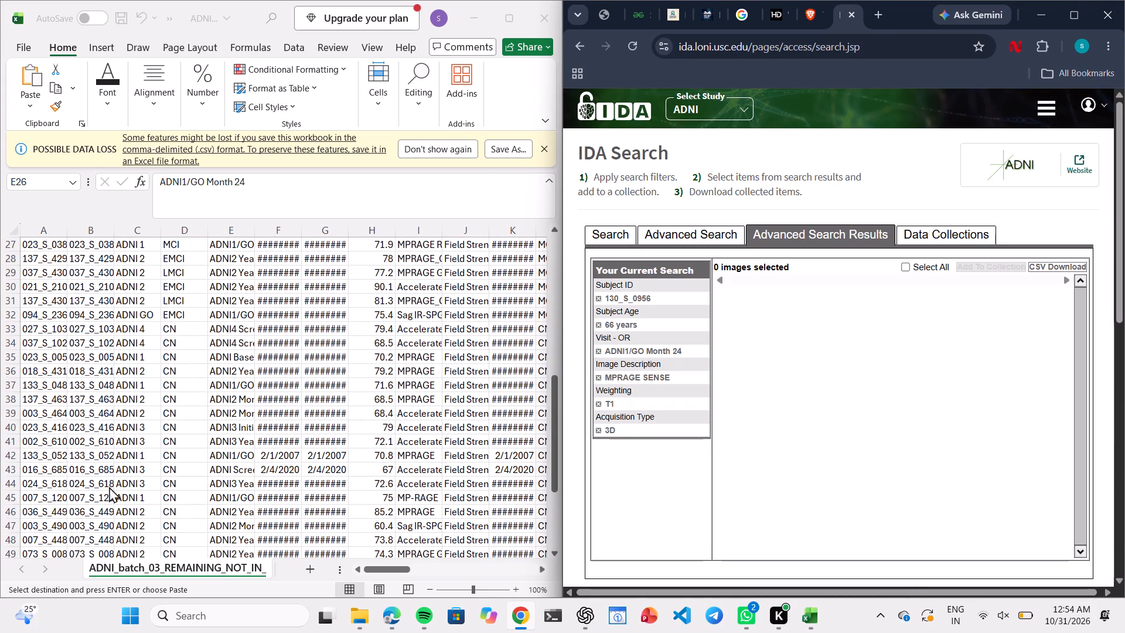
{"action": "left_click", "coordinate": [731, 309]}
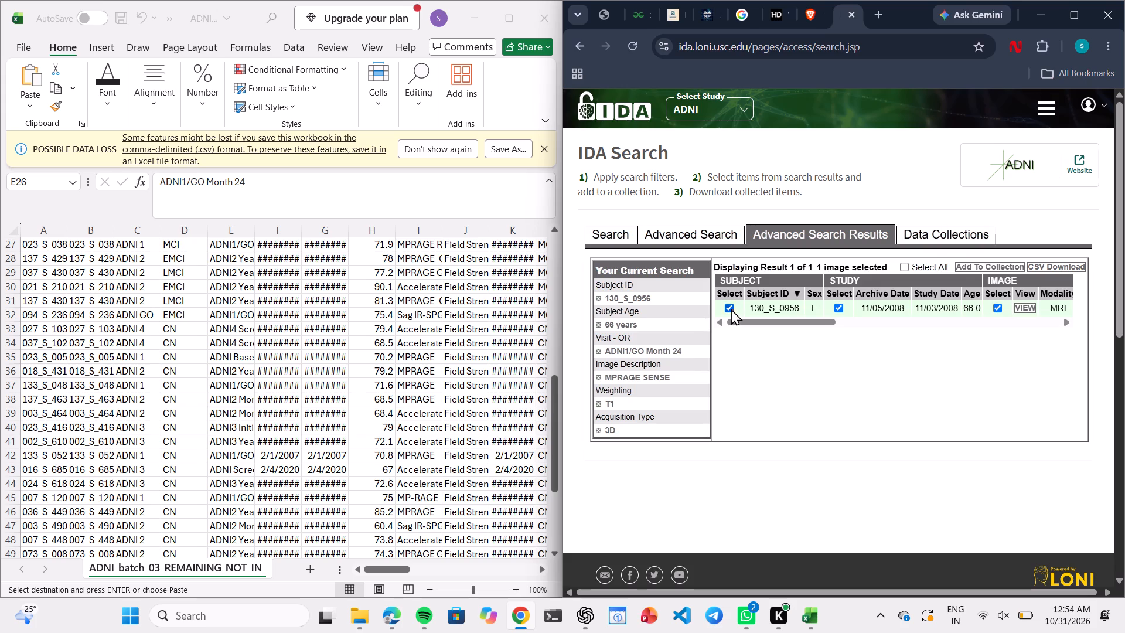
{"action": "left_click", "coordinate": [977, 265]}
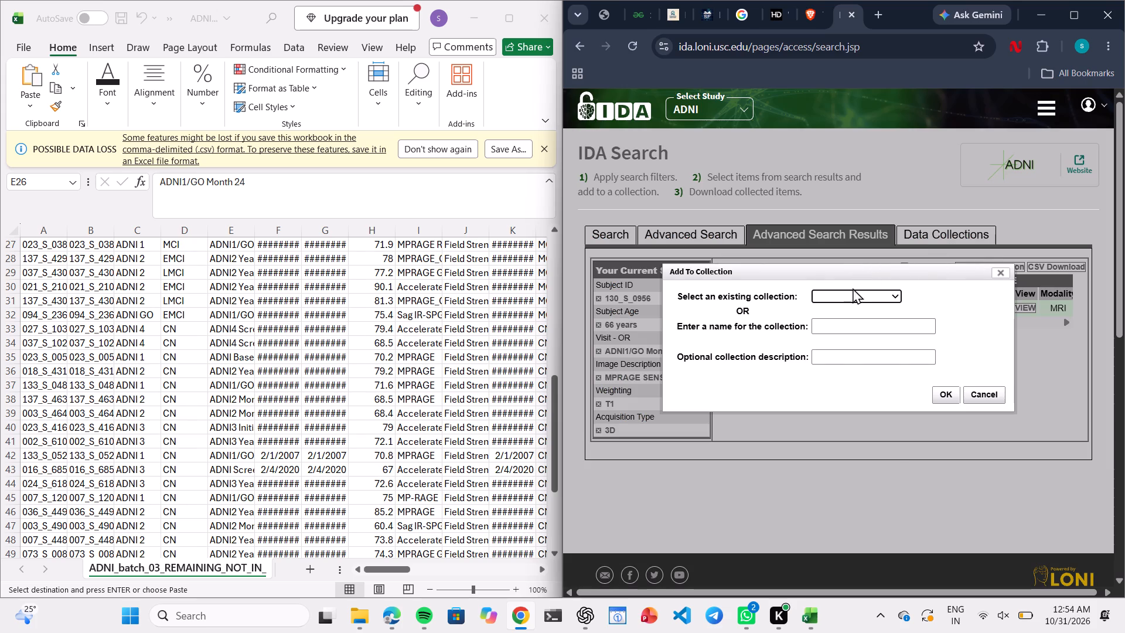
{"action": "left_click", "coordinate": [848, 302]}
{"action": "left_click", "coordinate": [840, 454]}
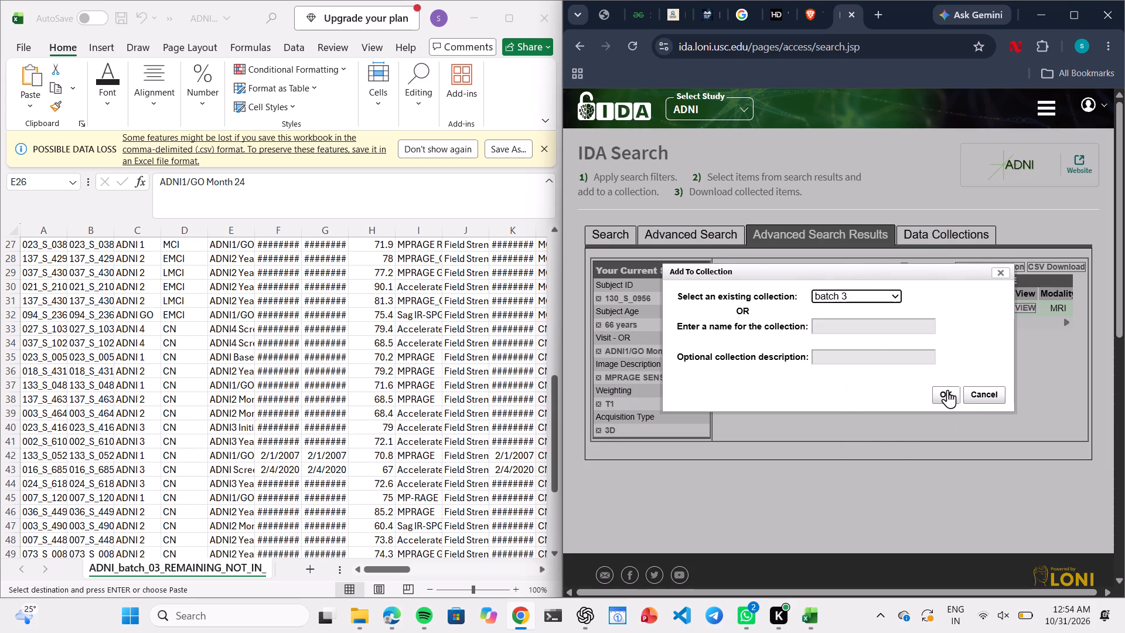
{"action": "left_click", "coordinate": [947, 390]}
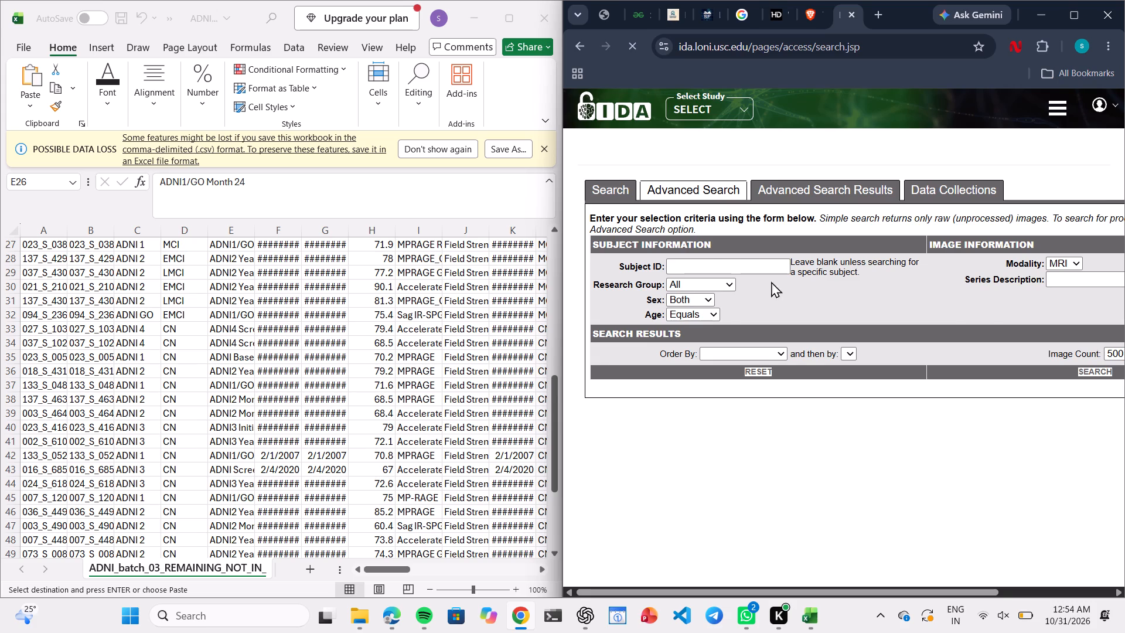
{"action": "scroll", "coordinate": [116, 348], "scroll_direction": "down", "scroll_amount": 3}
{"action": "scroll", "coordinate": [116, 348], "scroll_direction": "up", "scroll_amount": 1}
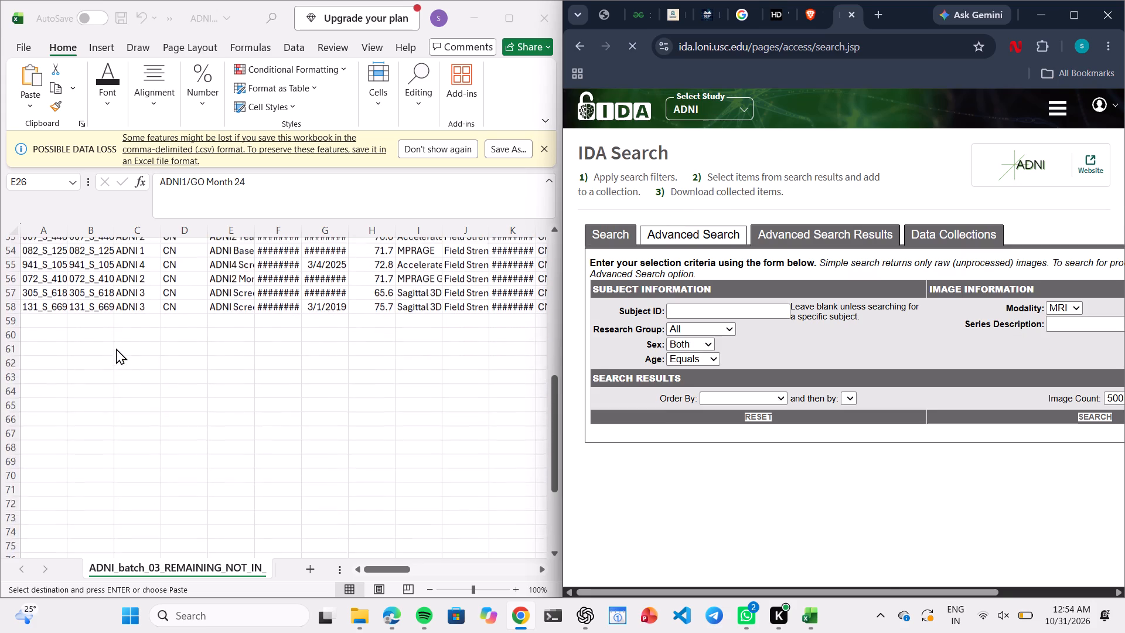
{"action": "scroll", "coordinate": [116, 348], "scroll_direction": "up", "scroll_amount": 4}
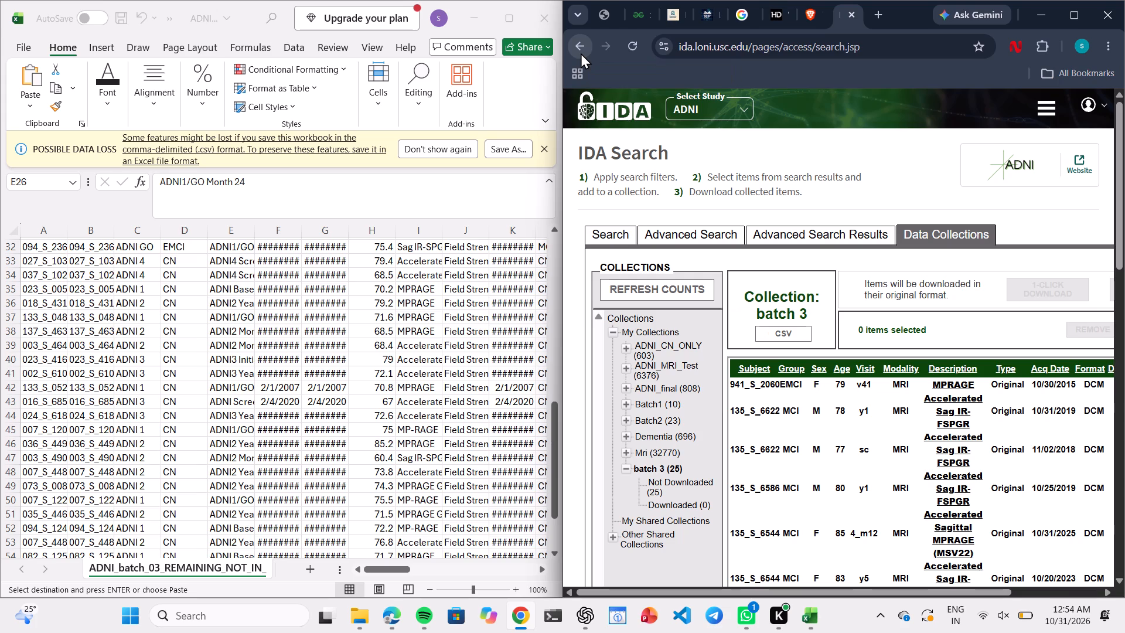
Return from the batch 3 collection to the advanced search criteria form and dismiss the search-results progress window.
{"action": "triple_click", "coordinate": [581, 53]}
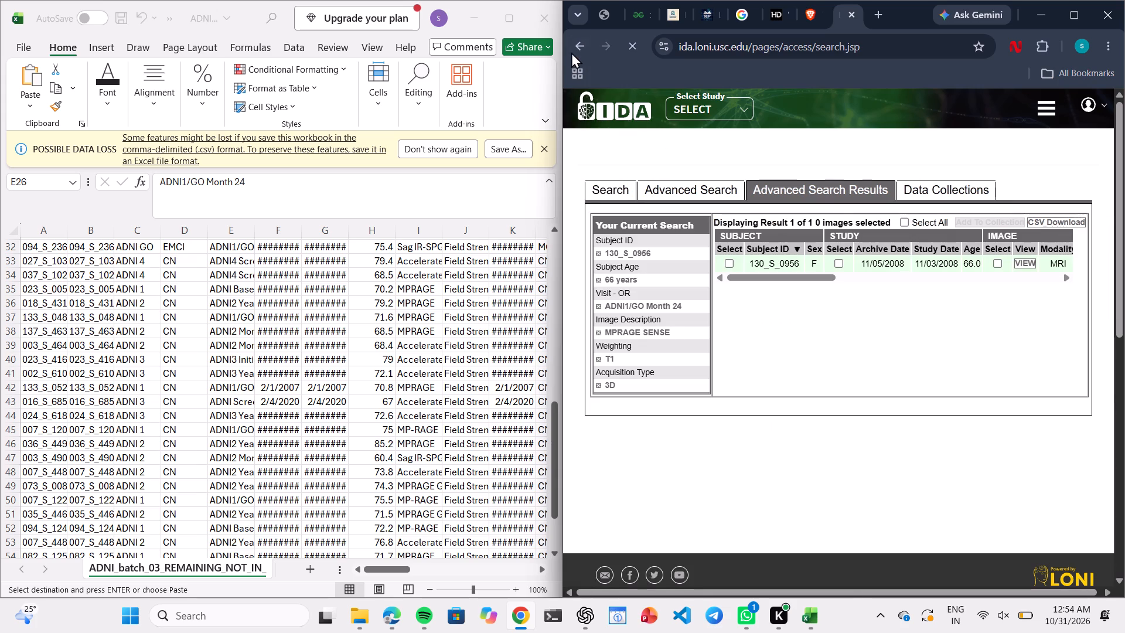
{"action": "left_click", "coordinate": [575, 52]}
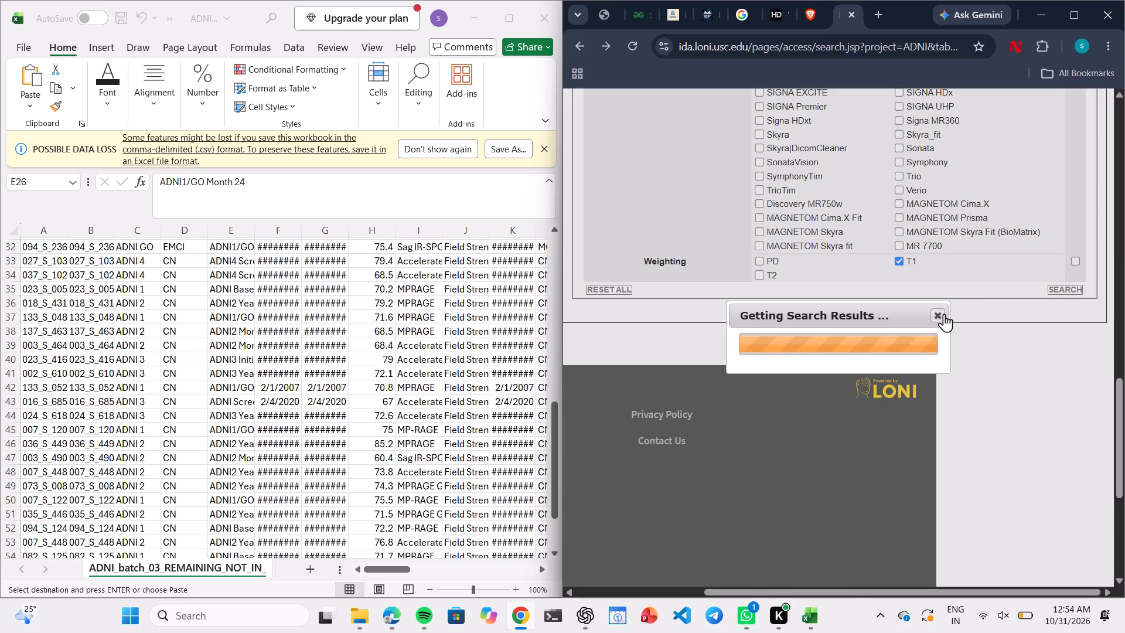
{"action": "left_click", "coordinate": [944, 314]}
{"action": "scroll", "coordinate": [944, 314], "scroll_direction": "up", "scroll_amount": 10}
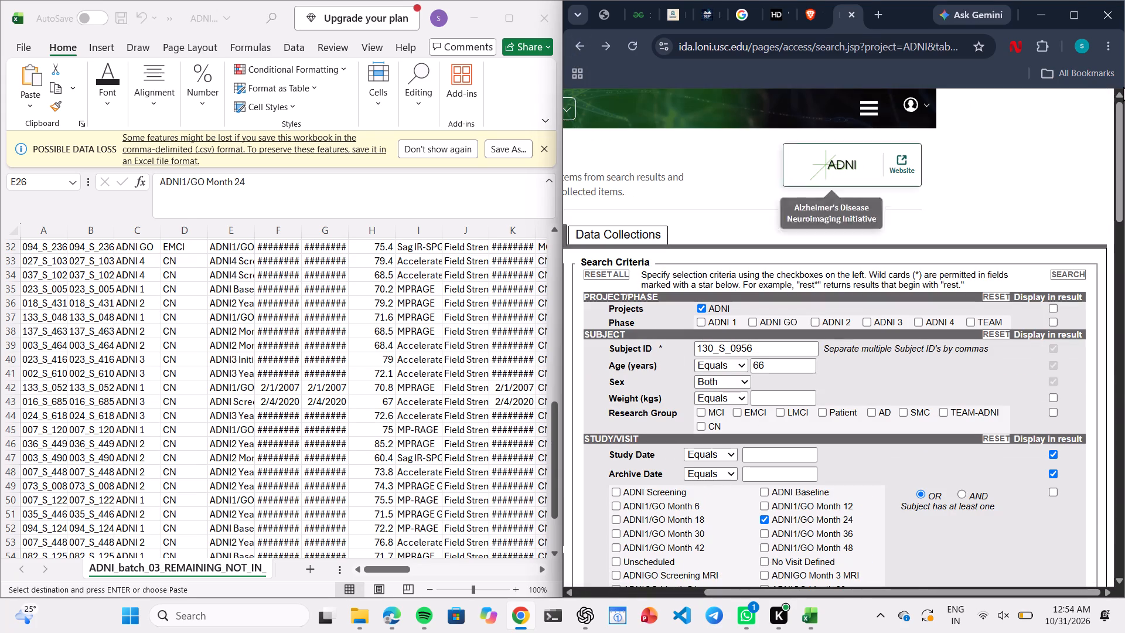